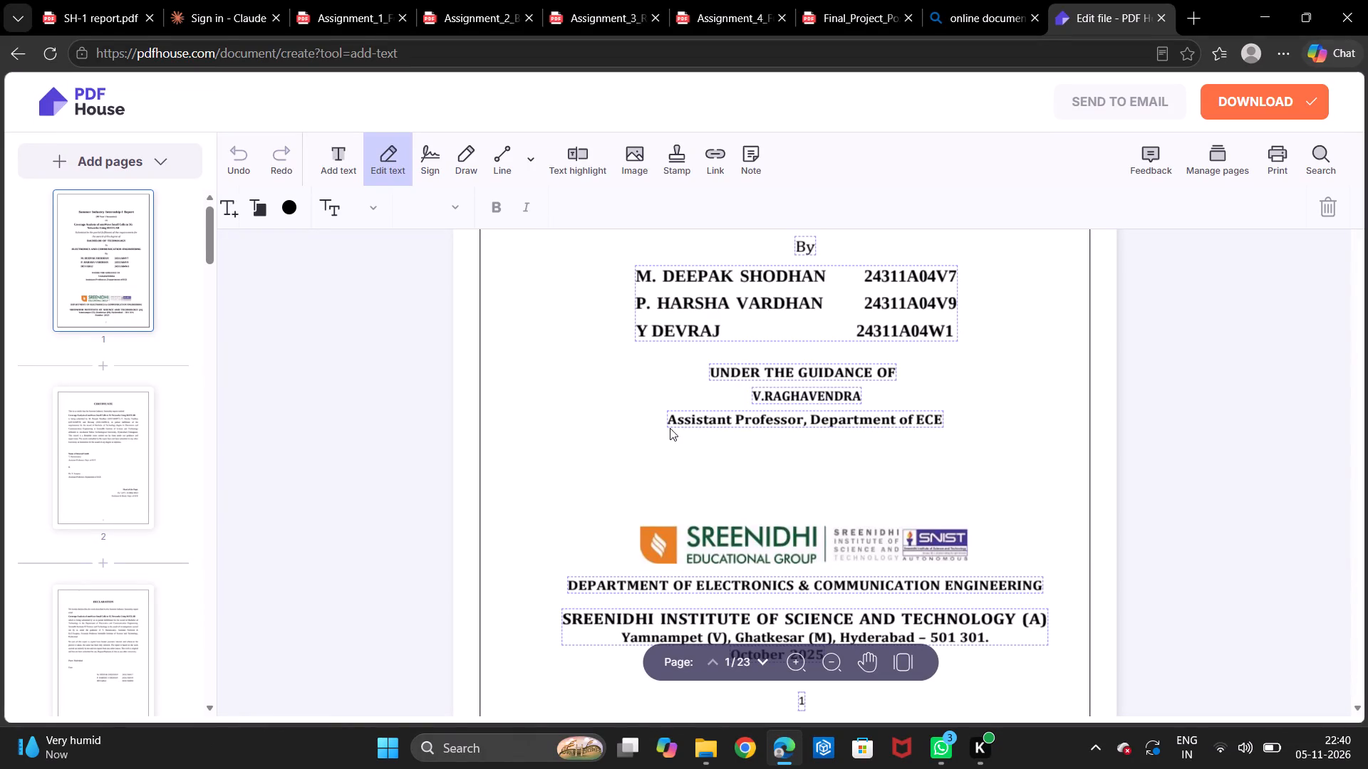
Insert two blank lines before the guide's name on the cover page to move it down.
{"action": "left_click", "coordinate": [936, 414]}
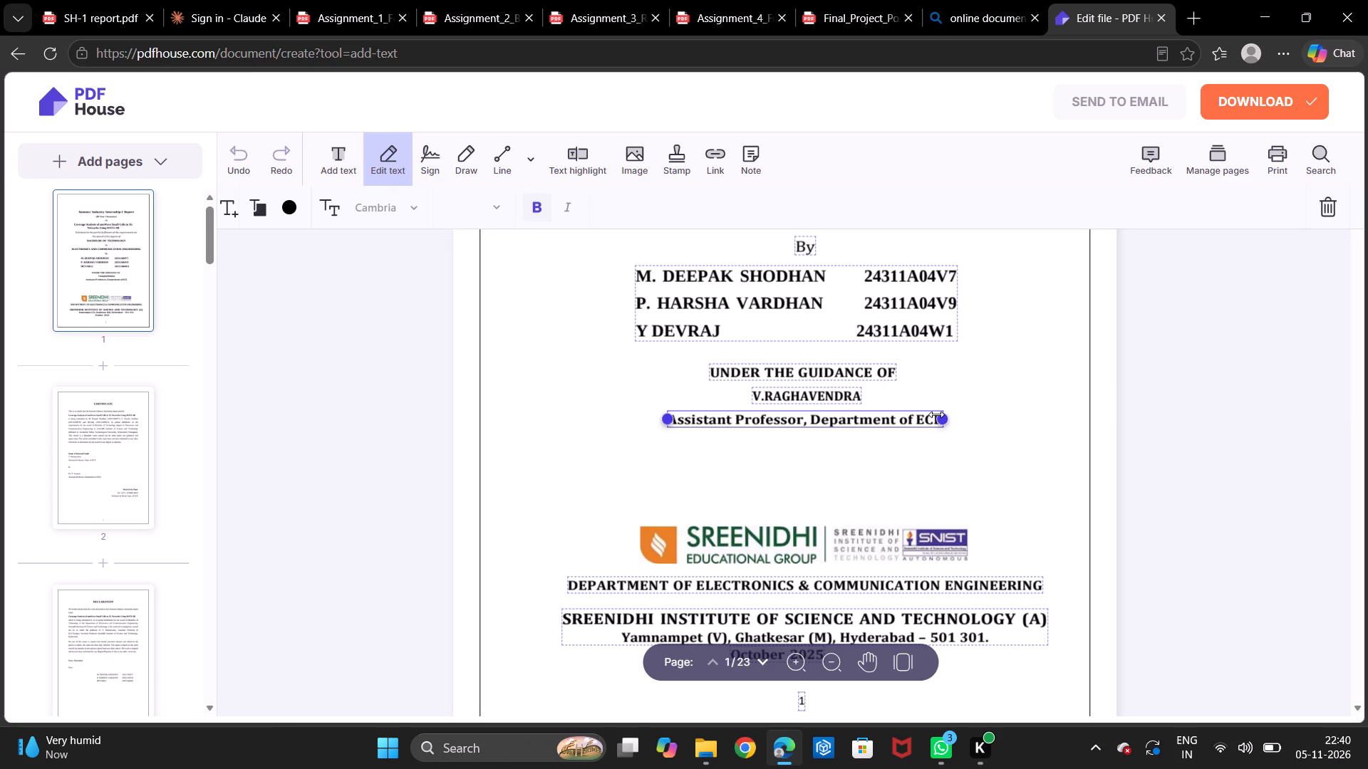
{"action": "left_click", "coordinate": [856, 388]}
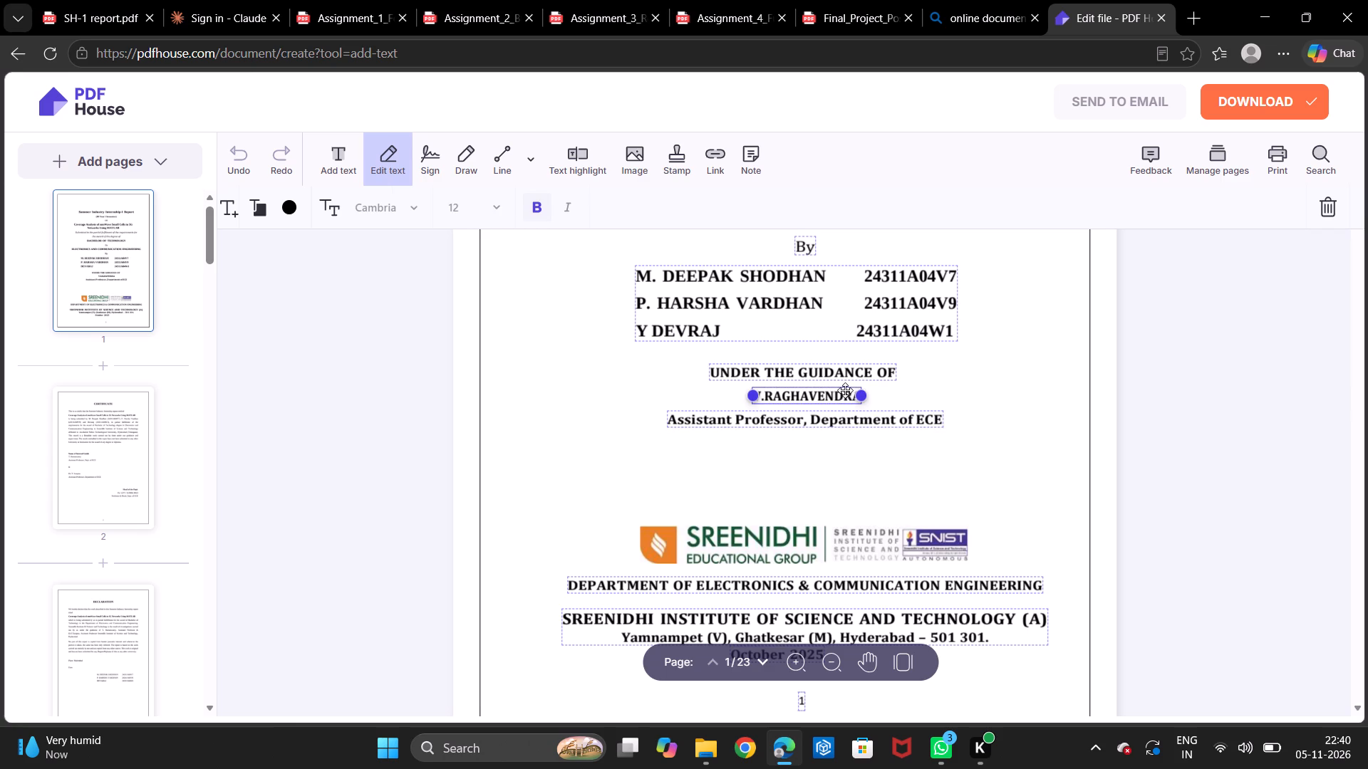
{"action": "left_click", "coordinate": [839, 393]}
{"action": "key", "text": "Right"}
{"action": "key", "text": "Right"}
{"action": "key", "text": "Right"}
{"action": "key", "text": "Left"}
{"action": "key", "text": "Left"}
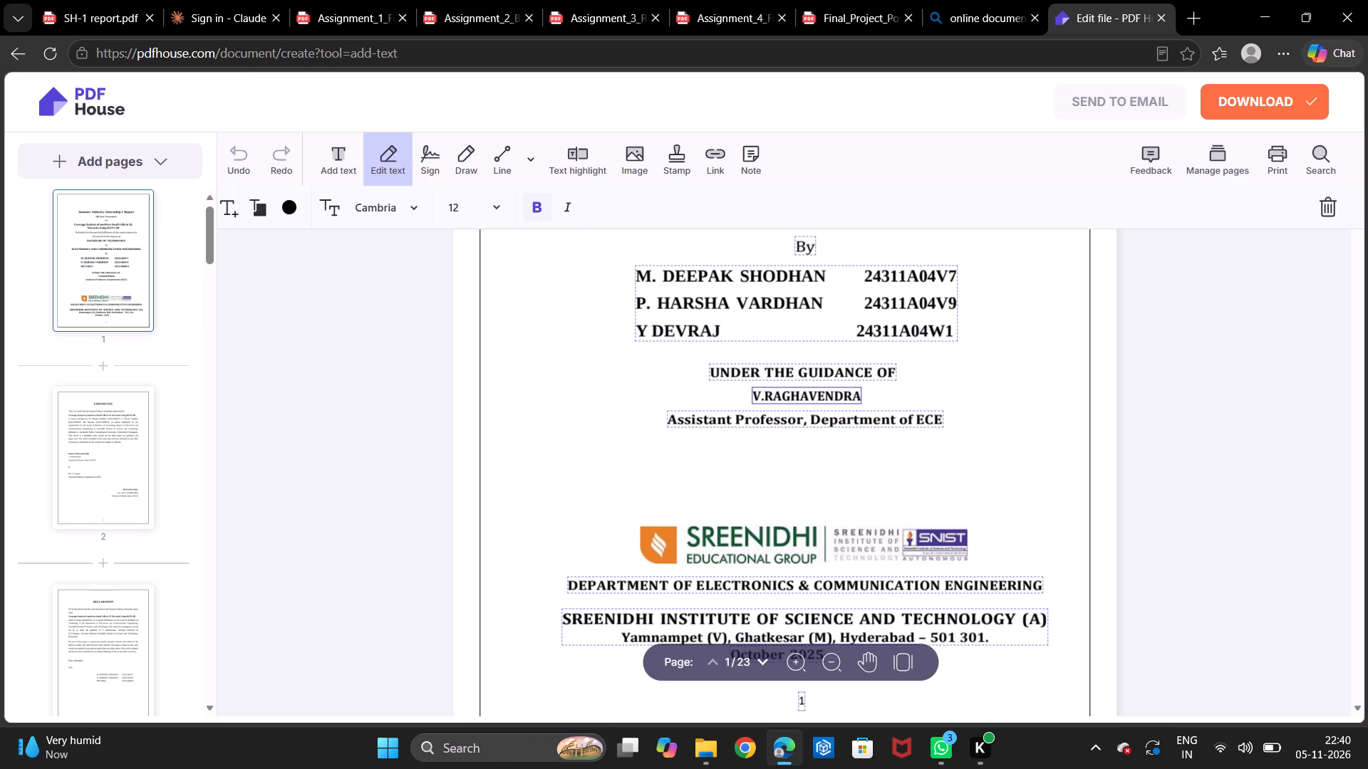
{"action": "key", "text": "Left"}
{"action": "key", "text": "Left"}
{"action": "key", "text": "Left"}
{"action": "key", "text": "Left"}
{"action": "key", "text": "Left"}
{"action": "key", "text": "Left"}
{"action": "key", "text": "Left"}
{"action": "key", "text": "Left"}
{"action": "key", "text": "Left"}
{"action": "key", "text": "Left"}
{"action": "key", "text": "Return"}
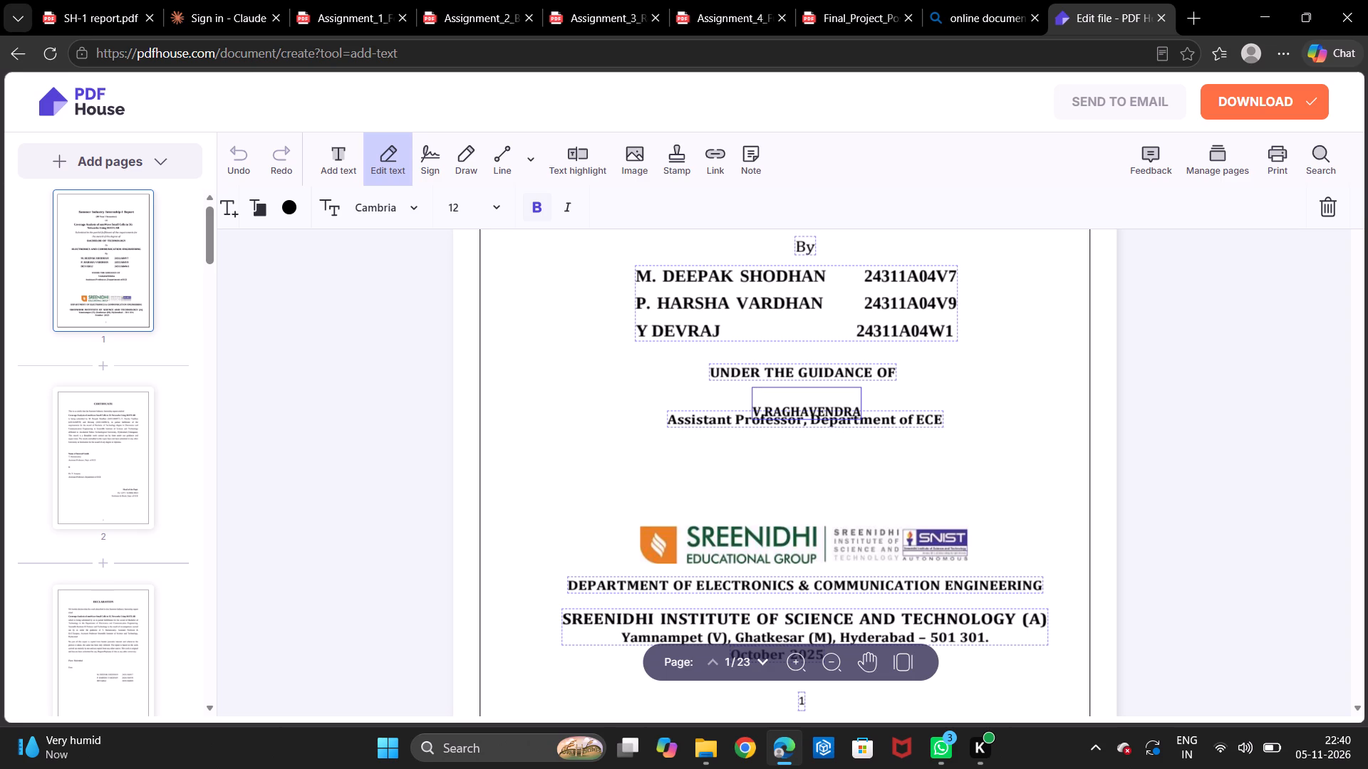
{"action": "key", "text": "Down"}
{"action": "key", "text": "Return"}
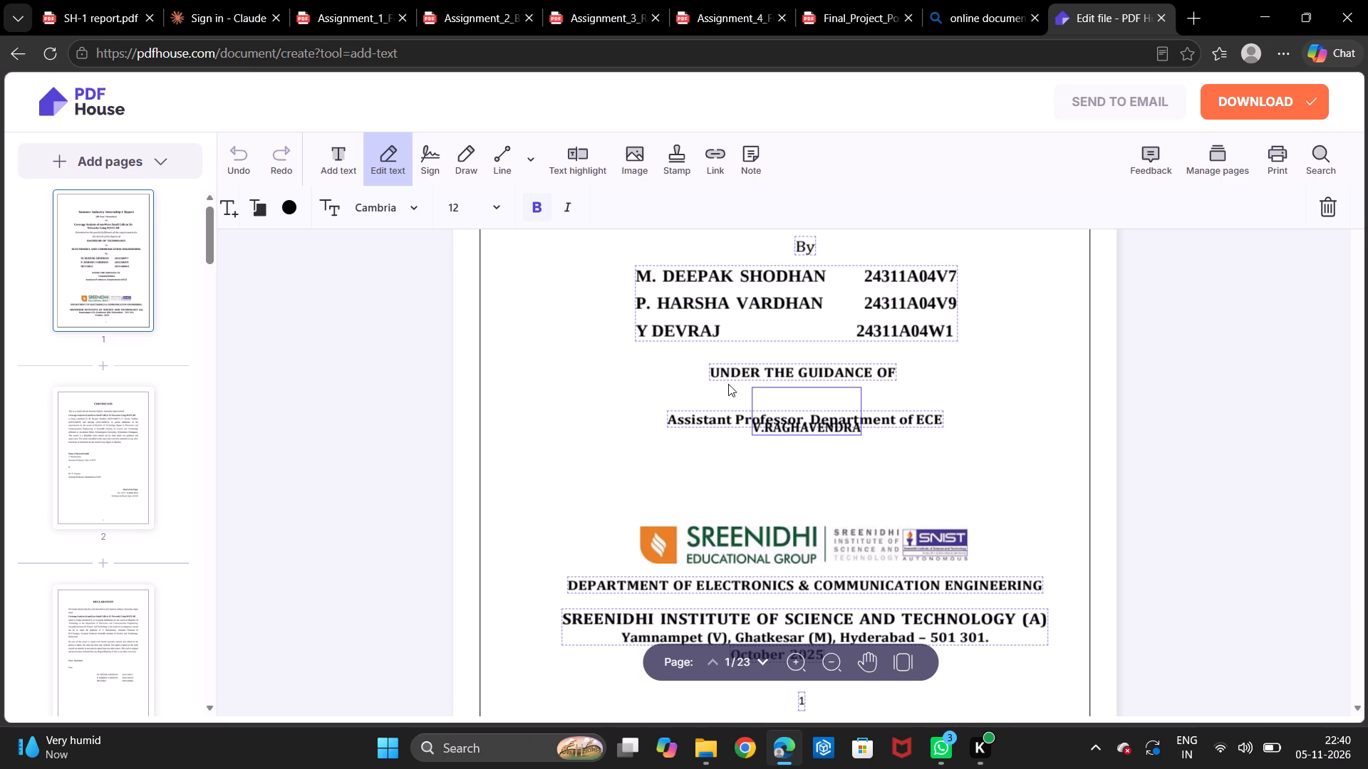
Insert two blank lines before "Assistant Professor, Department of ECE" on the cover page to move it below the guide's name.
{"action": "left_click", "coordinate": [681, 413]}
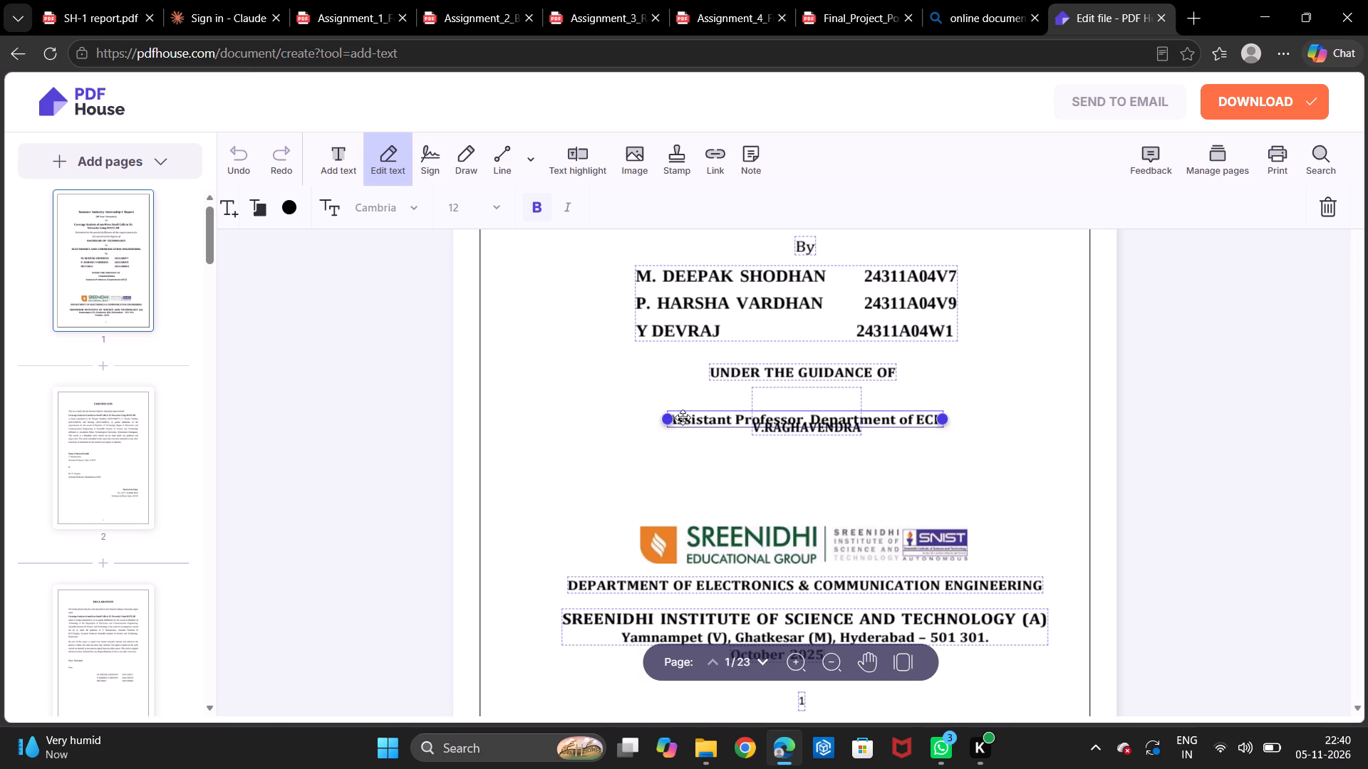
{"action": "left_click", "coordinate": [680, 419]}
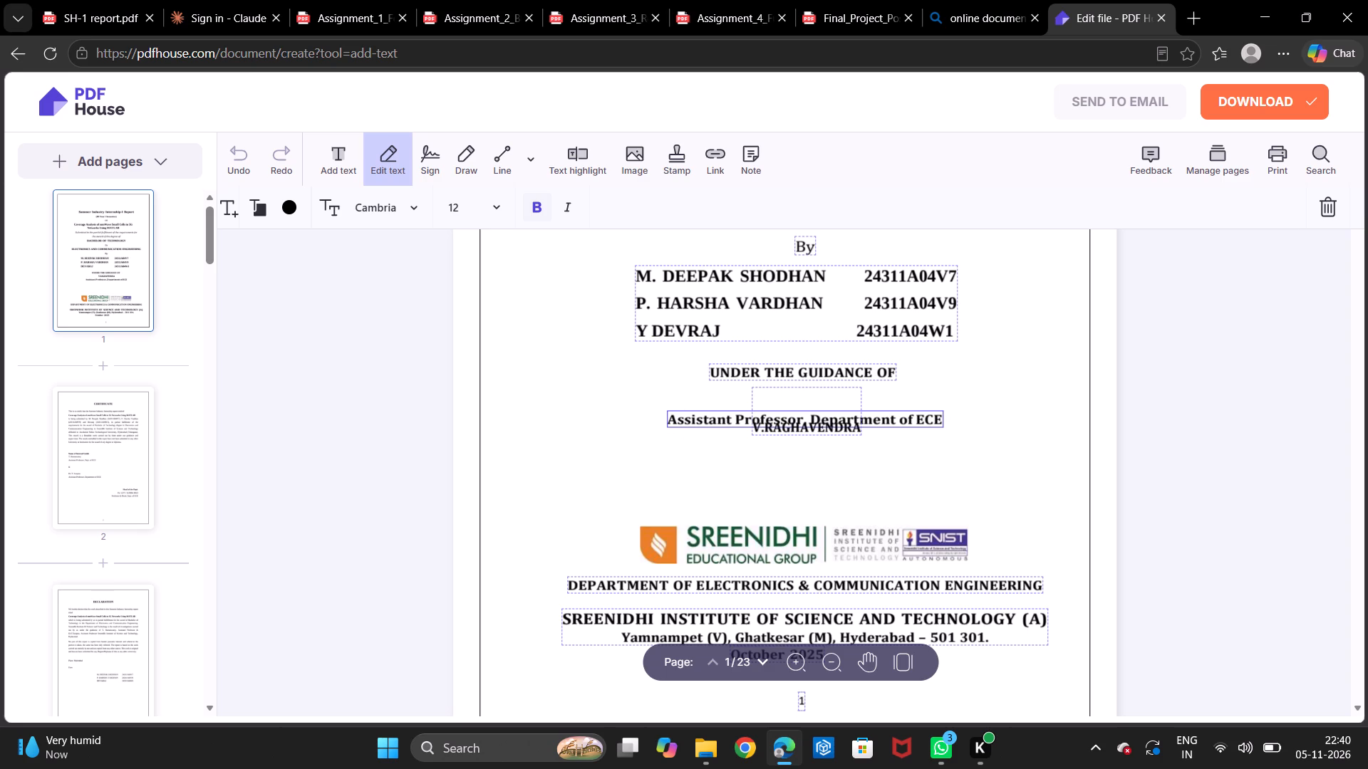
{"action": "key", "text": "Left"}
{"action": "key", "text": "Return"}
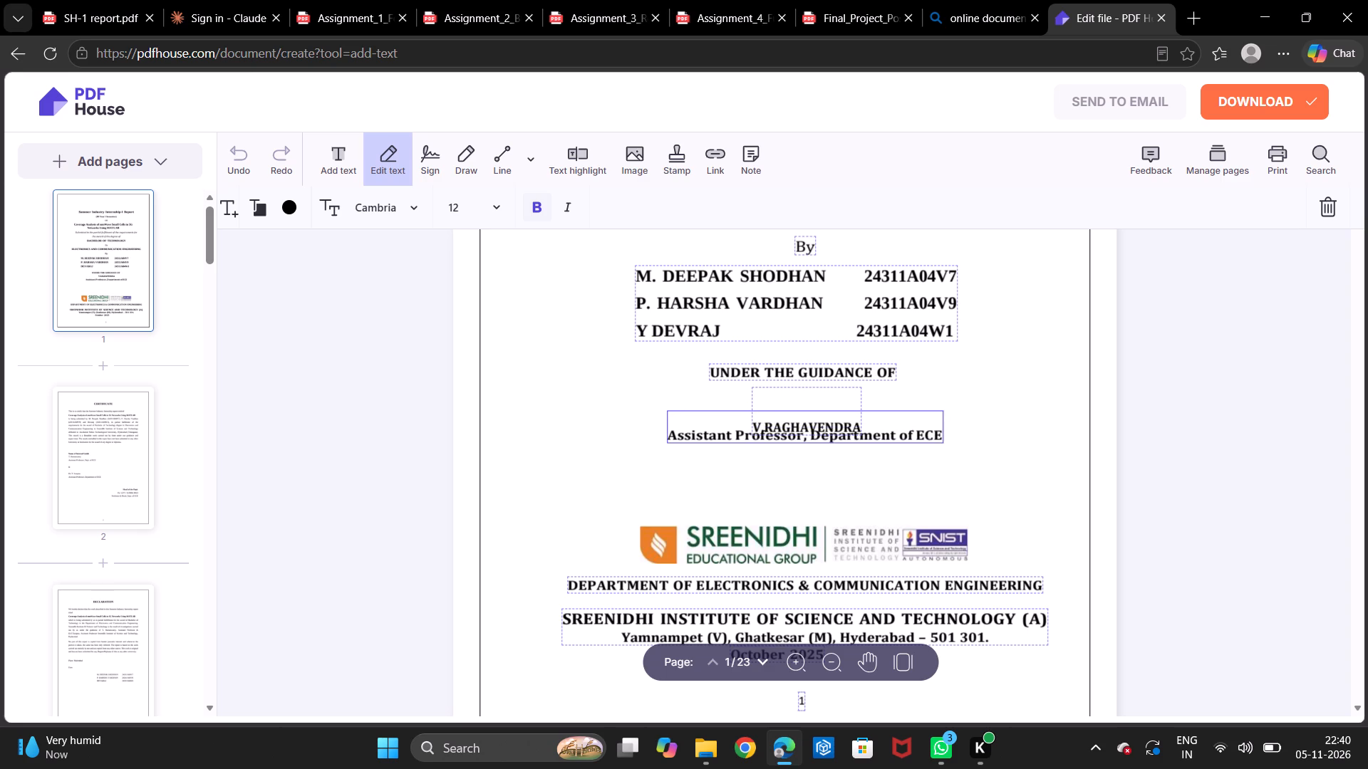
{"action": "key", "text": "Return"}
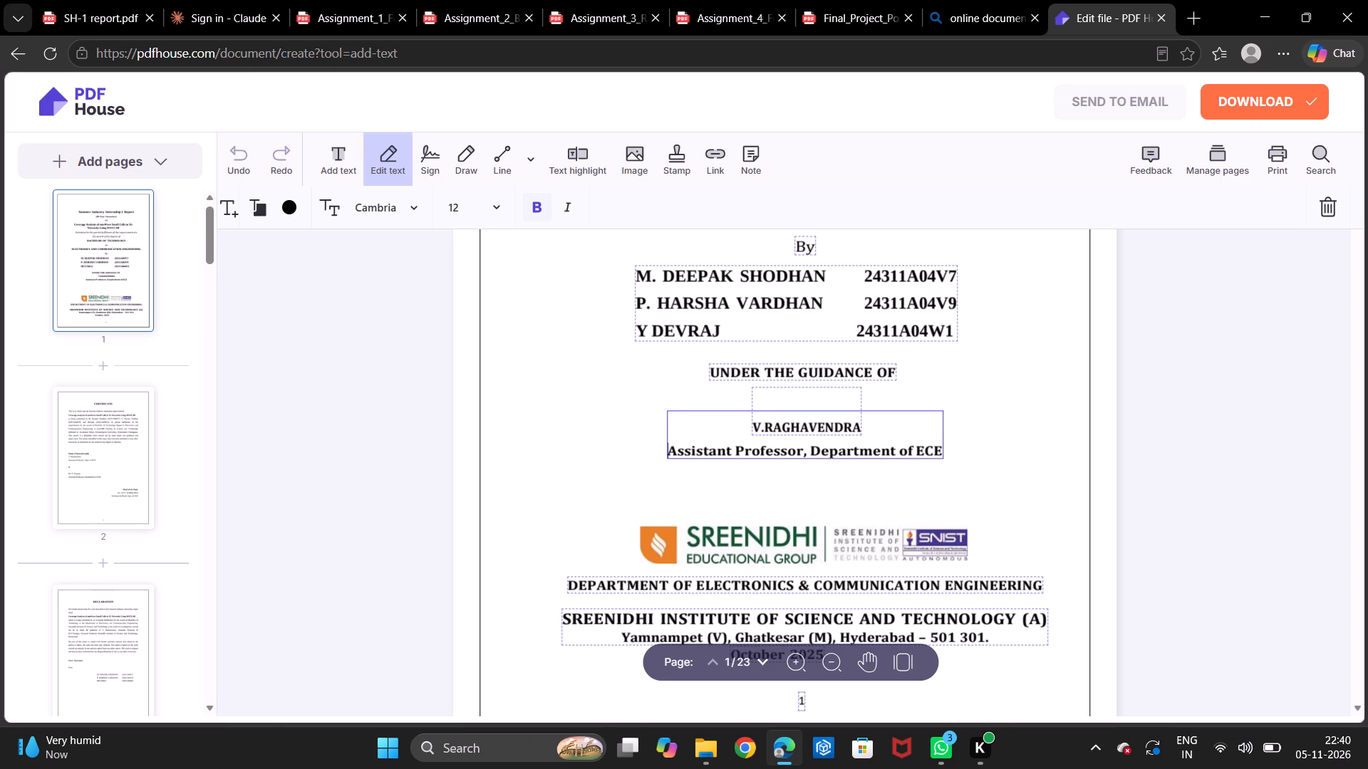
{"action": "left_click", "coordinate": [714, 393]}
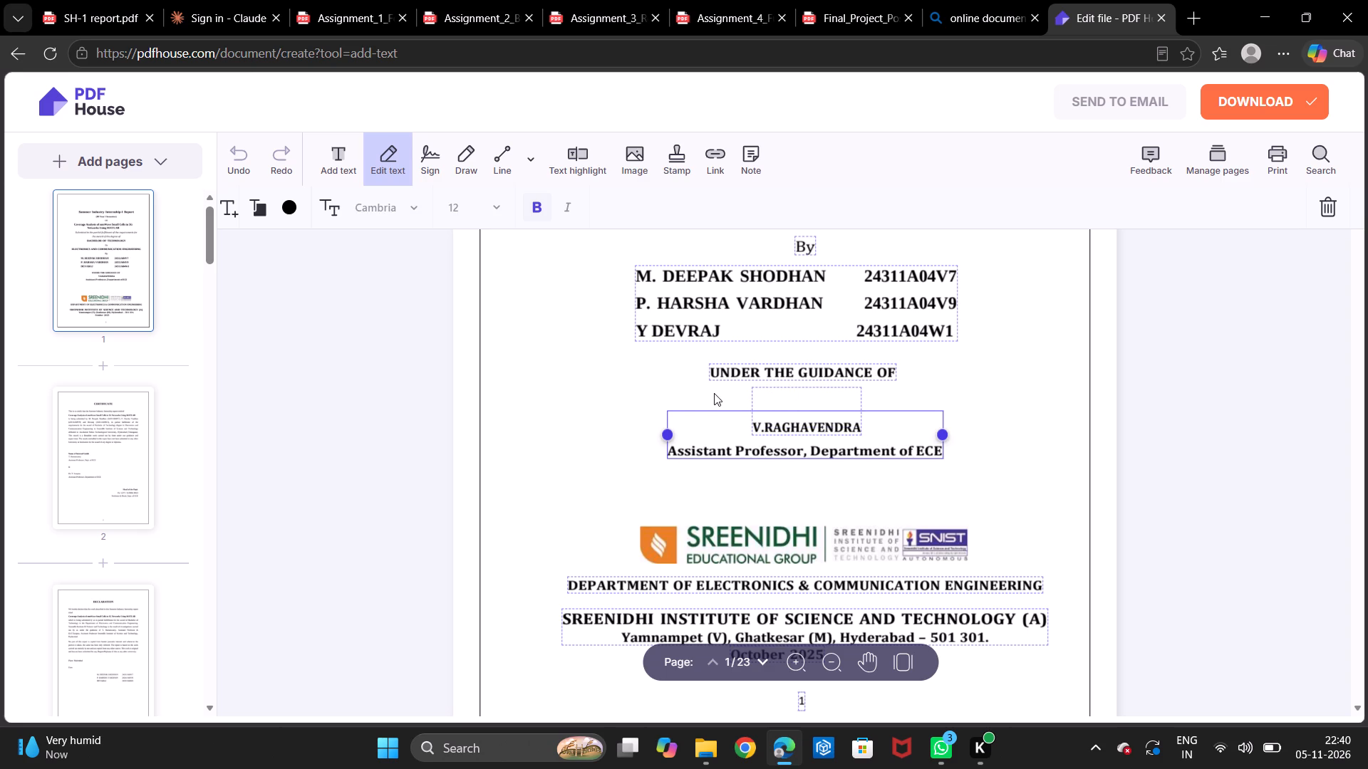
{"action": "left_click_drag", "start_coordinate": [714, 393], "coordinate": [601, 401]}
{"action": "left_click", "coordinate": [601, 401]}
{"action": "left_click", "coordinate": [601, 401]}
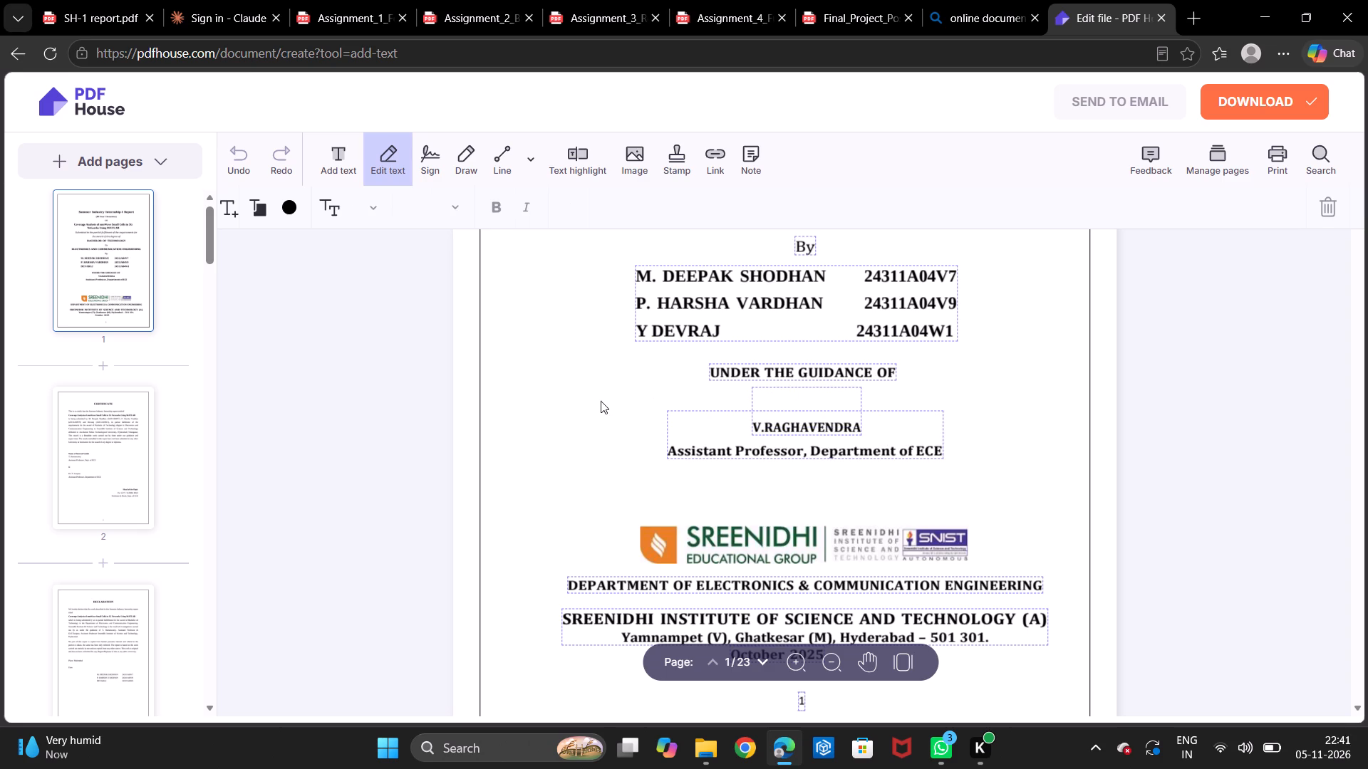
{"action": "triple_click", "coordinate": [601, 401]}
{"action": "left_click", "coordinate": [601, 401]}
{"action": "left_click", "coordinate": [601, 401]}
Add a new text box reading "SUMMER" in the gap below "UNDER THE GUIDANCE OF".
{"action": "left_click", "coordinate": [232, 218]}
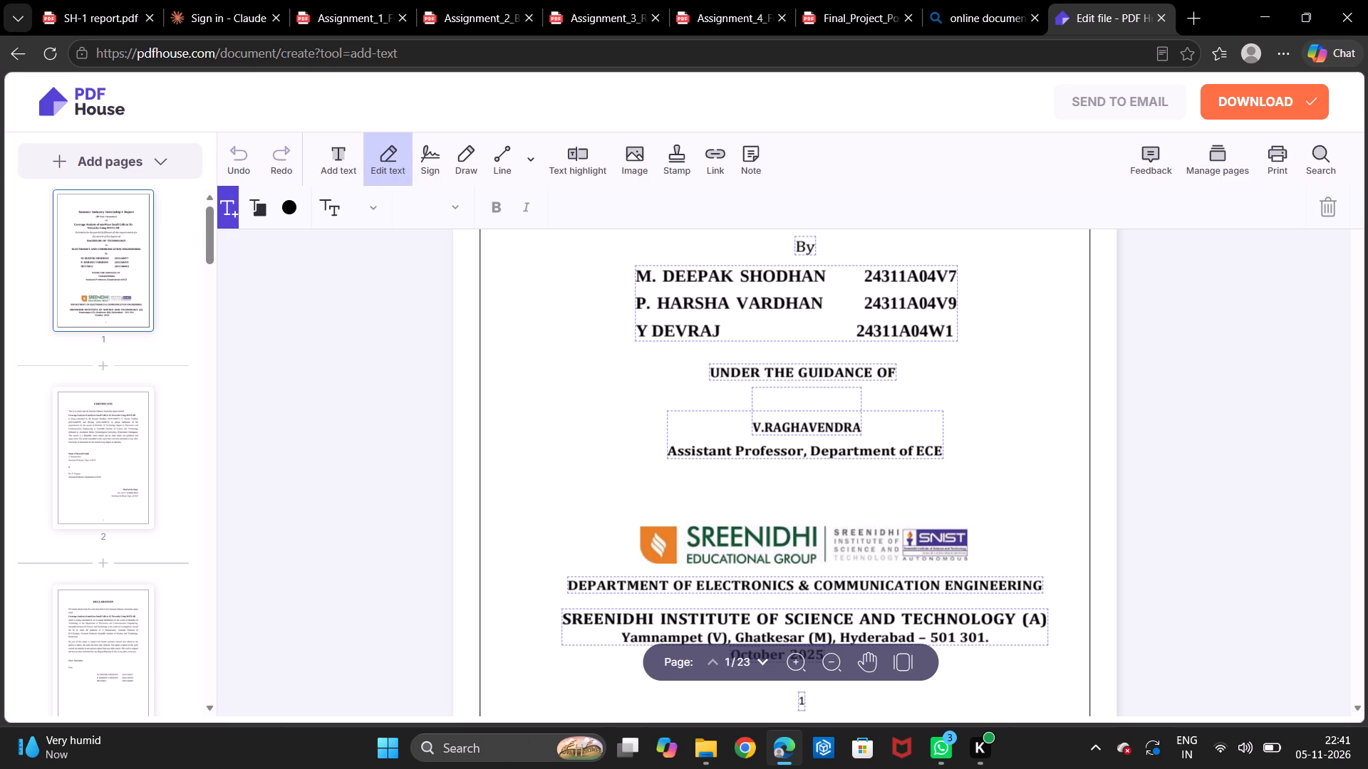
{"action": "left_click", "coordinate": [680, 400]}
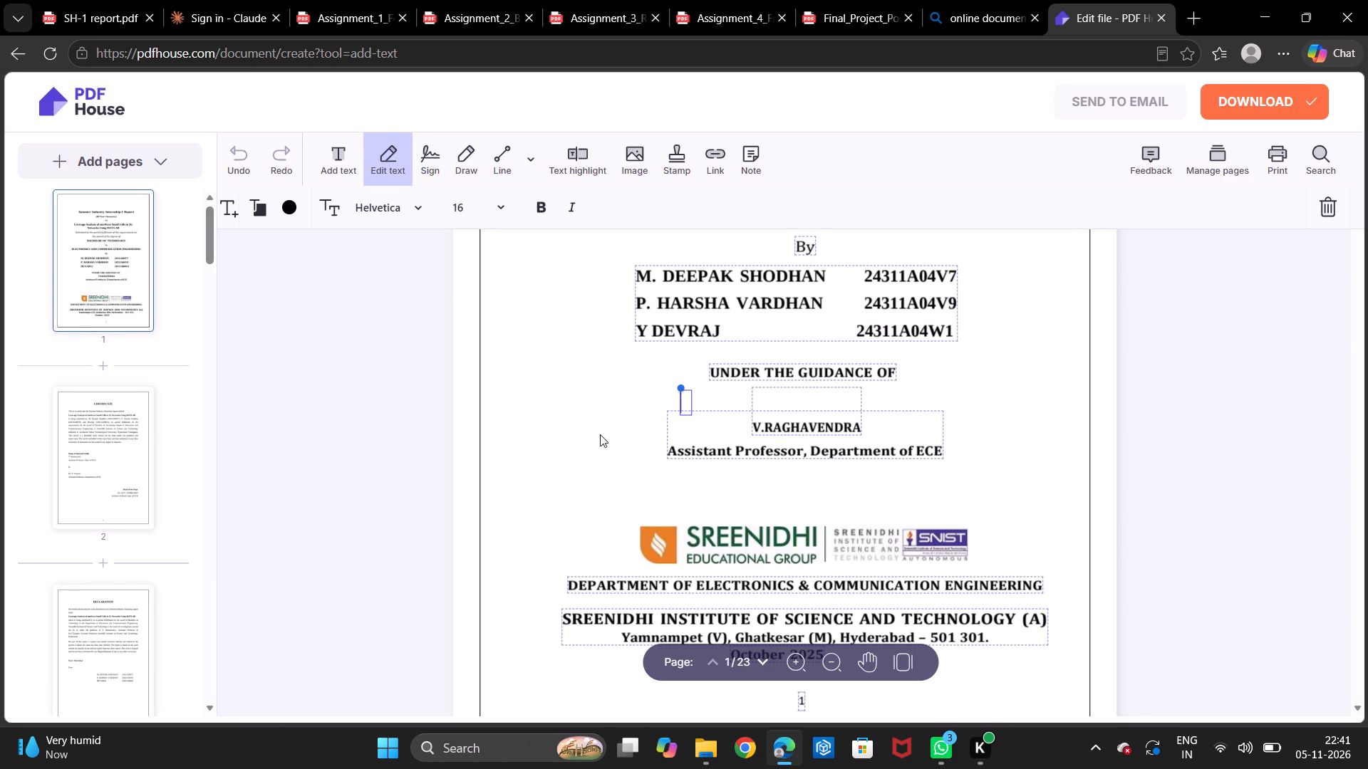
{"action": "key", "text": "s"}
{"action": "type", "text": "UMMER"}
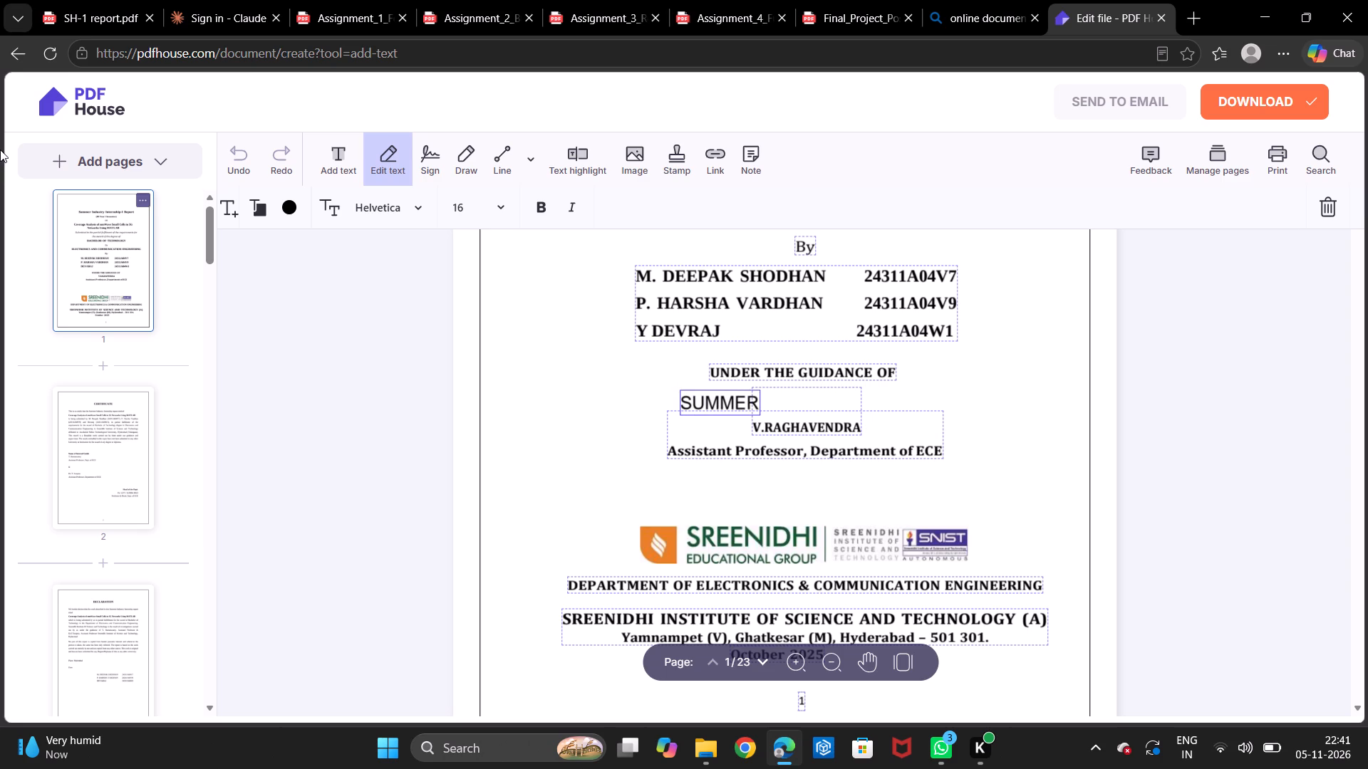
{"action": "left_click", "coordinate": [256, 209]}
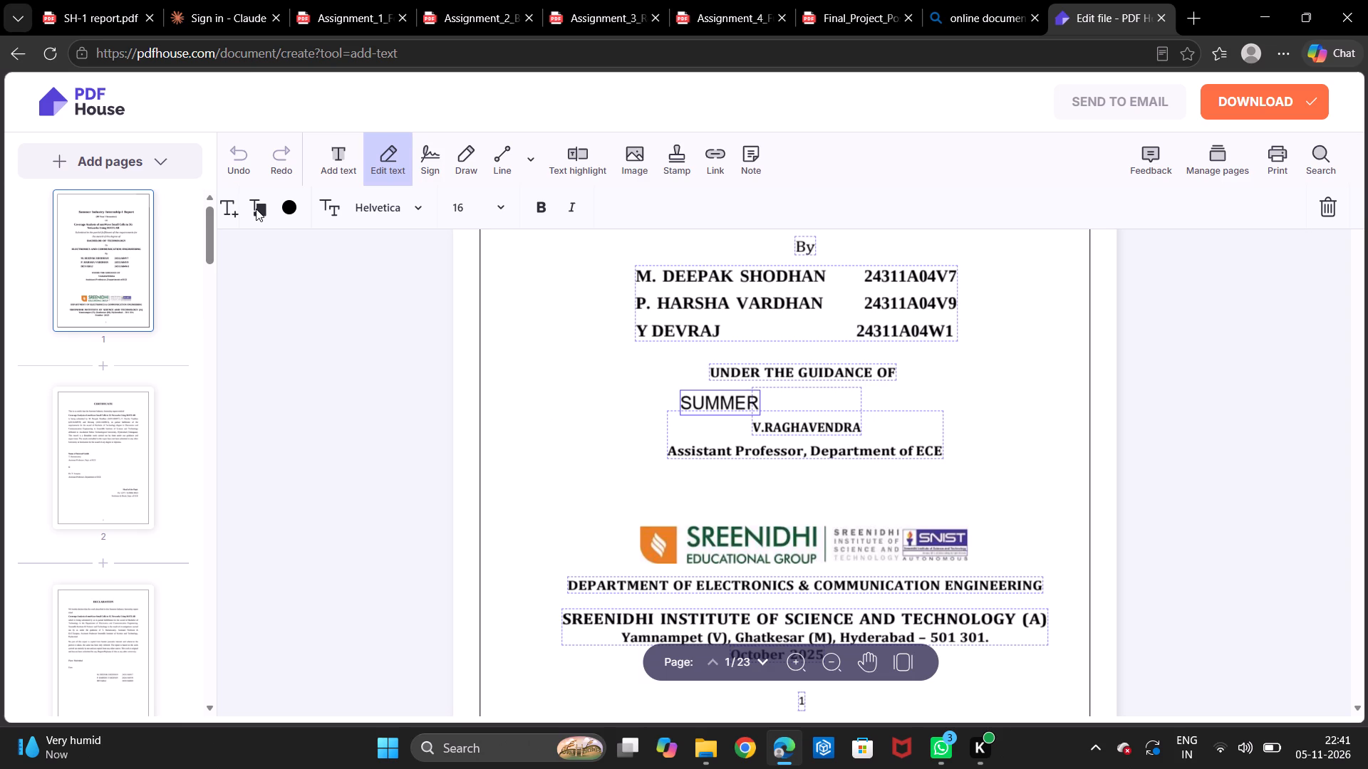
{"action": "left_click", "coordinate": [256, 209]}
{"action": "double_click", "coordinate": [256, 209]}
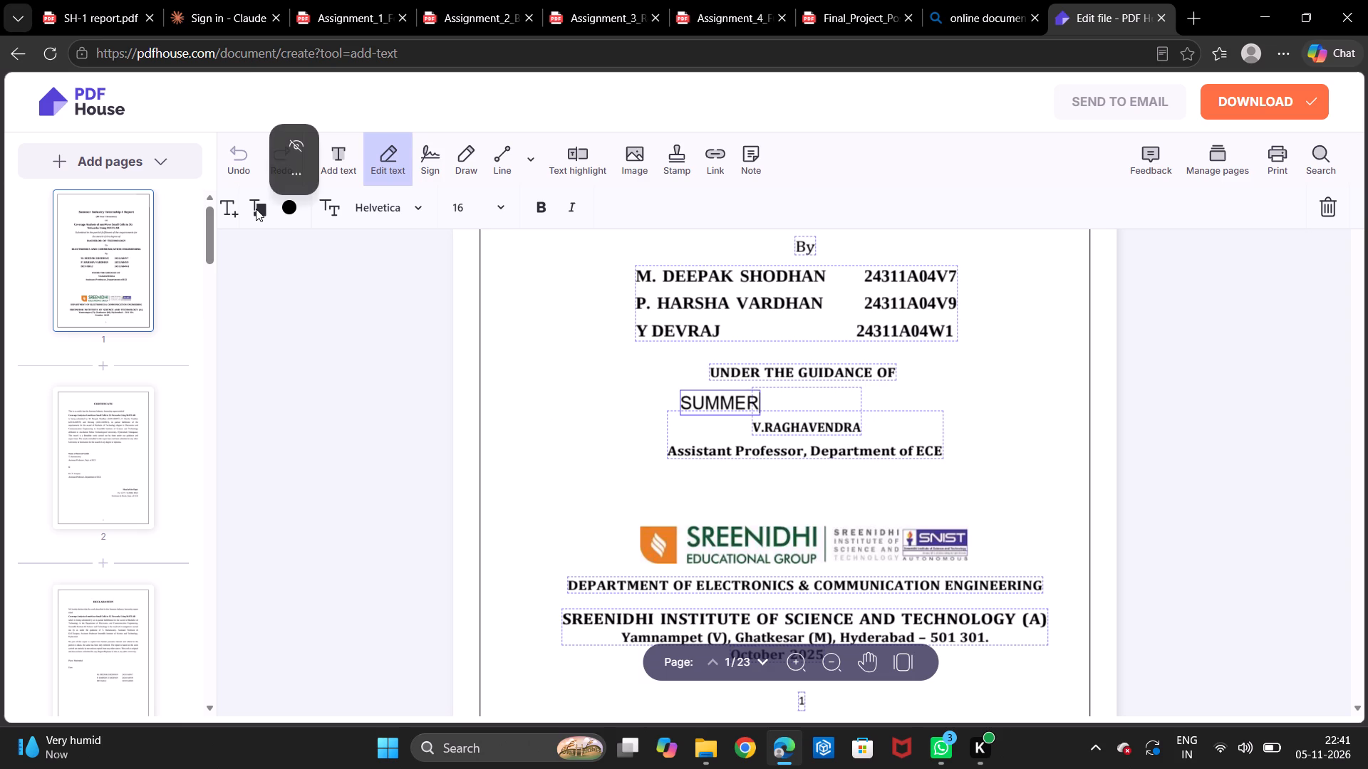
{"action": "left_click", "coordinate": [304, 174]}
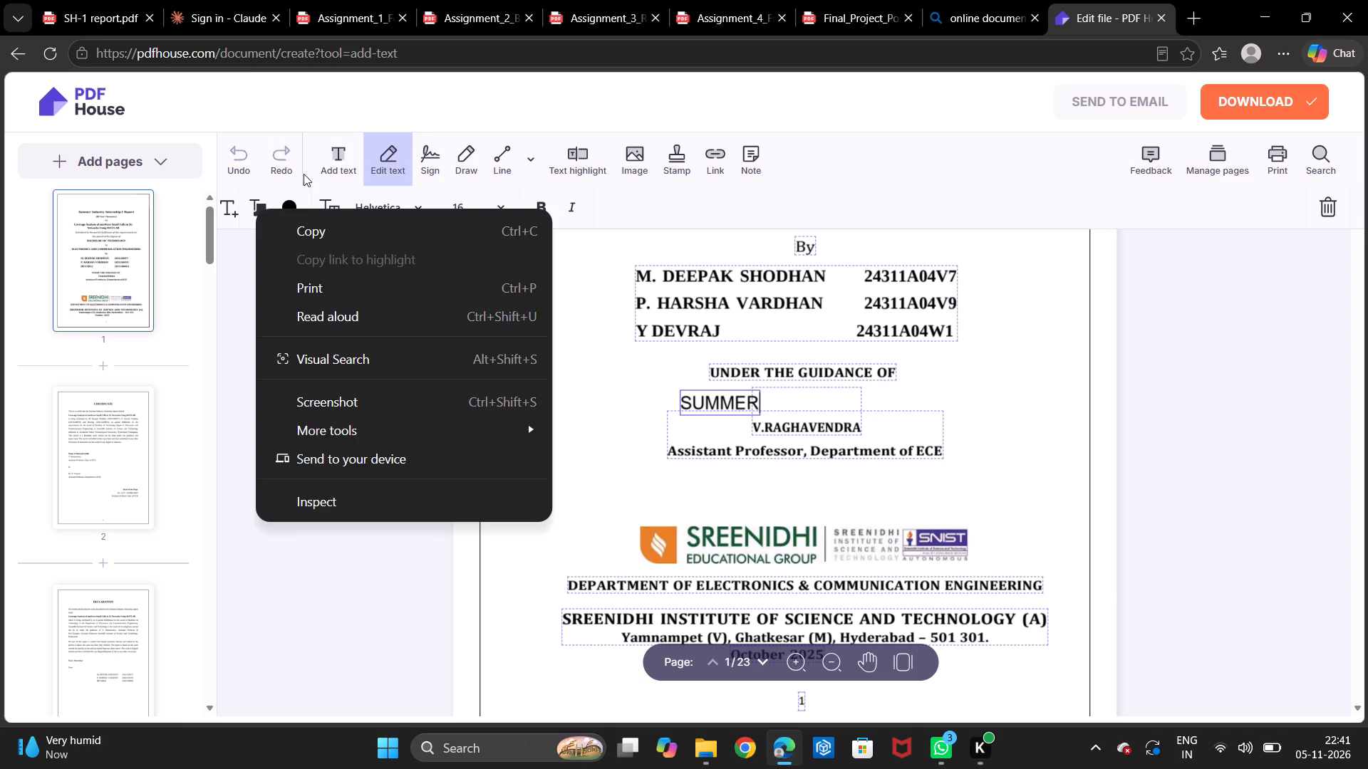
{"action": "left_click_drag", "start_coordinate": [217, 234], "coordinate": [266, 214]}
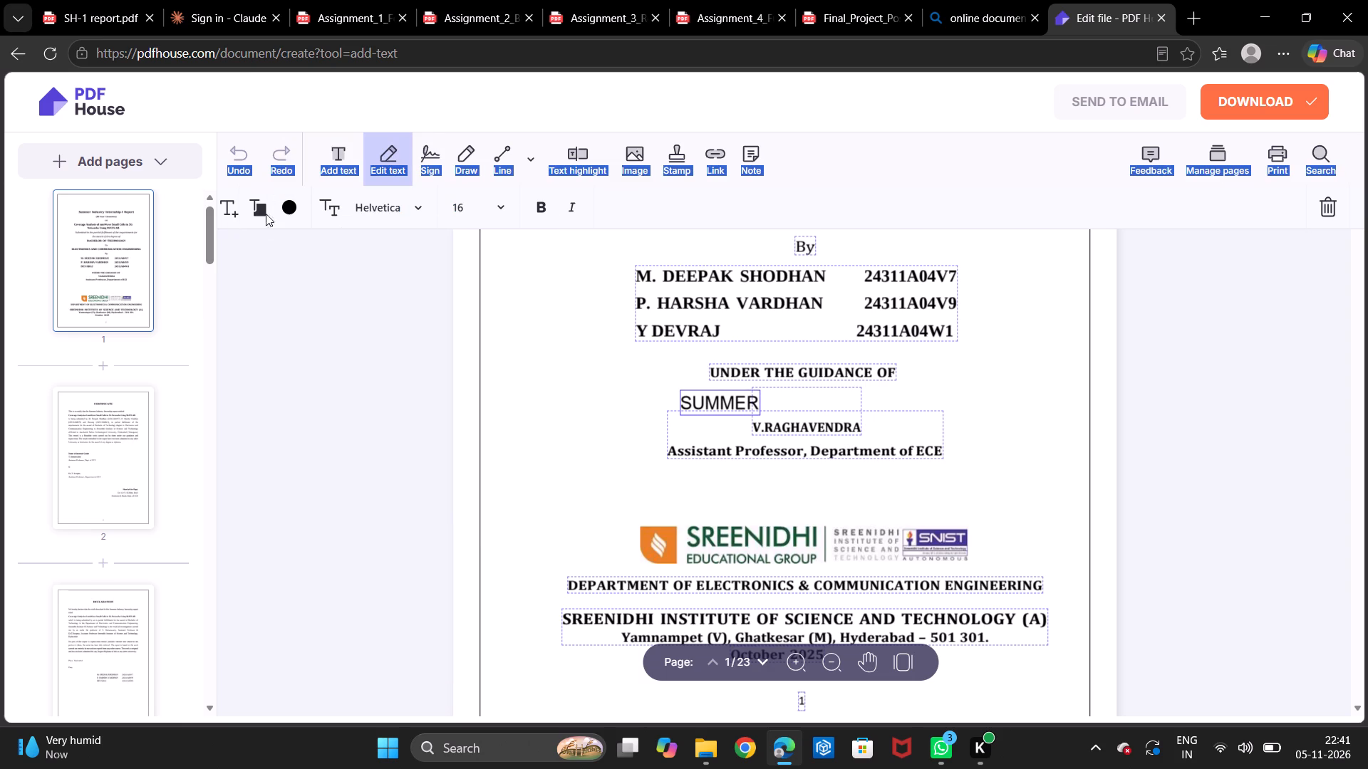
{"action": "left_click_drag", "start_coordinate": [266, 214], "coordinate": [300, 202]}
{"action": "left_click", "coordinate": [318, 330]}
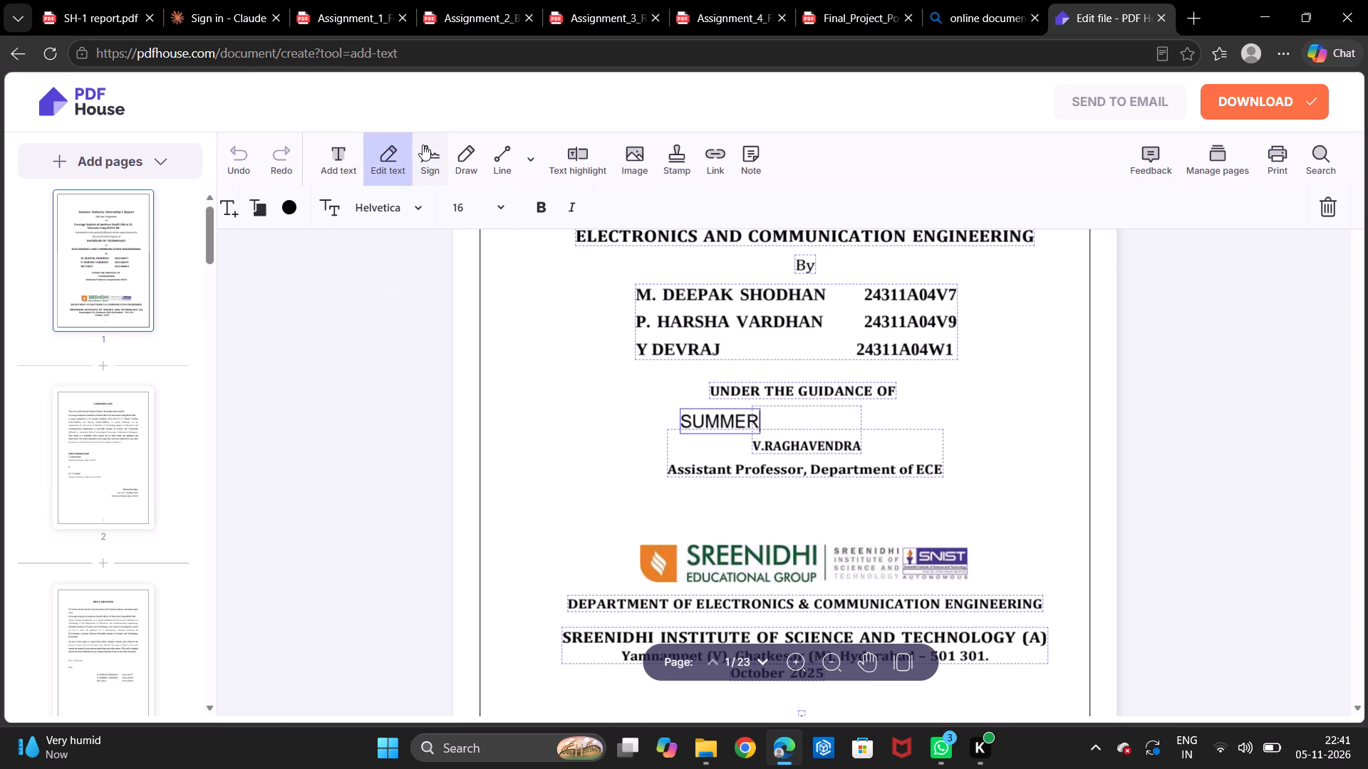
Activate the Text highlight tool and complete the remaining onboarding tips.
{"action": "left_click", "coordinate": [541, 166]}
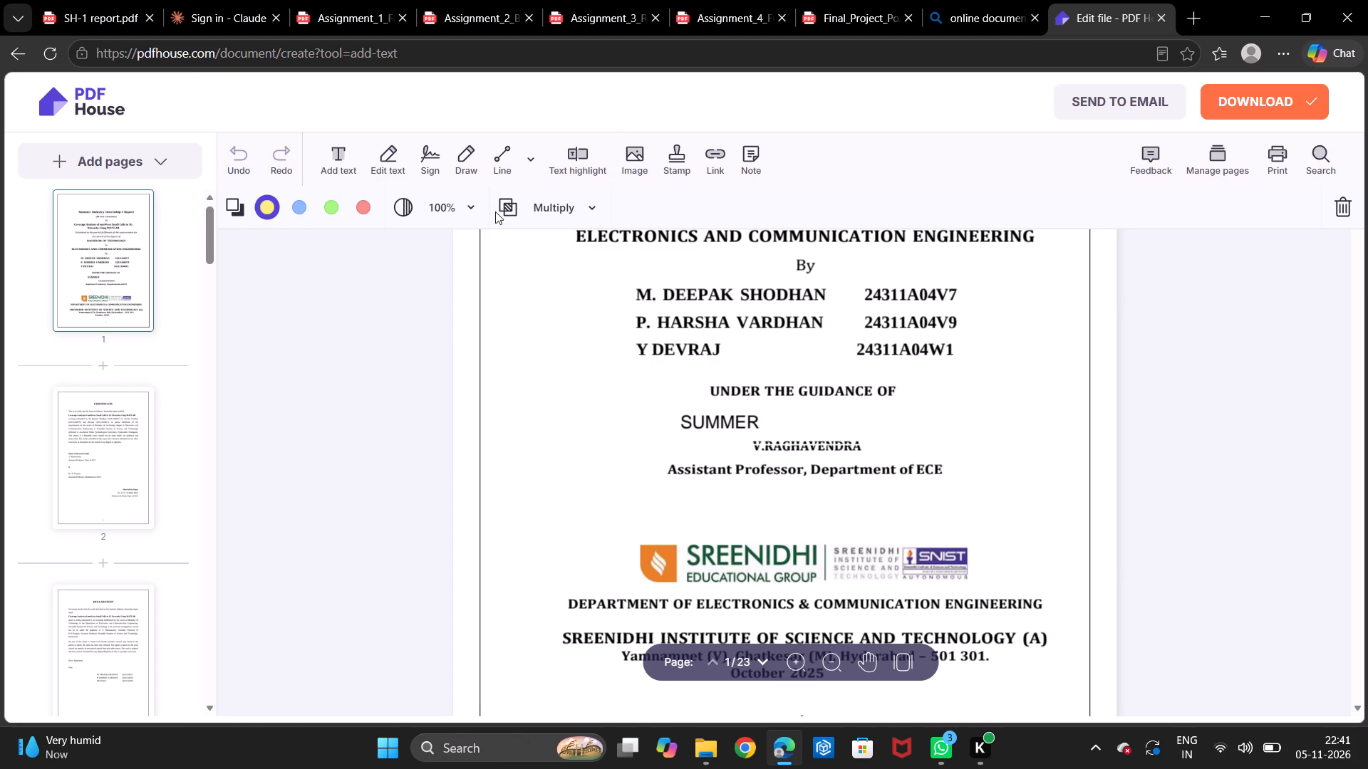
{"action": "left_click", "coordinate": [578, 168]}
{"action": "left_click", "coordinate": [758, 333]}
{"action": "left_click", "coordinate": [758, 333]}
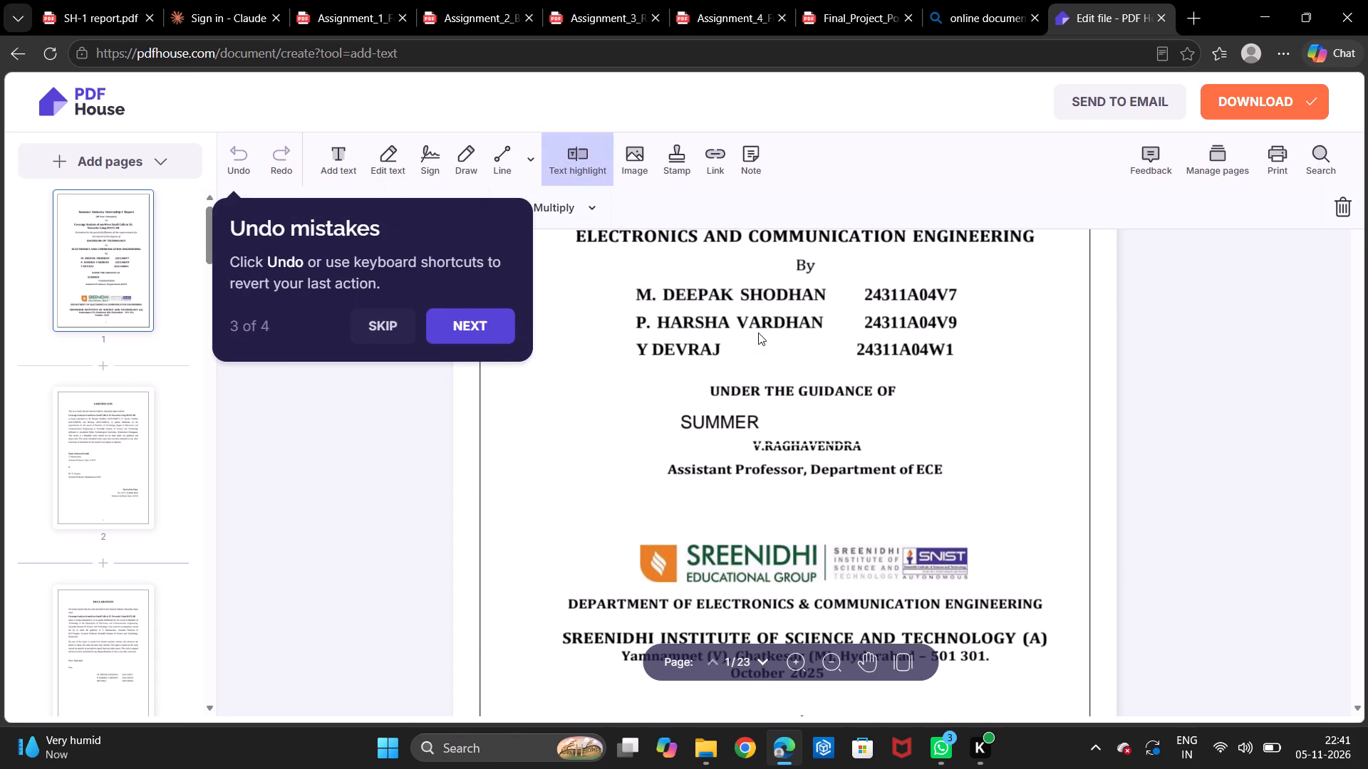
{"action": "left_click", "coordinate": [467, 318]}
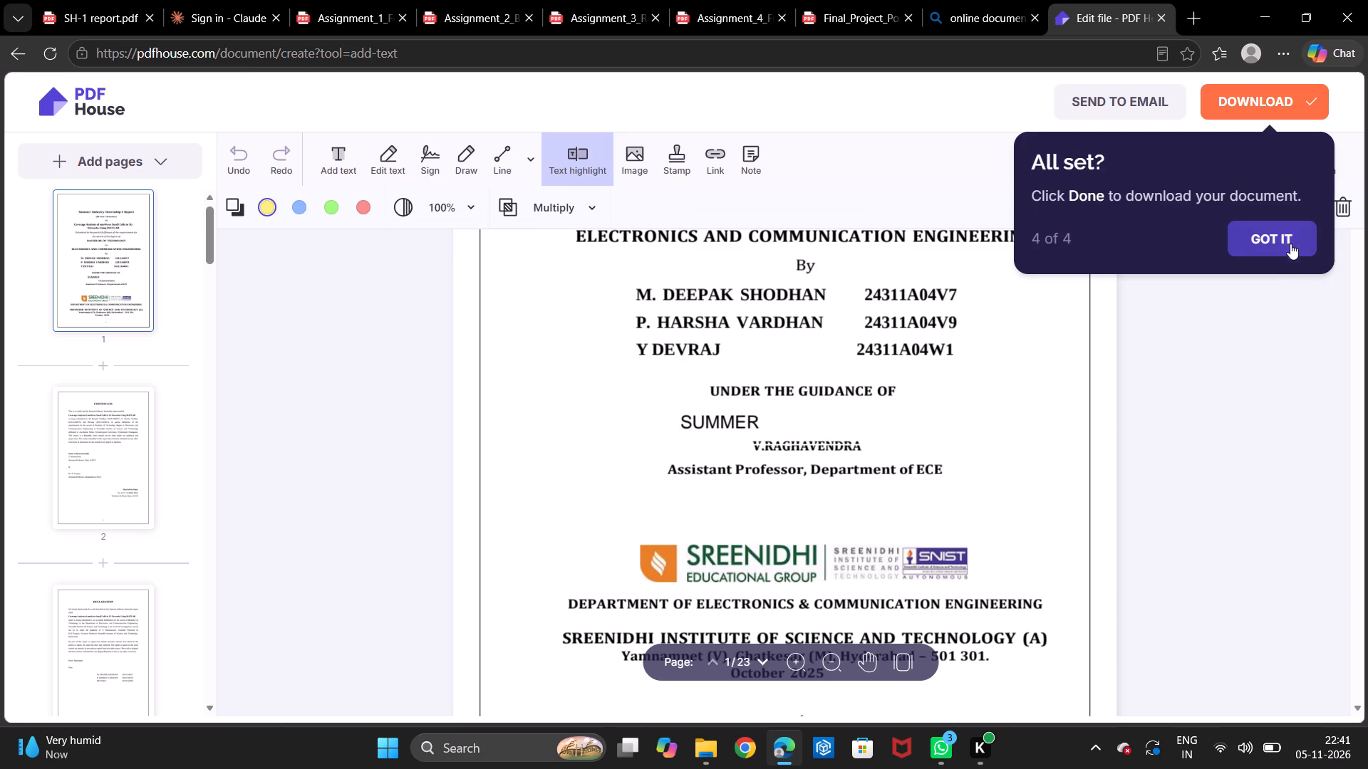
{"action": "left_click", "coordinate": [1286, 236]}
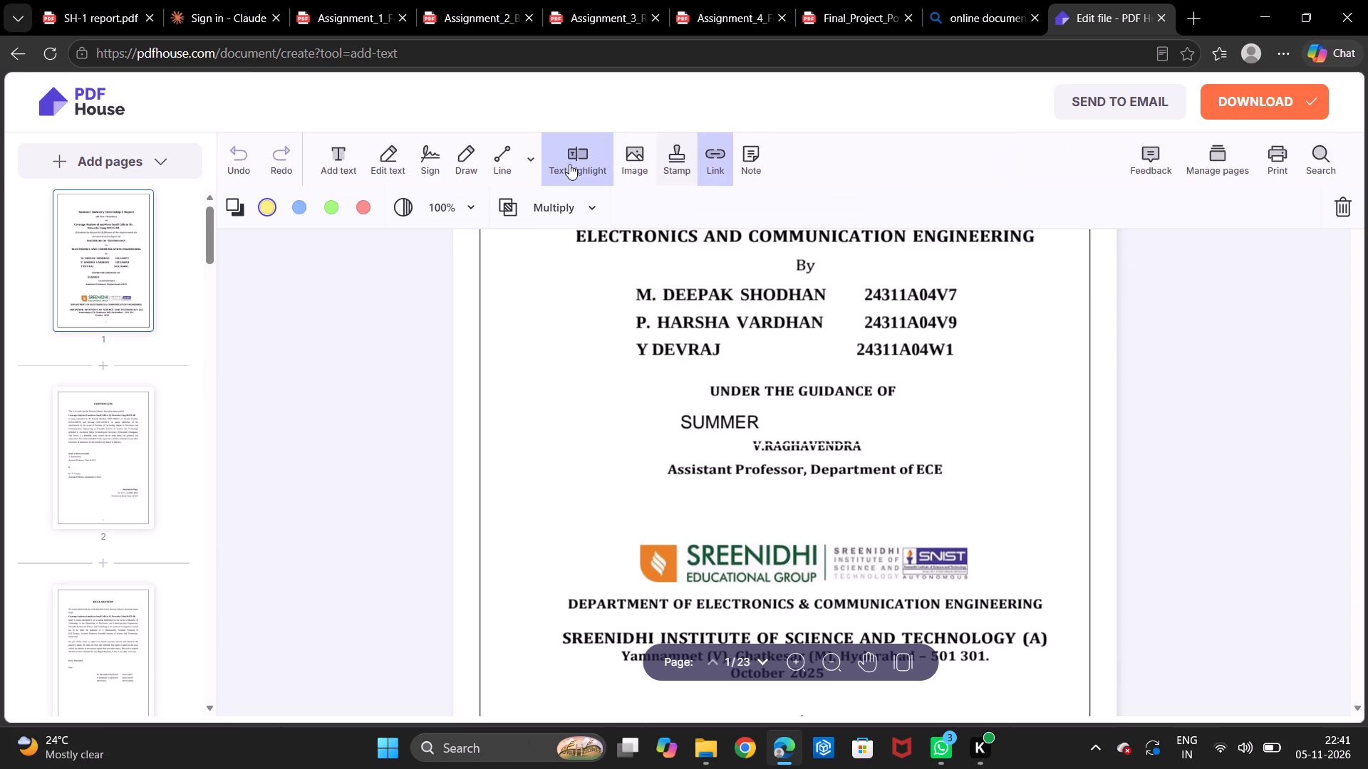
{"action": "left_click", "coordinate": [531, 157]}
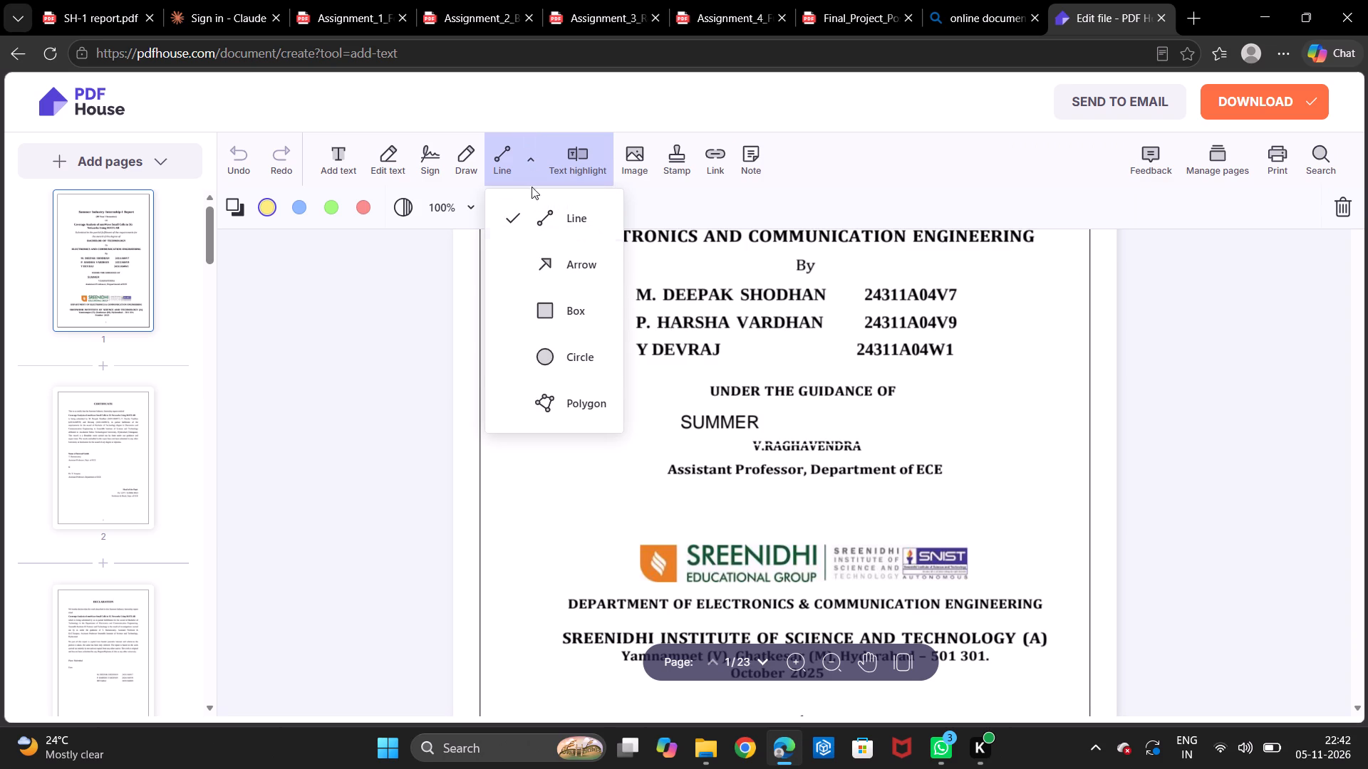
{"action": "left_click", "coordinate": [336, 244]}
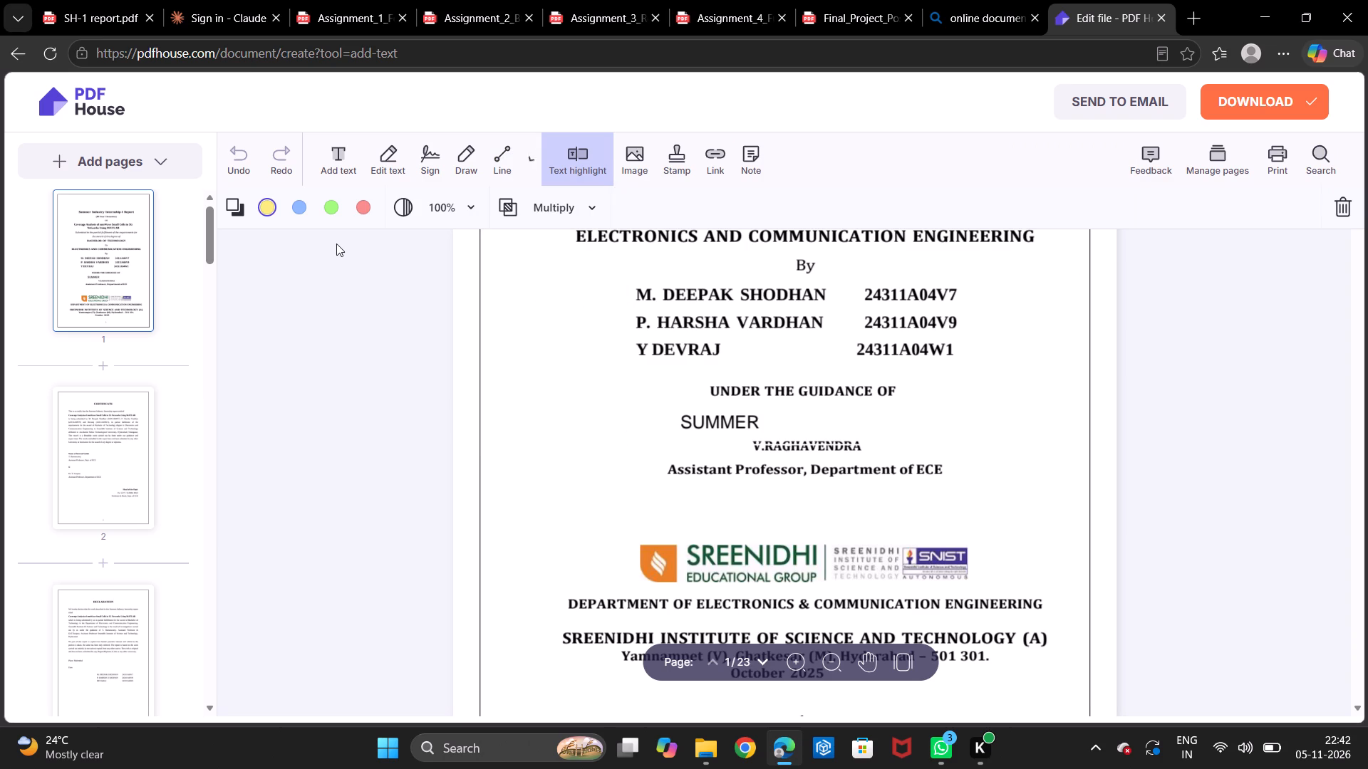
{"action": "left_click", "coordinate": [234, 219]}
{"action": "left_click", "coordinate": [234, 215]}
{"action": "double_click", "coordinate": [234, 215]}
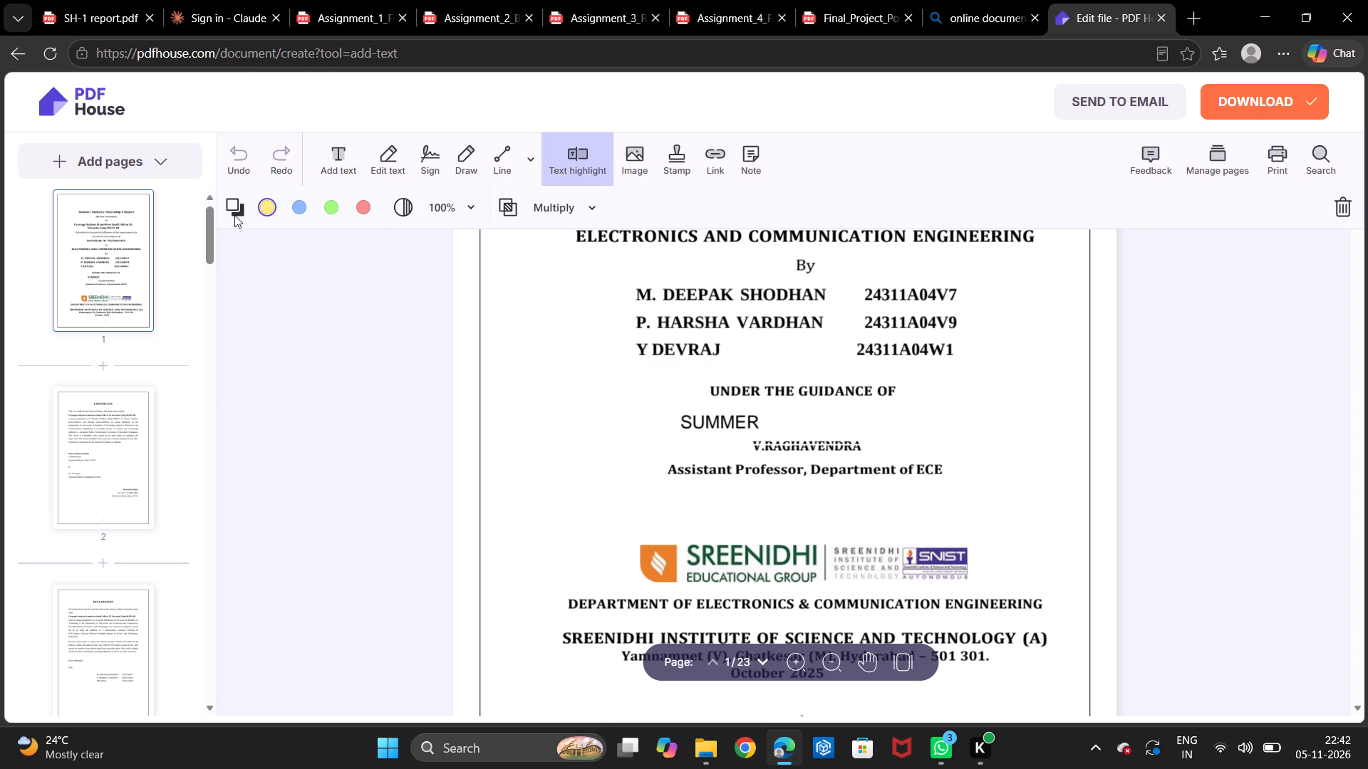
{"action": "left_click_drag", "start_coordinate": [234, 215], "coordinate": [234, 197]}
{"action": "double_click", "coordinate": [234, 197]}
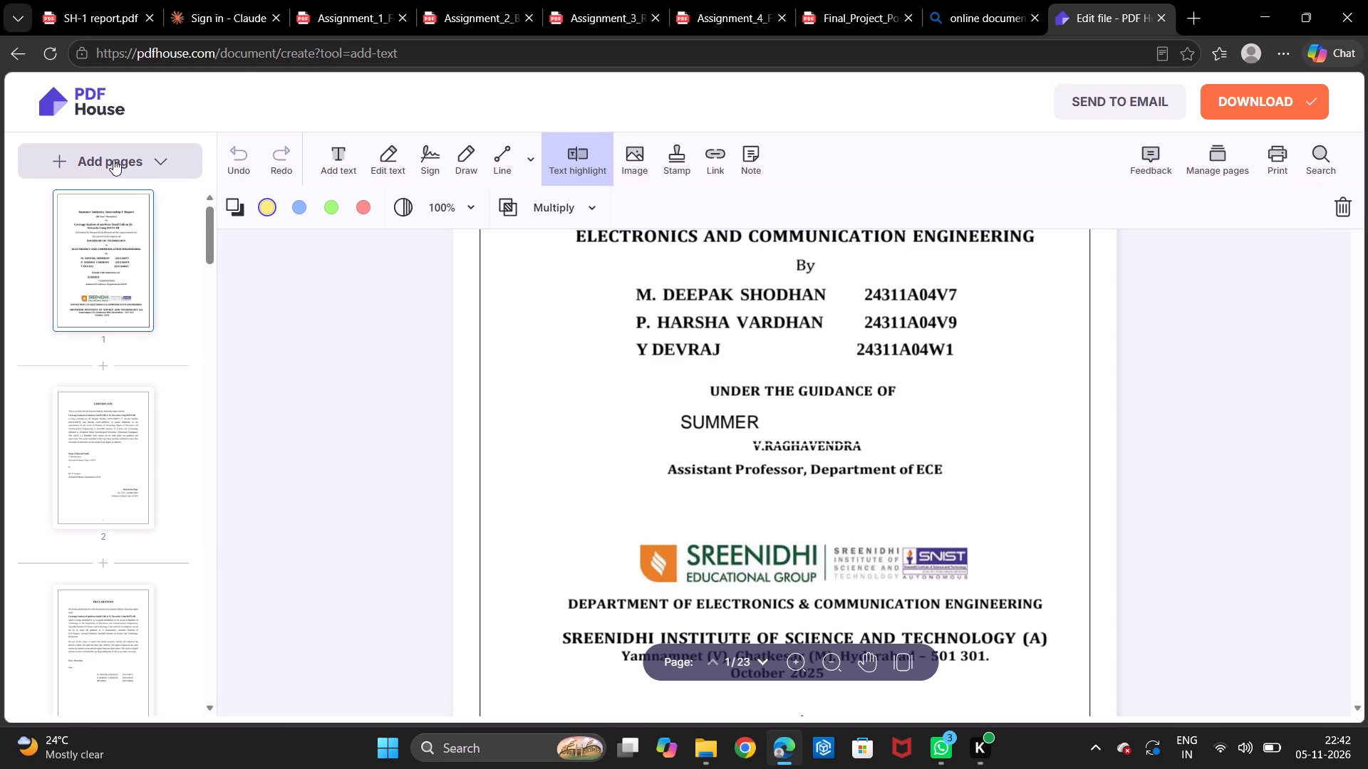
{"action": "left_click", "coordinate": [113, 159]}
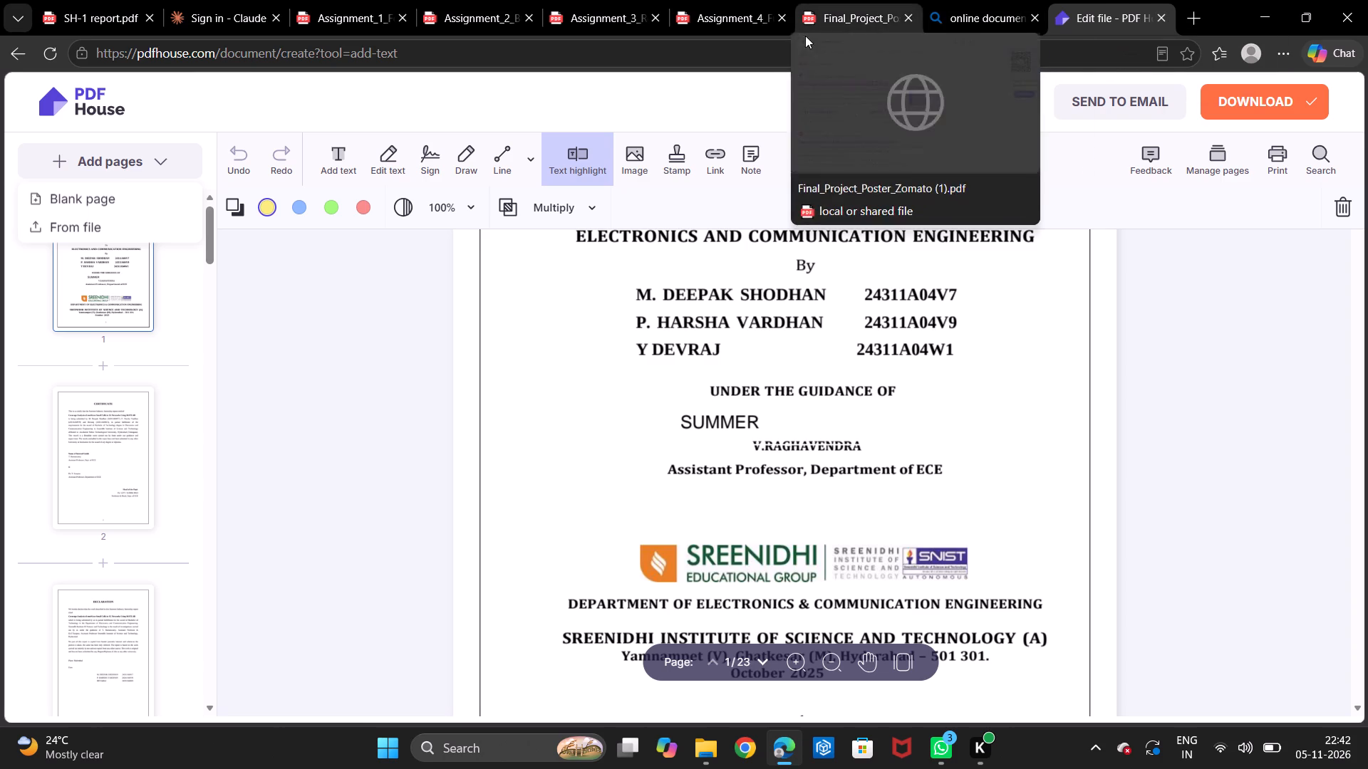
Leave the PDF House editor and open the PDFAid online document editor from the search results.
{"action": "left_click", "coordinate": [16, 63]}
{"action": "left_click", "coordinate": [16, 63]}
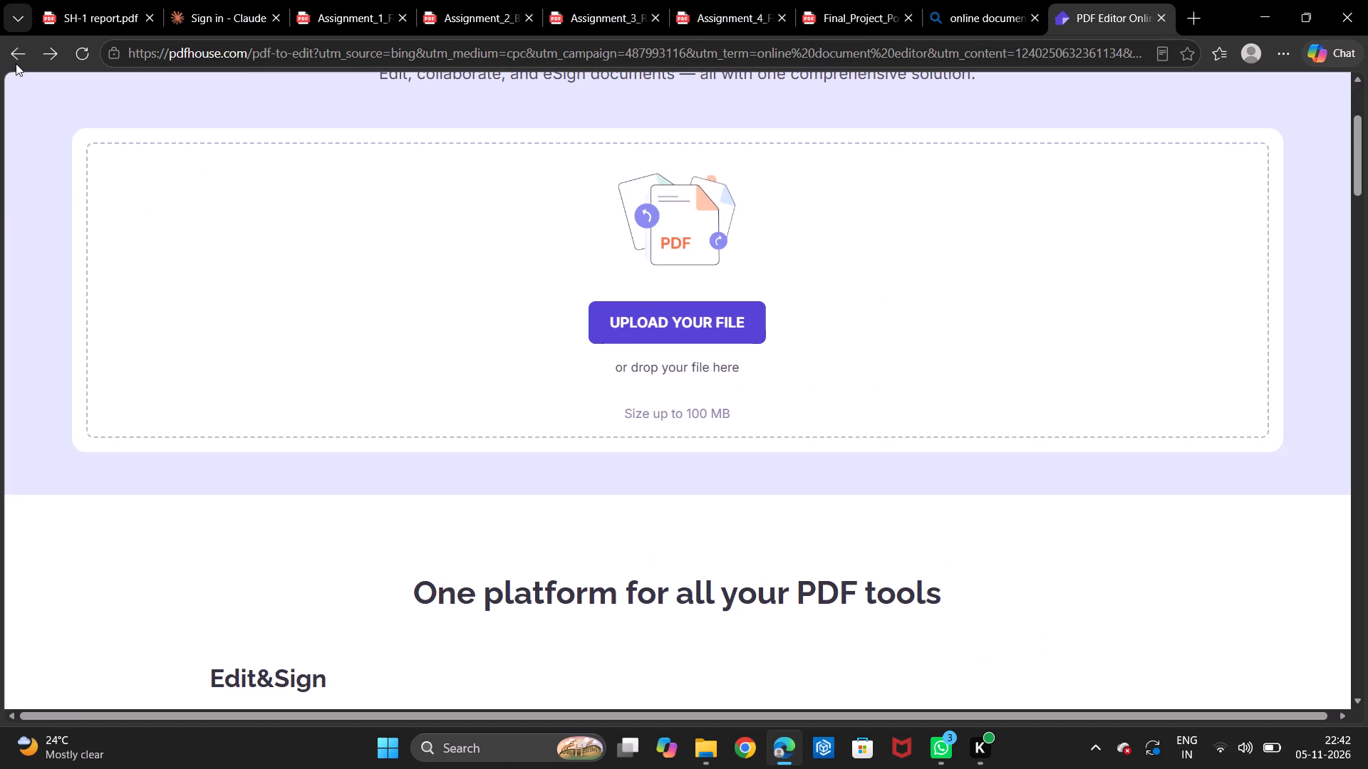
{"action": "left_click", "coordinate": [16, 63]}
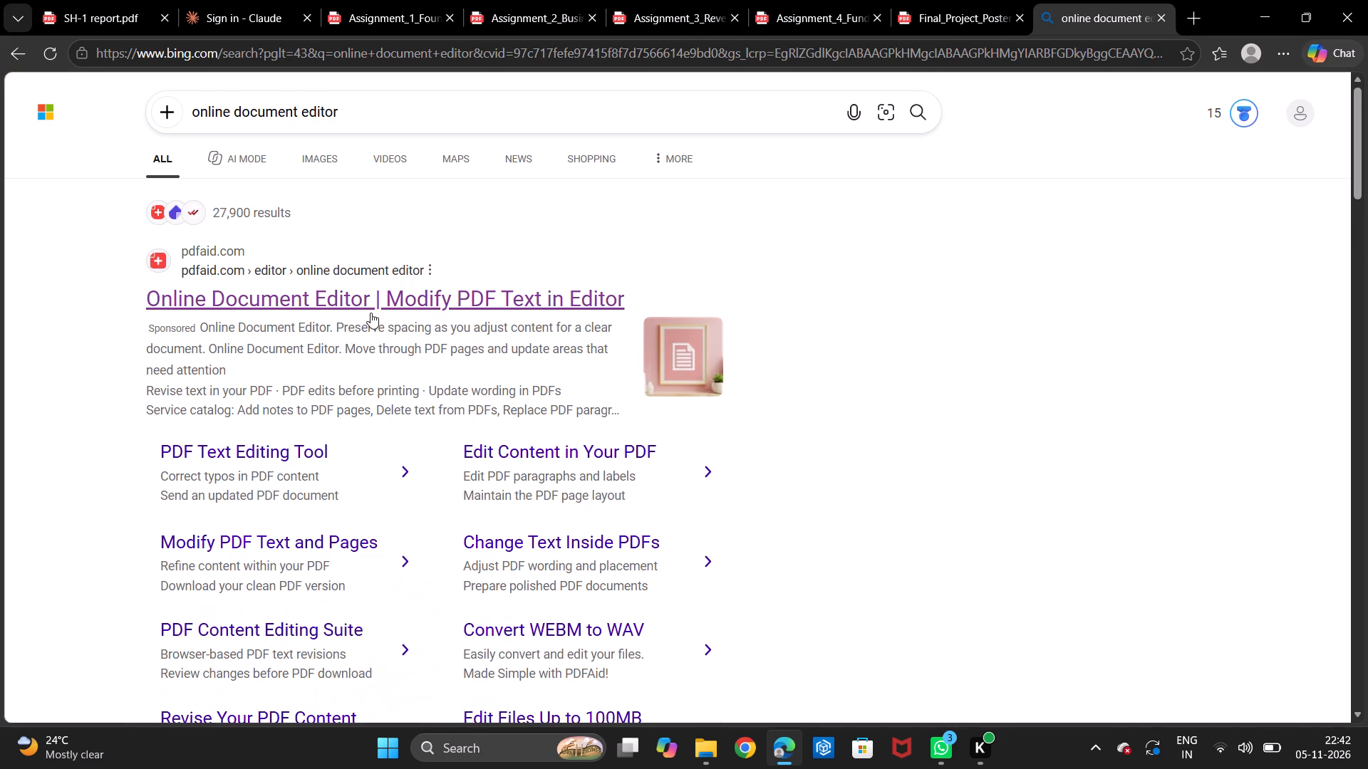
{"action": "left_click", "coordinate": [387, 299]}
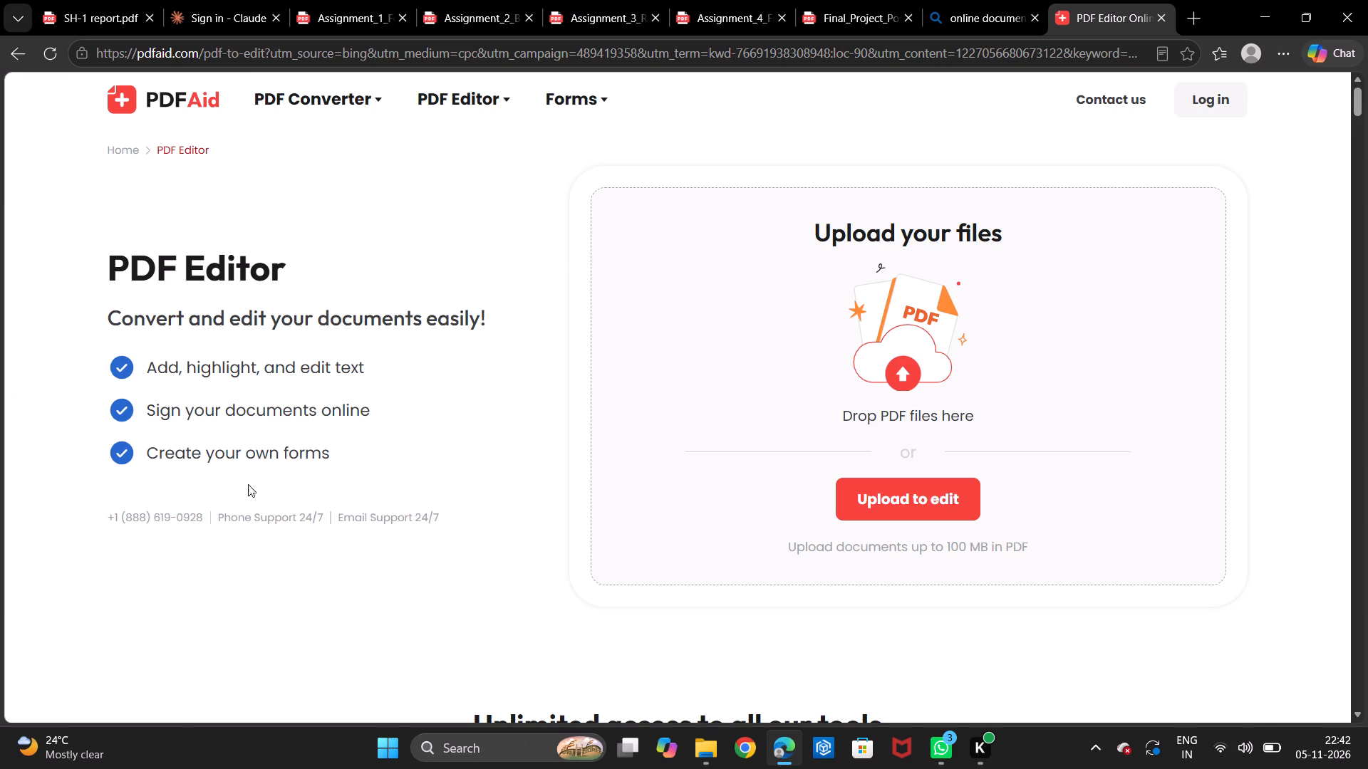
Upload the SH-1 report PDF from the Downloads folder for editing.
{"action": "left_click", "coordinate": [925, 488]}
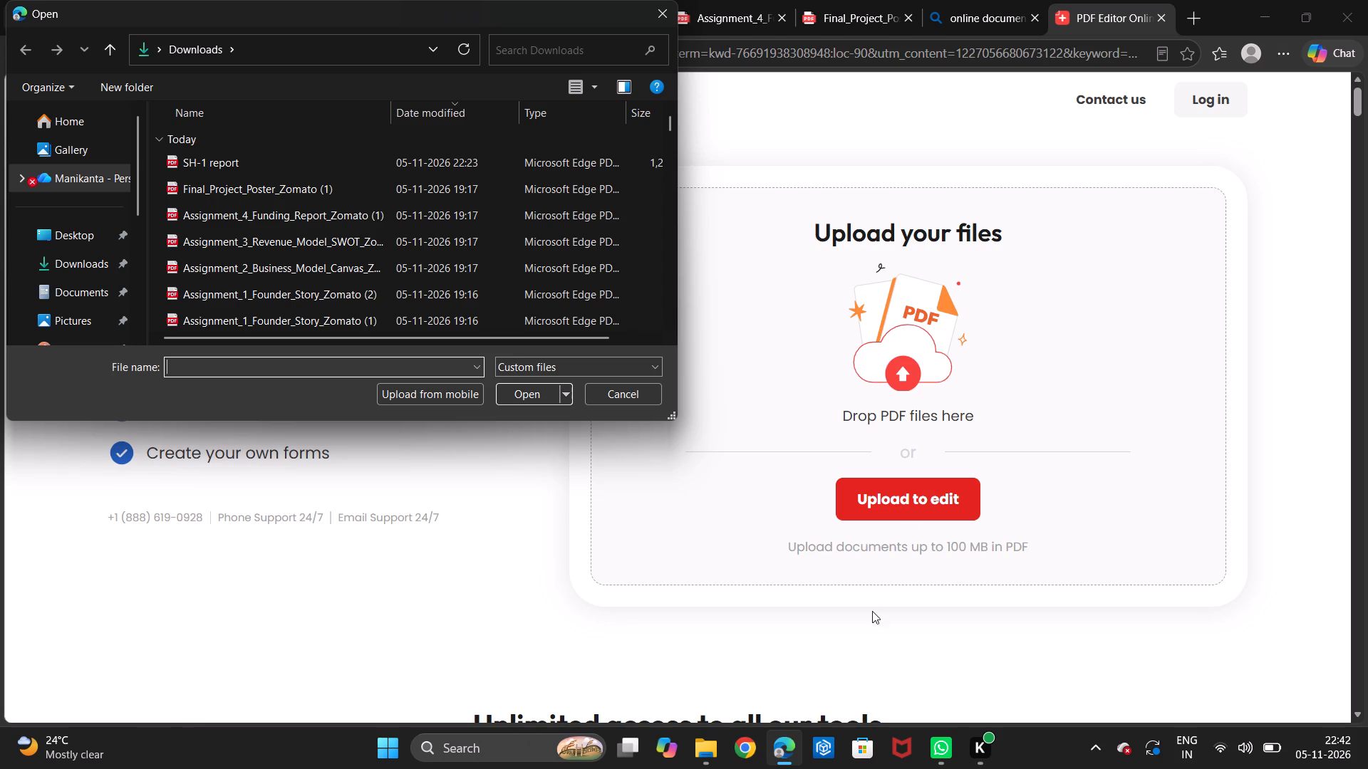
{"action": "left_click", "coordinate": [497, 151]}
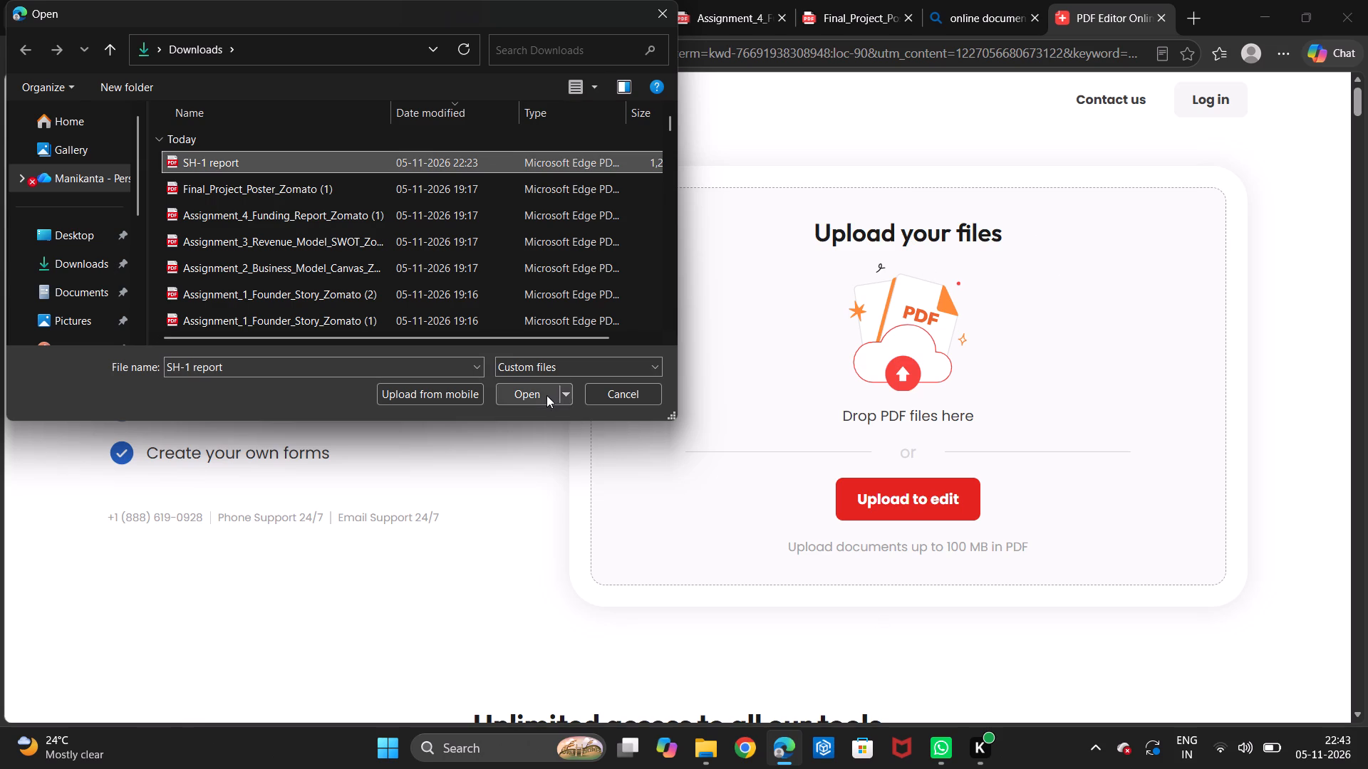
{"action": "left_click", "coordinate": [546, 395]}
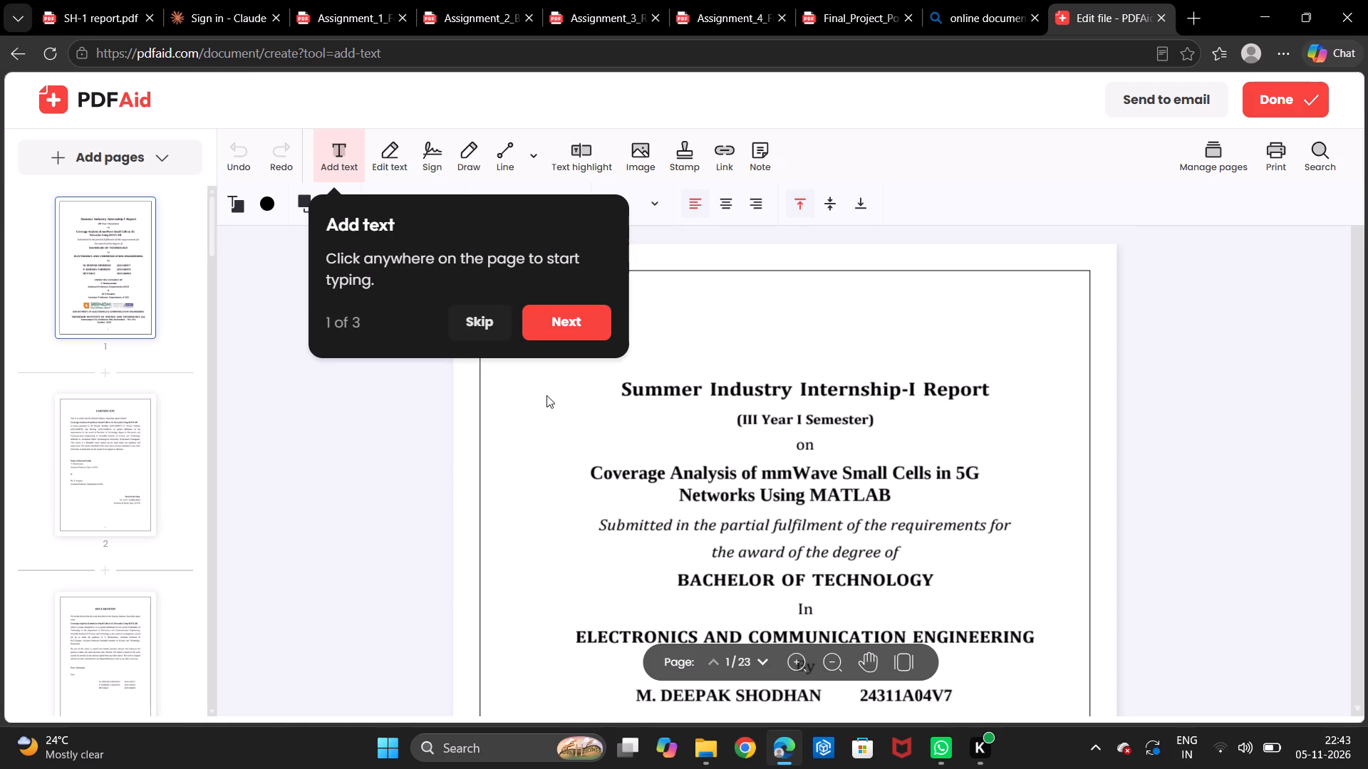
Go through the three Add text onboarding tips and dismiss them.
{"action": "left_click", "coordinate": [570, 323]}
{"action": "left_click", "coordinate": [570, 323]}
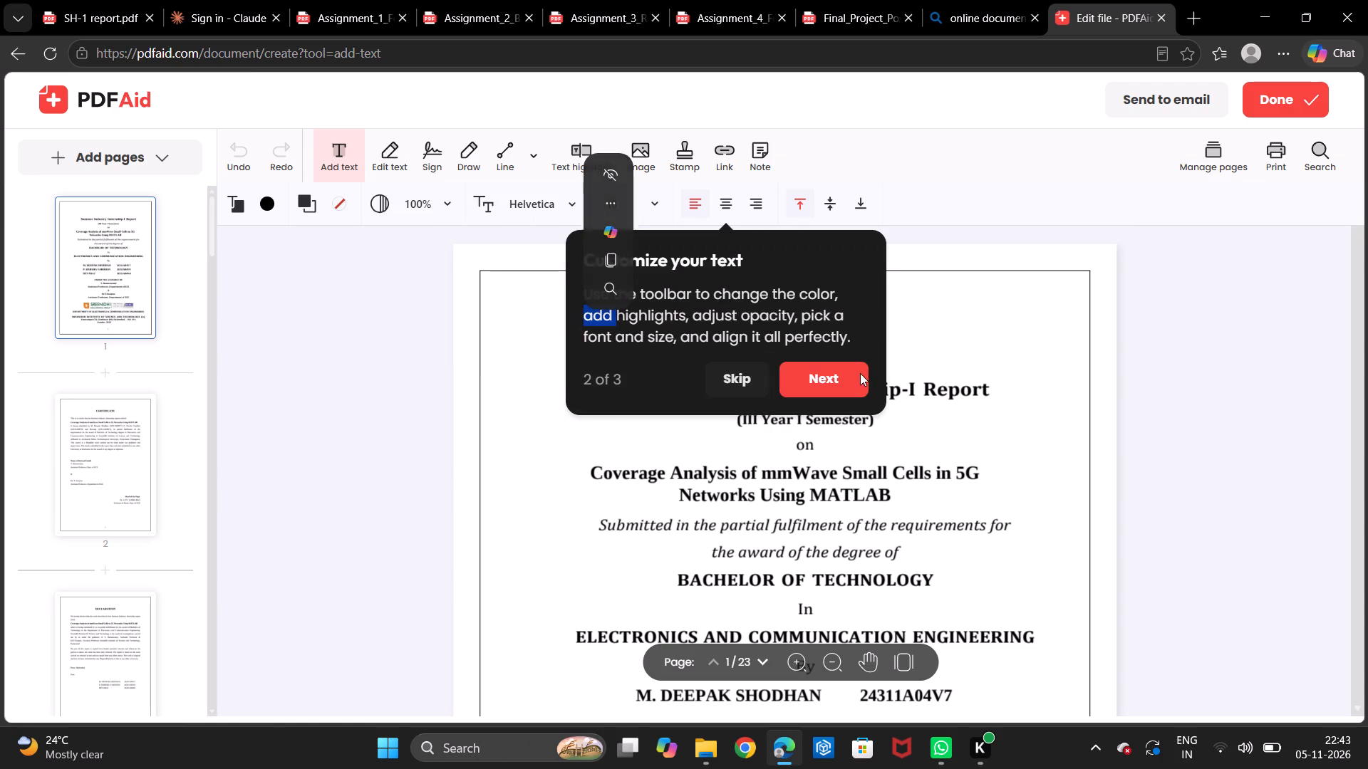
{"action": "left_click", "coordinate": [860, 373]}
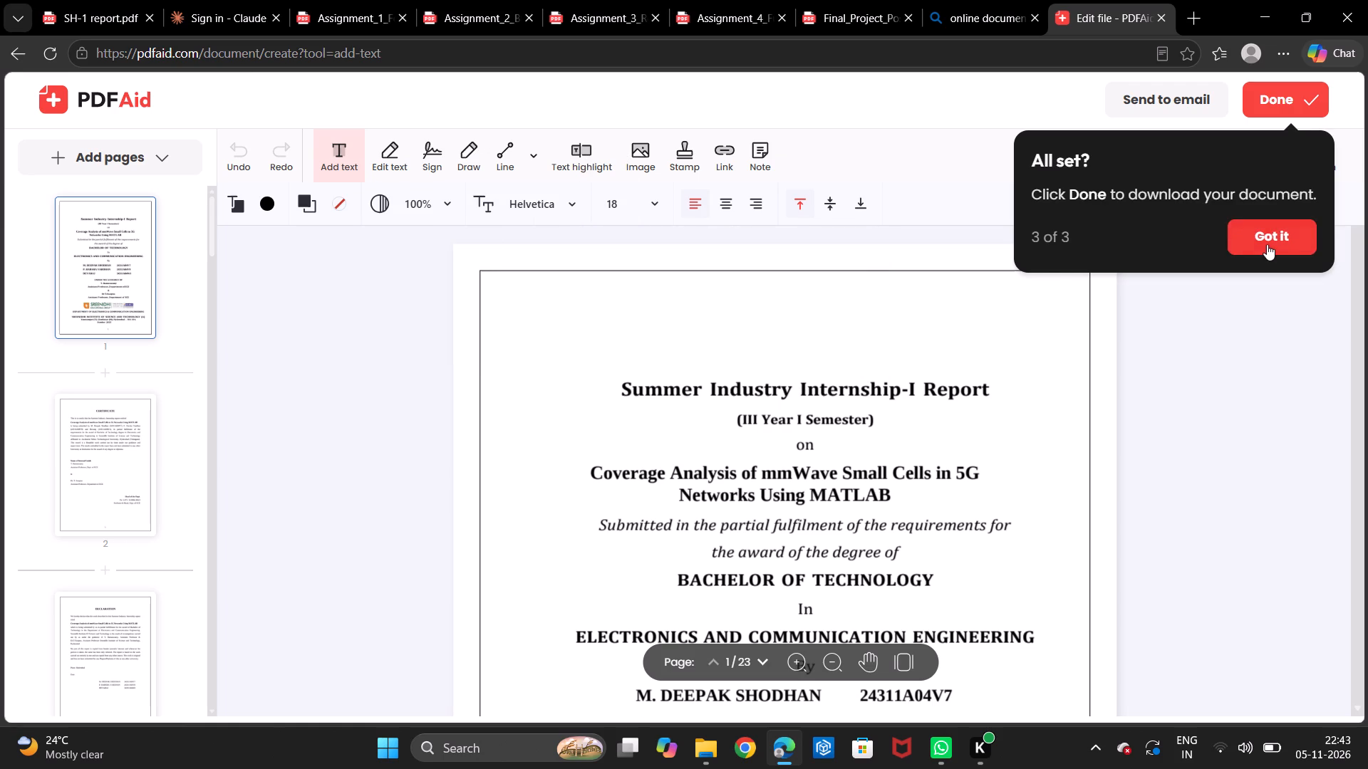
{"action": "left_click", "coordinate": [1267, 244]}
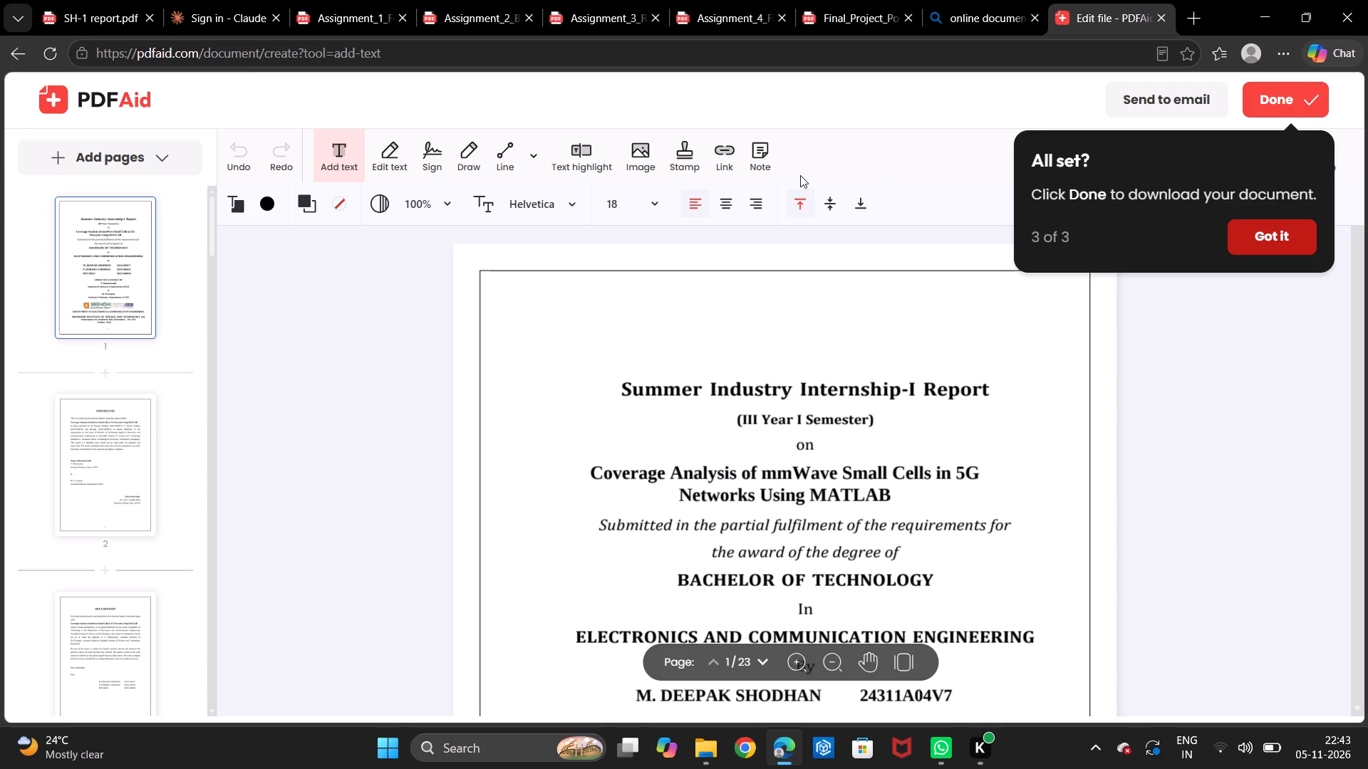
Activate the Edit text tool for the cover page's guidance section and skip its onboarding tips.
{"action": "scroll", "coordinate": [698, 436], "scroll_direction": "down", "scroll_amount": 4}
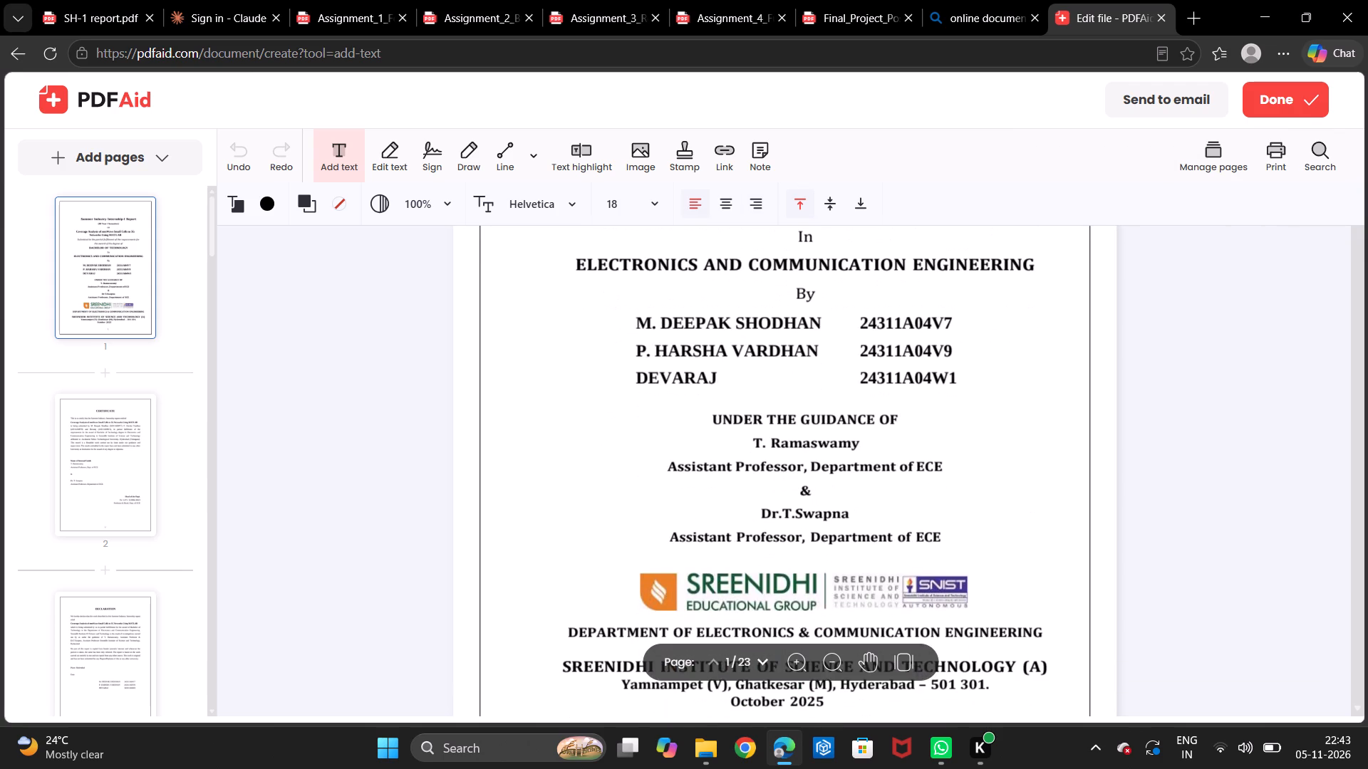
{"action": "scroll", "coordinate": [698, 436], "scroll_direction": "down", "scroll_amount": 1}
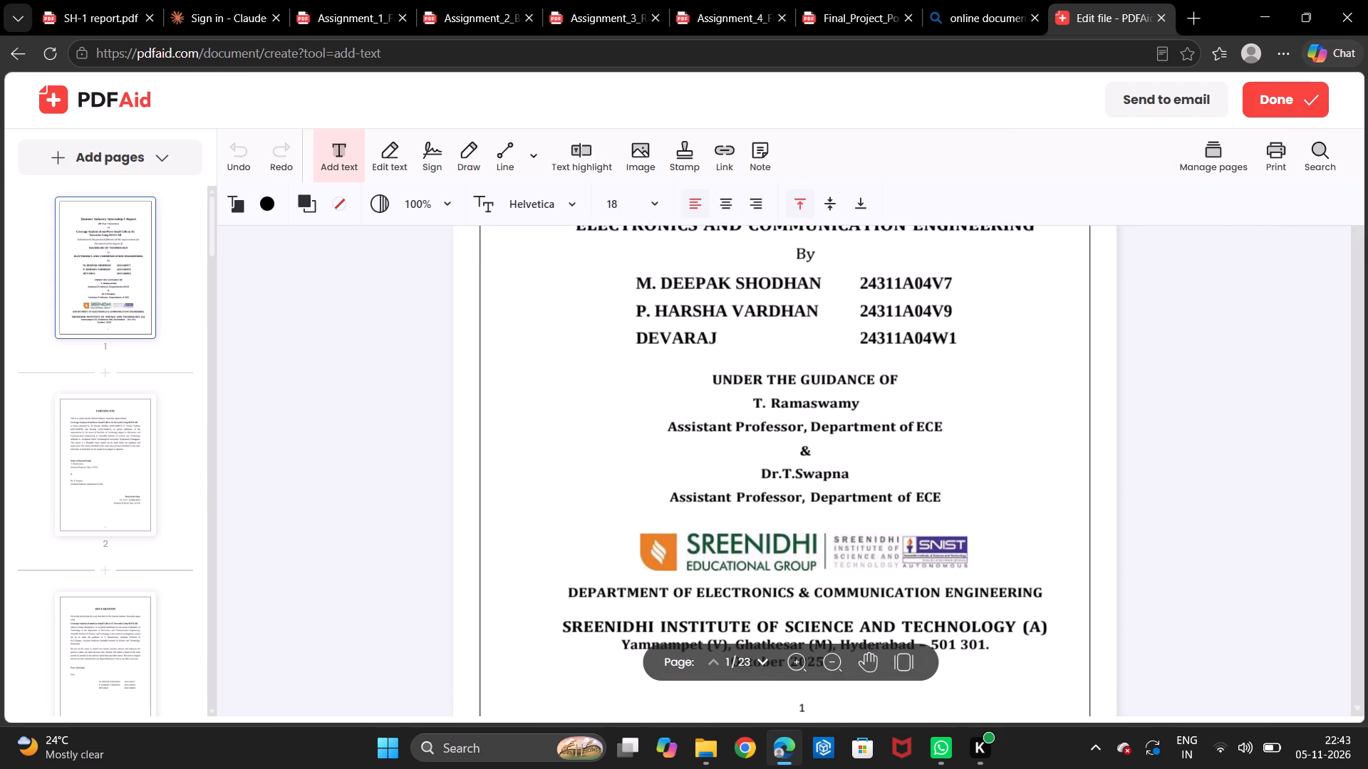
{"action": "double_click", "coordinate": [755, 402]}
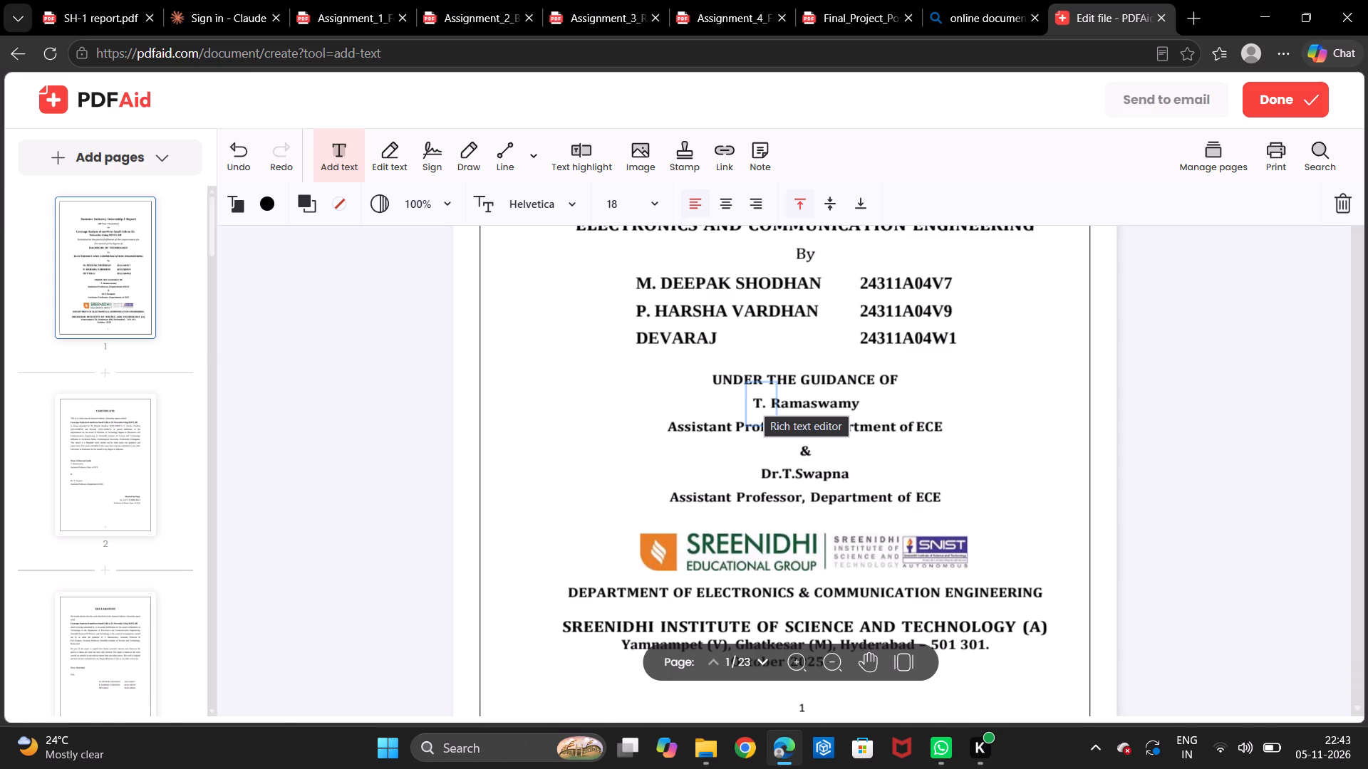
{"action": "left_click", "coordinate": [386, 156]}
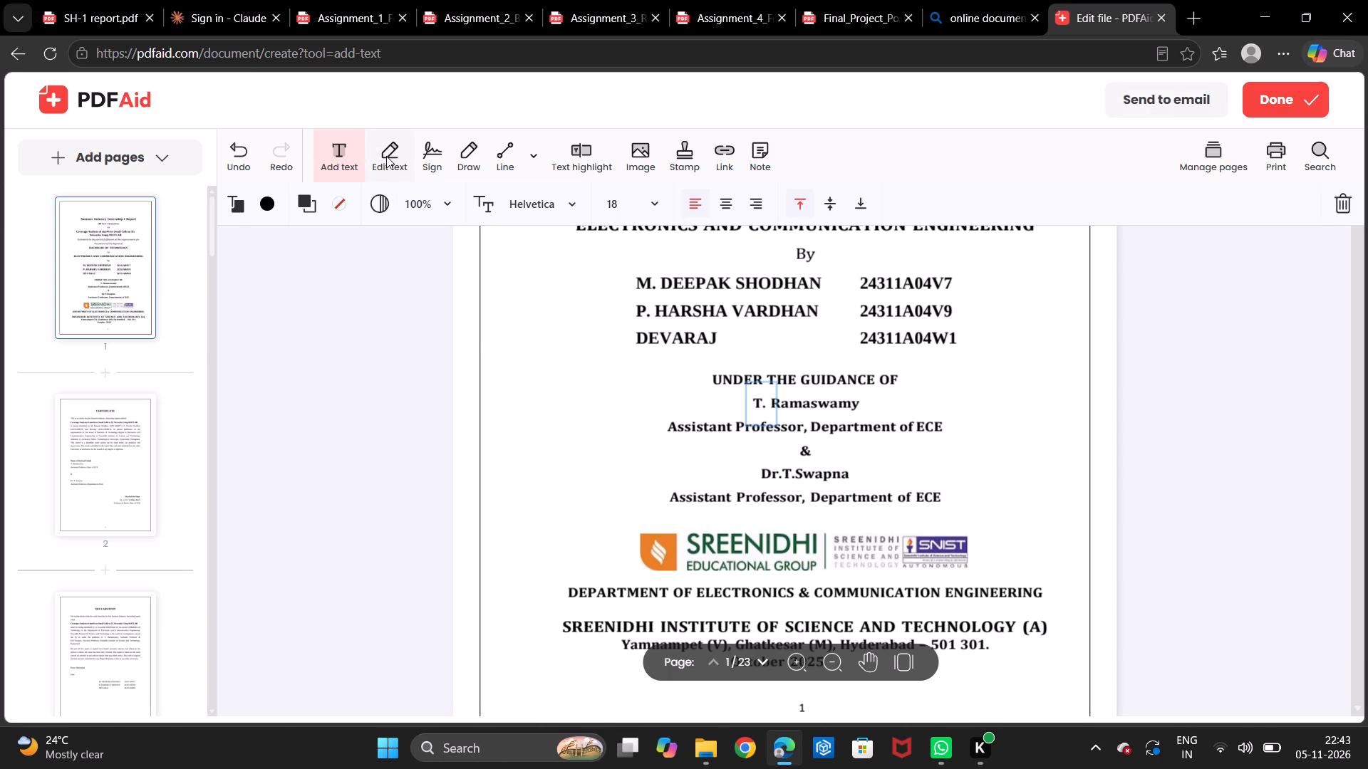
{"action": "left_click", "coordinate": [606, 285]}
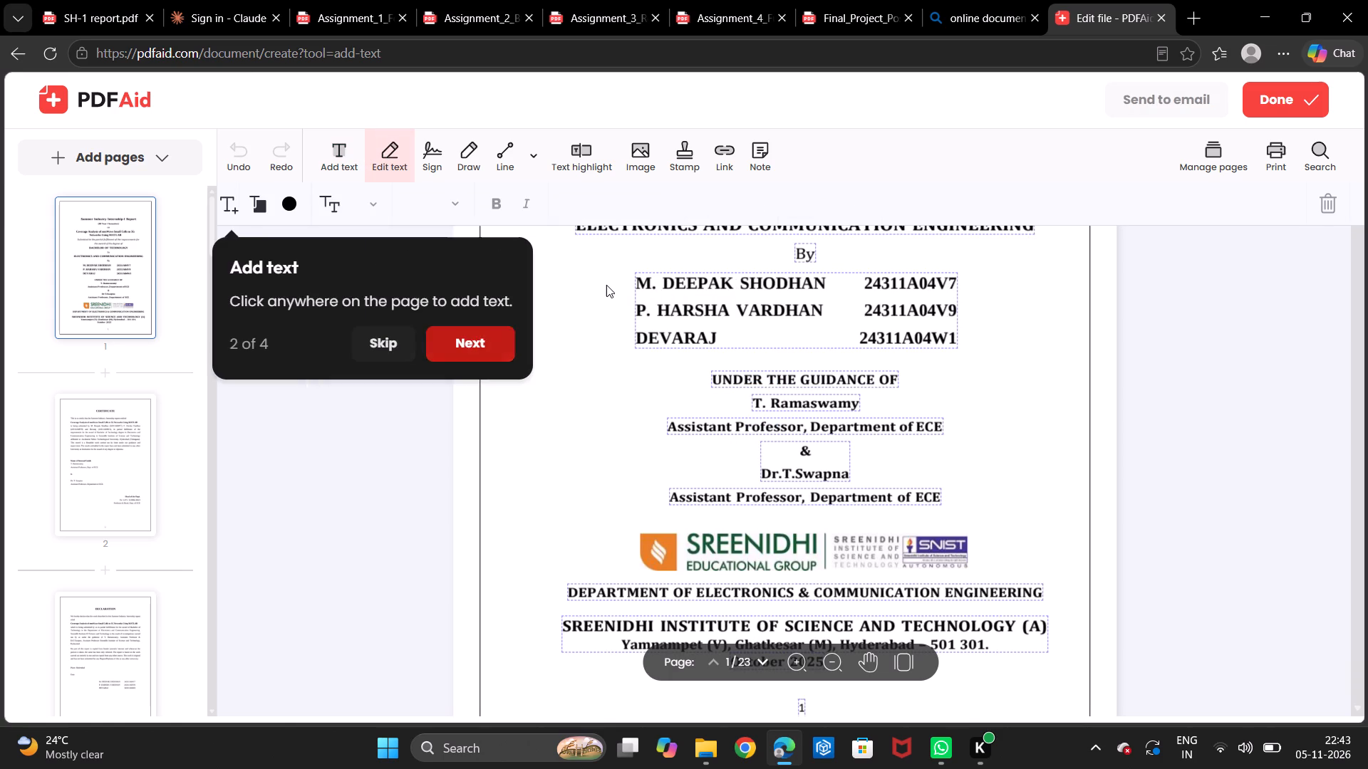
{"action": "left_click", "coordinate": [396, 349]}
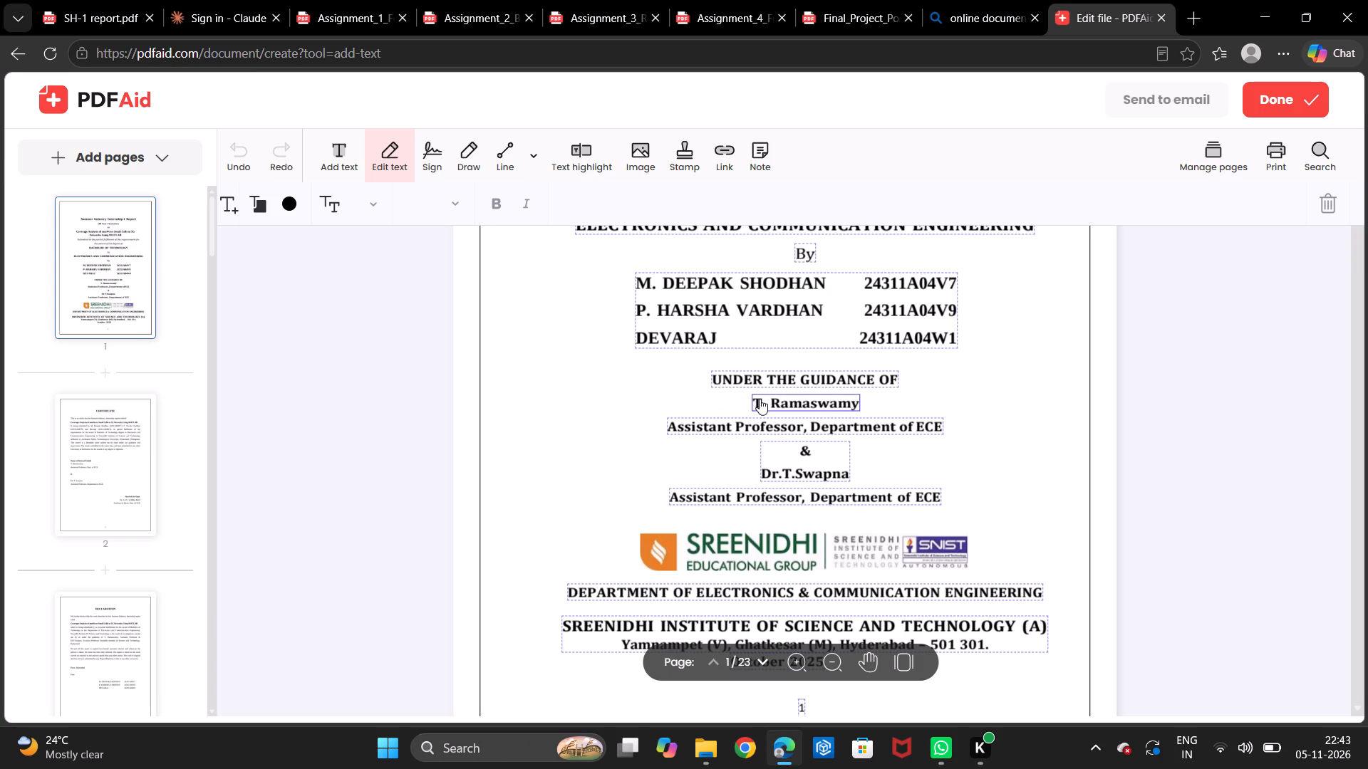
Delete all text of the first "Assistant Professor, Department of ECE" line, above the "&", on the cover page.
{"action": "double_click", "coordinate": [673, 421]}
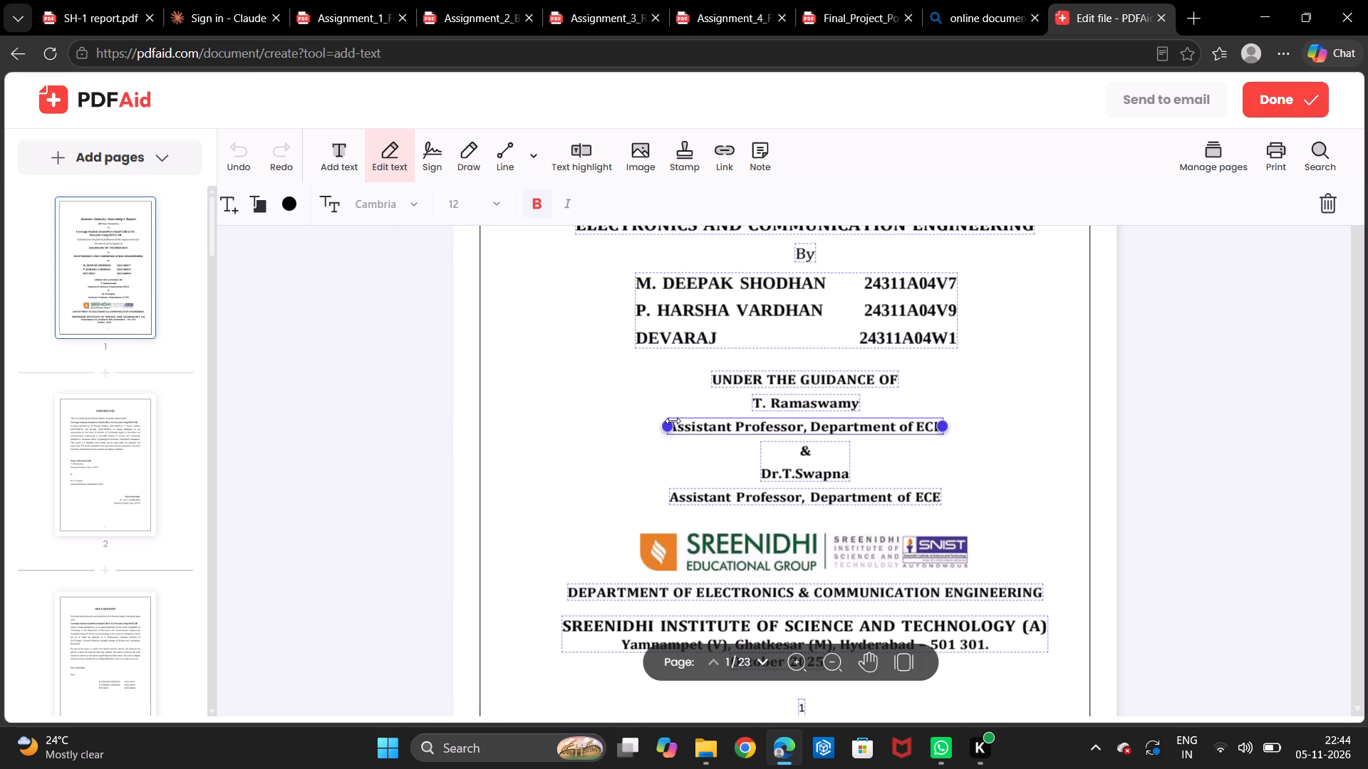
{"action": "left_click", "coordinate": [700, 428]}
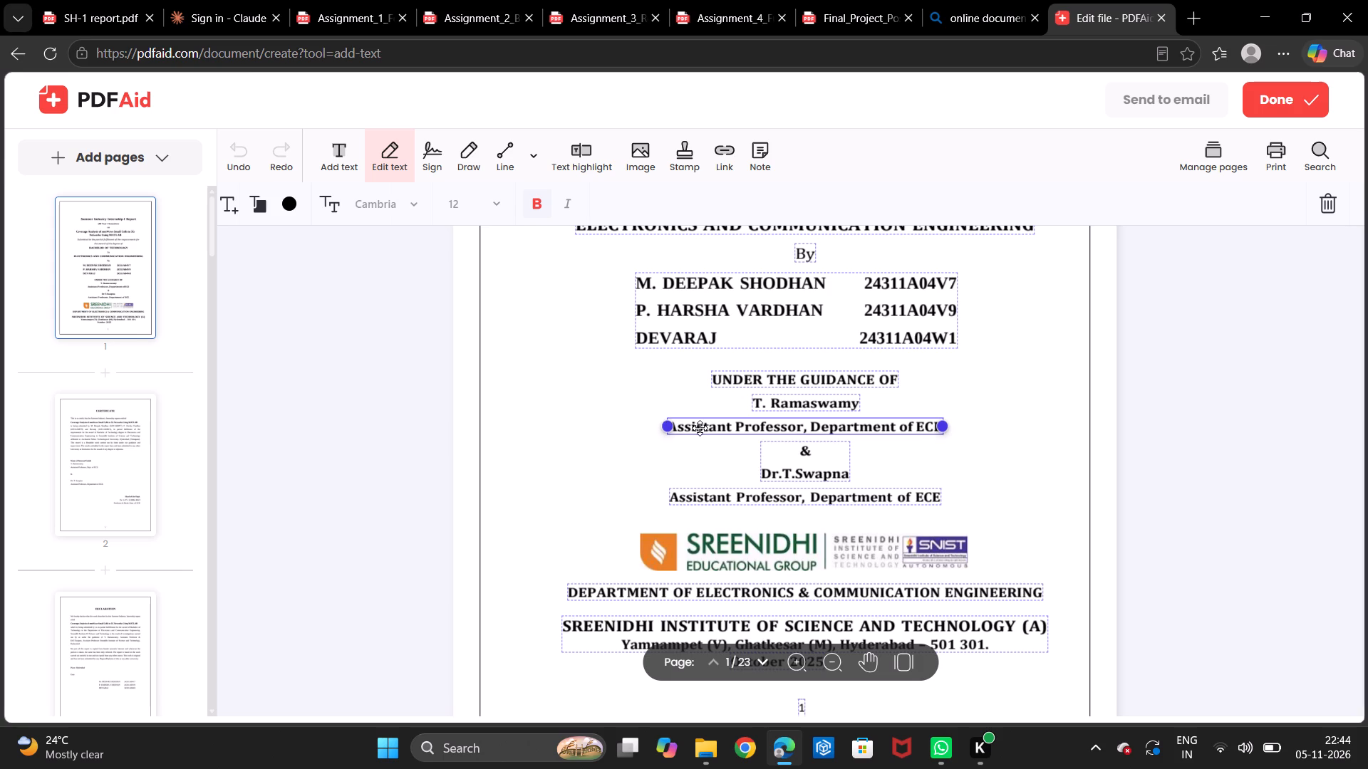
{"action": "key", "text": "Left"}
{"action": "key", "text": "Left"}
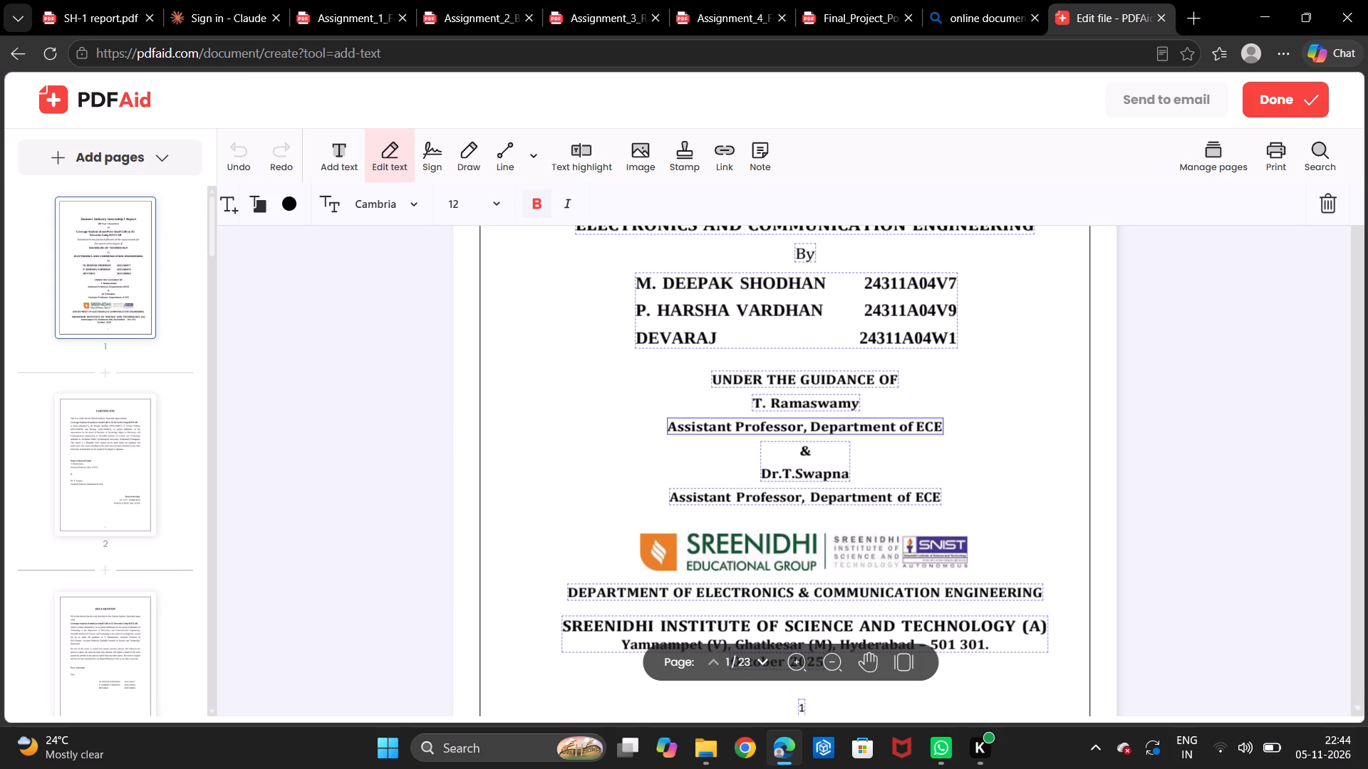
{"action": "key", "text": "Left"}
{"action": "key", "text": "Left"}
{"action": "key", "text": "Left"}
{"action": "key", "text": "BackSpace"}
{"action": "key", "text": "BackSpace"}
{"action": "key", "text": "BackSpace"}
{"action": "key", "text": "BackSpace"}
{"action": "key", "text": "BackSpace"}
{"action": "key", "text": "BackSpace"}
{"action": "key", "text": "BackSpace"}
{"action": "key", "text": "BackSpace"}
{"action": "key", "text": "BackSpace"}
{"action": "key", "text": "BackSpace"}
{"action": "left_click", "coordinate": [938, 422]}
{"action": "key", "text": "Right"}
{"action": "key", "text": "BackSpace"}
{"action": "key", "text": "BackSpace"}
{"action": "key", "text": "BackSpace"}
{"action": "key", "text": "BackSpace"}
{"action": "key", "text": "BackSpace"}
{"action": "key", "text": "BackSpace"}
{"action": "key", "text": "BackSpace"}
{"action": "key", "text": "BackSpace"}
{"action": "key", "text": "BackSpace"}
{"action": "key", "text": "BackSpace"}
{"action": "key", "text": "BackSpace"}
{"action": "key", "text": "BackSpace"}
{"action": "key", "text": "BackSpace"}
{"action": "key", "text": "BackSpace"}
{"action": "key", "text": "BackSpace"}
{"action": "key", "text": "BackSpace"}
{"action": "key", "text": "BackSpace"}
{"action": "key", "text": "BackSpace"}
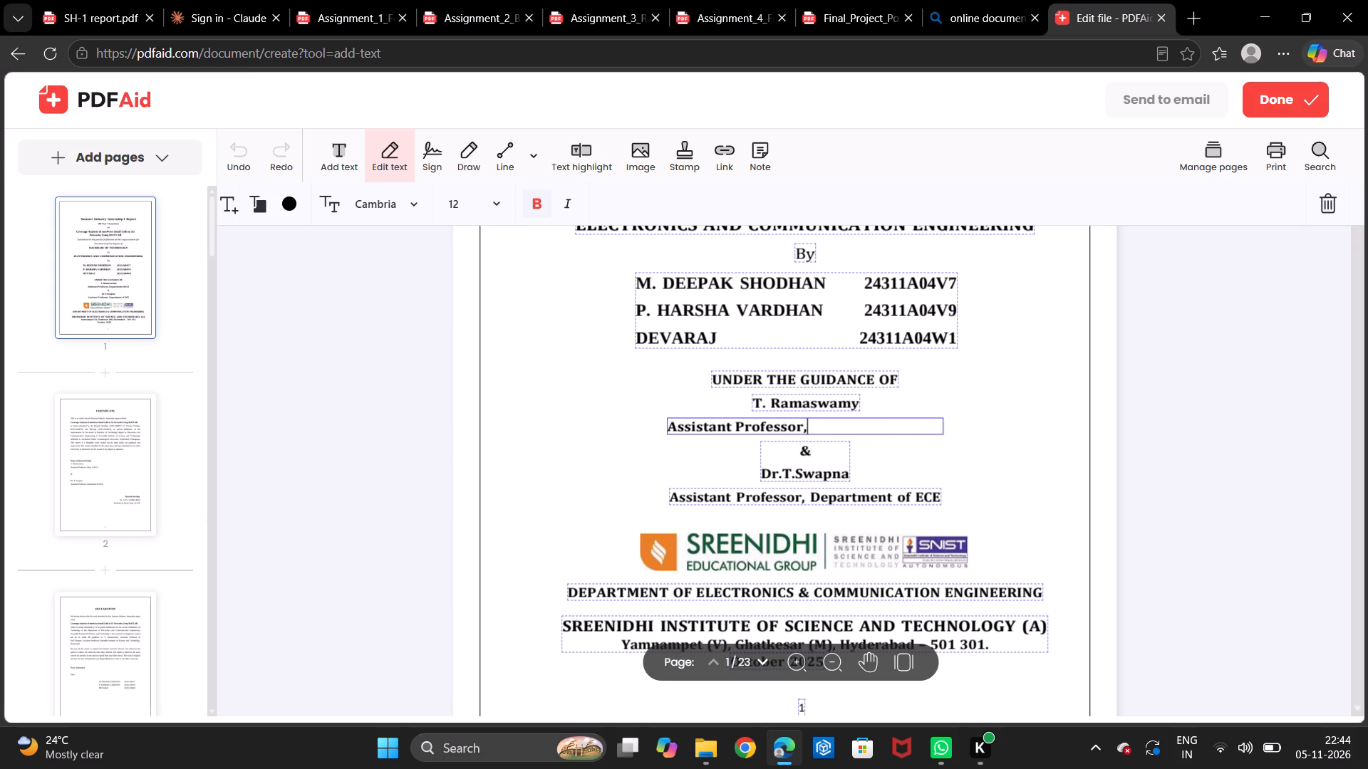
{"action": "key", "text": "BackSpace"}
{"action": "key", "text": "BackSpace"}
{"action": "key", "text": "BackSpace"}
{"action": "key", "text": "BackSpace"}
{"action": "key", "text": "BackSpace"}
{"action": "key", "text": "BackSpace"}
{"action": "key", "text": "BackSpace"}
{"action": "key", "text": "BackSpace"}
{"action": "key", "text": "BackSpace"}
{"action": "key", "text": "BackSpace"}
{"action": "key", "text": "BackSpace"}
{"action": "key", "text": "BackSpace"}
{"action": "key", "text": "BackSpace"}
{"action": "key", "text": "BackSpace"}
{"action": "key", "text": "BackSpace"}
{"action": "key", "text": "BackSpace"}
{"action": "key", "text": "BackSpace"}
{"action": "key", "text": "BackSpace"}
{"action": "key", "text": "BackSpace"}
{"action": "key", "text": "BackSpace"}
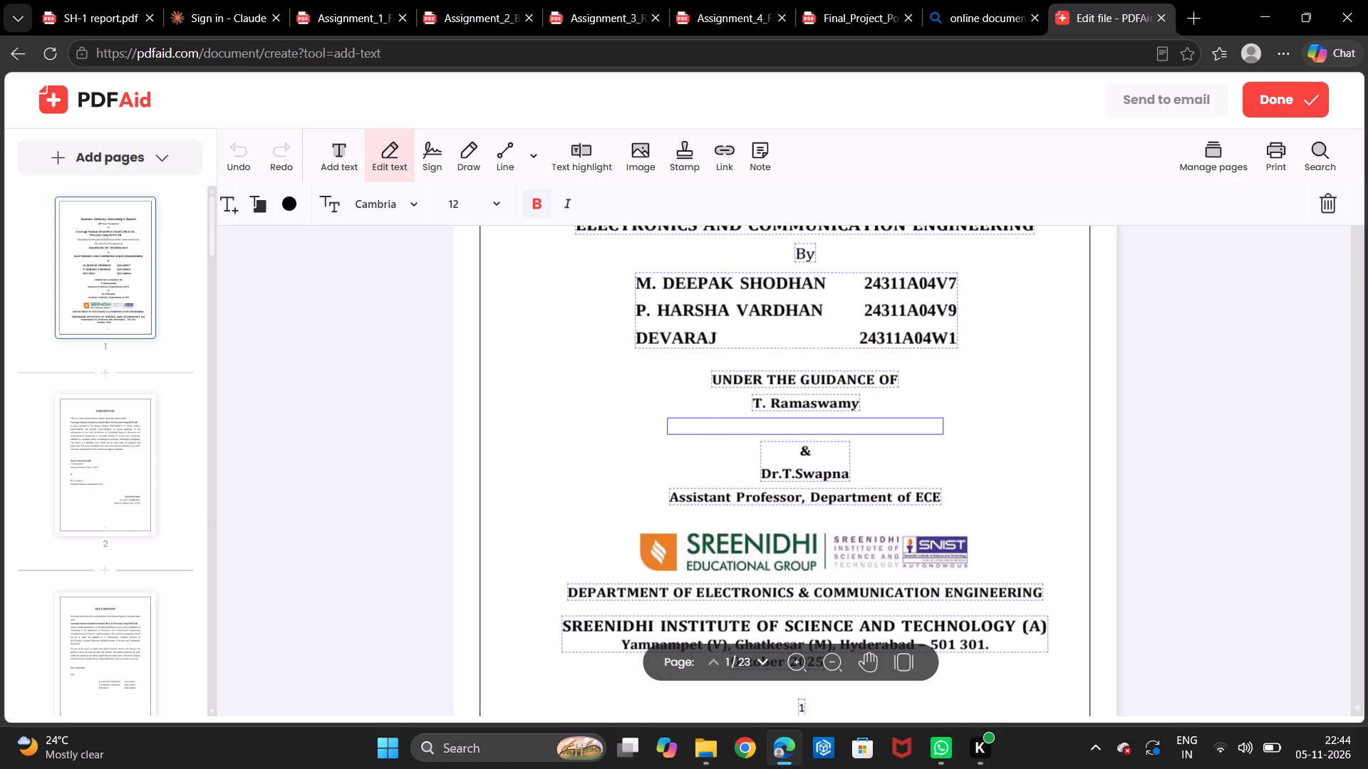
{"action": "left_click", "coordinate": [985, 377]}
{"action": "double_click", "coordinate": [985, 377]}
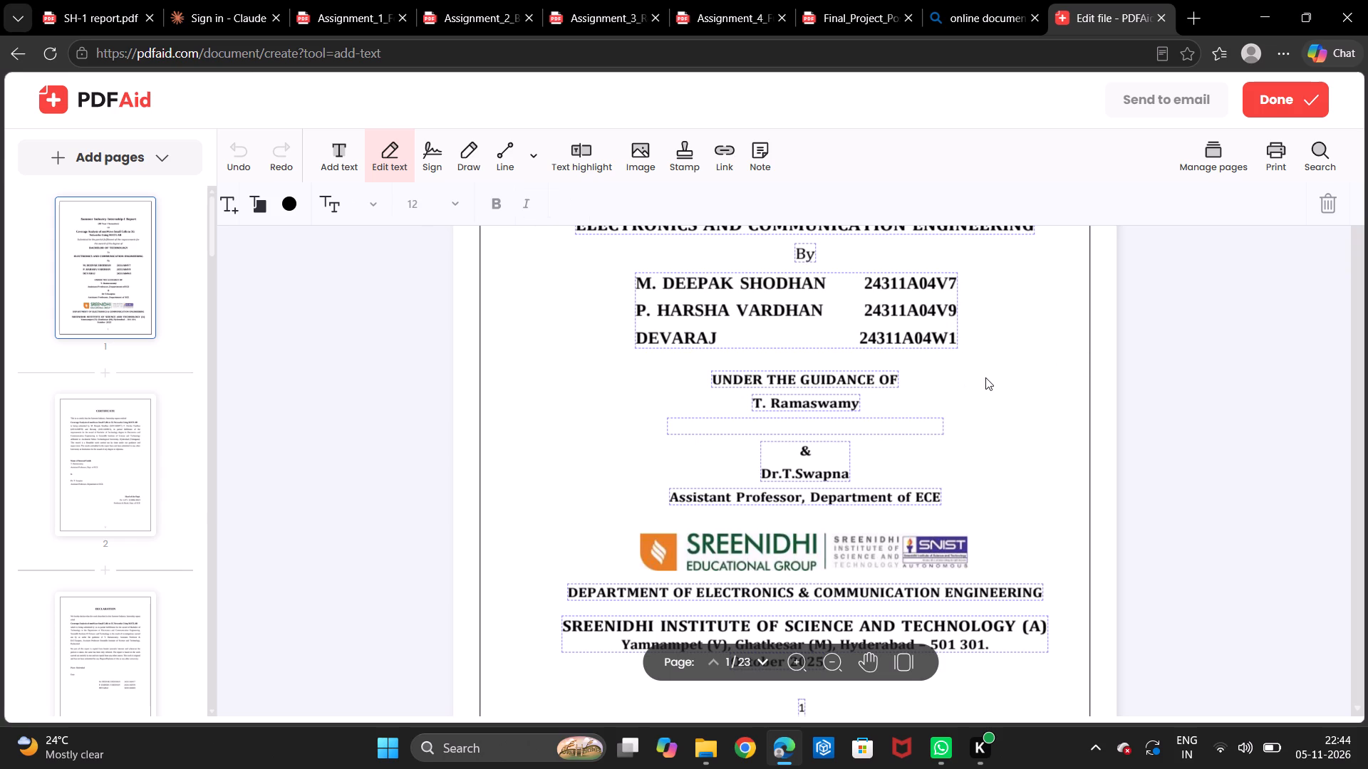
Delete the first guide's name directly below "UNDER THE GUIDANCE OF" on the cover page.
{"action": "left_click", "coordinate": [855, 397]}
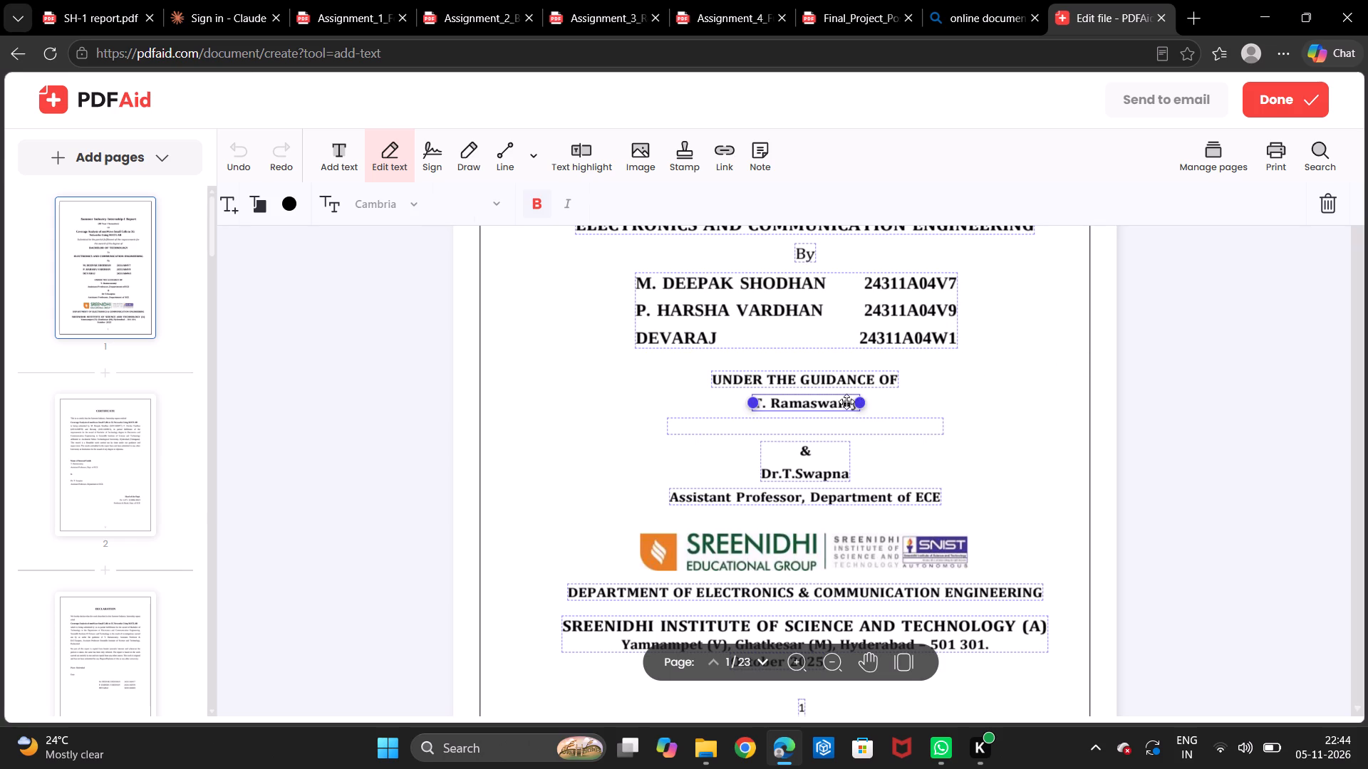
{"action": "left_click", "coordinate": [839, 404]}
{"action": "key", "text": "Right"}
{"action": "key", "text": "Right"}
{"action": "key", "text": "Right"}
{"action": "key", "text": "BackSpace"}
{"action": "key", "text": "BackSpace"}
{"action": "key", "text": "BackSpace"}
{"action": "key", "text": "BackSpace"}
{"action": "key", "text": "BackSpace"}
{"action": "key", "text": "BackSpace"}
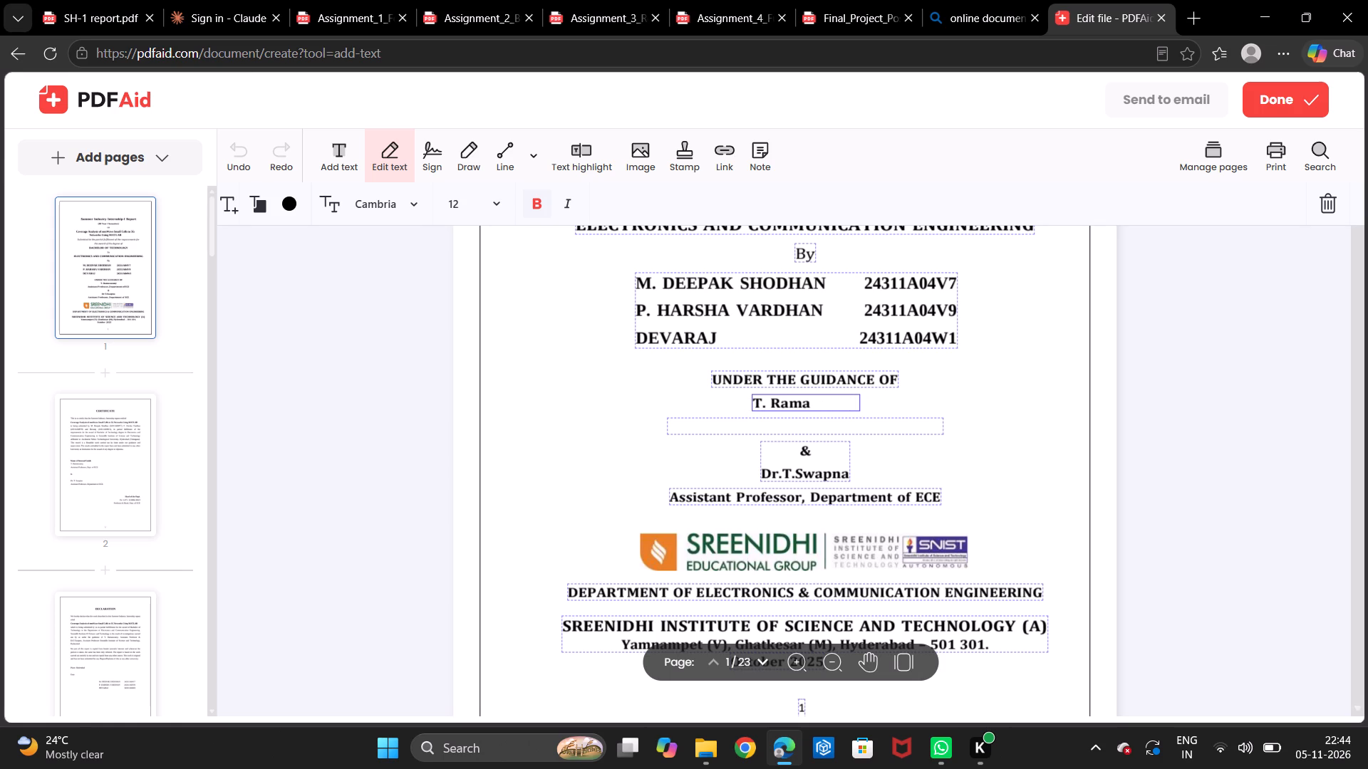
{"action": "key", "text": "BackSpace"}
{"action": "key", "text": "BackSpace"}
{"action": "key", "text": "BackSpace"}
{"action": "key", "text": "BackSpace"}
{"action": "key", "text": "BackSpace"}
{"action": "key", "text": "BackSpace"}
{"action": "key", "text": "BackSpace"}
{"action": "left_click", "coordinate": [685, 439]}
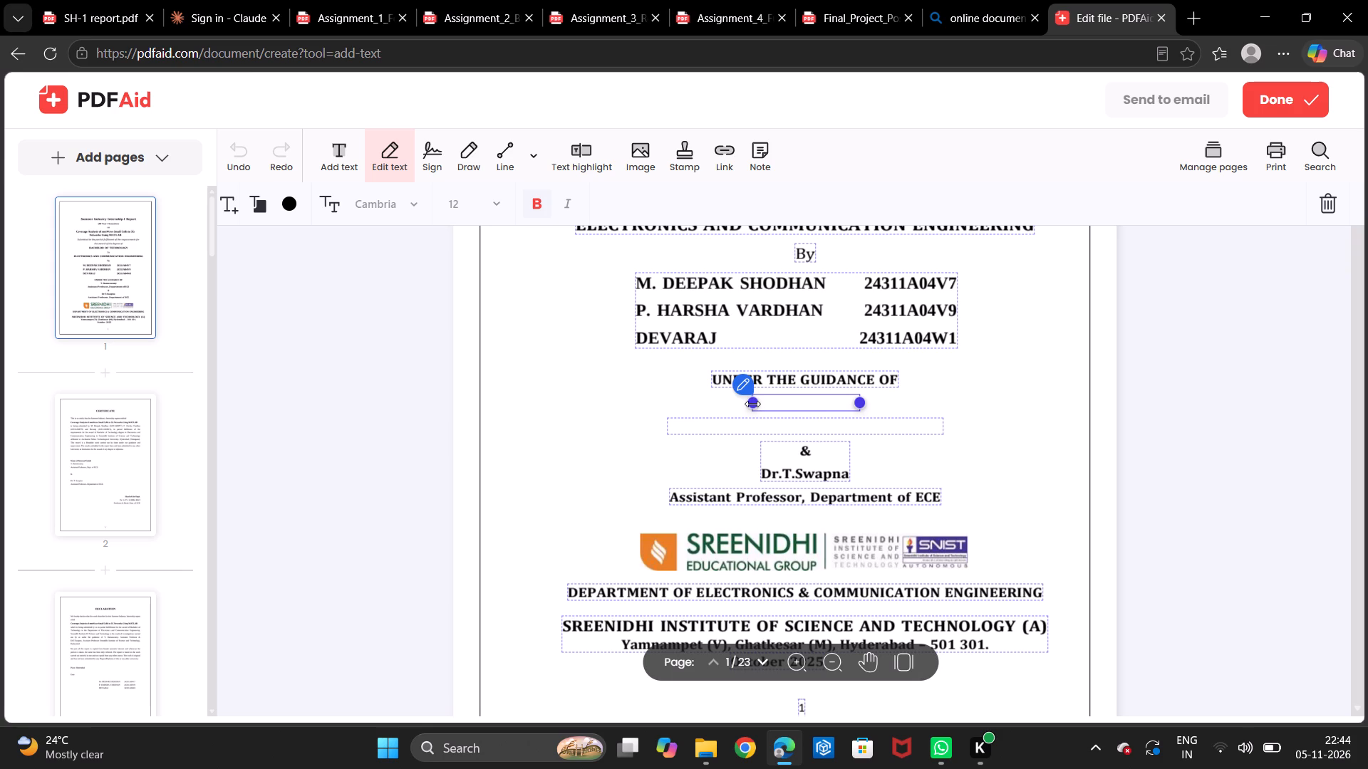
Widen the emptied first guide's name box on both sides to roughly match the empty box below it.
{"action": "left_click_drag", "start_coordinate": [752, 404], "coordinate": [669, 409]}
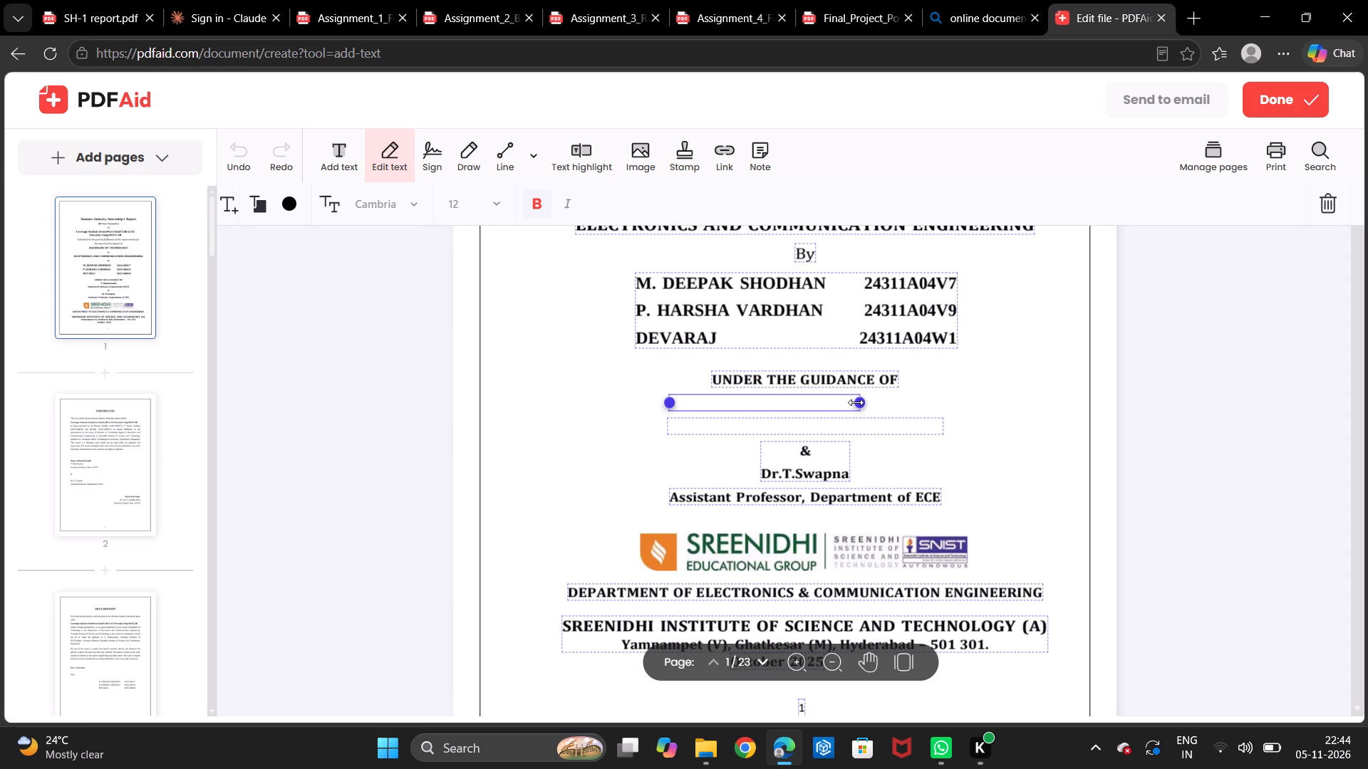
{"action": "left_click_drag", "start_coordinate": [866, 401], "coordinate": [908, 399]}
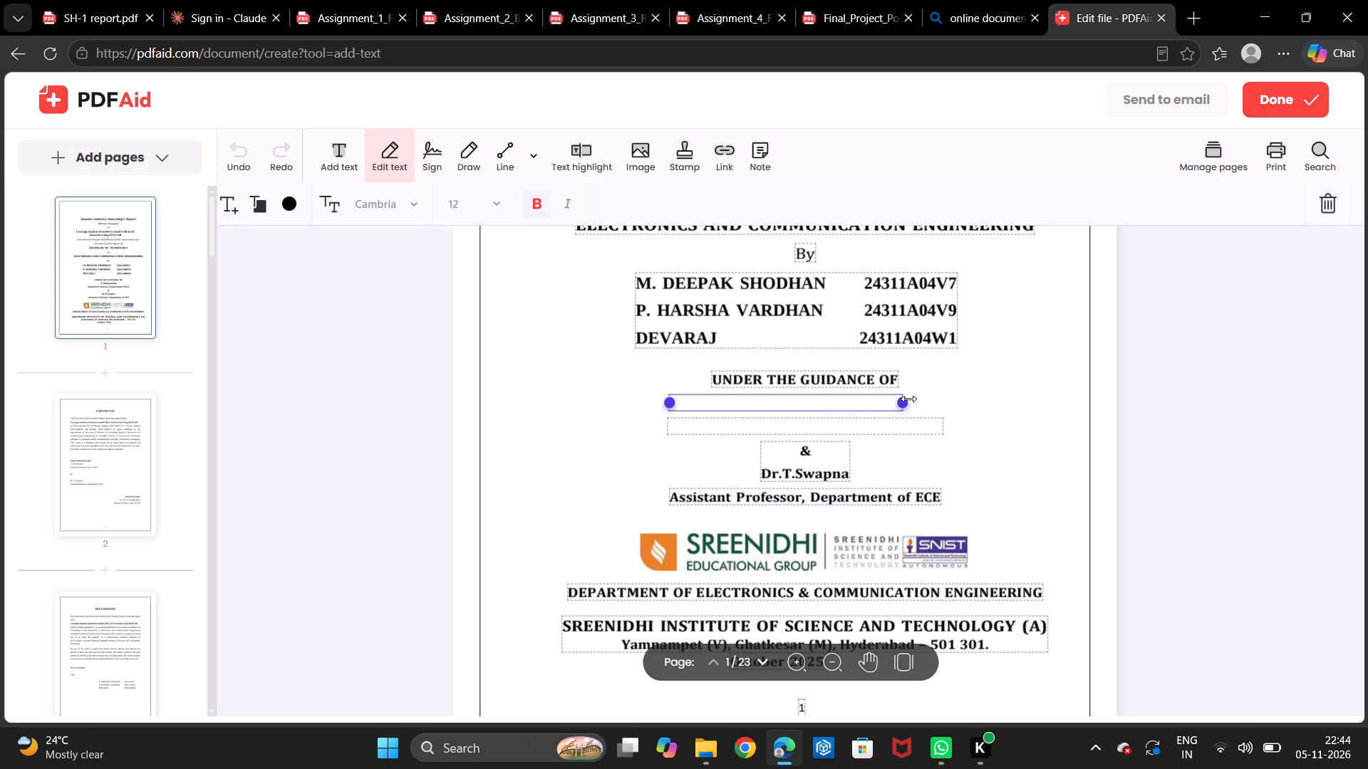
{"action": "left_click_drag", "start_coordinate": [908, 399], "coordinate": [943, 399]}
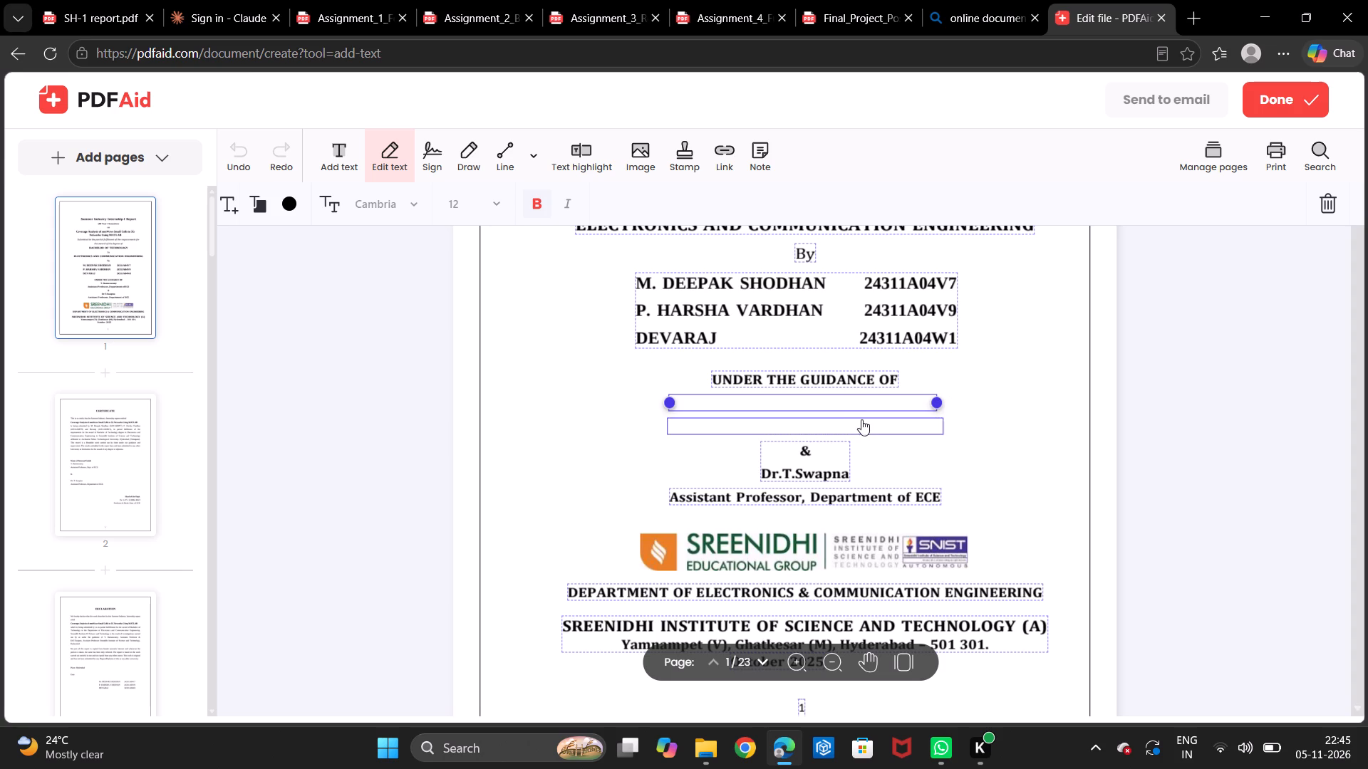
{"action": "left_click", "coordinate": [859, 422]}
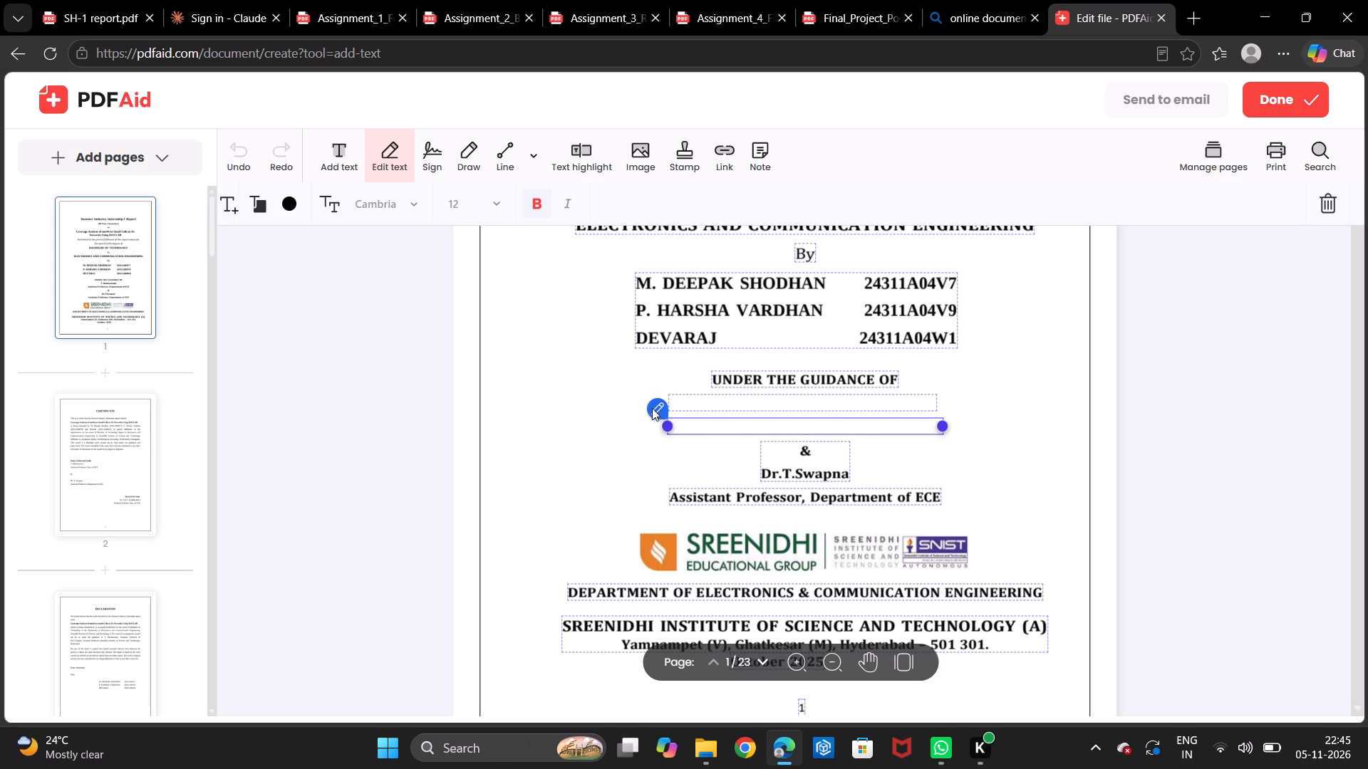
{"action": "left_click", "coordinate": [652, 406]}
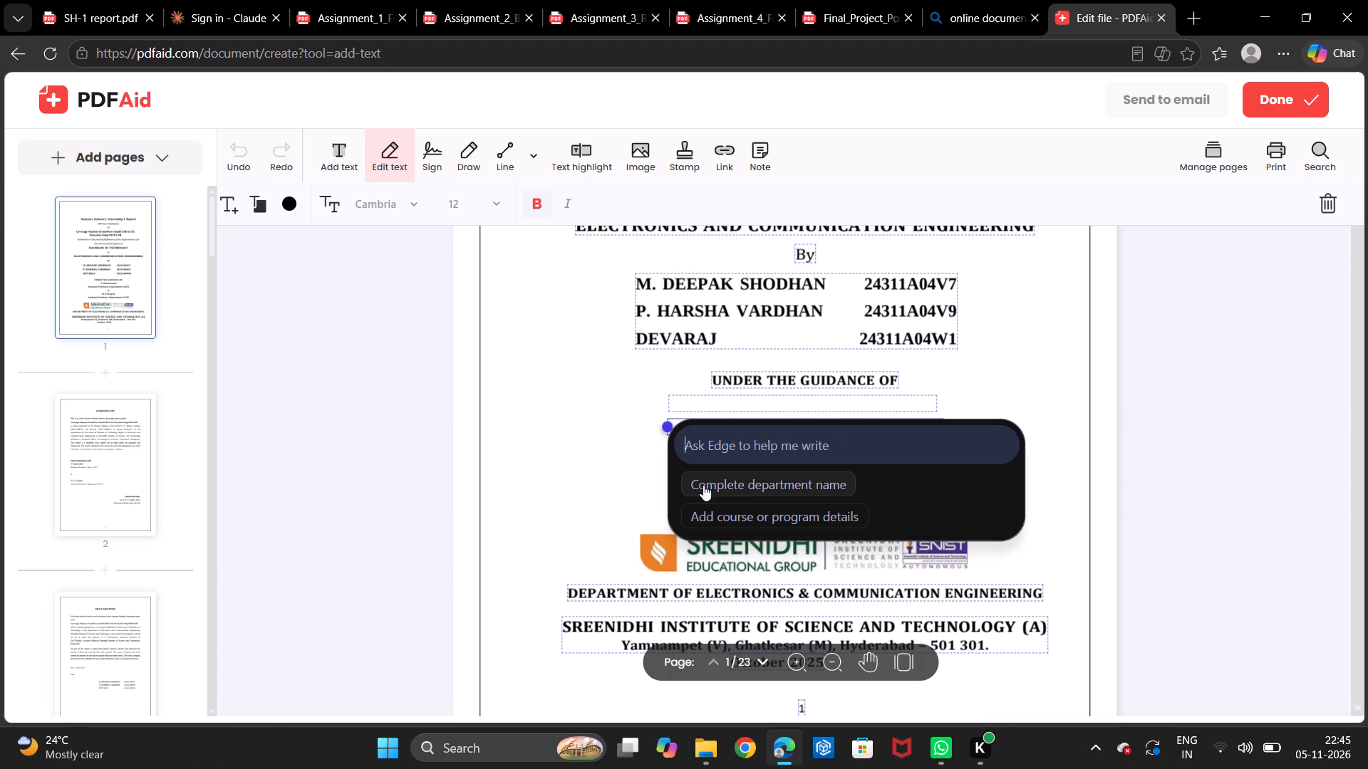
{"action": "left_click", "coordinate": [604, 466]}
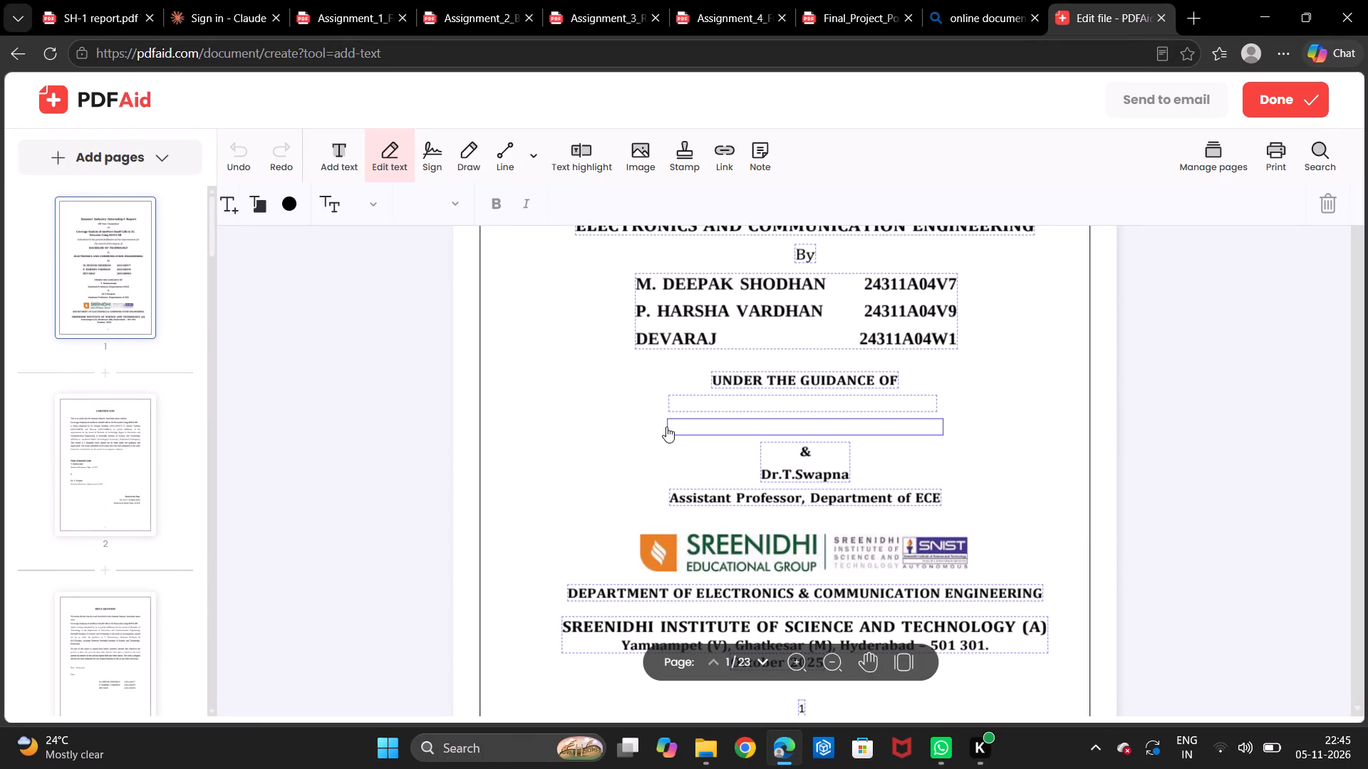
Move the empty designation box above the "&" out of the guidance section, off the page's right side.
{"action": "left_click_drag", "start_coordinate": [667, 424], "coordinate": [683, 424]}
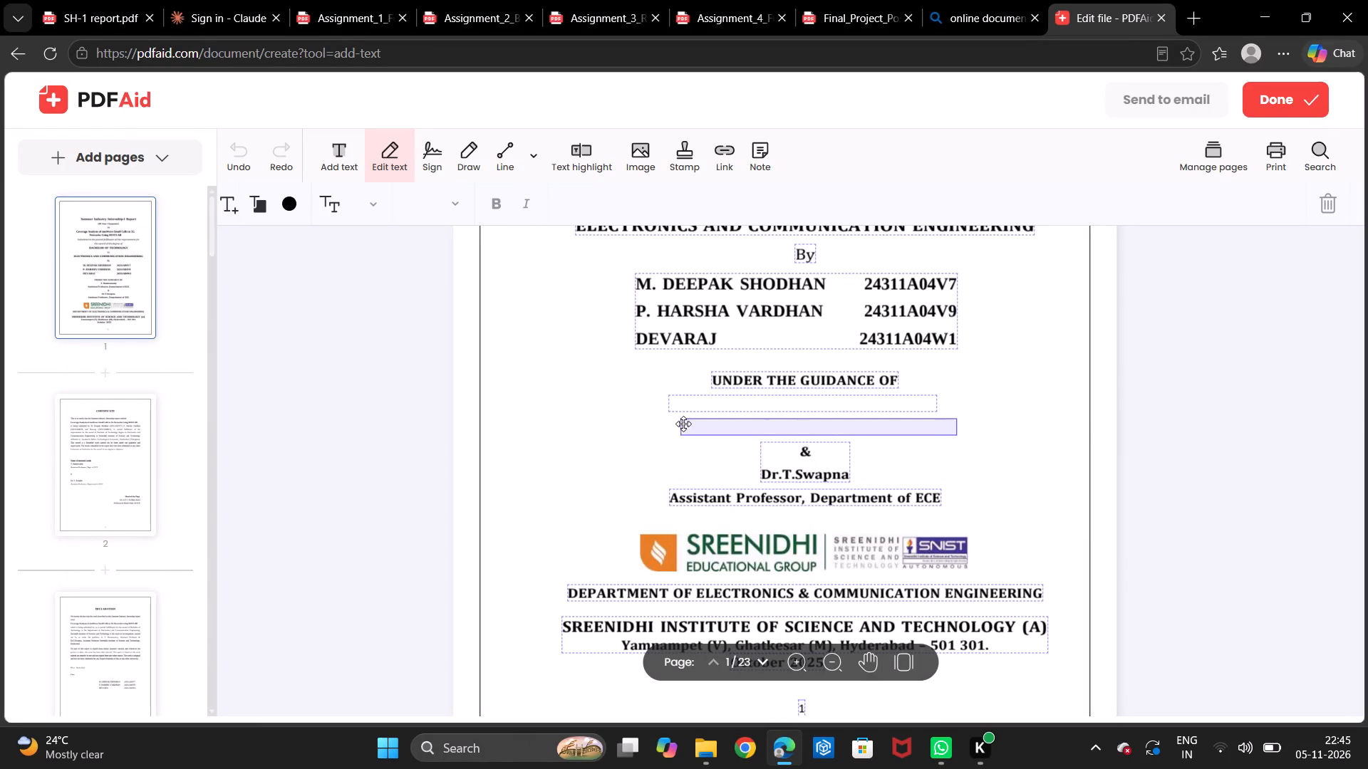
{"action": "left_click_drag", "start_coordinate": [683, 424], "coordinate": [1001, 407]}
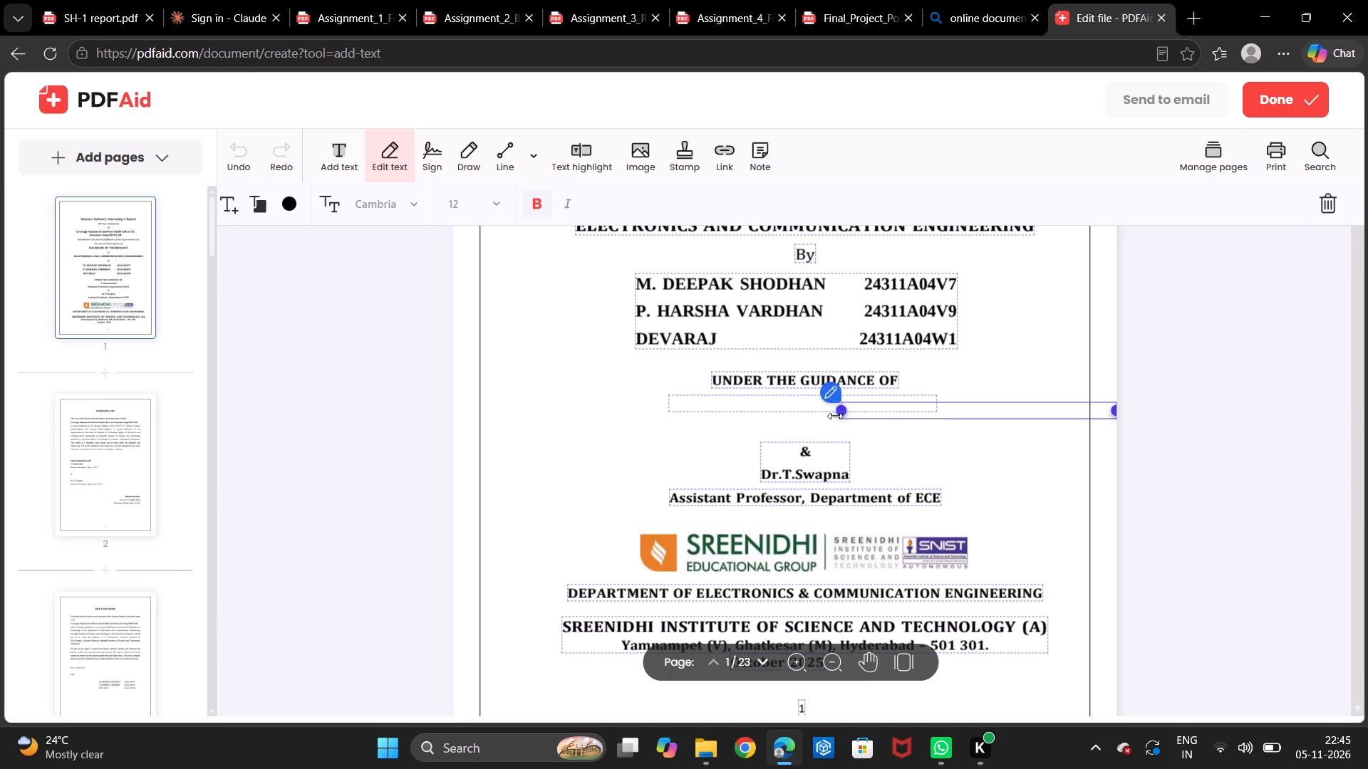
{"action": "left_click_drag", "start_coordinate": [835, 413], "coordinate": [1060, 380]}
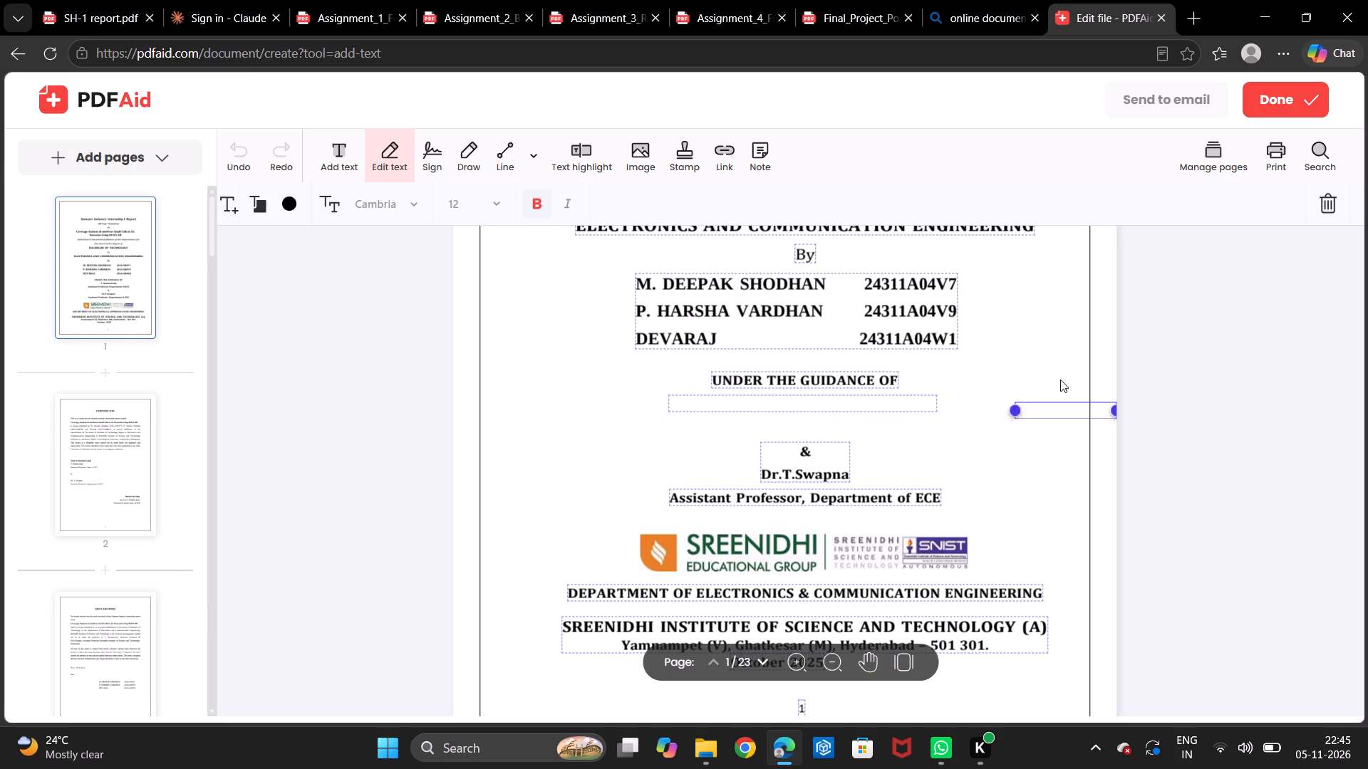
{"action": "left_click_drag", "start_coordinate": [1060, 380], "coordinate": [1261, 370]}
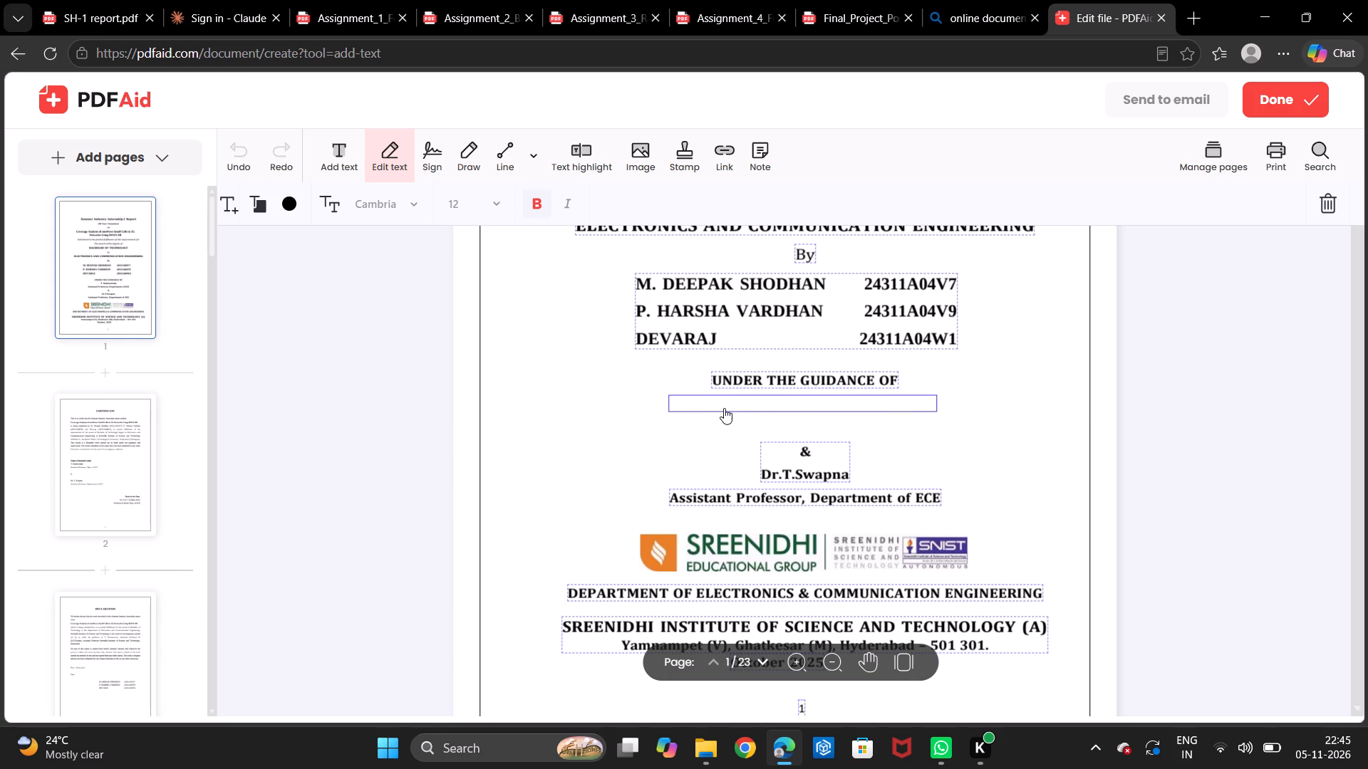
Enter "SUMMER INTERNSHIP COORDINATOR" in the empty box directly below "UNDER THE GUIDANCE OF".
{"action": "left_click", "coordinate": [690, 403]}
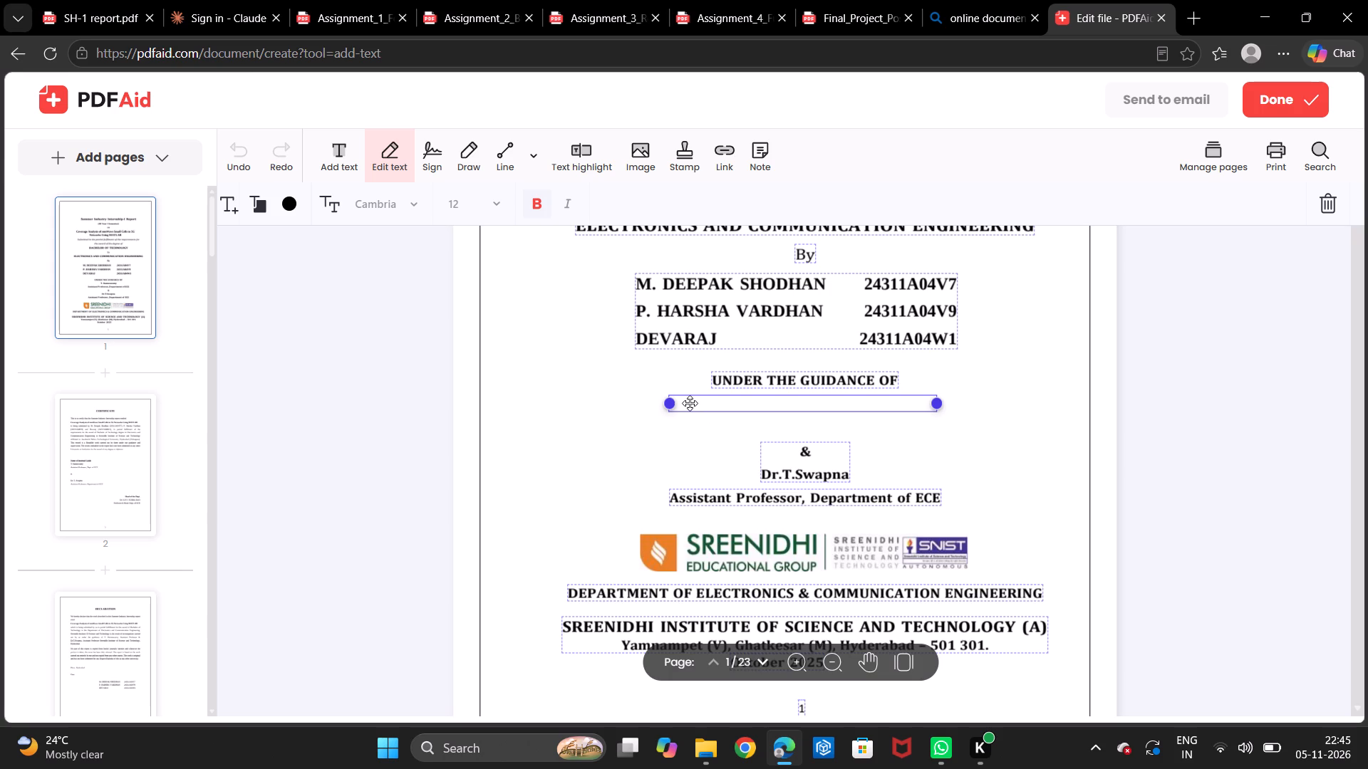
{"action": "left_click", "coordinate": [686, 403]}
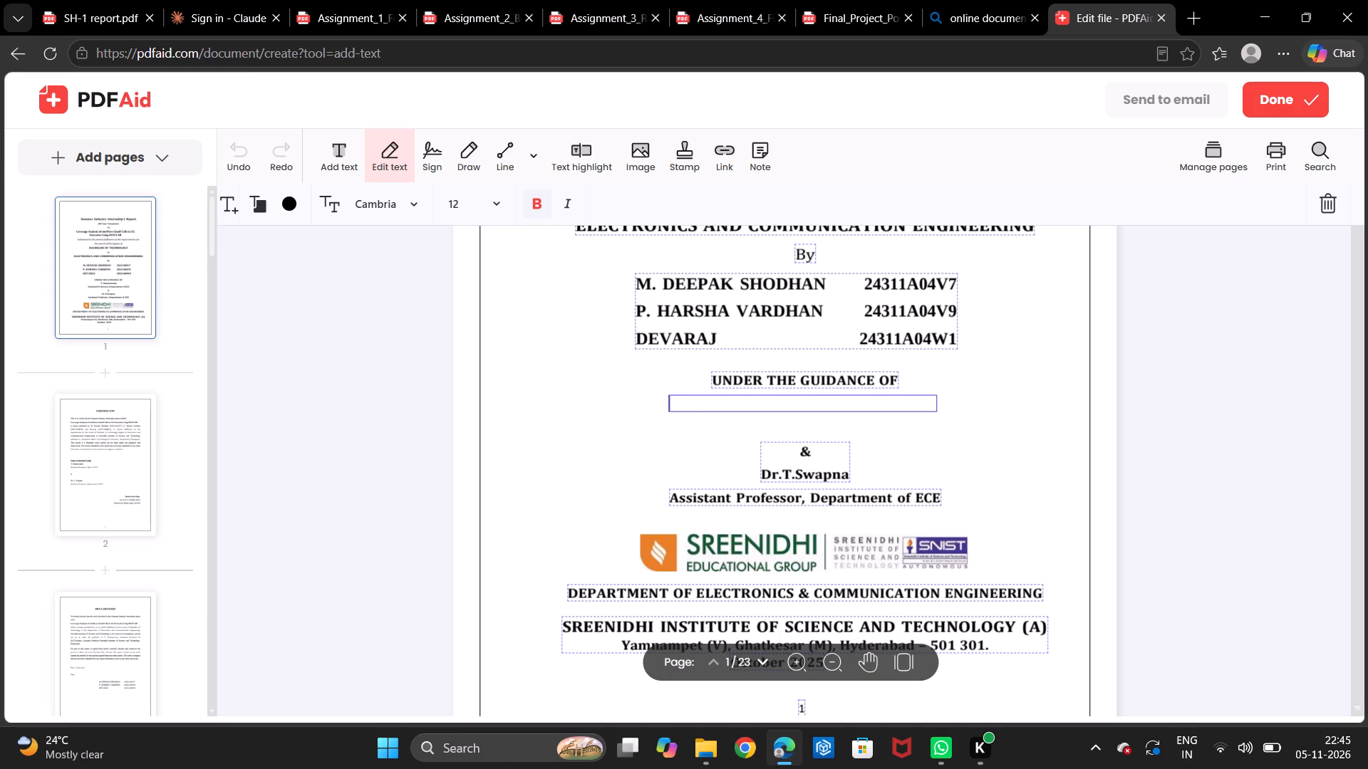
{"action": "key", "text": "s"}
{"action": "type", "text": "UMMERN"}
{"action": "key", "text": "BackSpace"}
{"action": "key", "text": "space"}
{"action": "type", "text": "IJ"}
{"action": "key", "text": "BackSpace"}
{"action": "type", "text": "NTERNSHIP"}
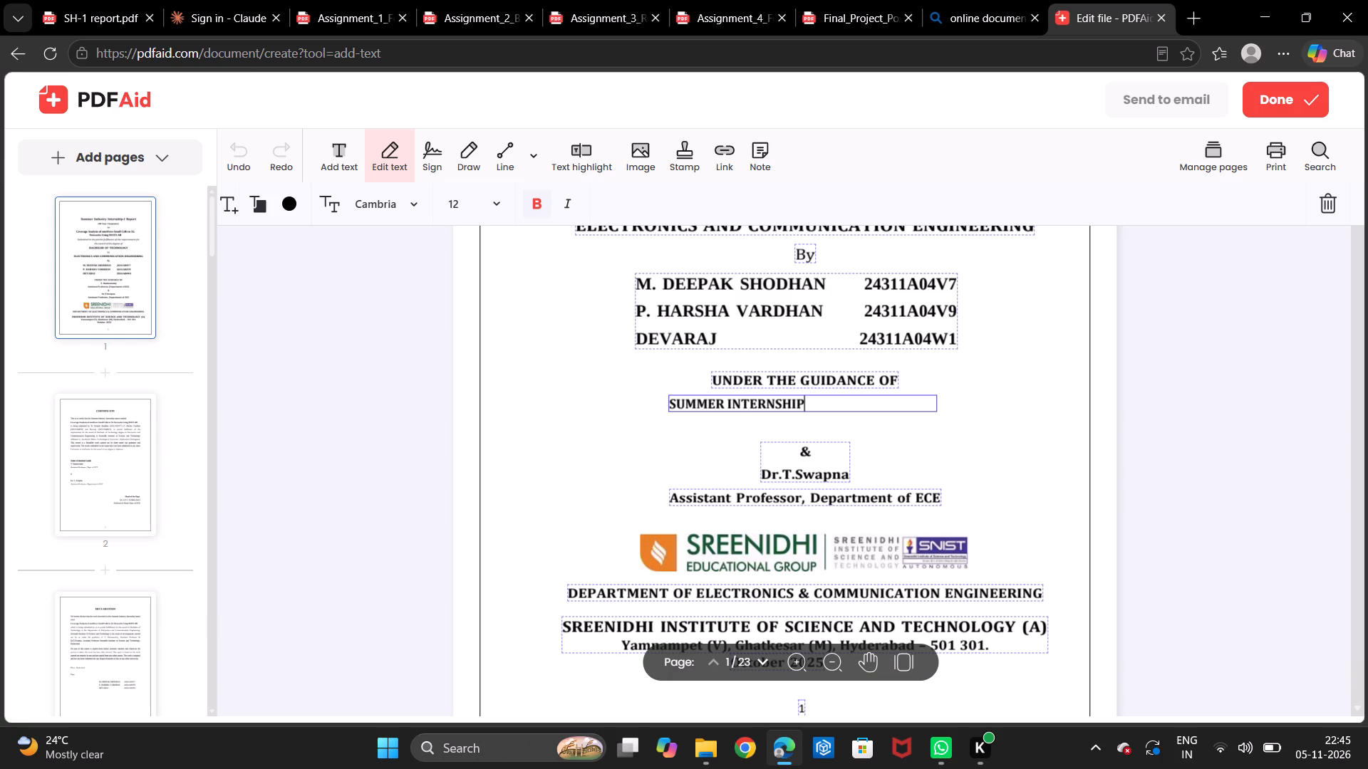
{"action": "key", "text": "space"}
{"action": "type", "text": "COORDINATOR"}
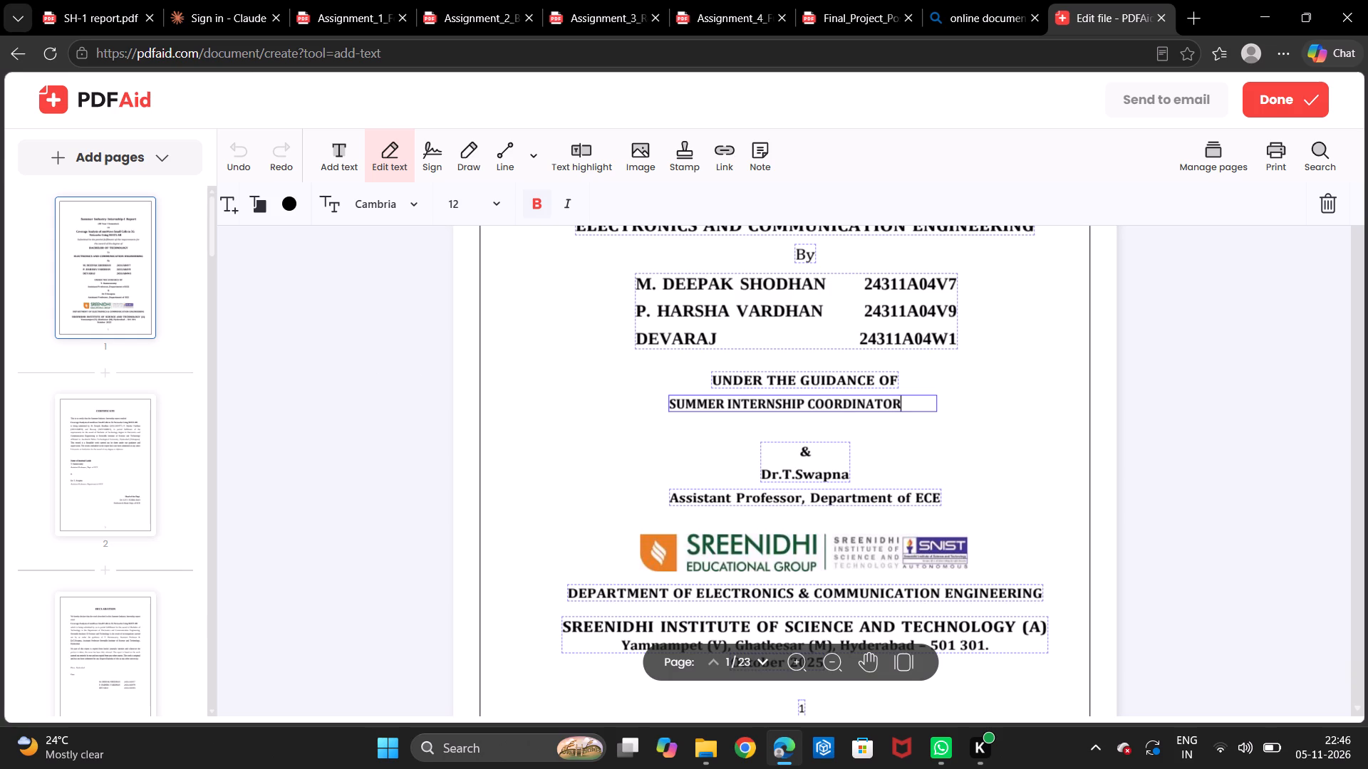
Centre the "SUMMER INTERNSHIP COORDINATOR" text within its box by adding leading spaces.
{"action": "left_click", "coordinate": [669, 399]}
{"action": "key", "text": "space"}
{"action": "key", "text": "space"}
{"action": "key", "text": "space"}
{"action": "key", "text": "space"}
{"action": "key", "text": "space"}
{"action": "key", "text": "space"}
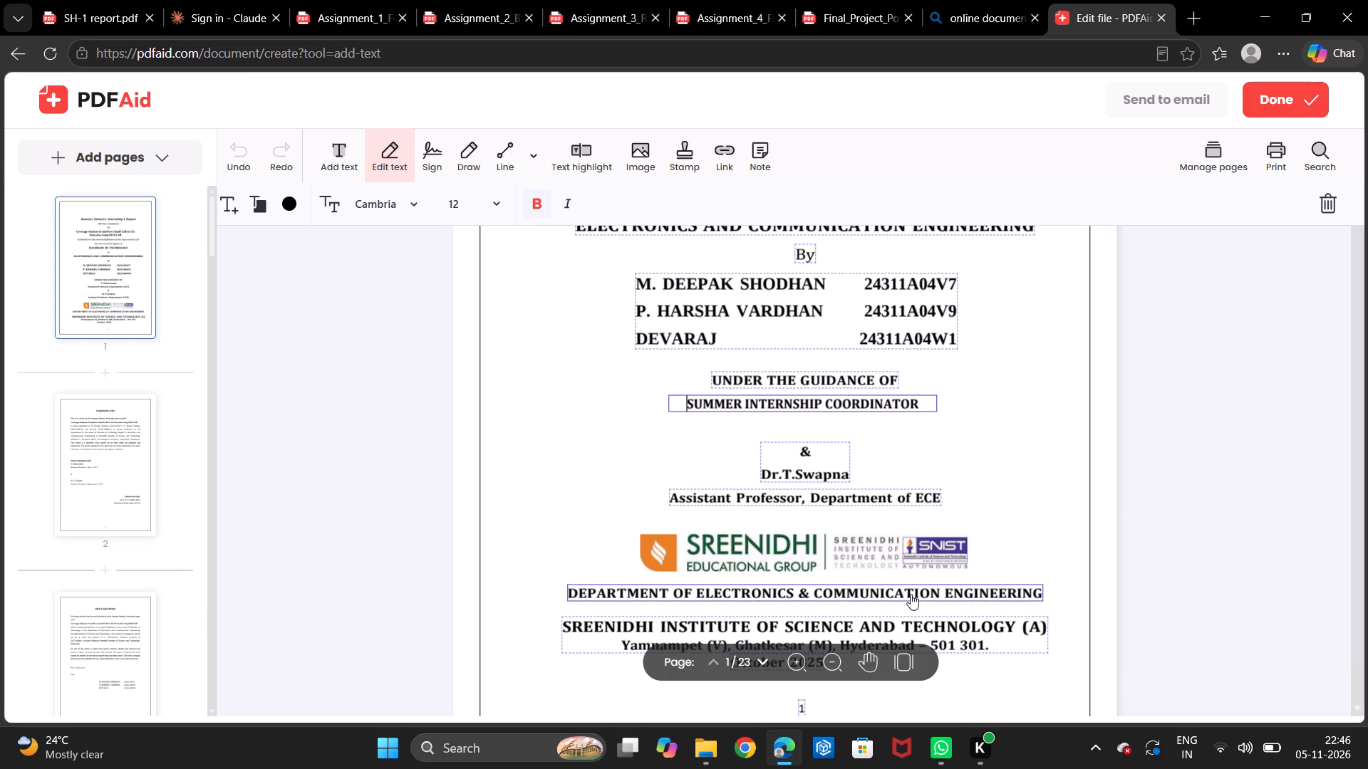
Delete the "&" and the second guide's name above the remaining "Assistant Professor, Department of ECE" line.
{"action": "left_click", "coordinate": [762, 470]}
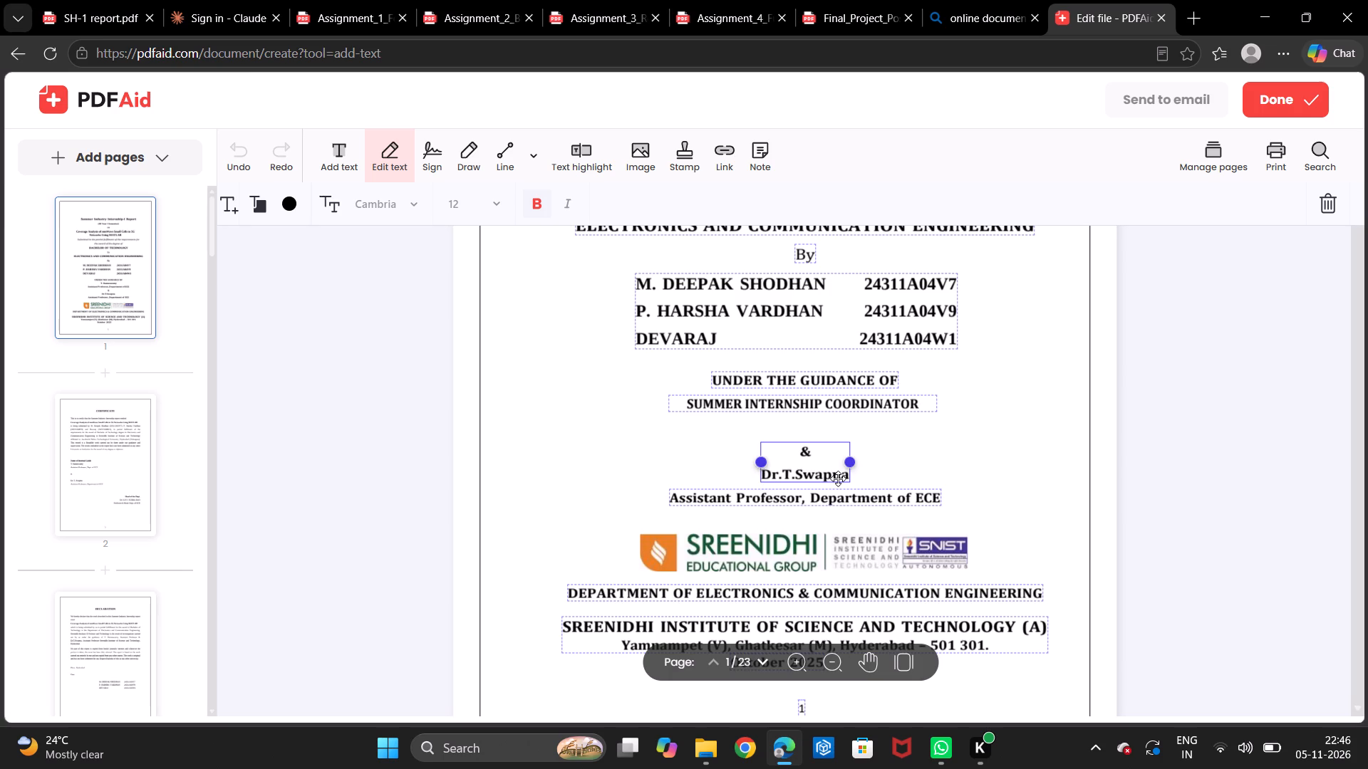
{"action": "left_click", "coordinate": [849, 476]}
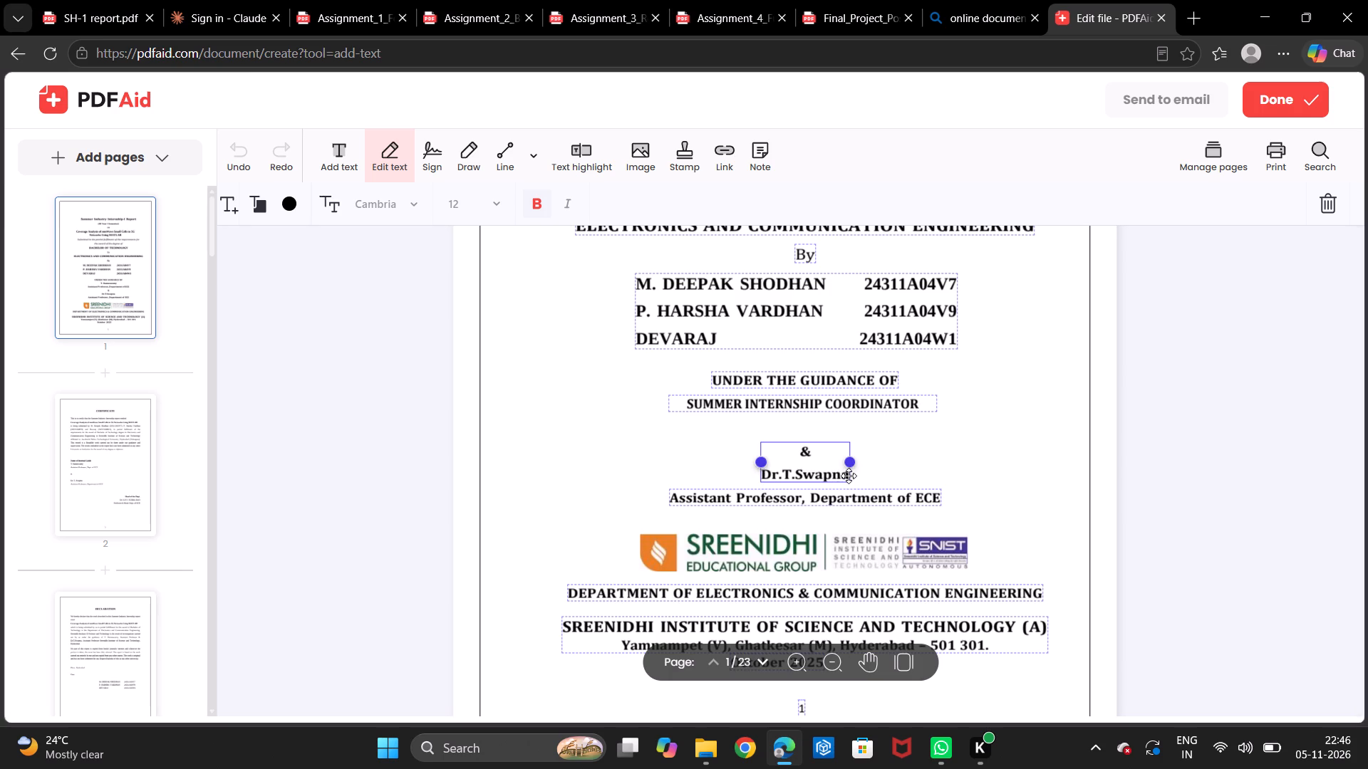
{"action": "double_click", "coordinate": [849, 476]}
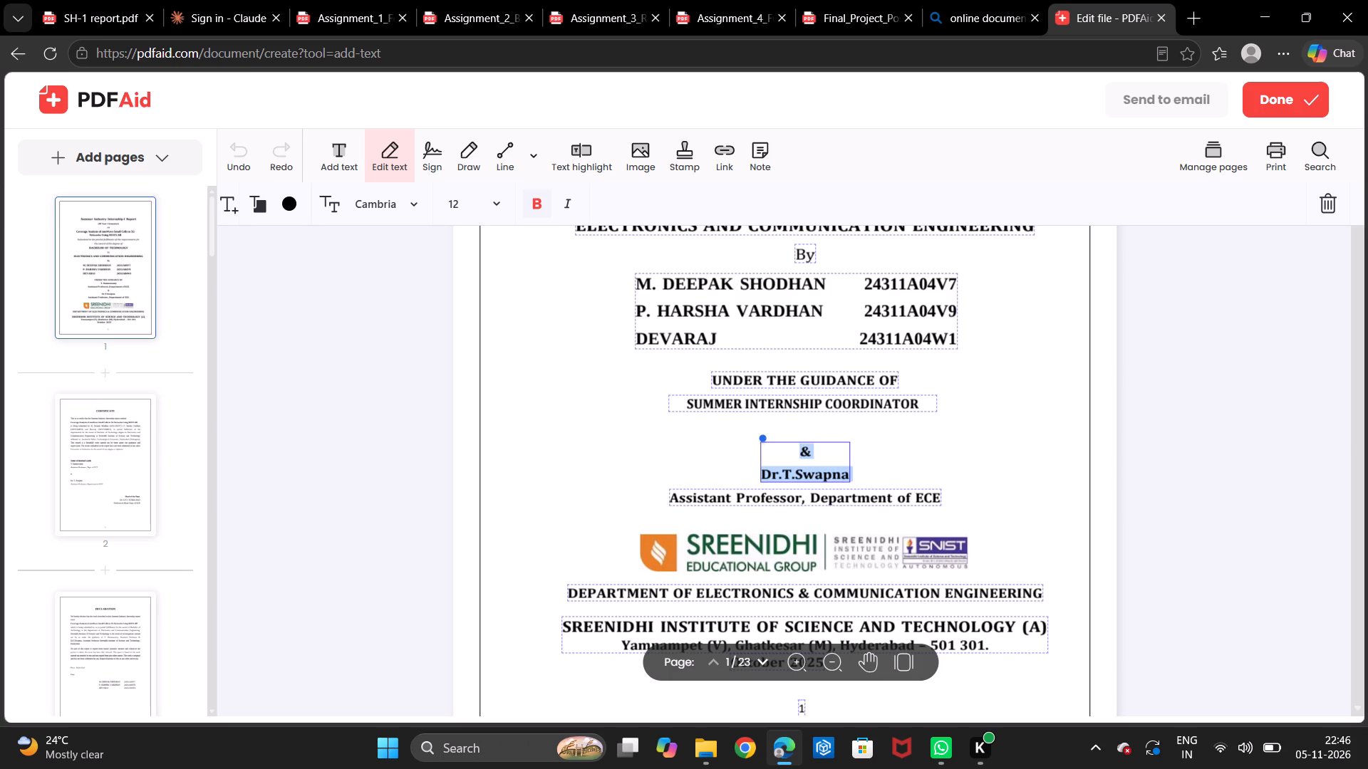
{"action": "key", "text": "BackSpace"}
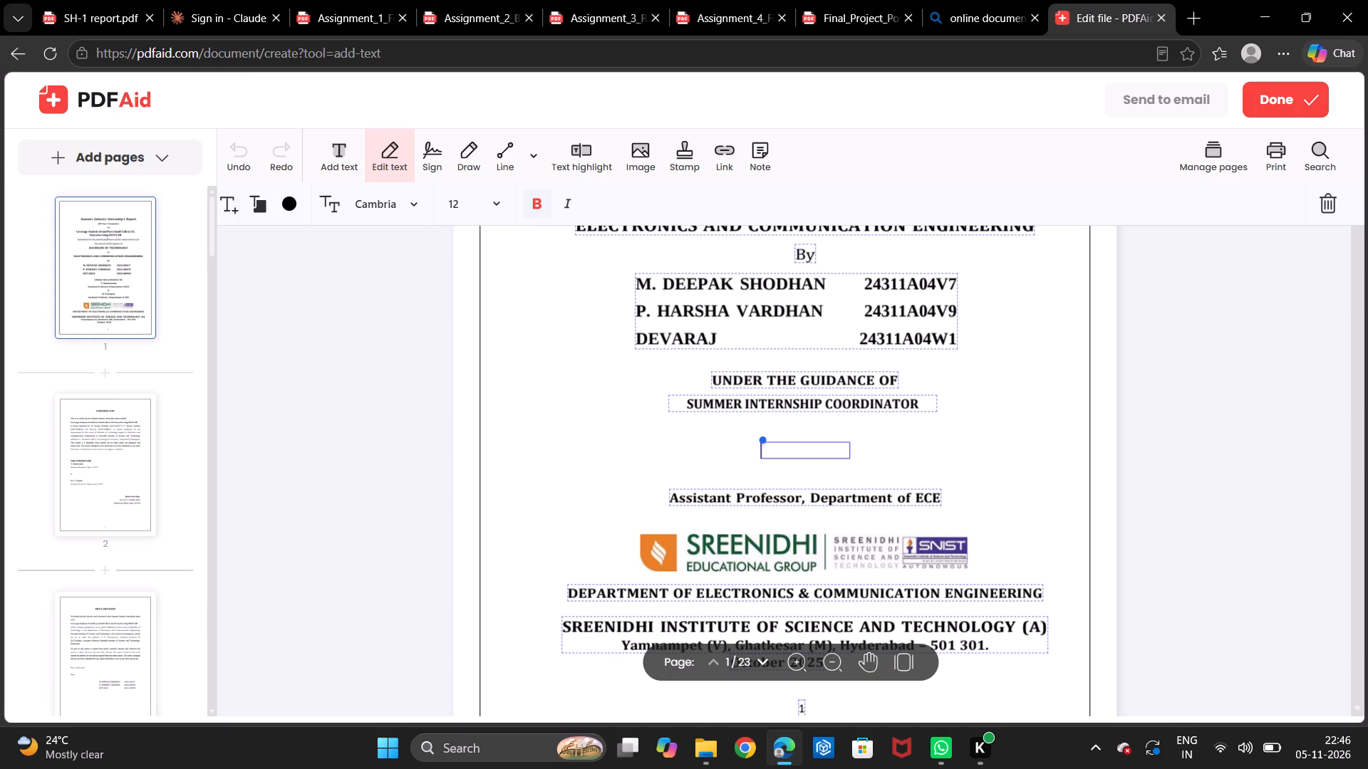
Move the emptied second guide's name box up to sit closer beneath "SUMMER INTERNSHIP COORDINATOR".
{"action": "double_click", "coordinate": [780, 451]}
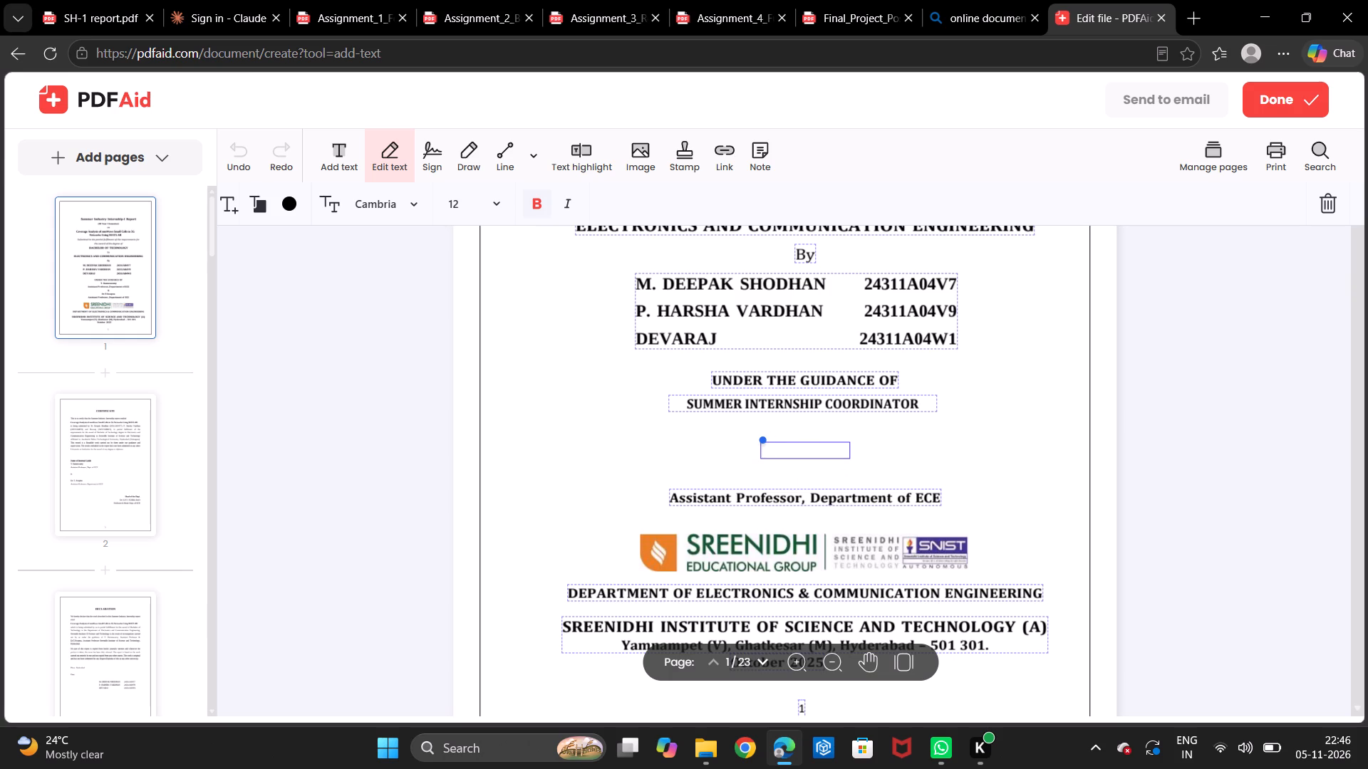
{"action": "left_click", "coordinate": [782, 447]}
{"action": "left_click_drag", "start_coordinate": [782, 447], "coordinate": [782, 461]}
{"action": "left_click_drag", "start_coordinate": [782, 461], "coordinate": [792, 460]}
{"action": "left_click_drag", "start_coordinate": [792, 460], "coordinate": [762, 441]}
{"action": "left_click_drag", "start_coordinate": [762, 441], "coordinate": [763, 438]}
{"action": "left_click_drag", "start_coordinate": [763, 438], "coordinate": [750, 434]}
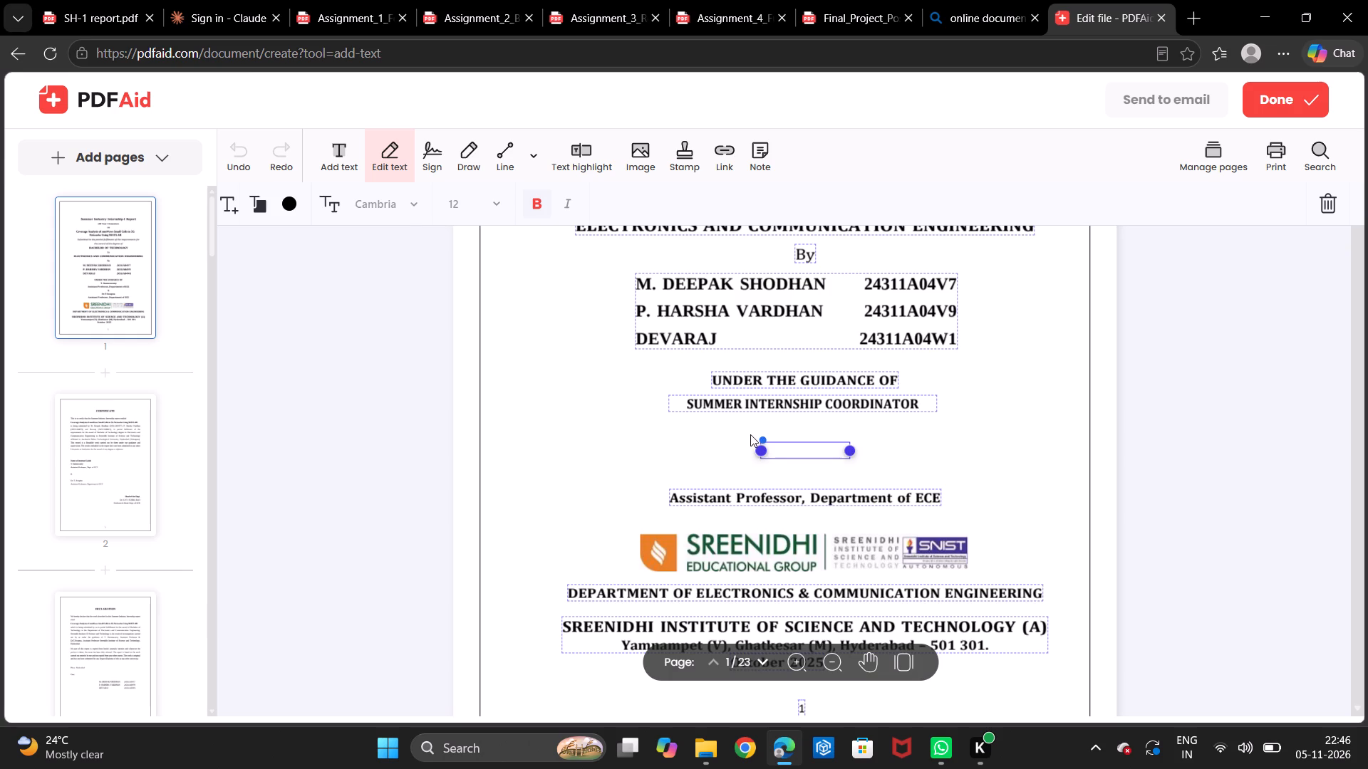
{"action": "left_click_drag", "start_coordinate": [750, 434], "coordinate": [755, 437]}
{"action": "left_click_drag", "start_coordinate": [782, 448], "coordinate": [776, 385]}
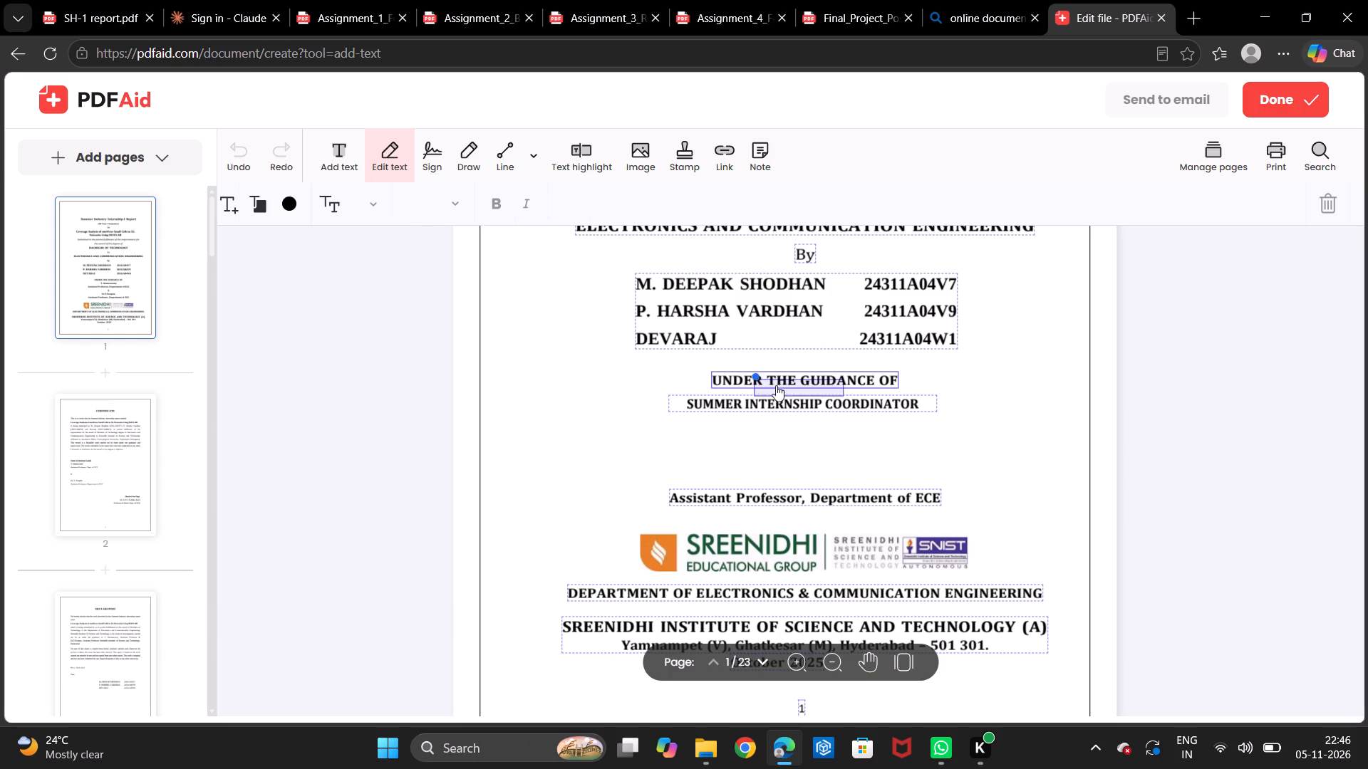
{"action": "left_click_drag", "start_coordinate": [776, 385], "coordinate": [771, 438]}
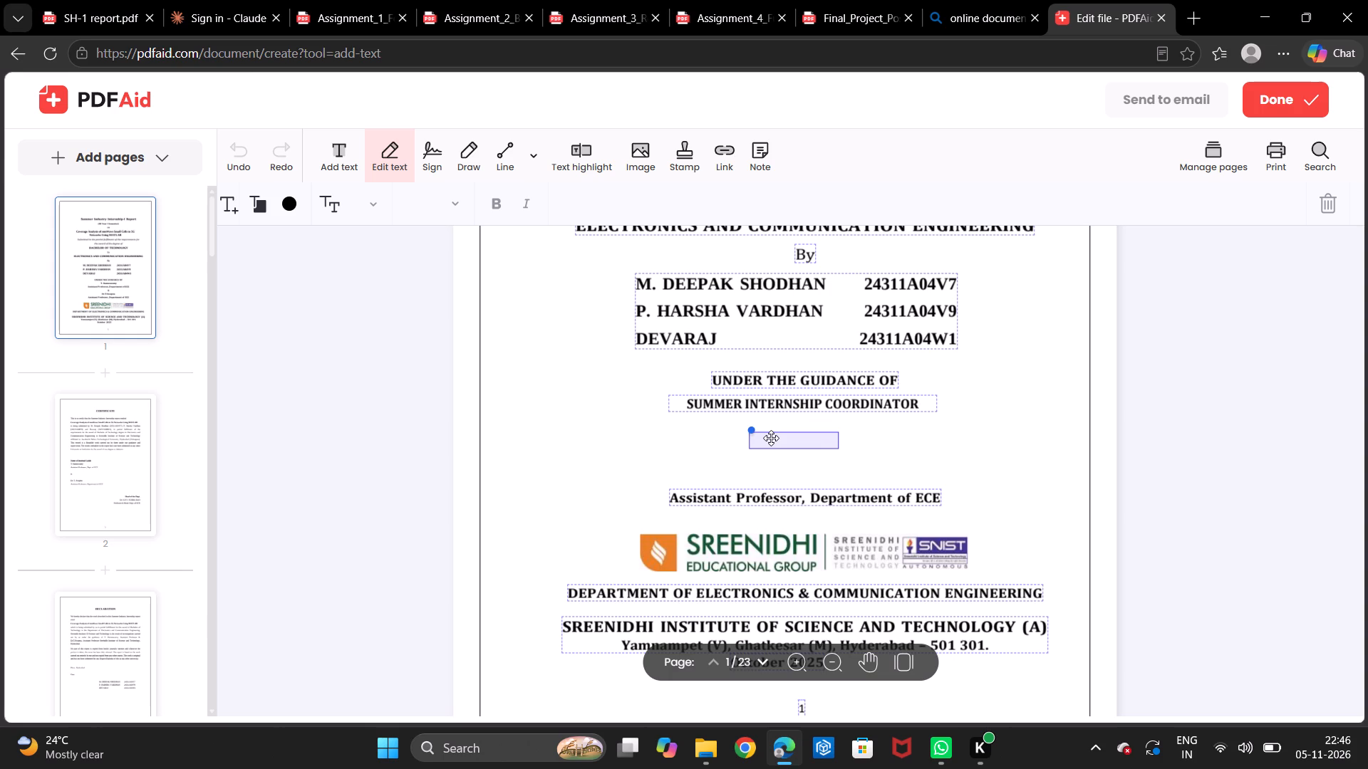
{"action": "left_click_drag", "start_coordinate": [771, 438], "coordinate": [775, 434]}
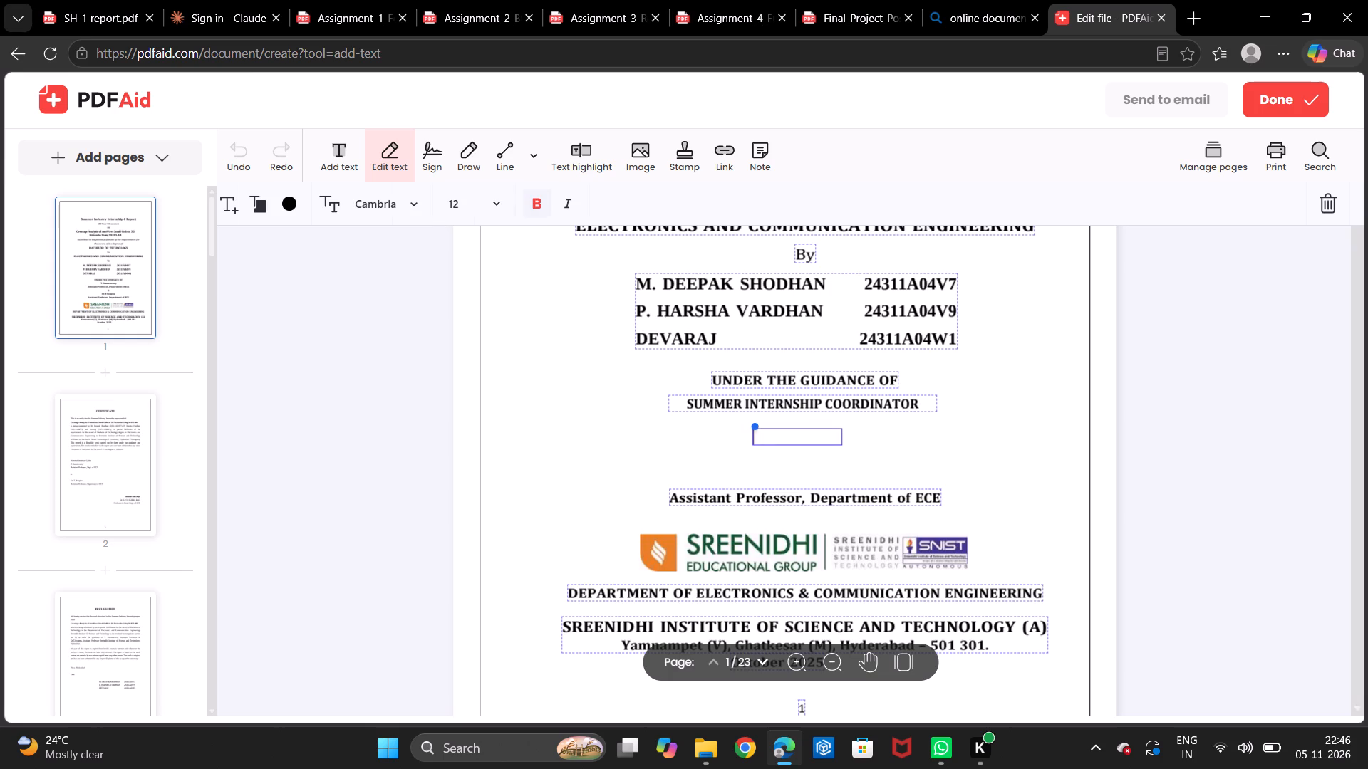
Move the "Assistant Professor, Department of ECE" line up closer to the empty name box.
{"action": "left_click_drag", "start_coordinate": [769, 495], "coordinate": [765, 475]}
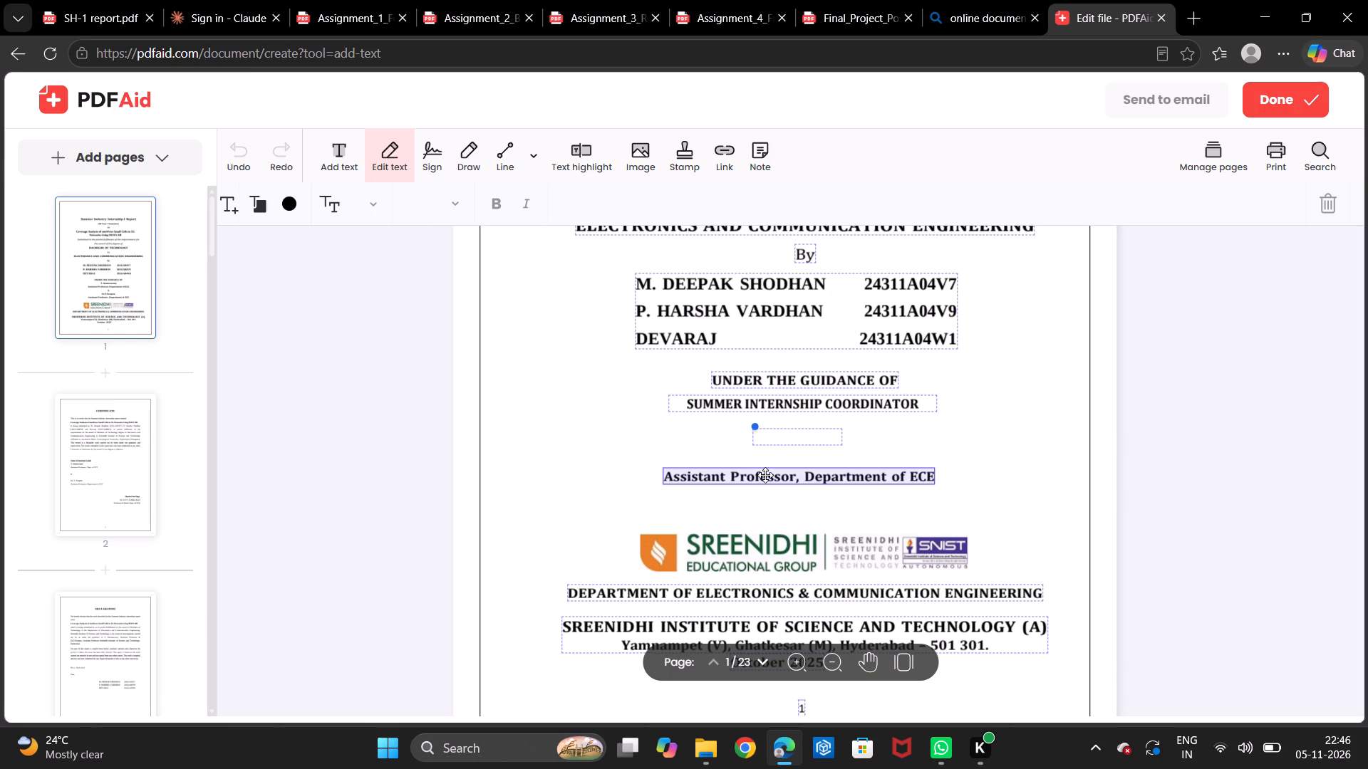
{"action": "left_click_drag", "start_coordinate": [765, 475], "coordinate": [765, 469]}
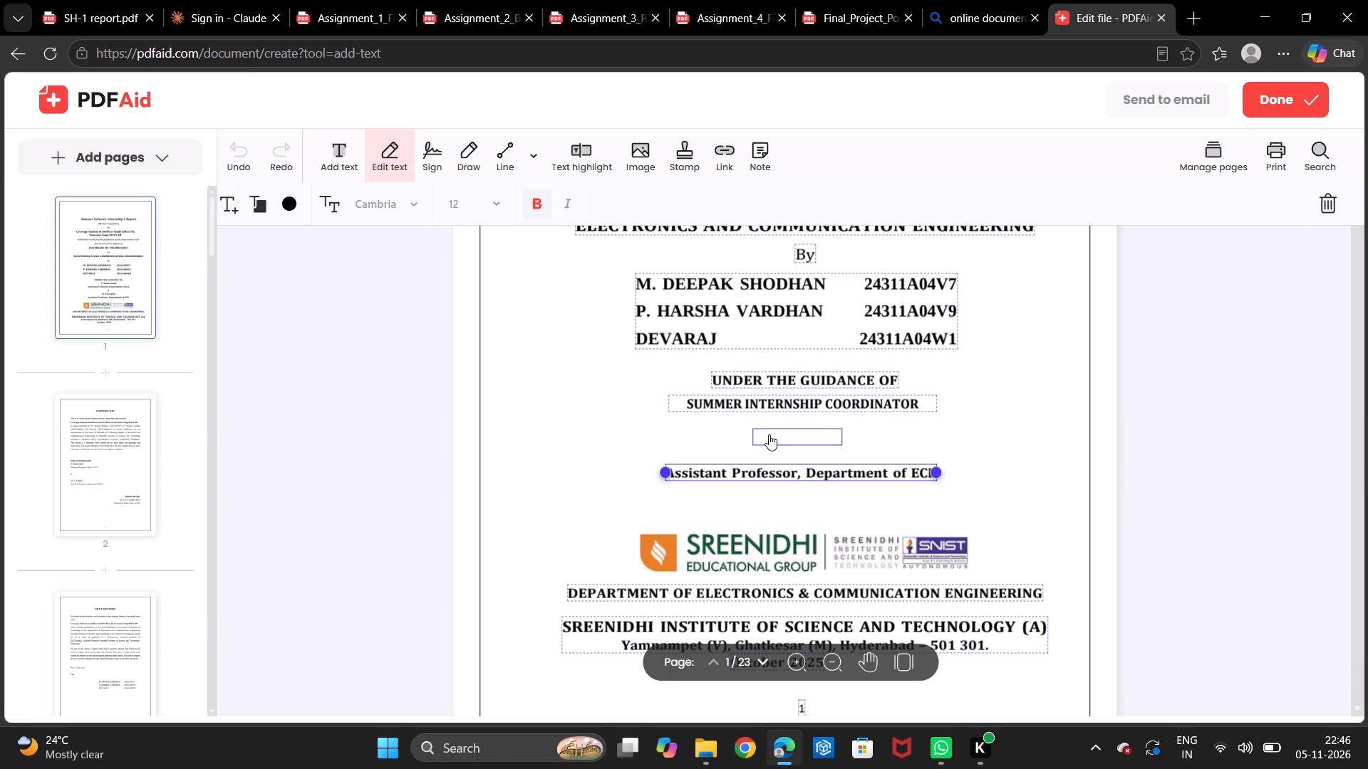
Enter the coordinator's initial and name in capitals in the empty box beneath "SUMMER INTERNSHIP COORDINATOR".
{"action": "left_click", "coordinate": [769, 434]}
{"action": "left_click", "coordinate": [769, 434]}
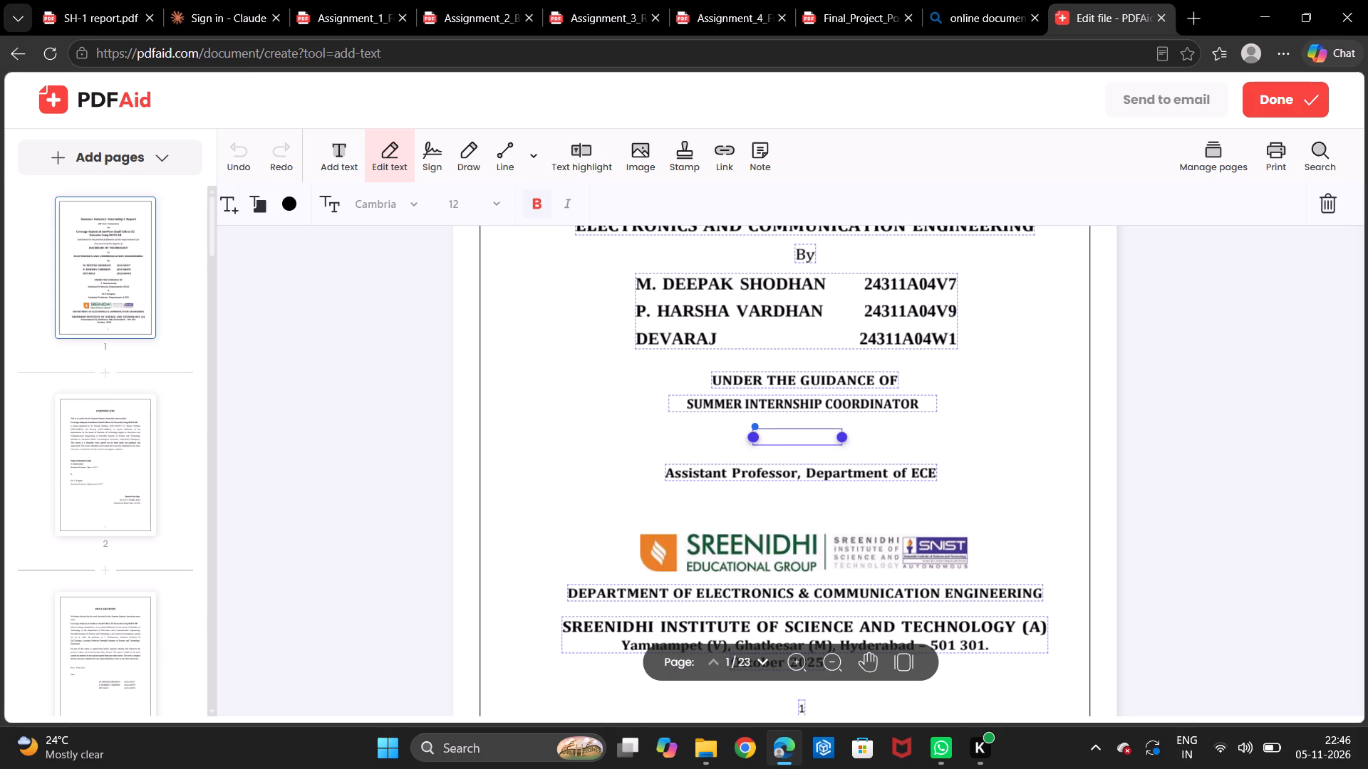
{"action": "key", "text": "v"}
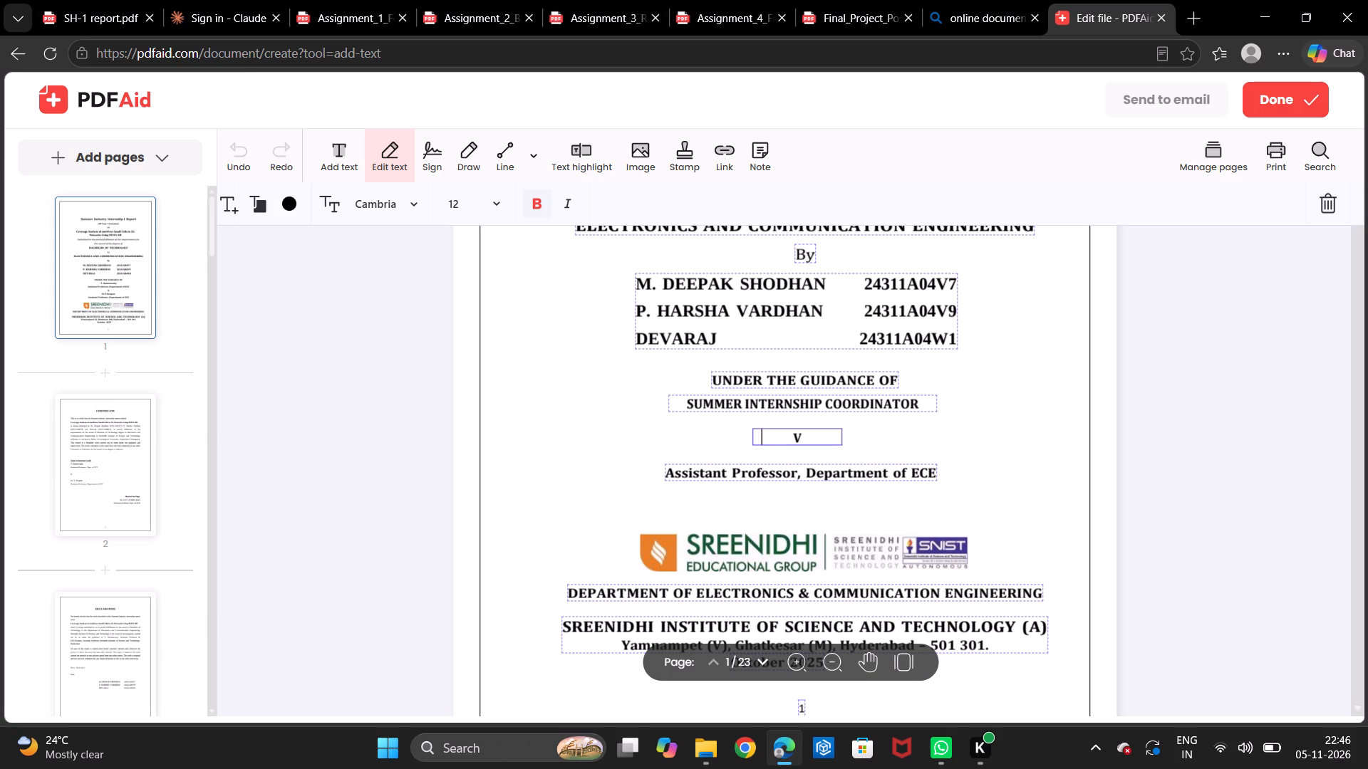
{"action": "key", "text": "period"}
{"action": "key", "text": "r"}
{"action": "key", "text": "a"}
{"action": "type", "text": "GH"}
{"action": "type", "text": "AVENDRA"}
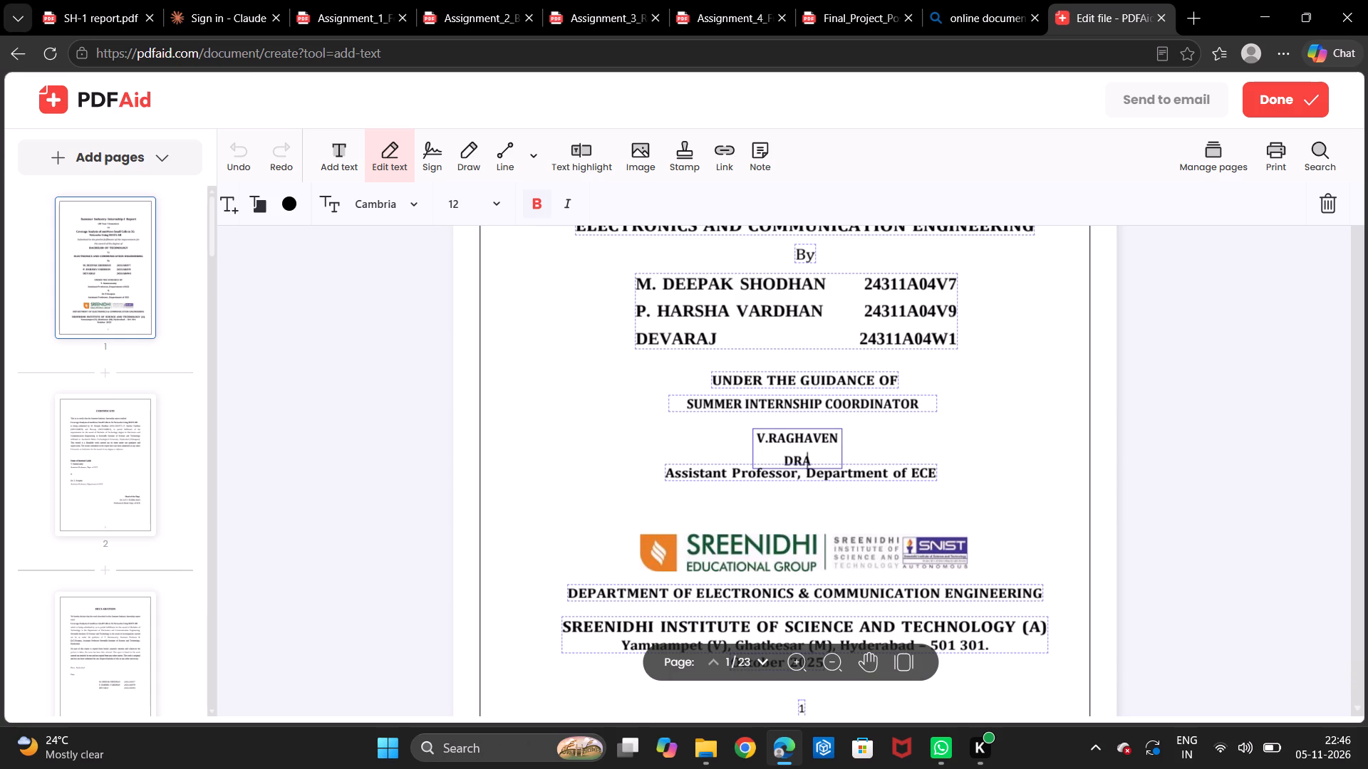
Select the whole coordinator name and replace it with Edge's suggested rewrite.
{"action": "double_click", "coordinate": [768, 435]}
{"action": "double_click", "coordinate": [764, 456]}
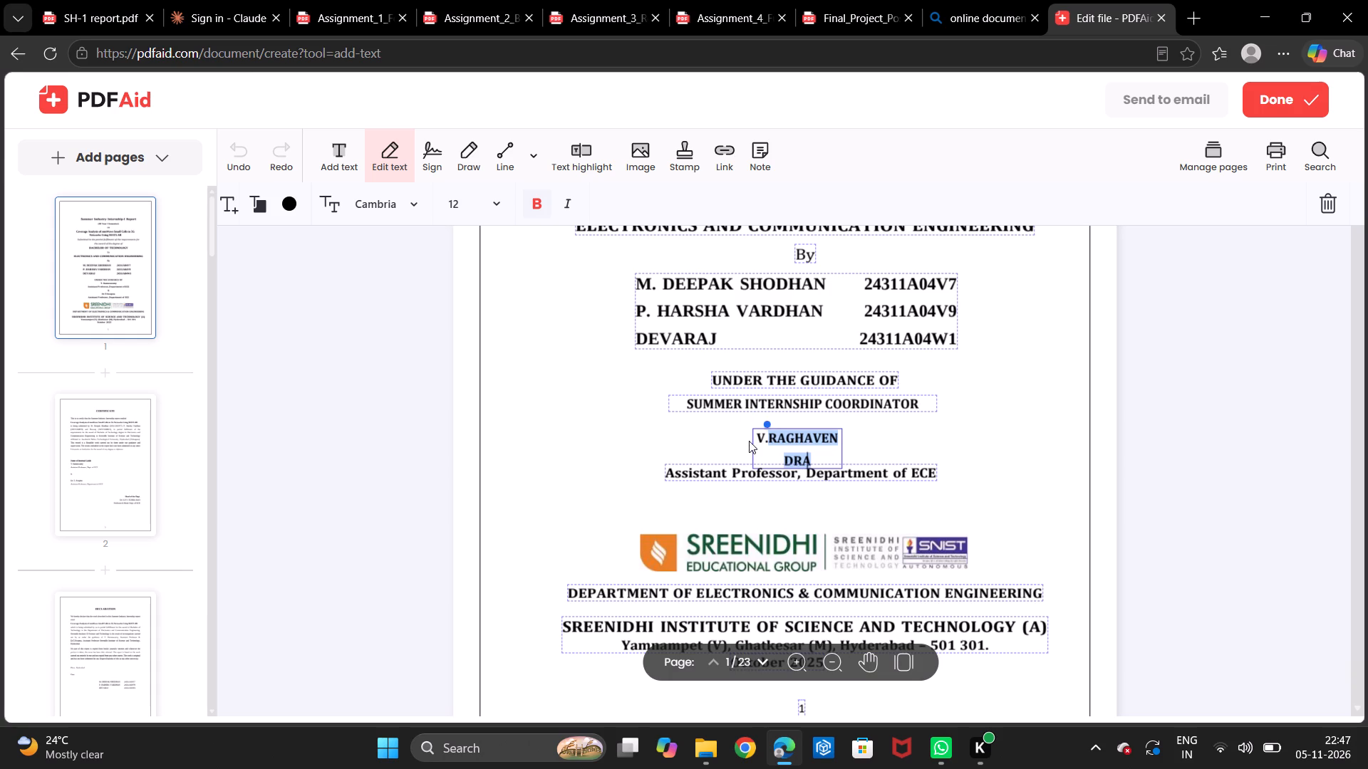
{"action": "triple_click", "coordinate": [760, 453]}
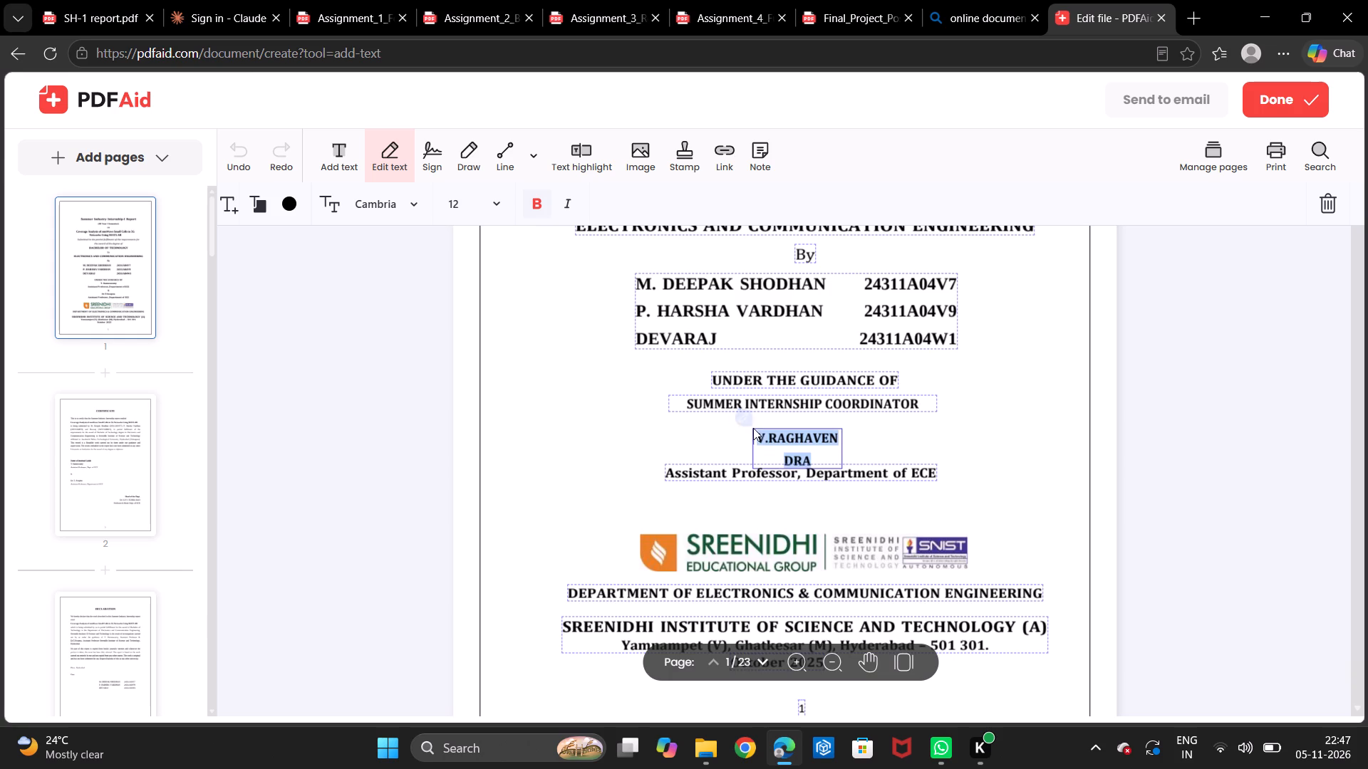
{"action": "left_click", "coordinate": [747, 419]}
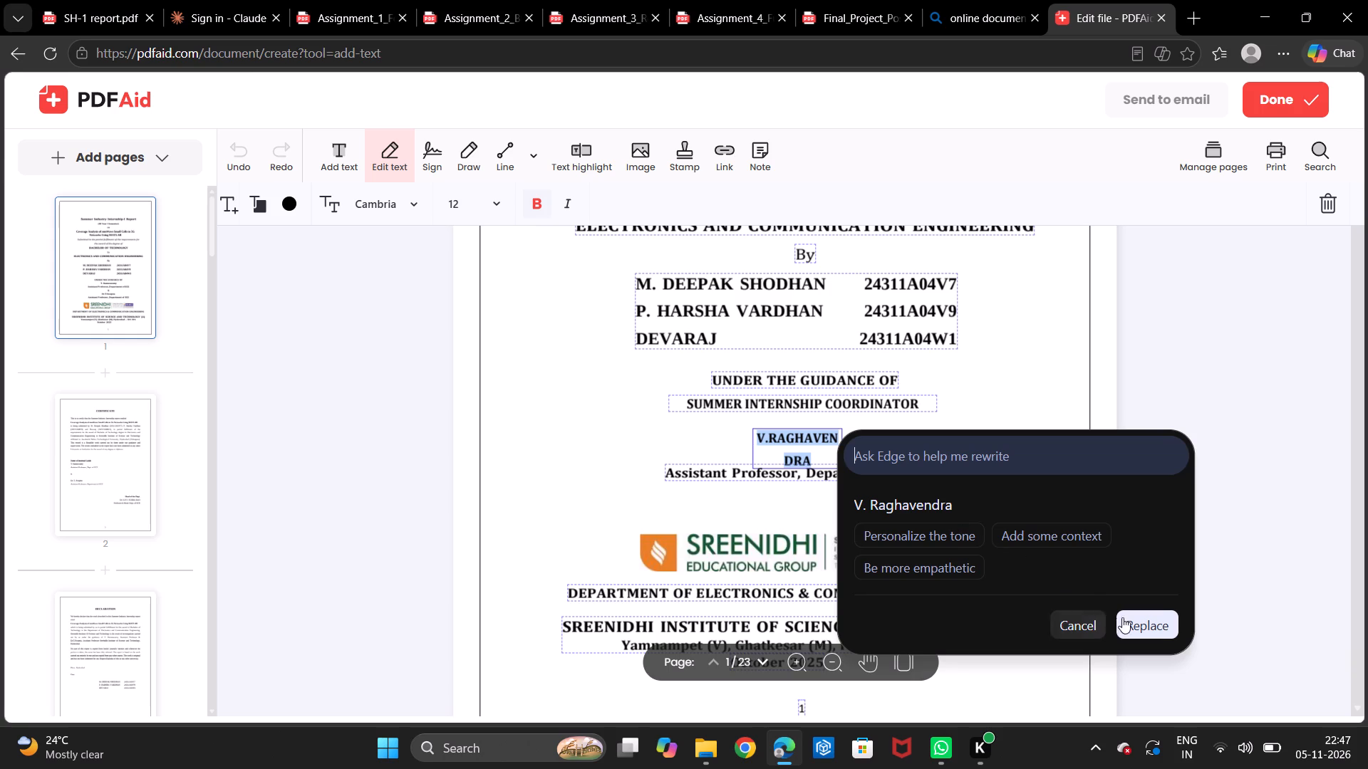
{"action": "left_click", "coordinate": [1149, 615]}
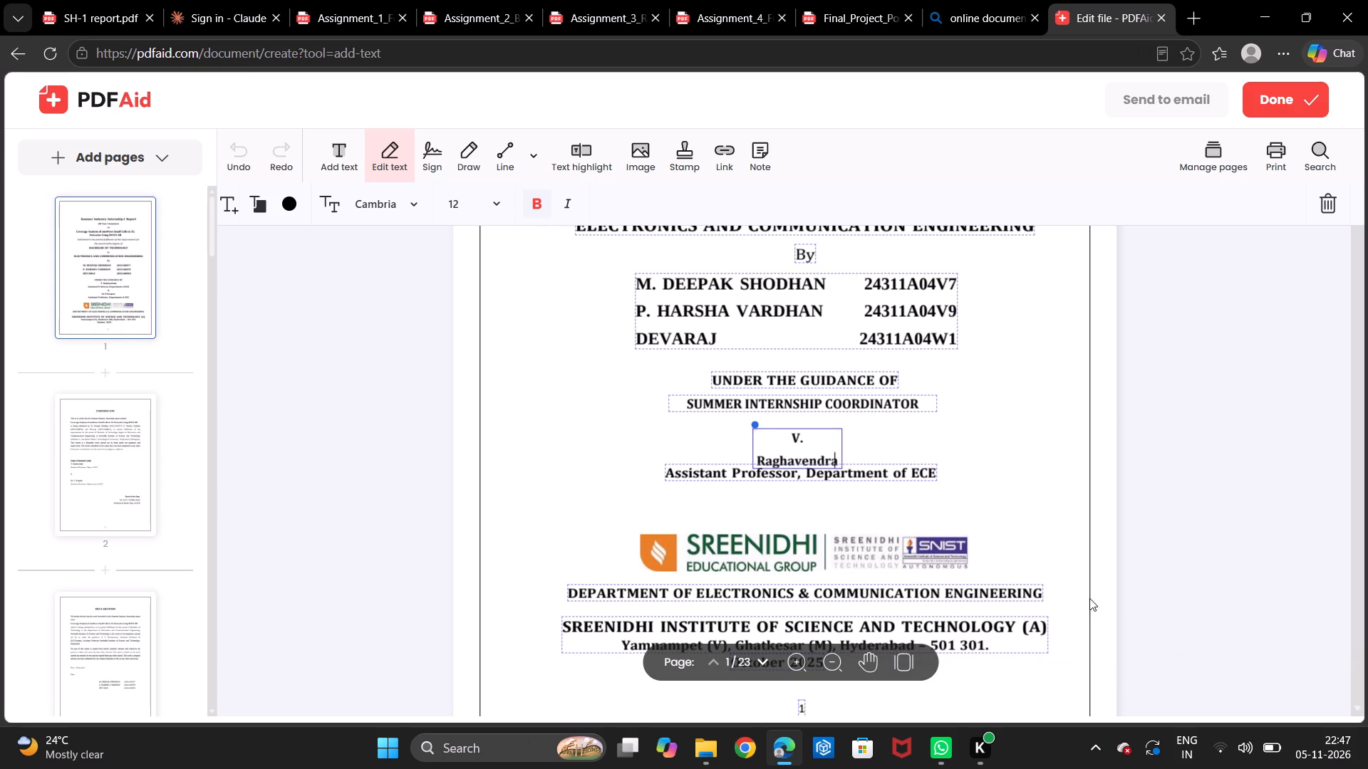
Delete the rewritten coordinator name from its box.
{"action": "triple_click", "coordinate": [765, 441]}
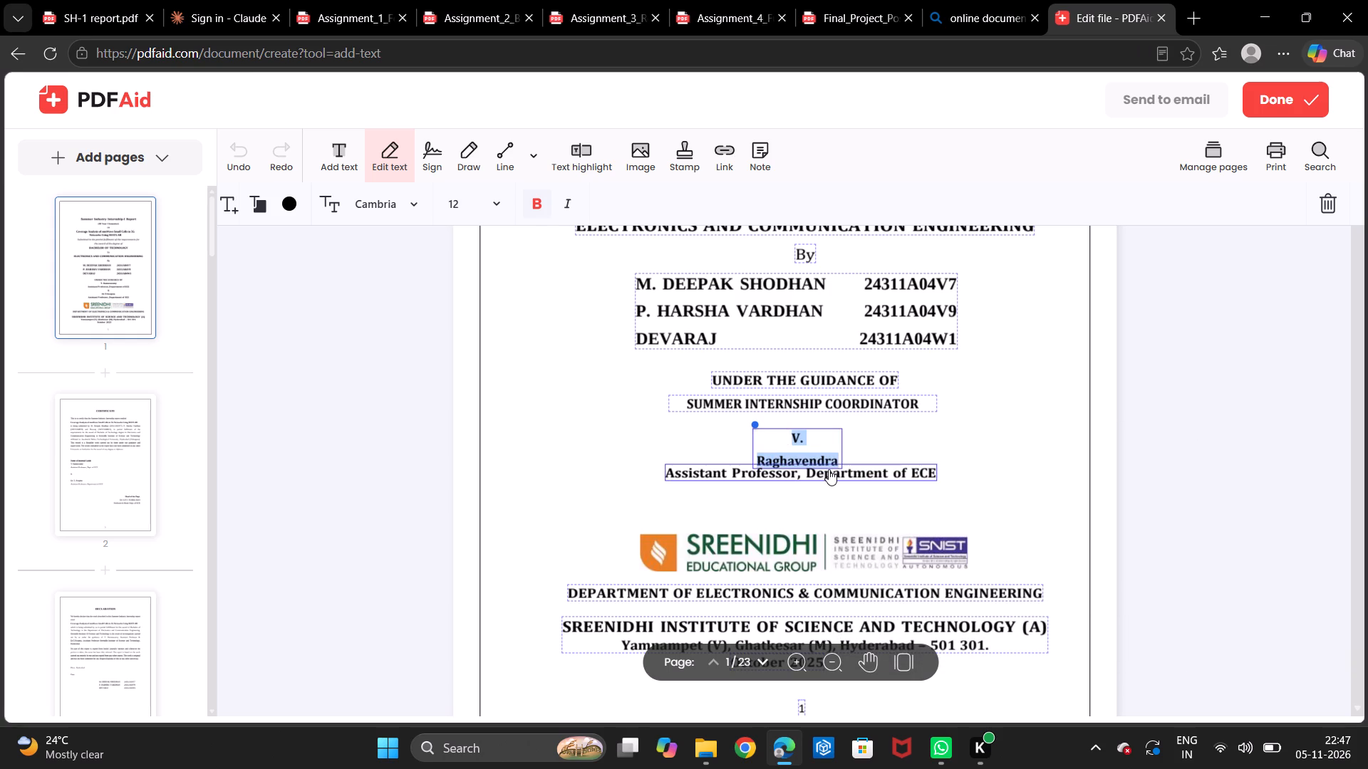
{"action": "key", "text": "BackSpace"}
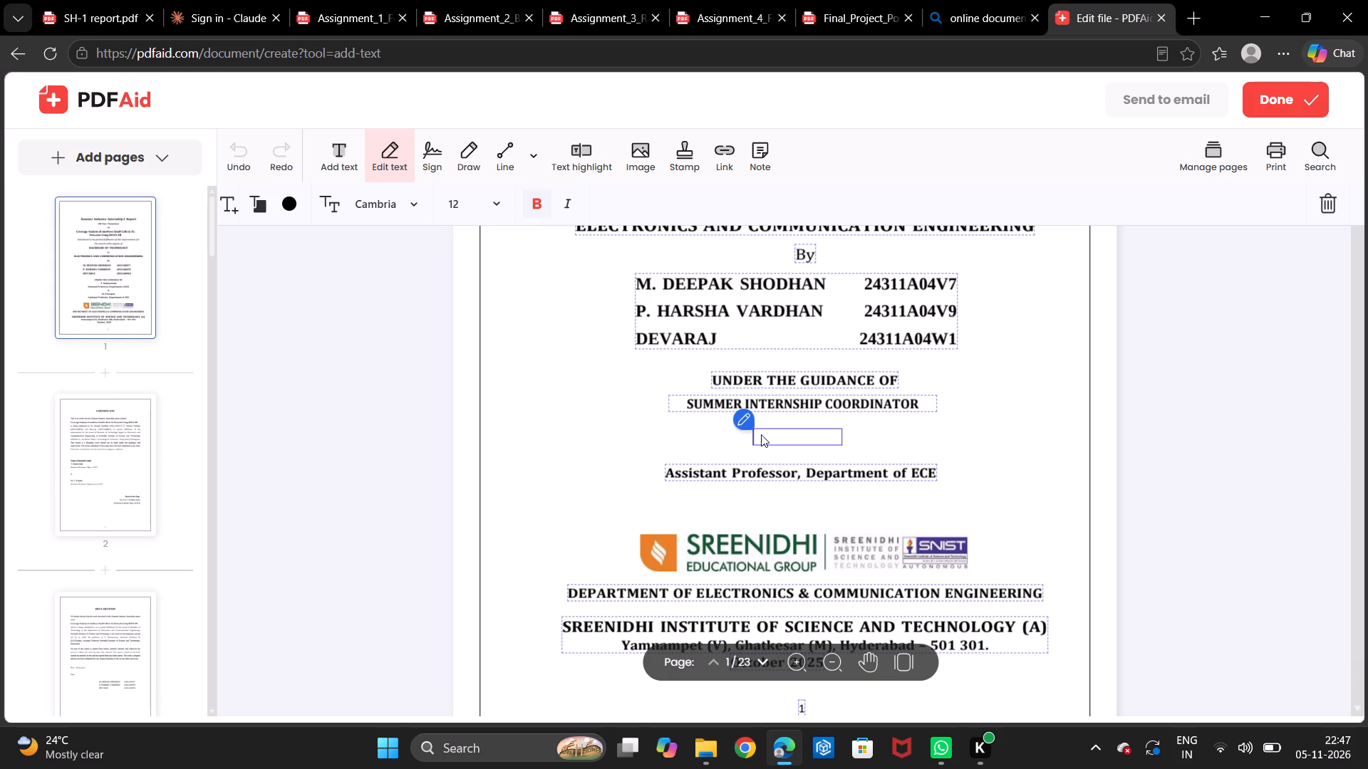
Widen the empty name box on both sides so the coordinator's name fits on one line.
{"action": "left_click", "coordinate": [761, 434]}
{"action": "left_click_drag", "start_coordinate": [761, 434], "coordinate": [750, 439]}
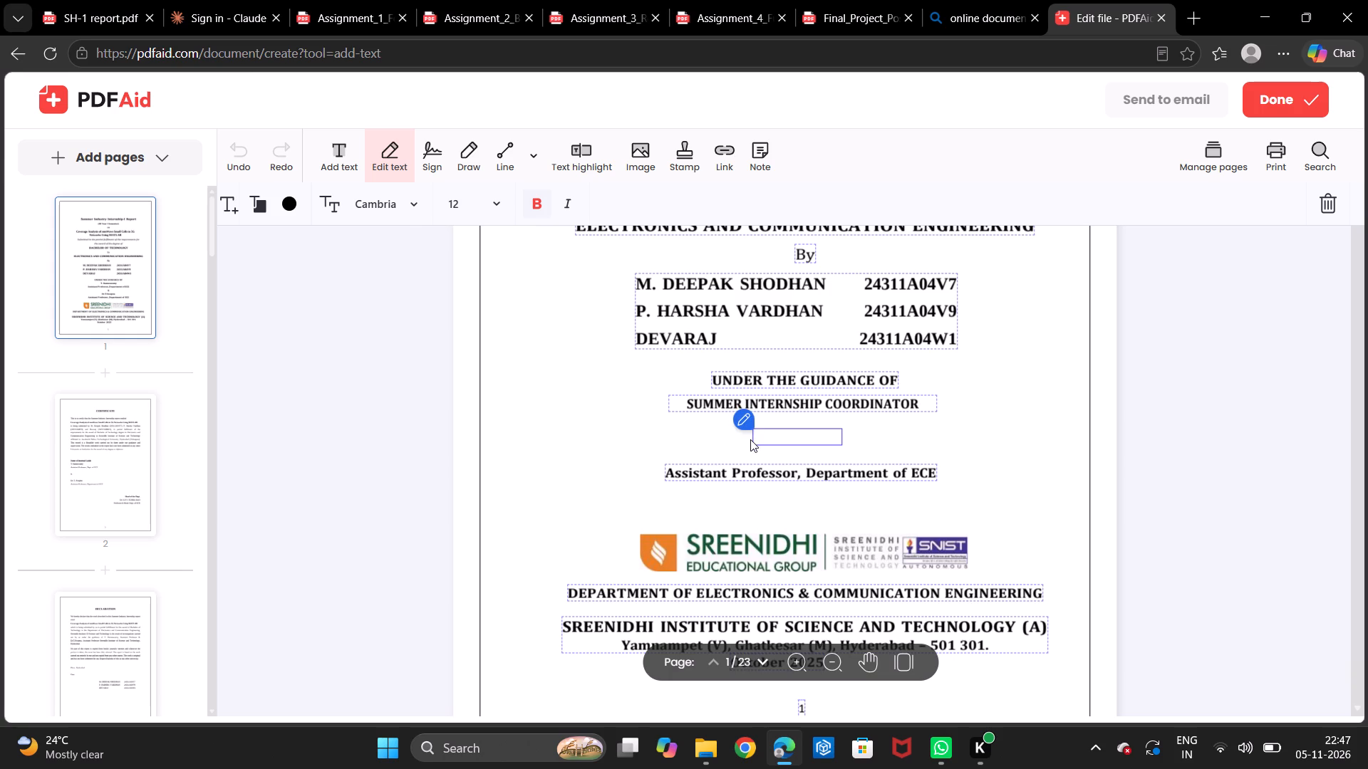
{"action": "triple_click", "coordinate": [750, 439]}
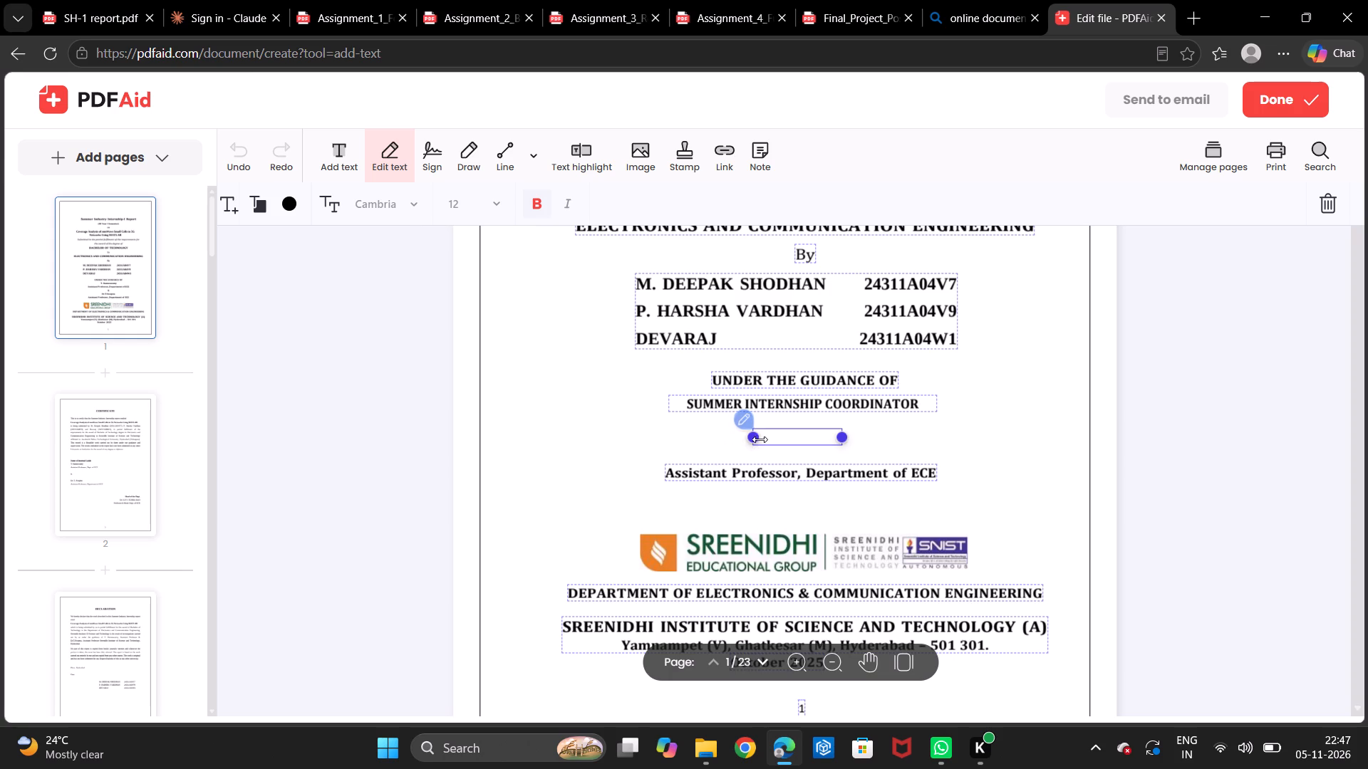
{"action": "left_click_drag", "start_coordinate": [760, 438], "coordinate": [726, 439]}
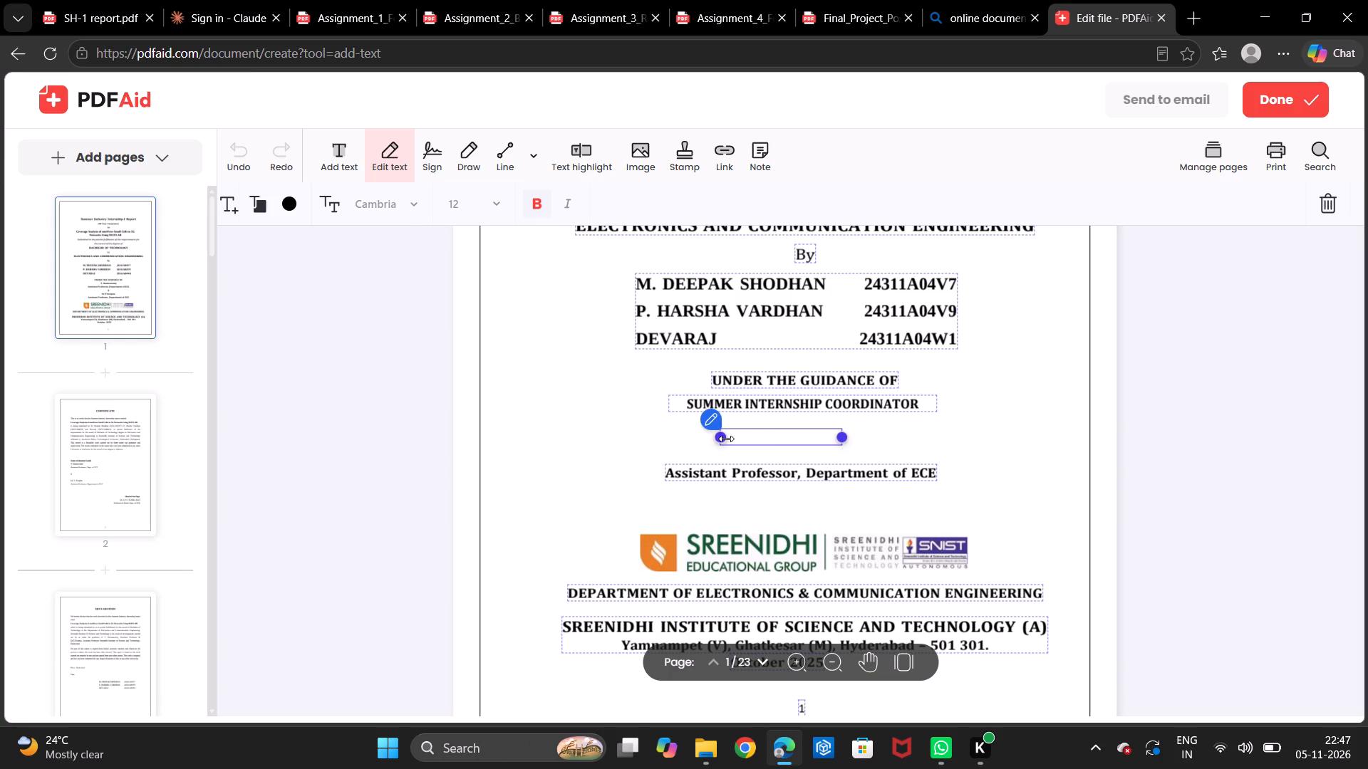
{"action": "left_click_drag", "start_coordinate": [726, 439], "coordinate": [726, 439]}
{"action": "left_click_drag", "start_coordinate": [847, 439], "coordinate": [888, 439]}
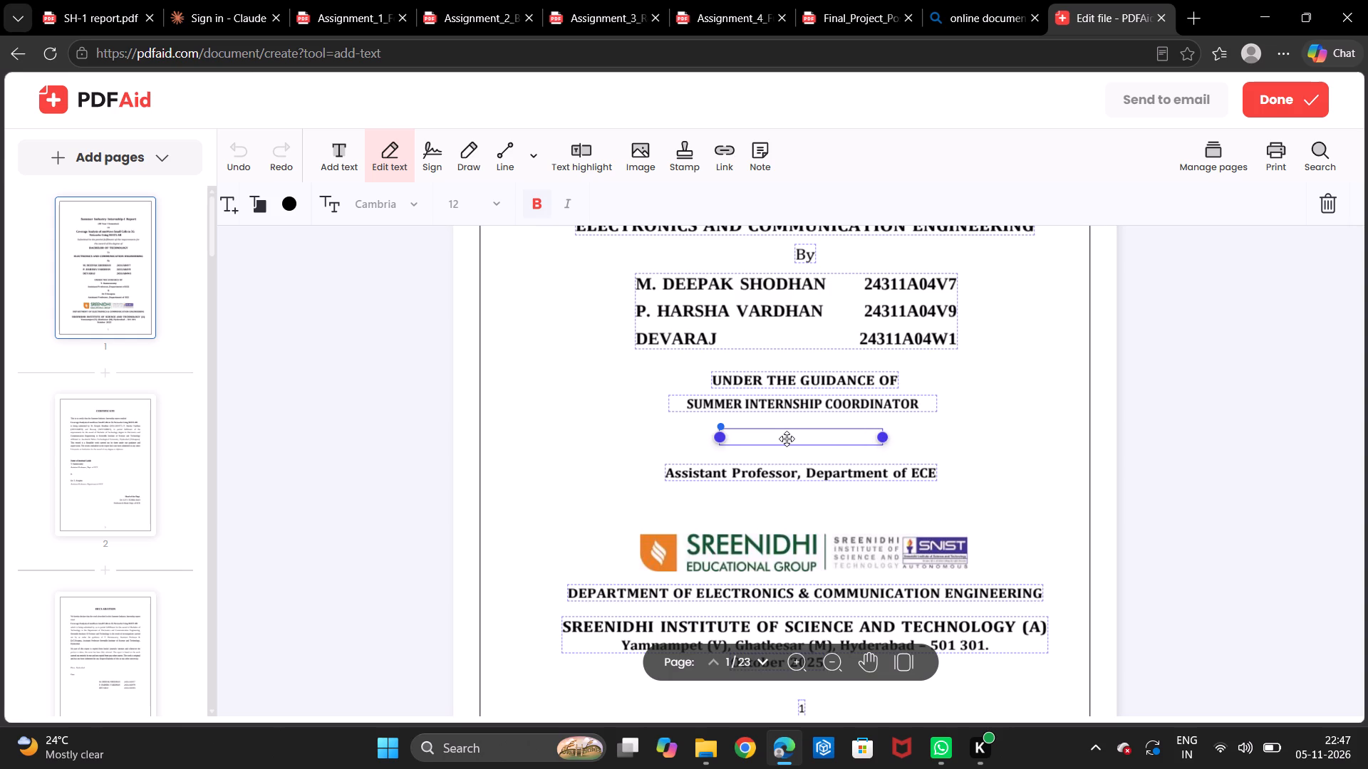
Enter the coordinator's initial and name in capitals in the widened box above "Assistant Professor, Department of ECE".
{"action": "left_click", "coordinate": [760, 435]}
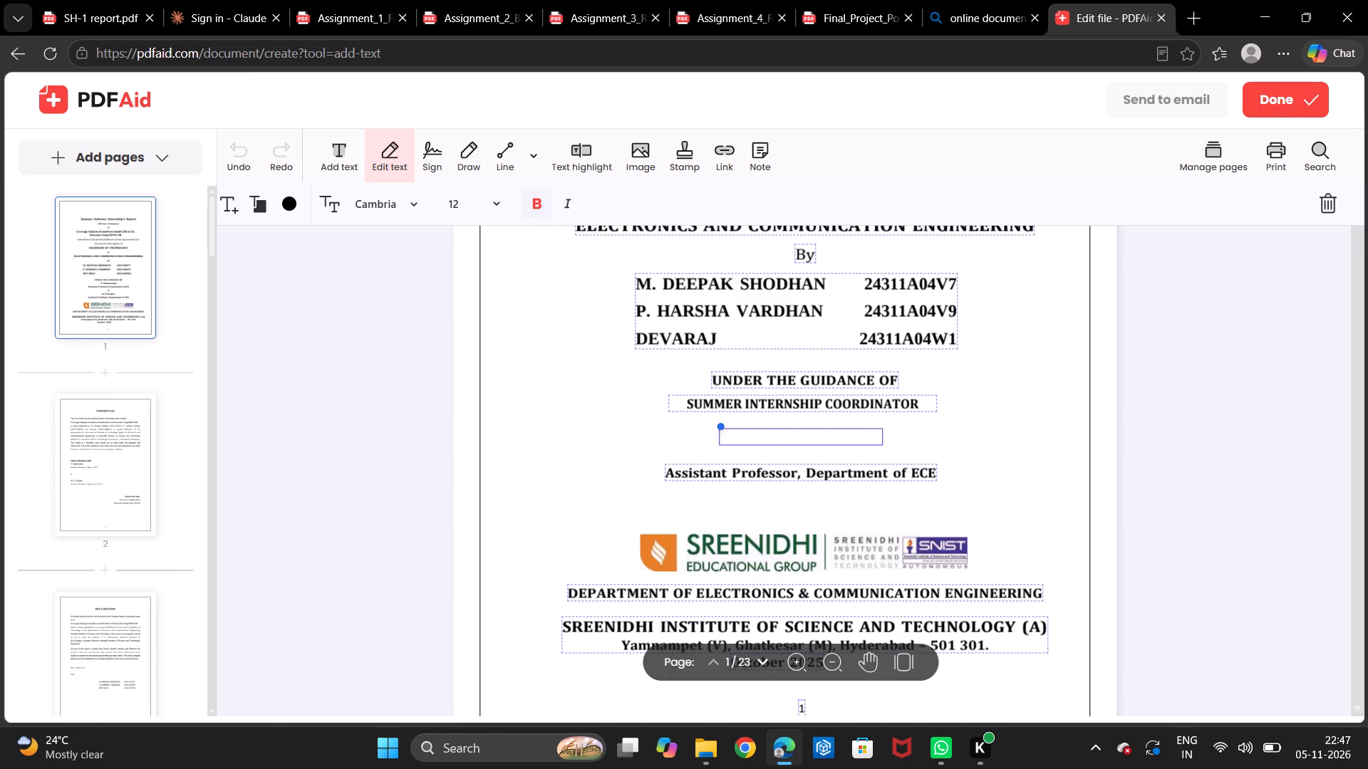
{"action": "key", "text": "v"}
{"action": "key", "text": "period"}
{"action": "key", "text": "r"}
{"action": "key", "text": "a"}
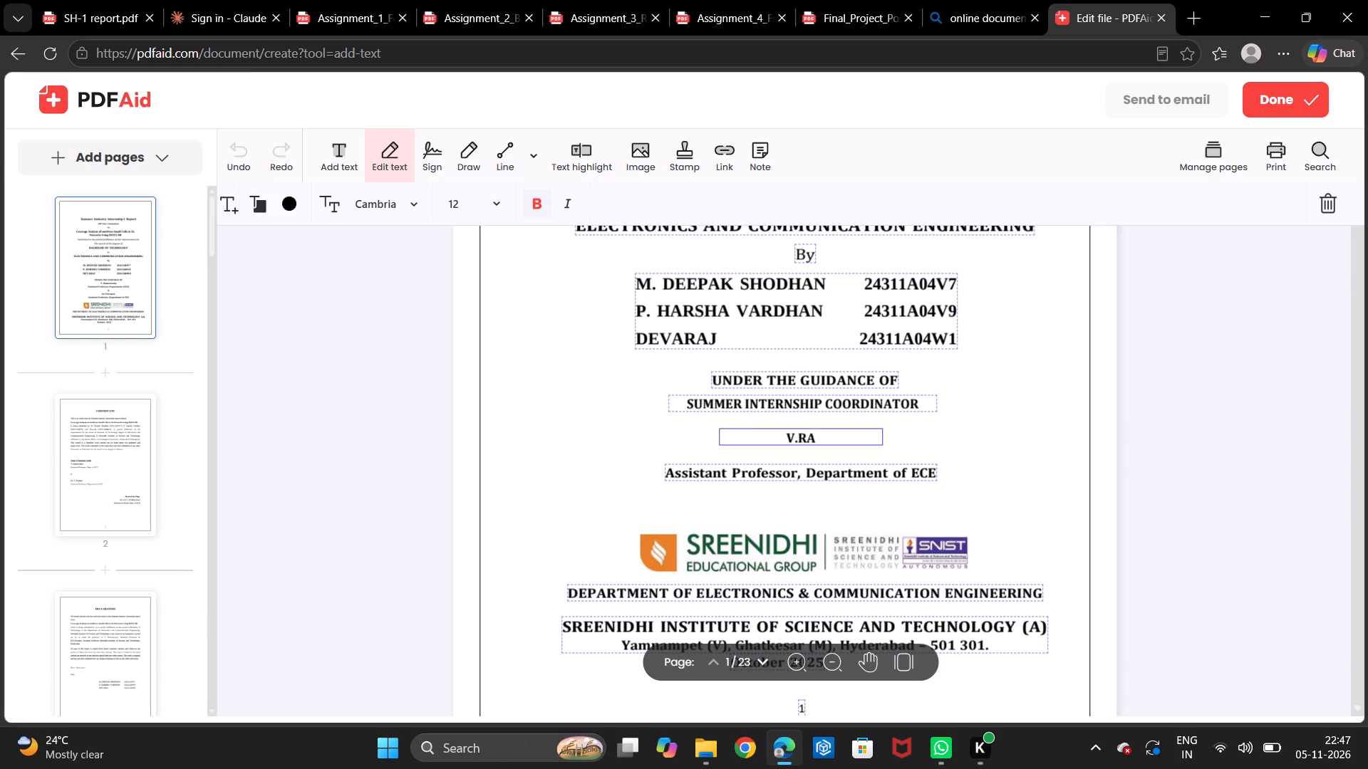
{"action": "type", "text": "GHAVE"}
{"action": "type", "text": "NDRA"}
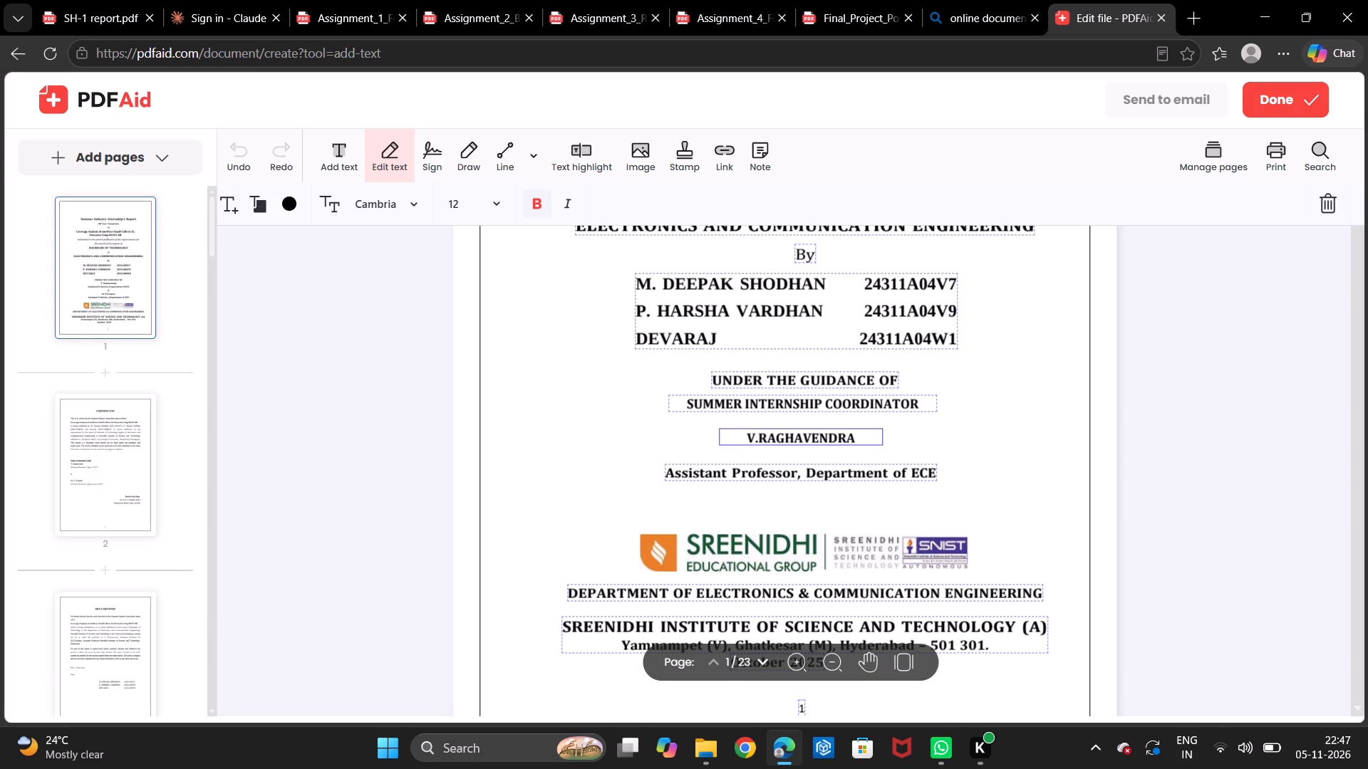
{"action": "left_click", "coordinate": [985, 493]}
{"action": "double_click", "coordinate": [985, 493]}
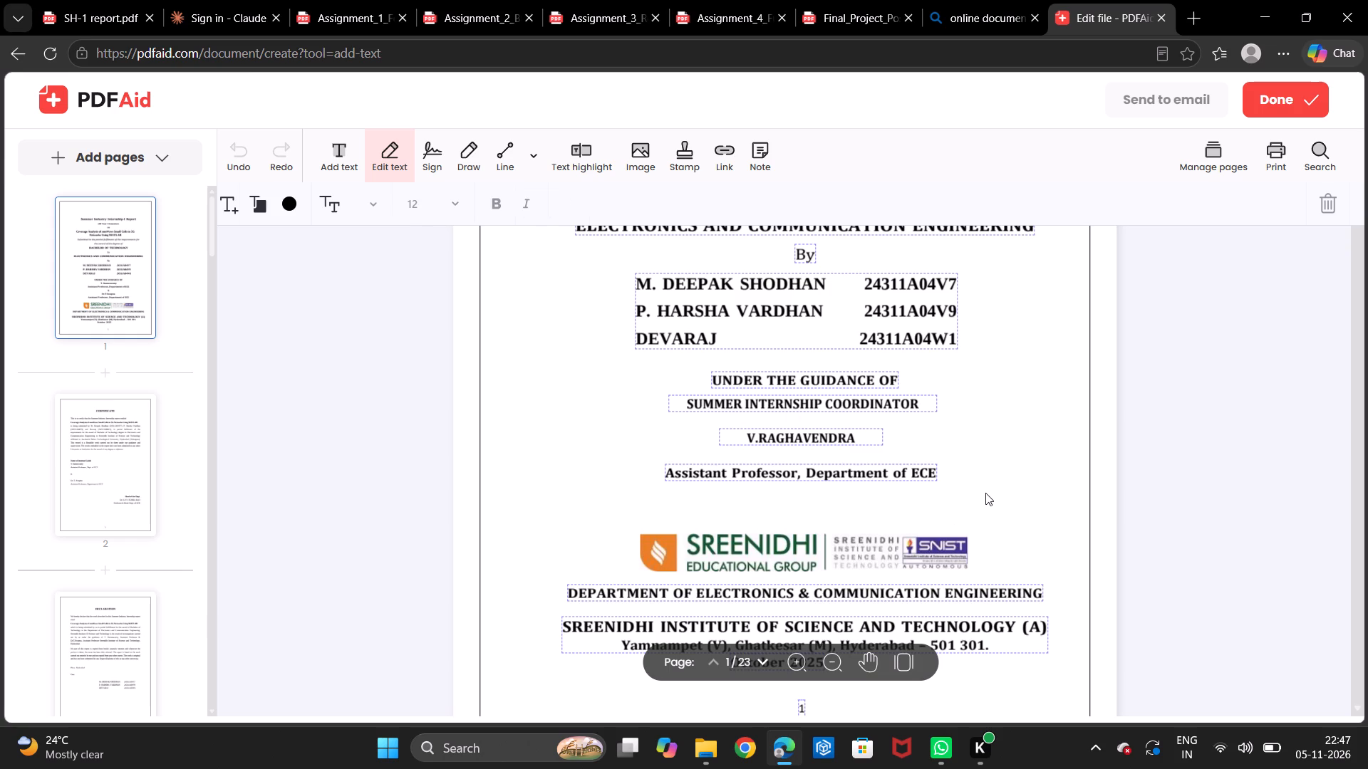
Move the "OFDM - based mmWave System Performance under" line off the overlapping report title, down to the page's left edge below "BACHELOR OF TECHNOLOGY".
{"action": "scroll", "coordinate": [1015, 494], "scroll_direction": "down", "scroll_amount": 1}
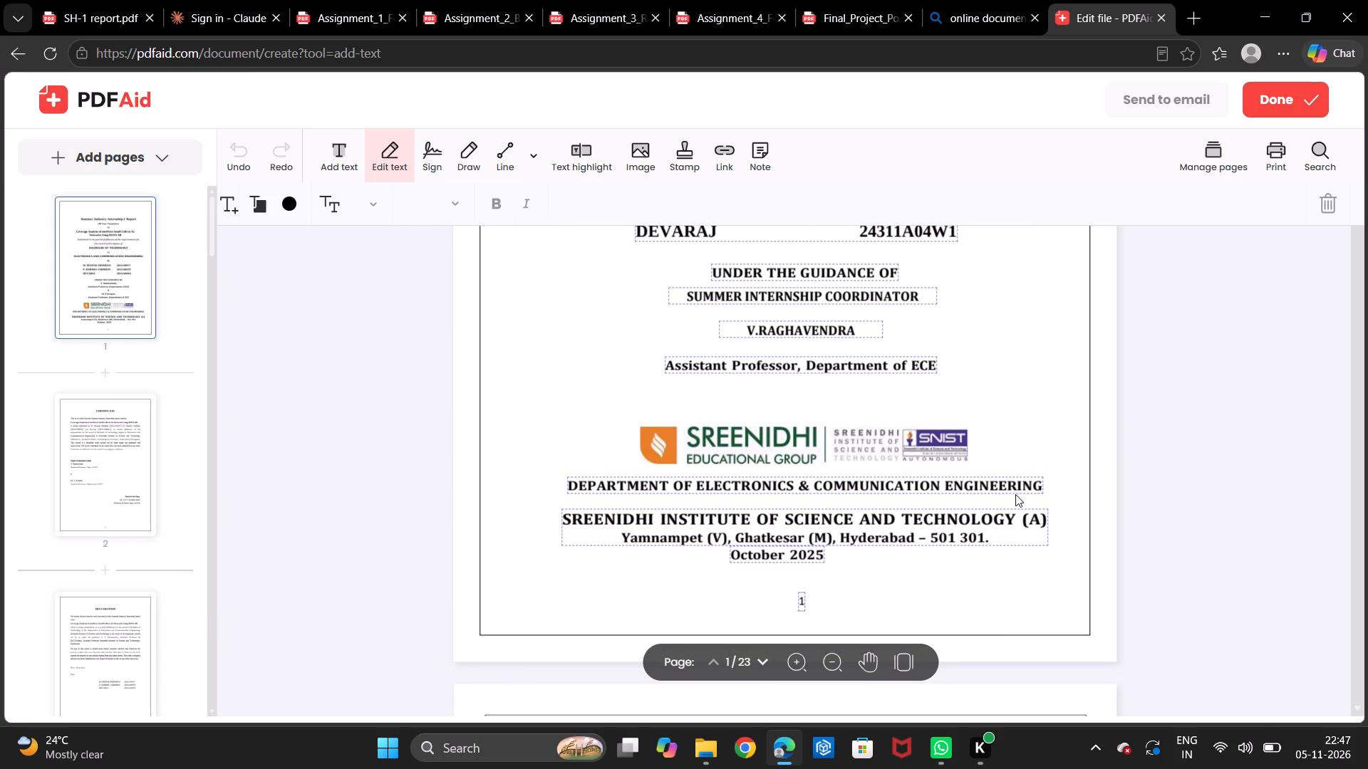
{"action": "scroll", "coordinate": [1015, 494], "scroll_direction": "up", "scroll_amount": 3}
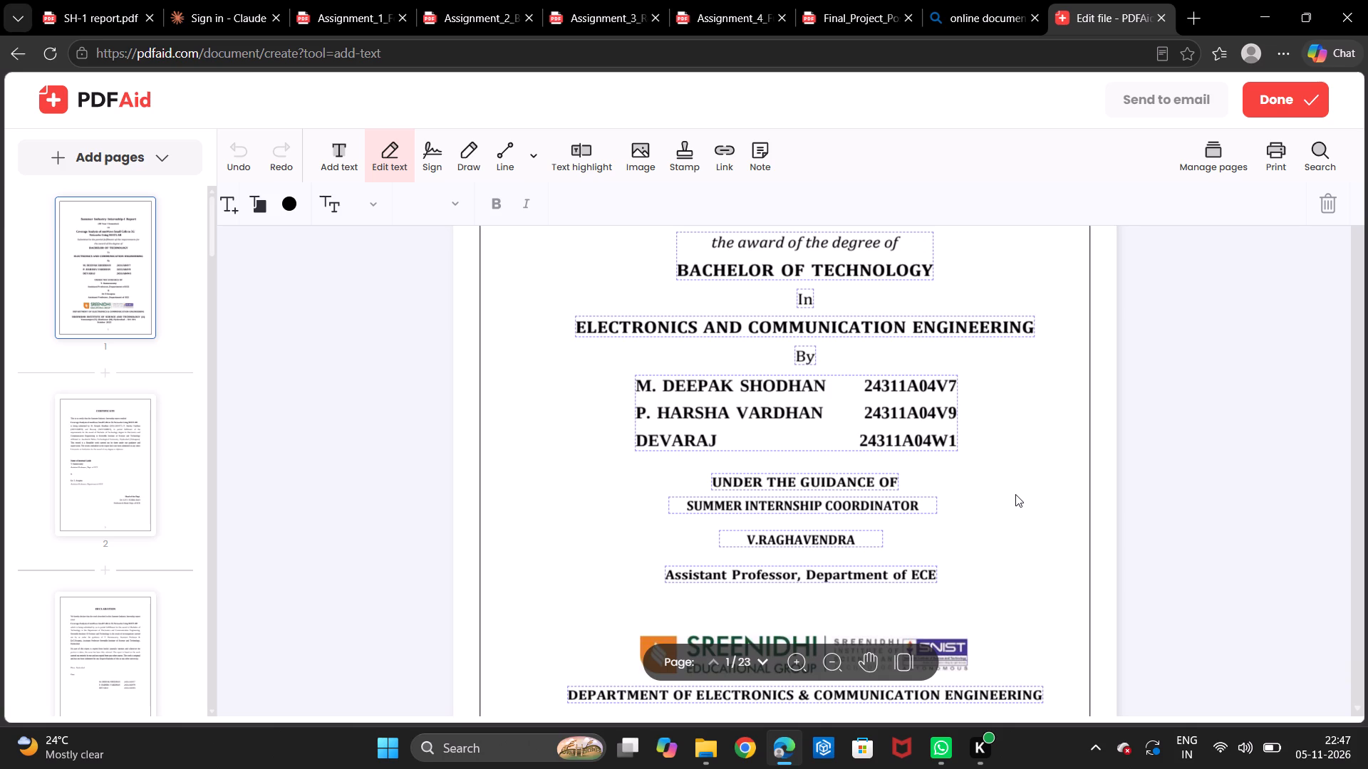
{"action": "scroll", "coordinate": [1015, 494], "scroll_direction": "up", "scroll_amount": 2}
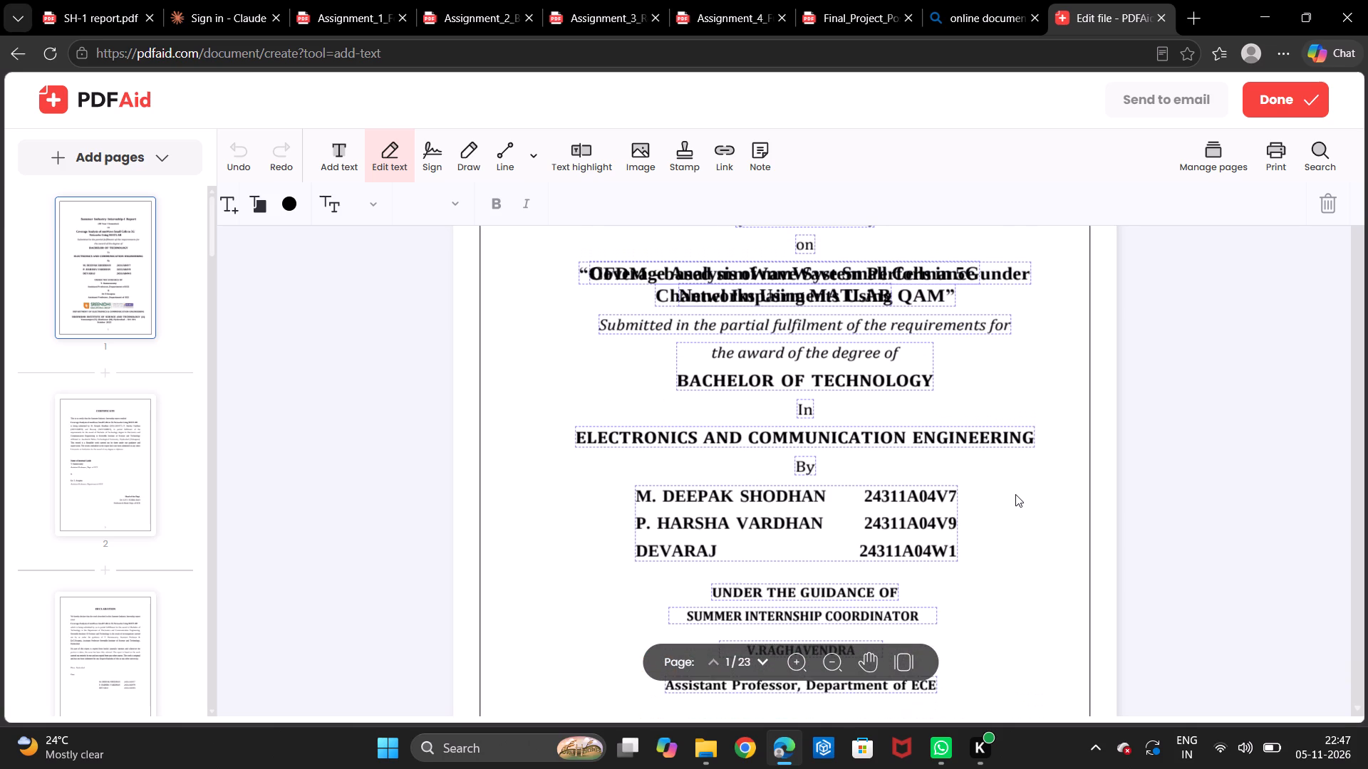
{"action": "scroll", "coordinate": [1015, 494], "scroll_direction": "up", "scroll_amount": 1}
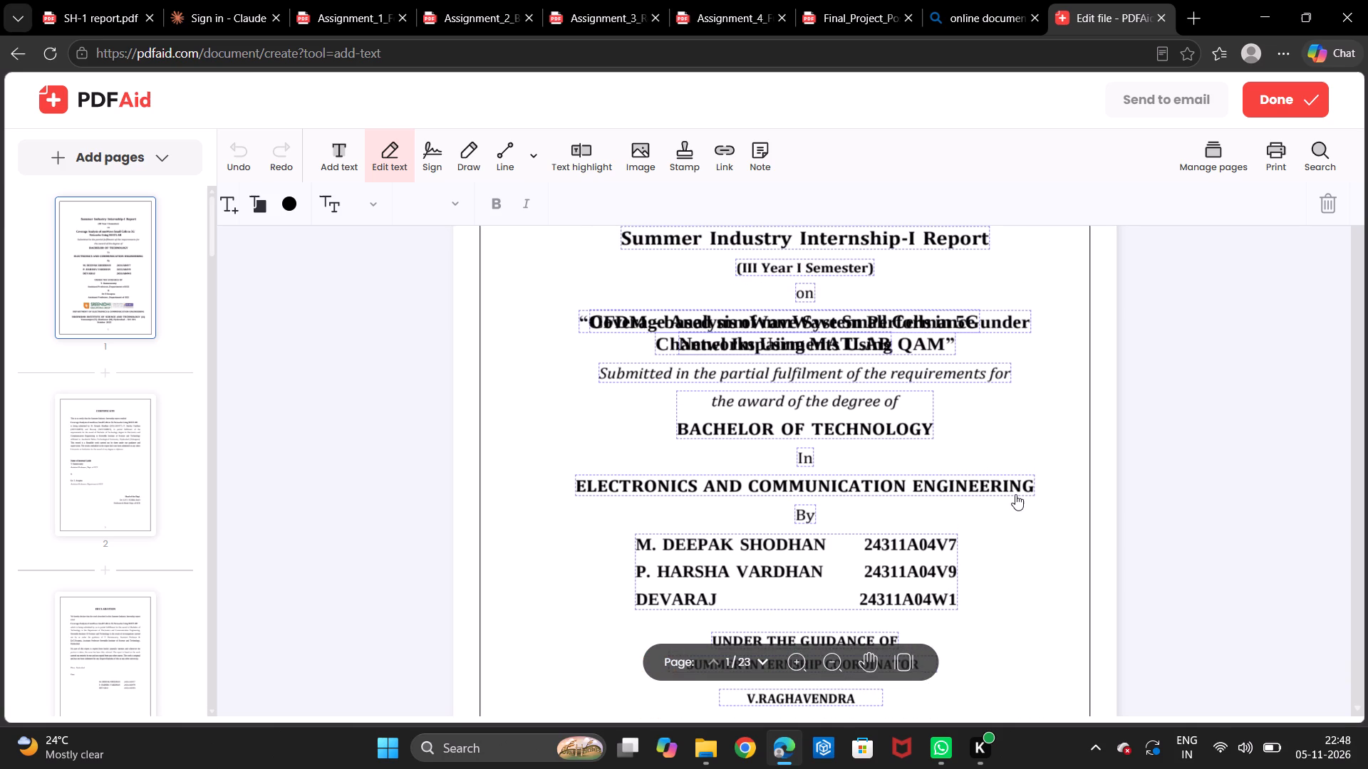
{"action": "scroll", "coordinate": [1015, 494], "scroll_direction": "up", "scroll_amount": 1}
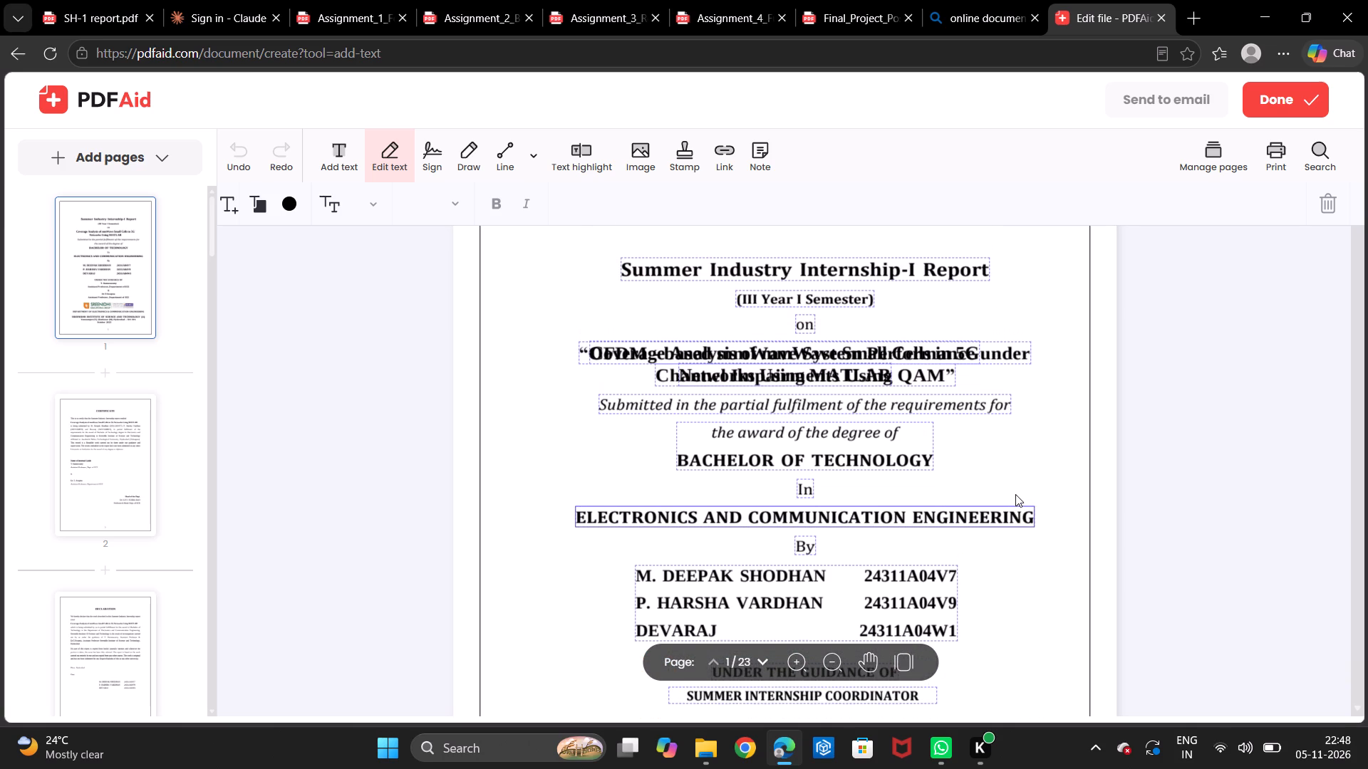
{"action": "double_click", "coordinate": [1002, 454]}
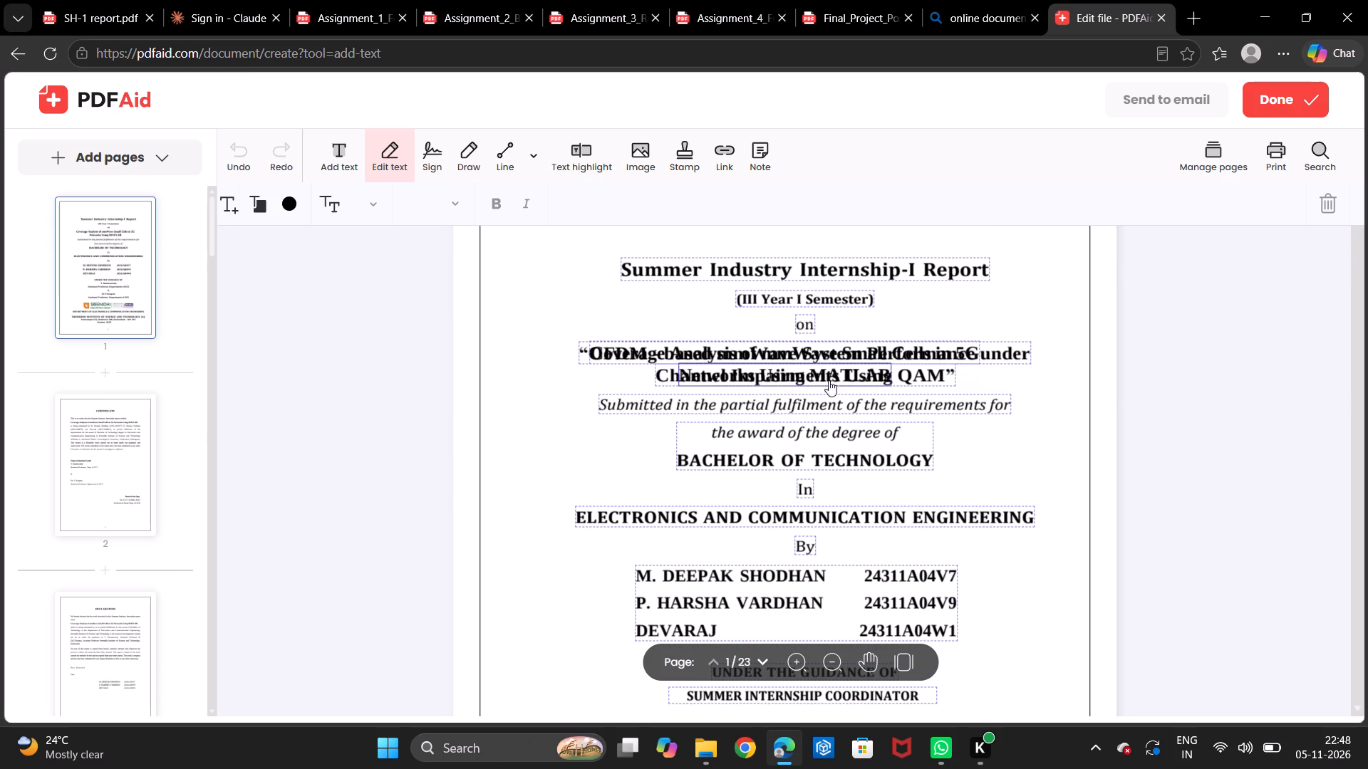
{"action": "left_click", "coordinate": [804, 346]}
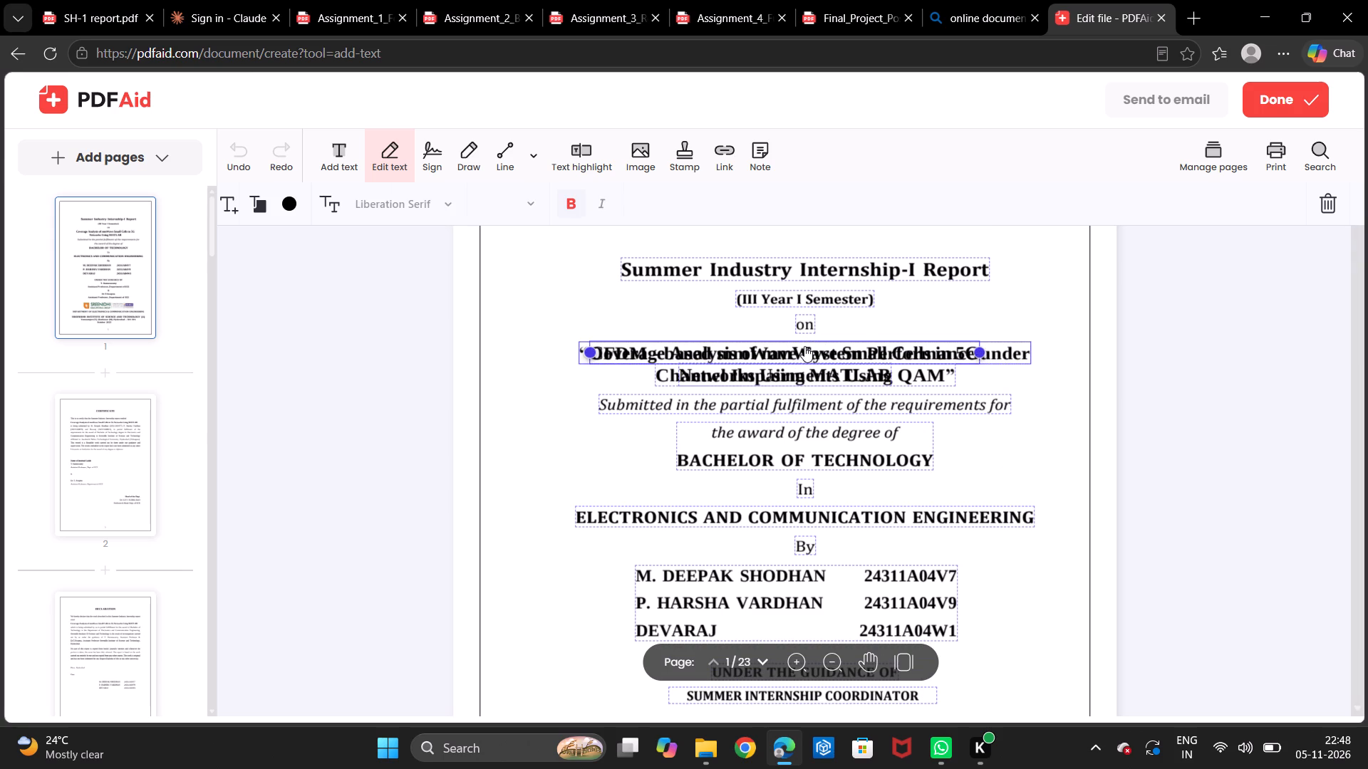
{"action": "left_click_drag", "start_coordinate": [804, 346], "coordinate": [664, 420]}
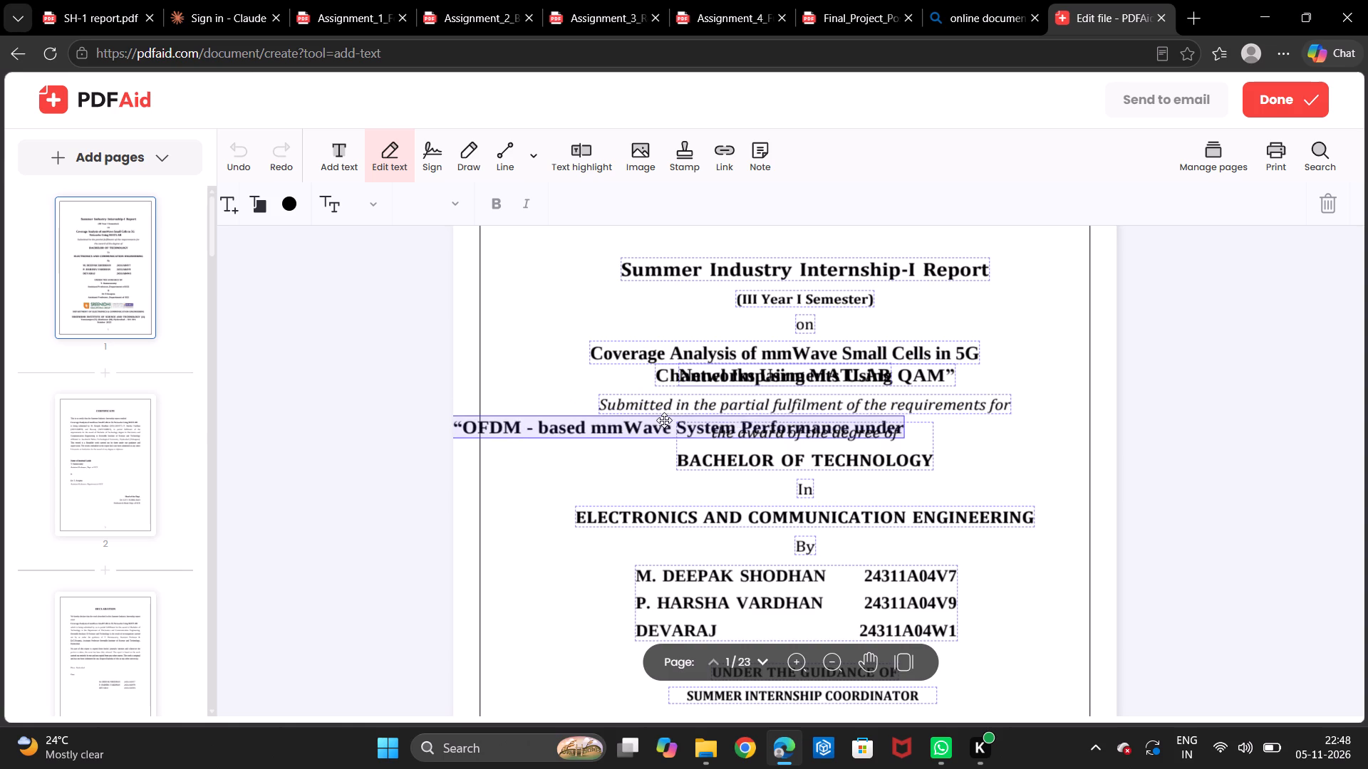
{"action": "left_click_drag", "start_coordinate": [664, 420], "coordinate": [567, 470]}
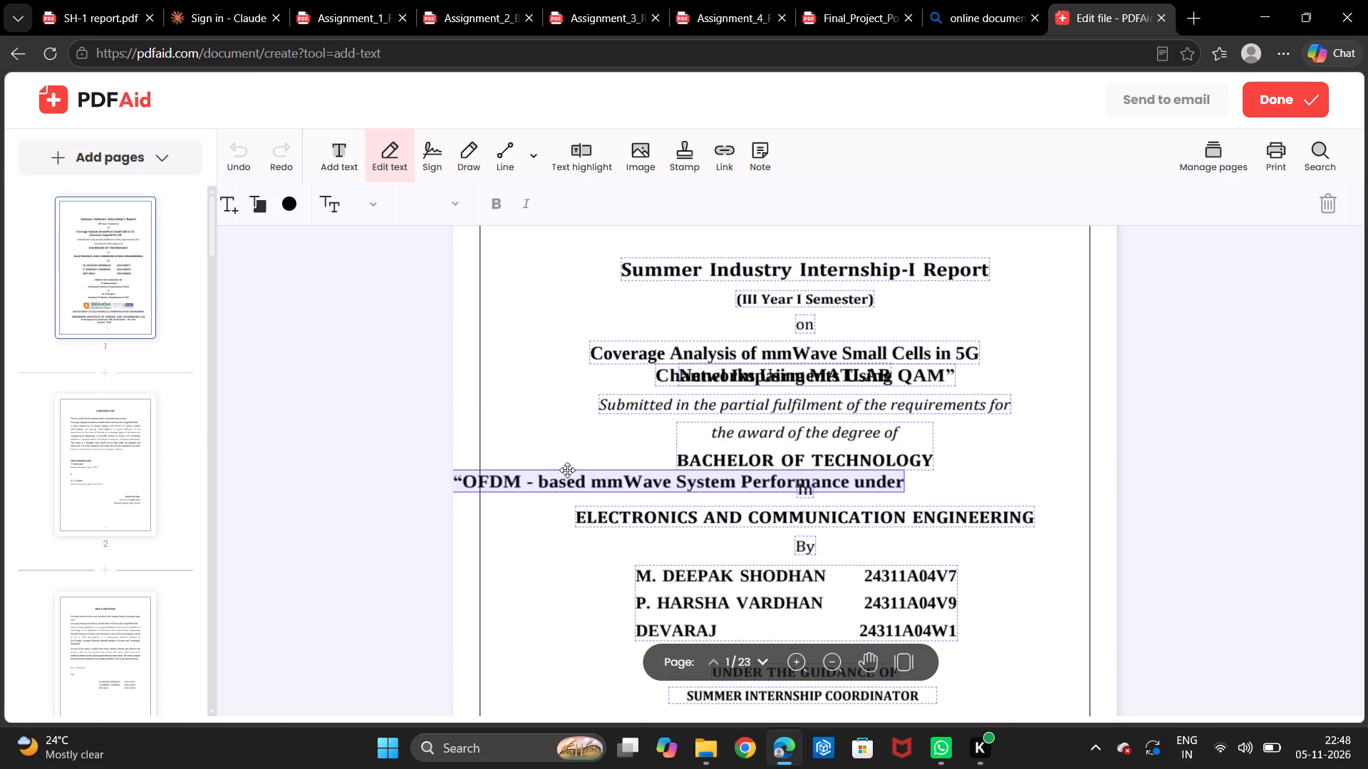
{"action": "left_click_drag", "start_coordinate": [567, 470], "coordinate": [570, 466]}
Move "Networks Using MATLAB" aside and shift "Channel Impairments Using QAM”" off the title, down onto the OFDM line below "BACHELOR OF TECHNOLOGY".
{"action": "left_click_drag", "start_coordinate": [802, 372], "coordinate": [765, 471]}
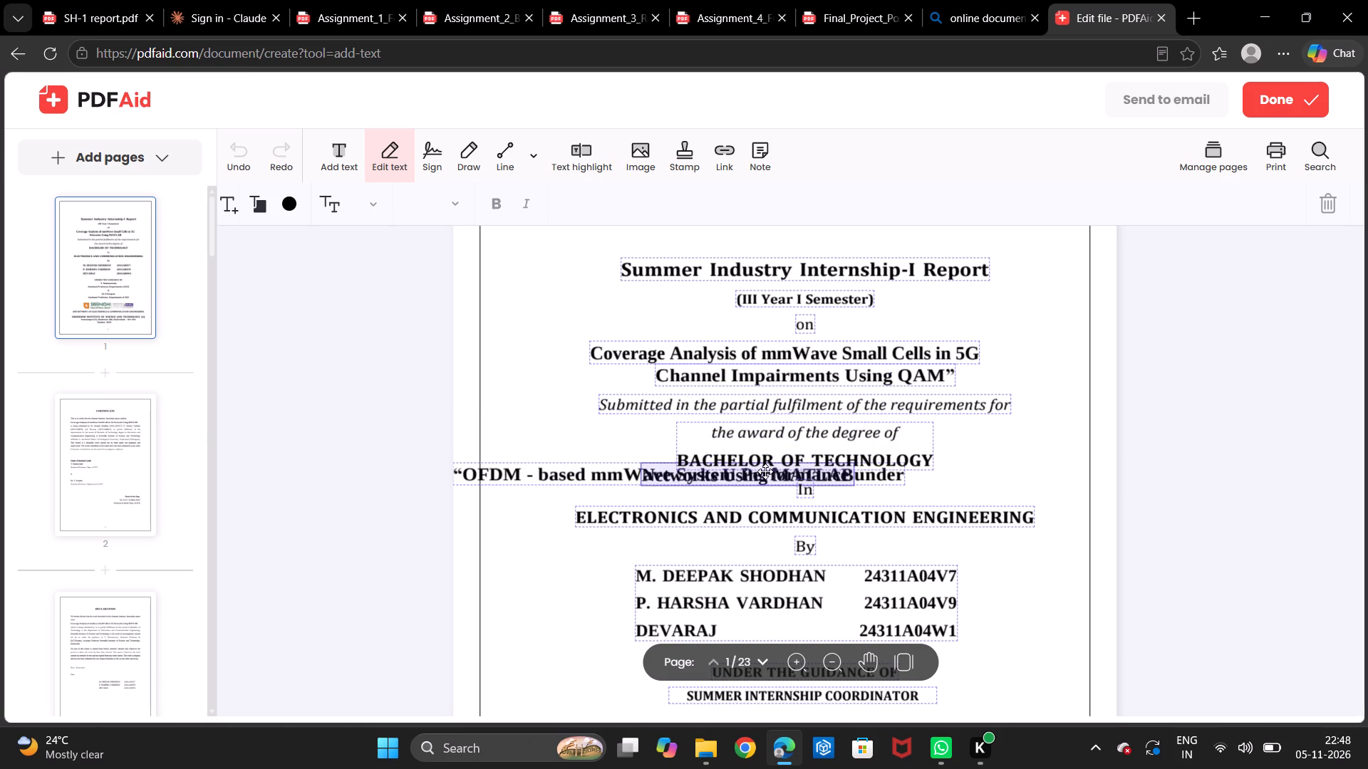
{"action": "left_click_drag", "start_coordinate": [765, 471], "coordinate": [606, 445]}
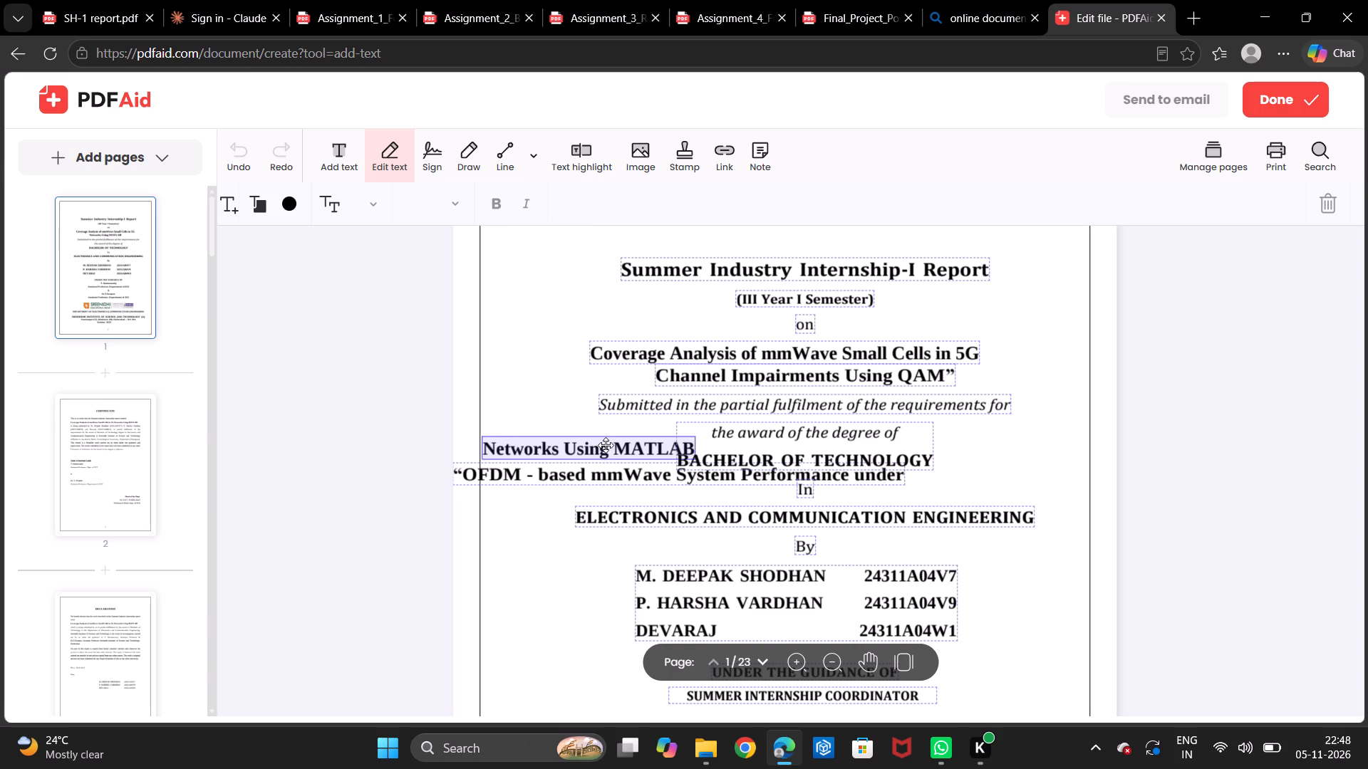
{"action": "left_click_drag", "start_coordinate": [606, 445], "coordinate": [601, 437]}
{"action": "left_click_drag", "start_coordinate": [712, 367], "coordinate": [638, 464]}
Place the "Networks Using MATLAB" line centred directly beneath "Coverage Analysis of mmWave Small Cells in 5G".
{"action": "left_click_drag", "start_coordinate": [596, 444], "coordinate": [638, 420]}
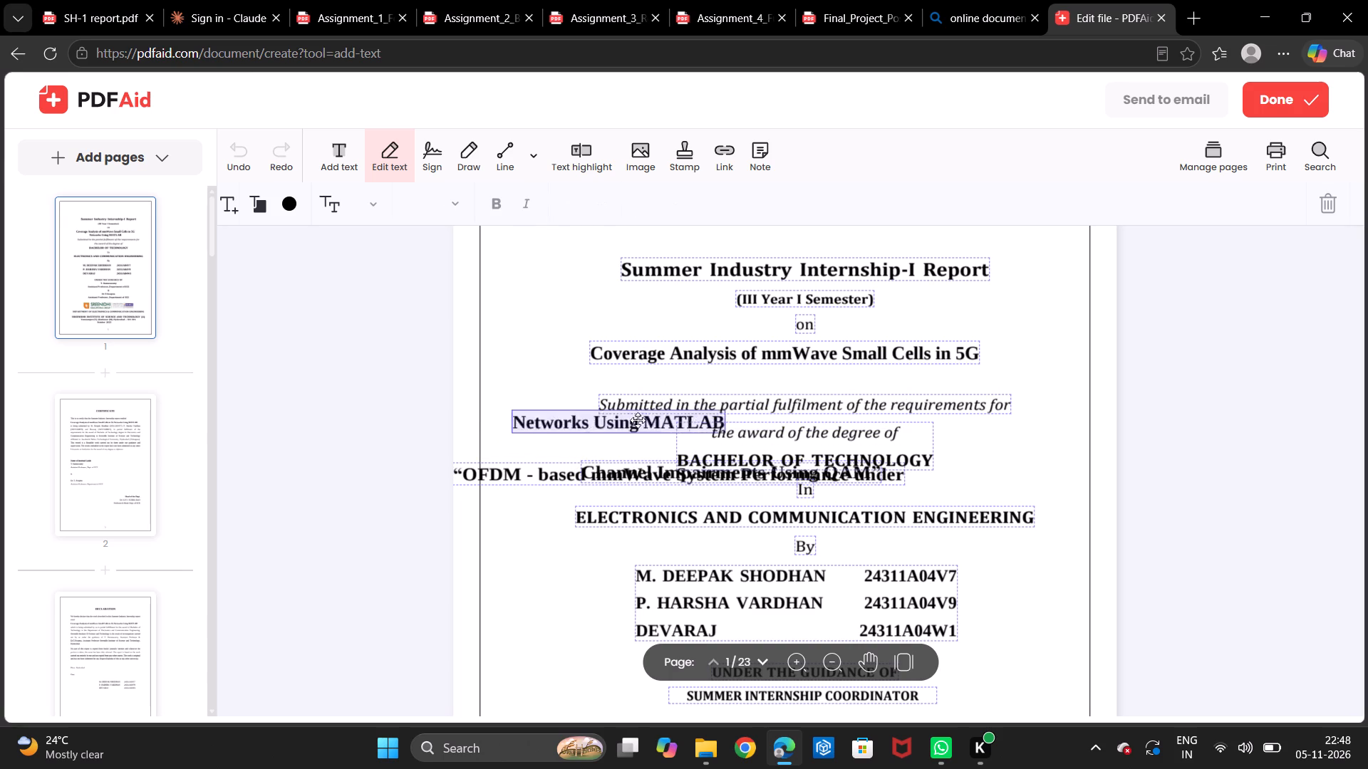
{"action": "left_click_drag", "start_coordinate": [638, 420], "coordinate": [787, 380]}
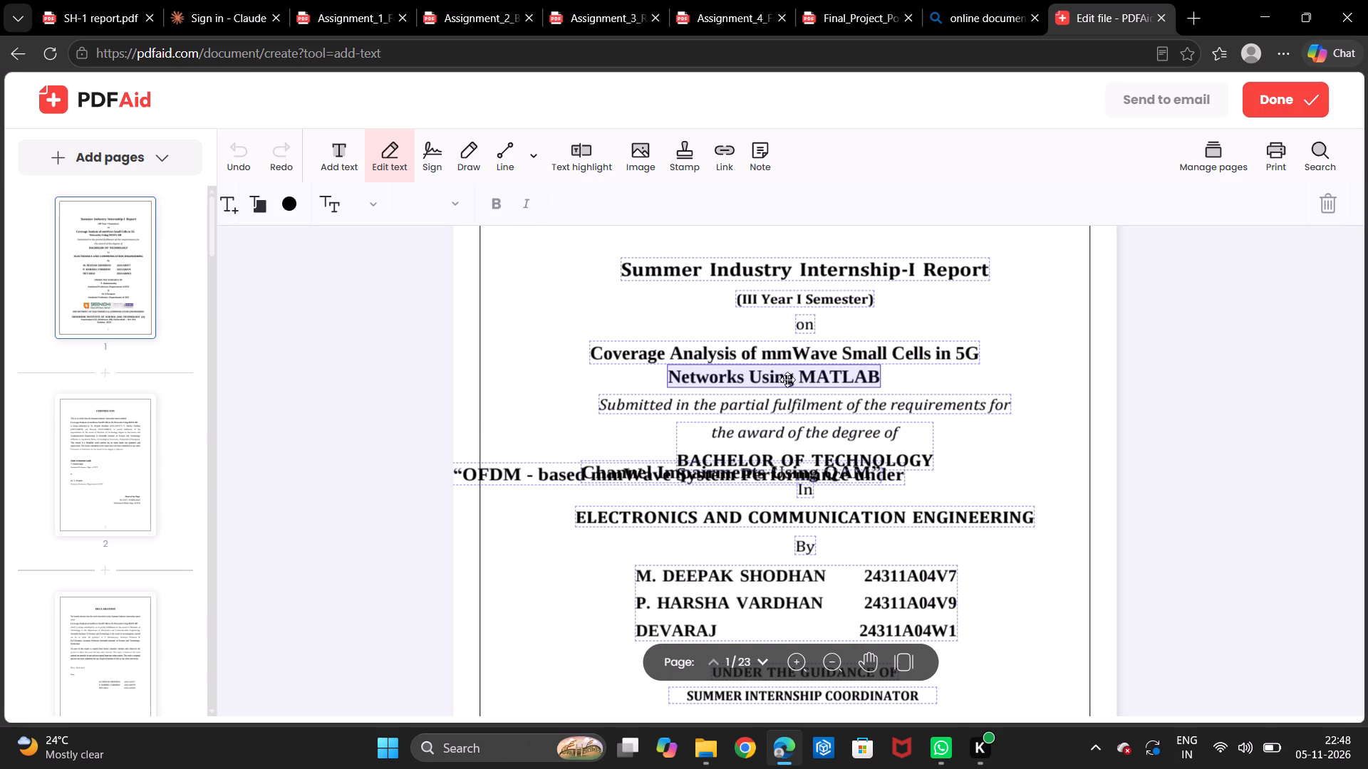
{"action": "left_click_drag", "start_coordinate": [787, 380], "coordinate": [797, 380]}
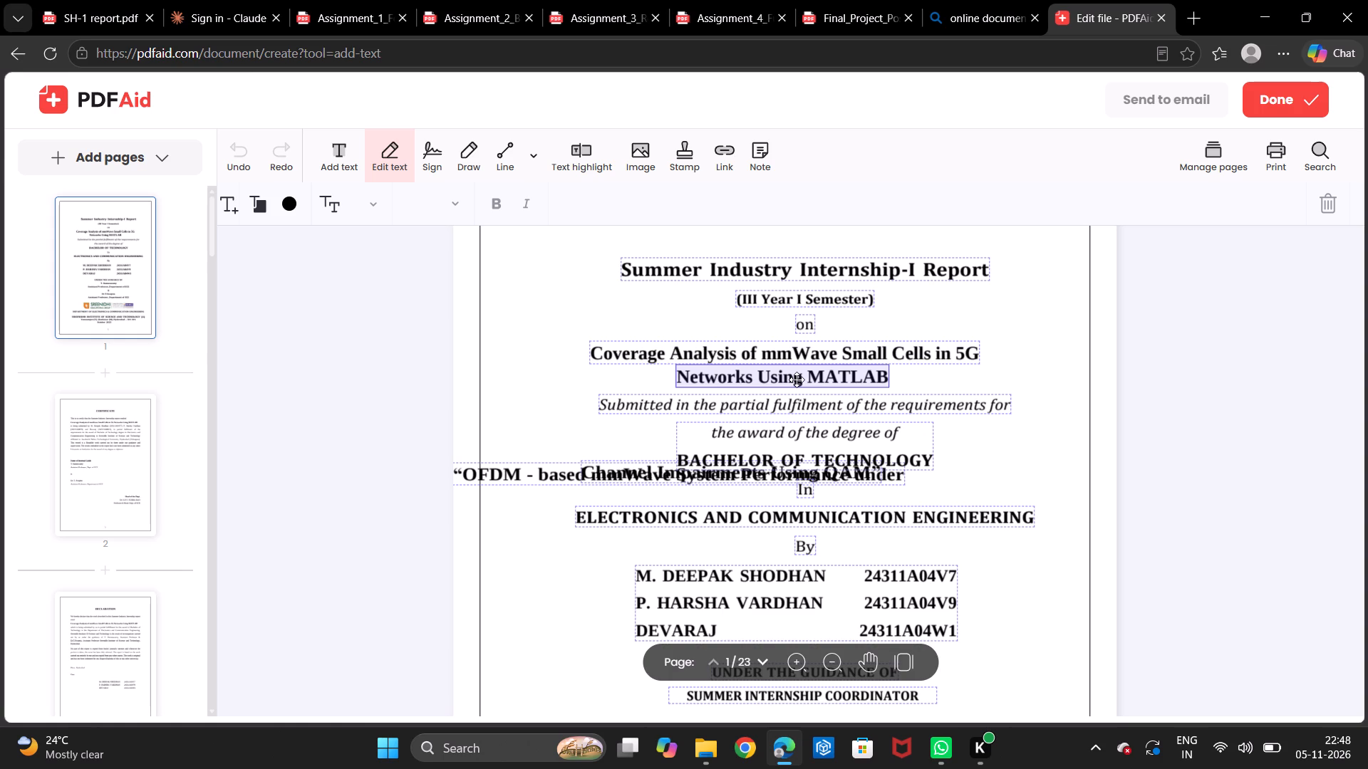
{"action": "left_click_drag", "start_coordinate": [797, 380], "coordinate": [802, 380]}
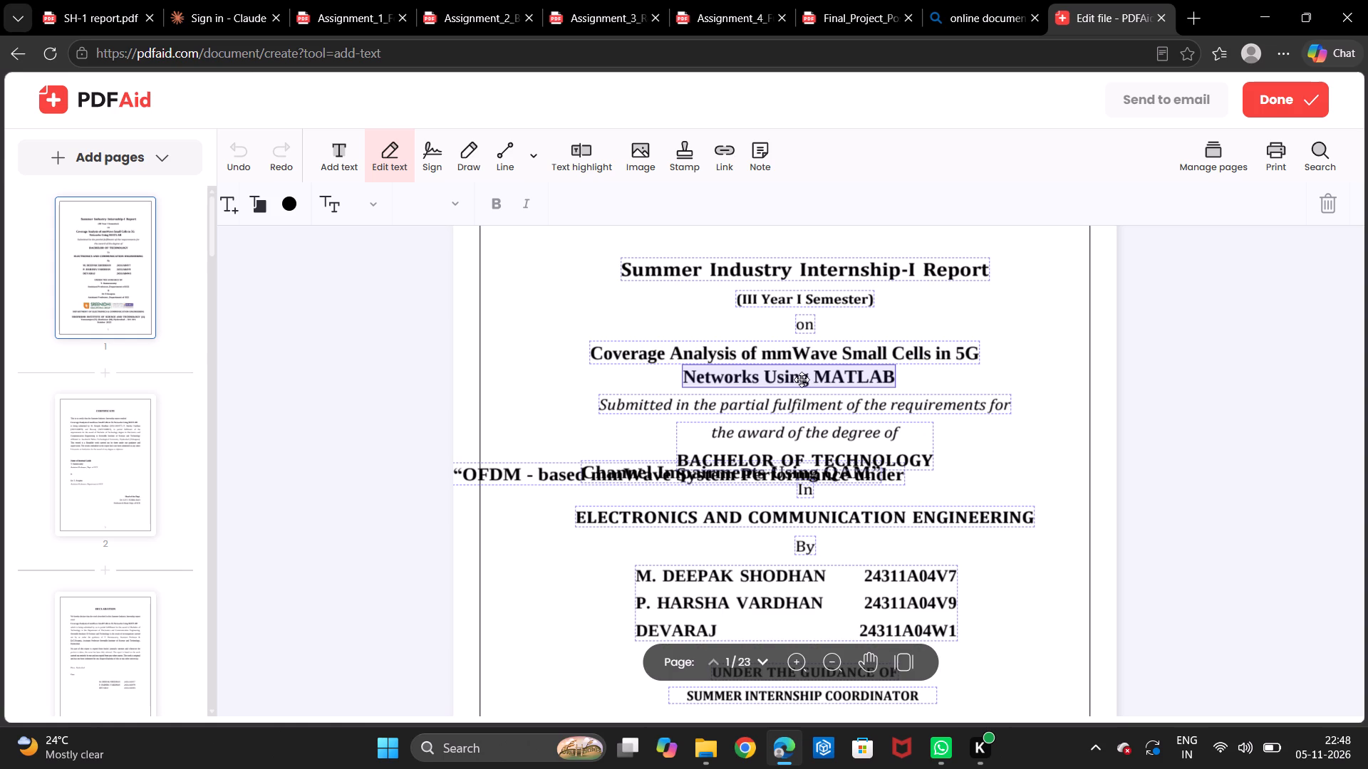
{"action": "left_click_drag", "start_coordinate": [802, 380], "coordinate": [799, 380]}
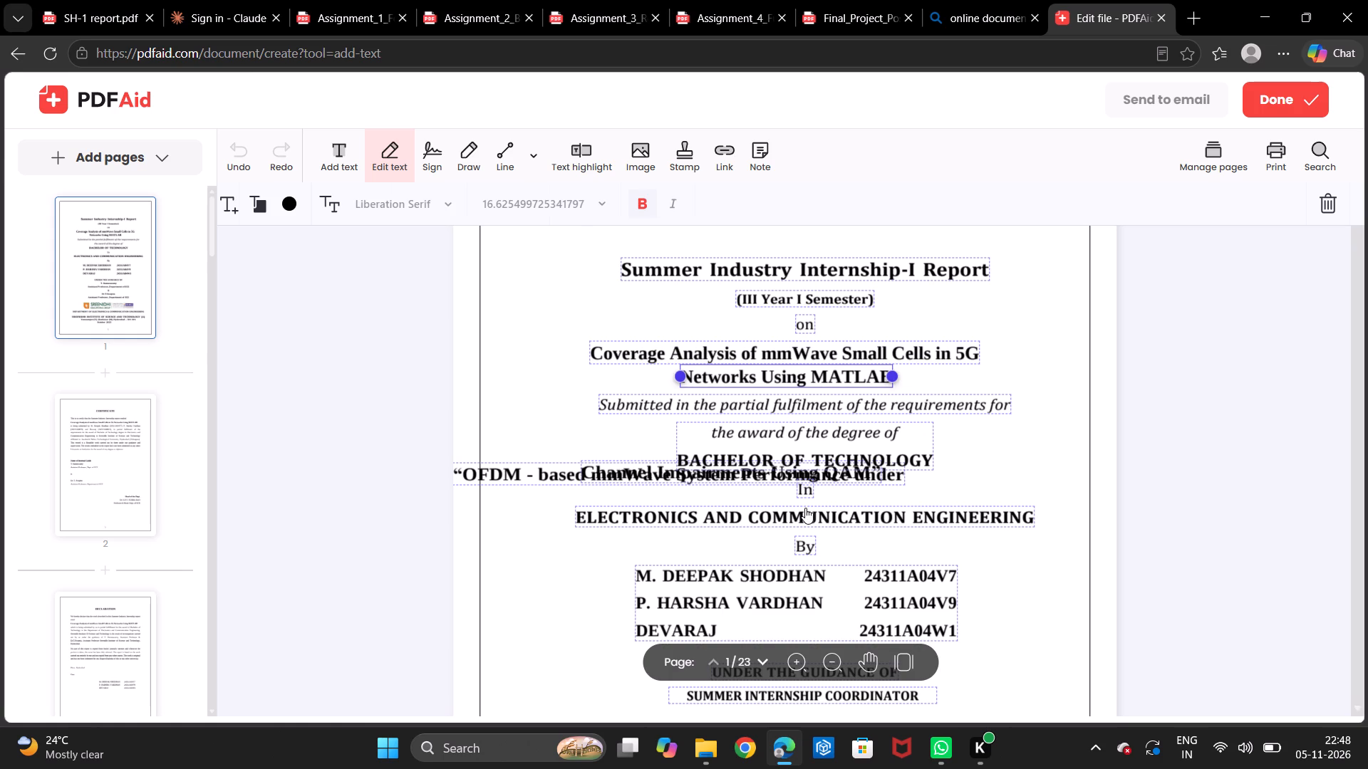
Delete the word "Channel" from the "Channel Impairments Using QAM”" line.
{"action": "double_click", "coordinate": [725, 476]}
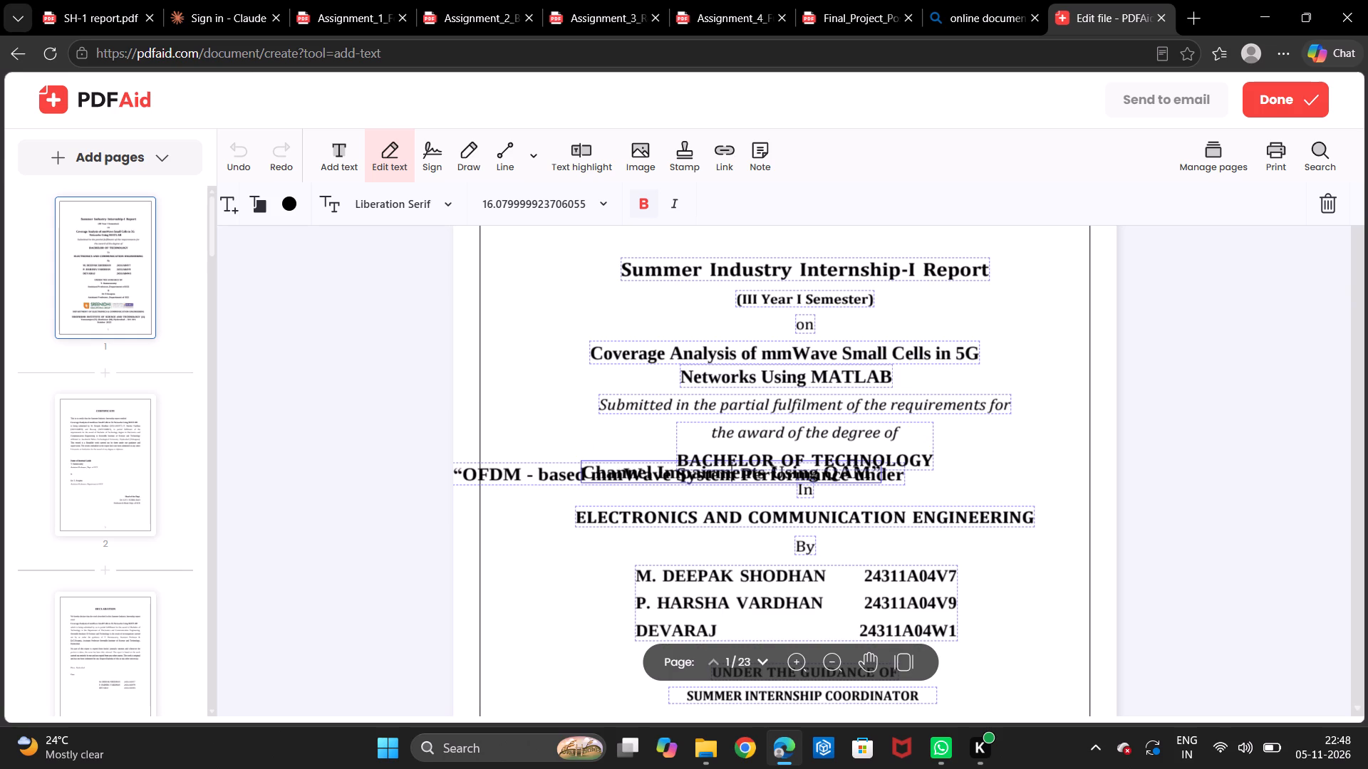
{"action": "left_click_drag", "start_coordinate": [618, 474], "coordinate": [579, 453]}
{"action": "left_click", "coordinate": [579, 453]}
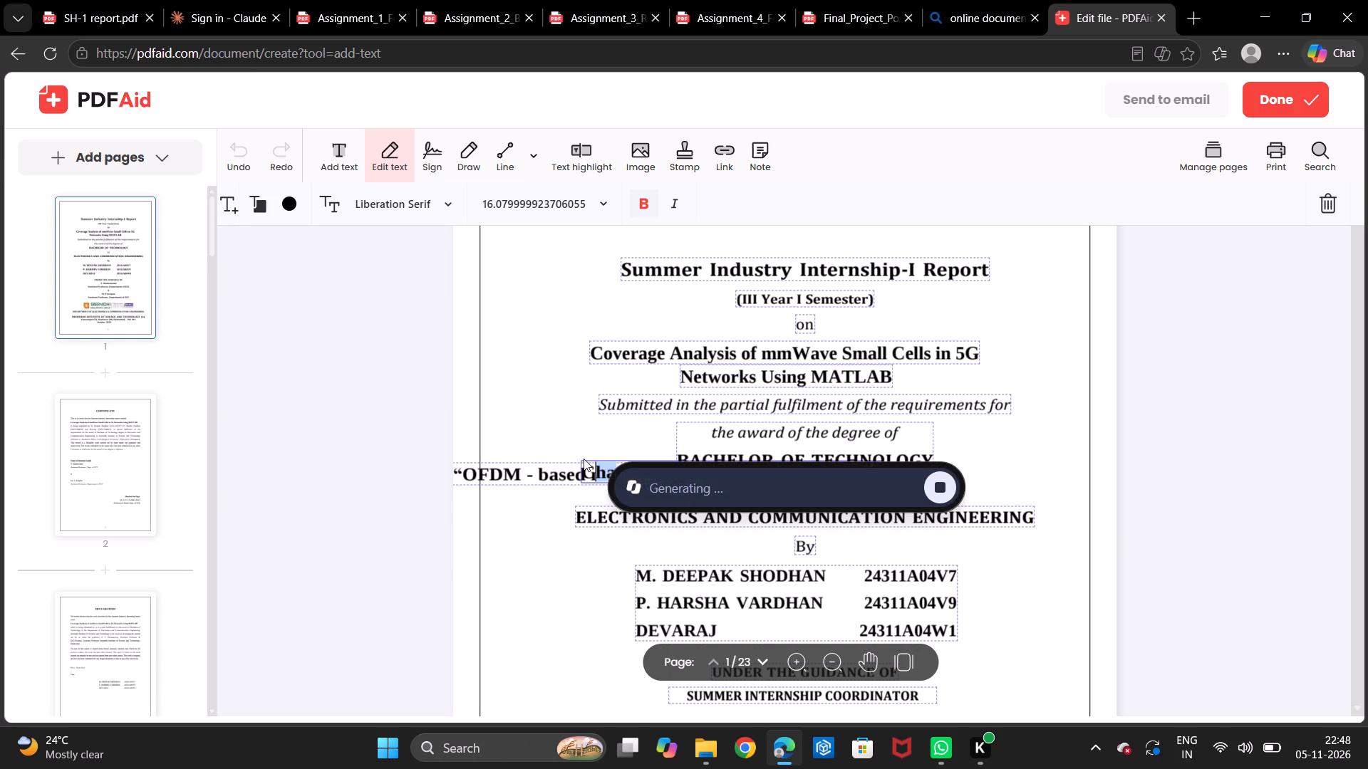
{"action": "double_click", "coordinate": [588, 470]}
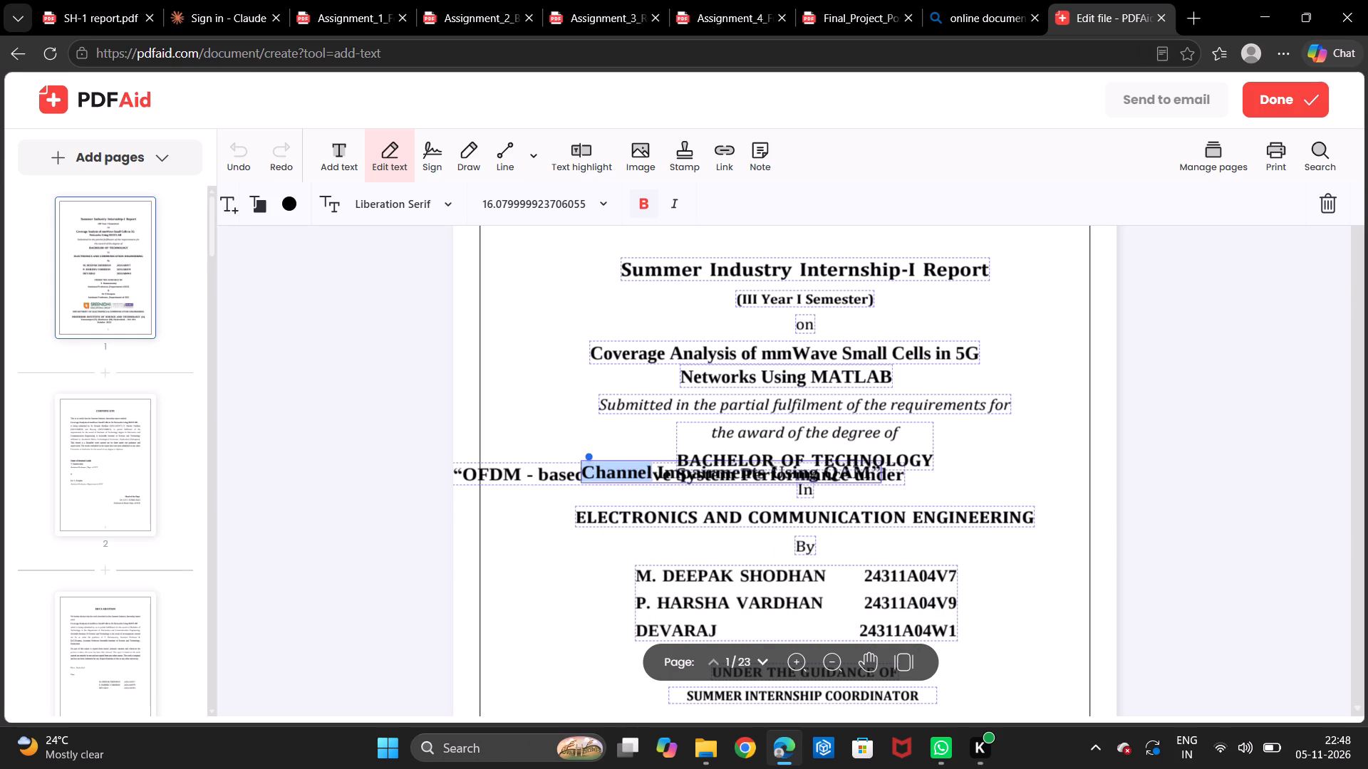
{"action": "key", "text": "BackSpace"}
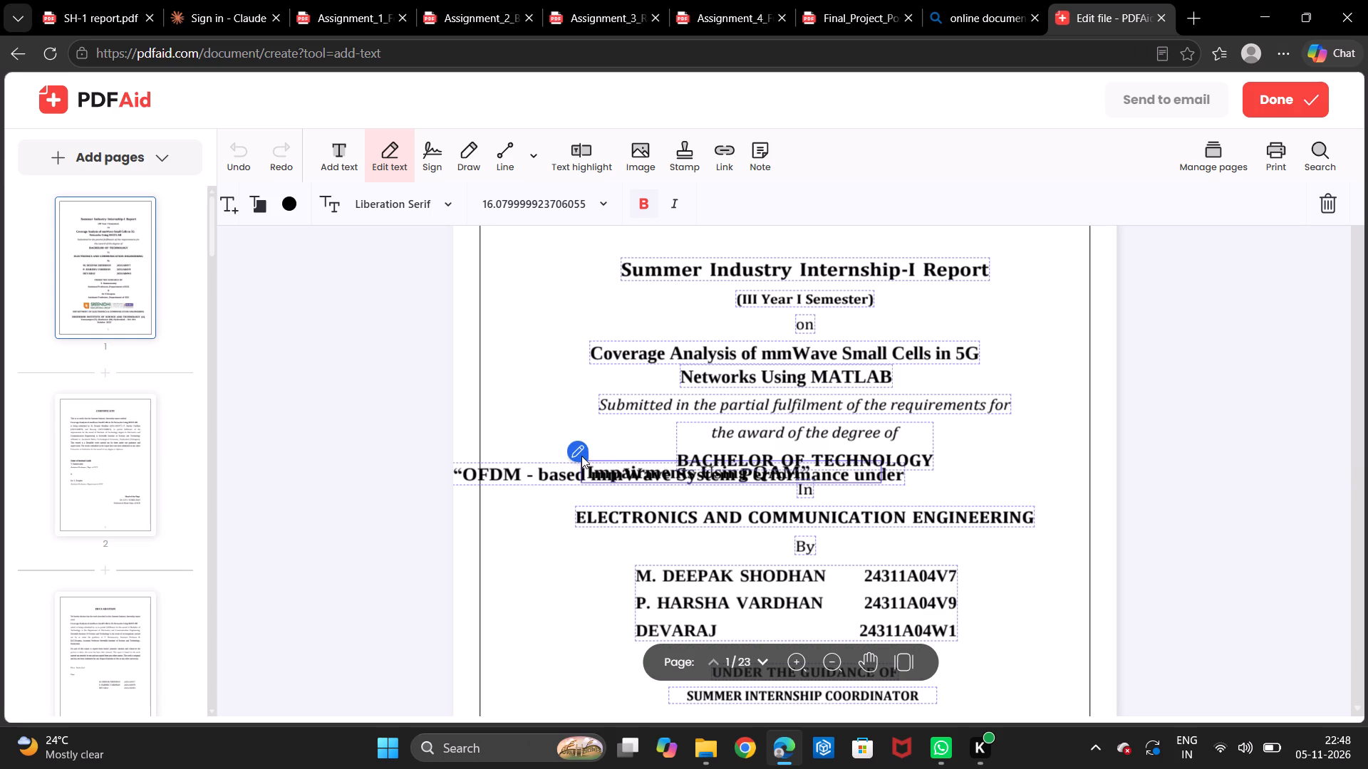
{"action": "left_click", "coordinate": [581, 456]}
{"action": "left_click_drag", "start_coordinate": [564, 498], "coordinate": [598, 488]}
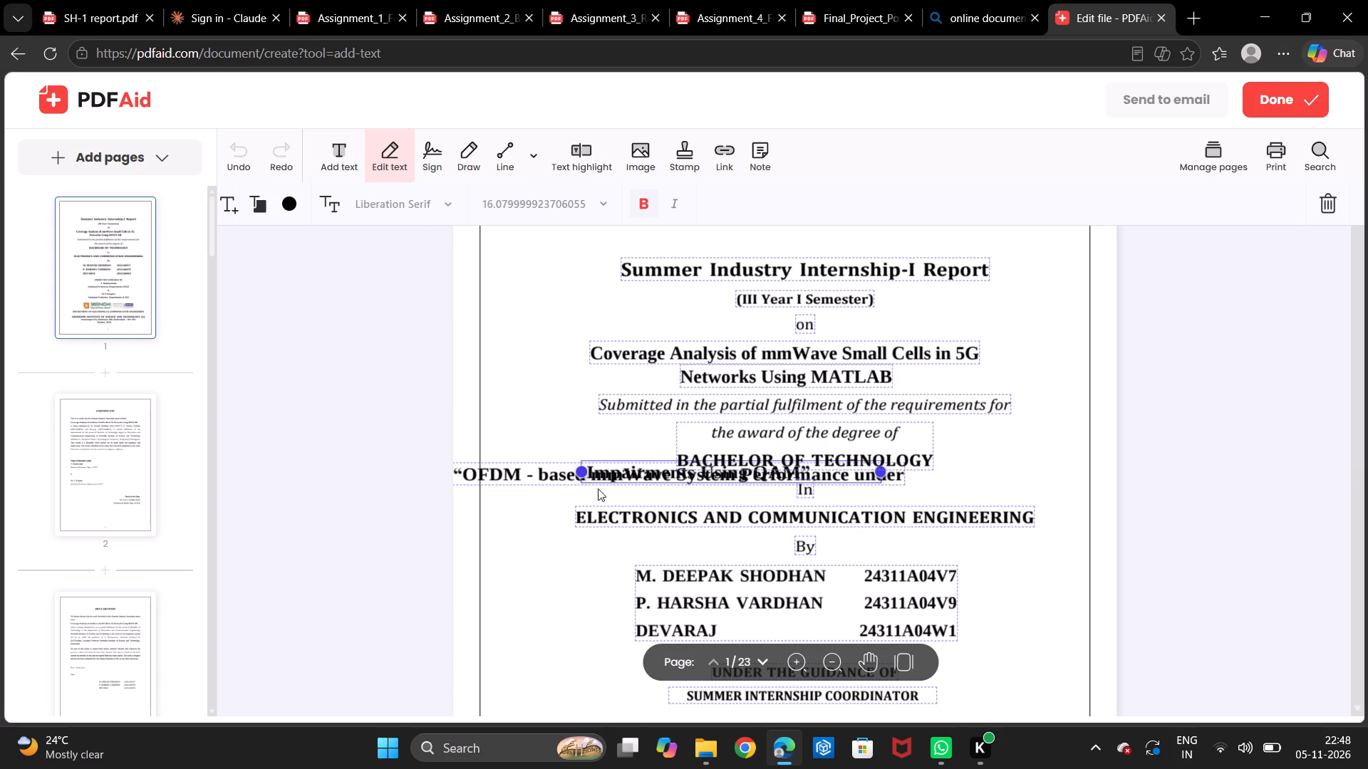
{"action": "left_click_drag", "start_coordinate": [598, 488], "coordinate": [618, 470]}
{"action": "double_click", "coordinate": [617, 474]}
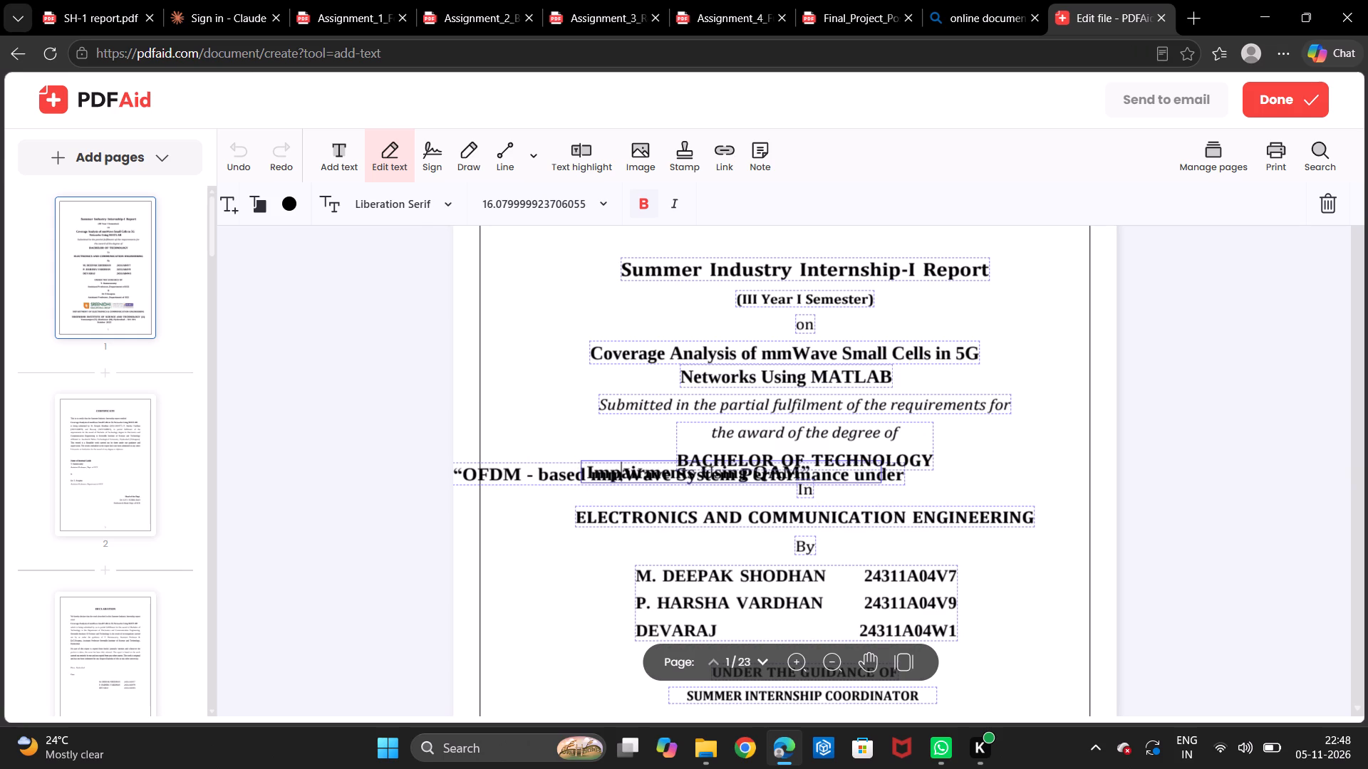
Move the "OFDM - based mmWave System Performance under" line down to the "By" row, clear of the Impairments line.
{"action": "left_click_drag", "start_coordinate": [544, 475], "coordinate": [498, 423]}
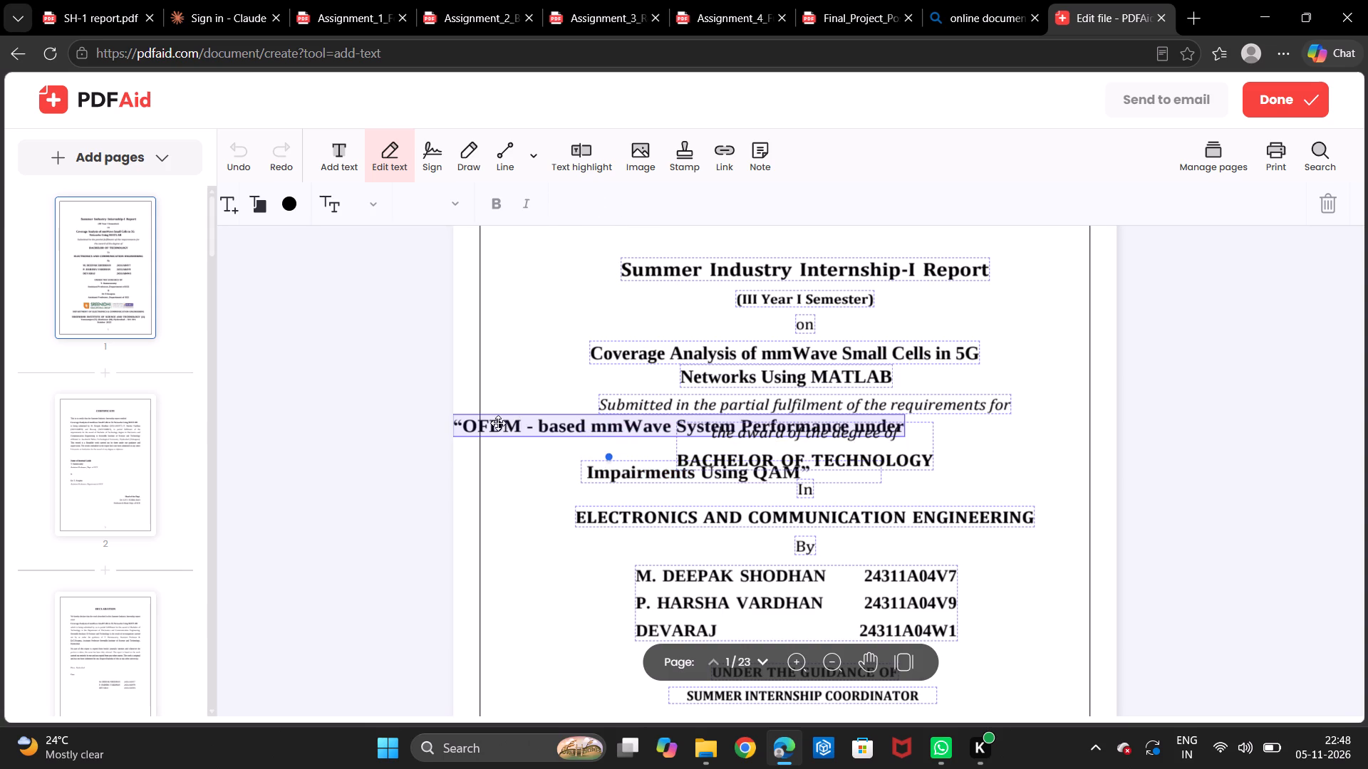
{"action": "left_click_drag", "start_coordinate": [498, 423], "coordinate": [594, 549]}
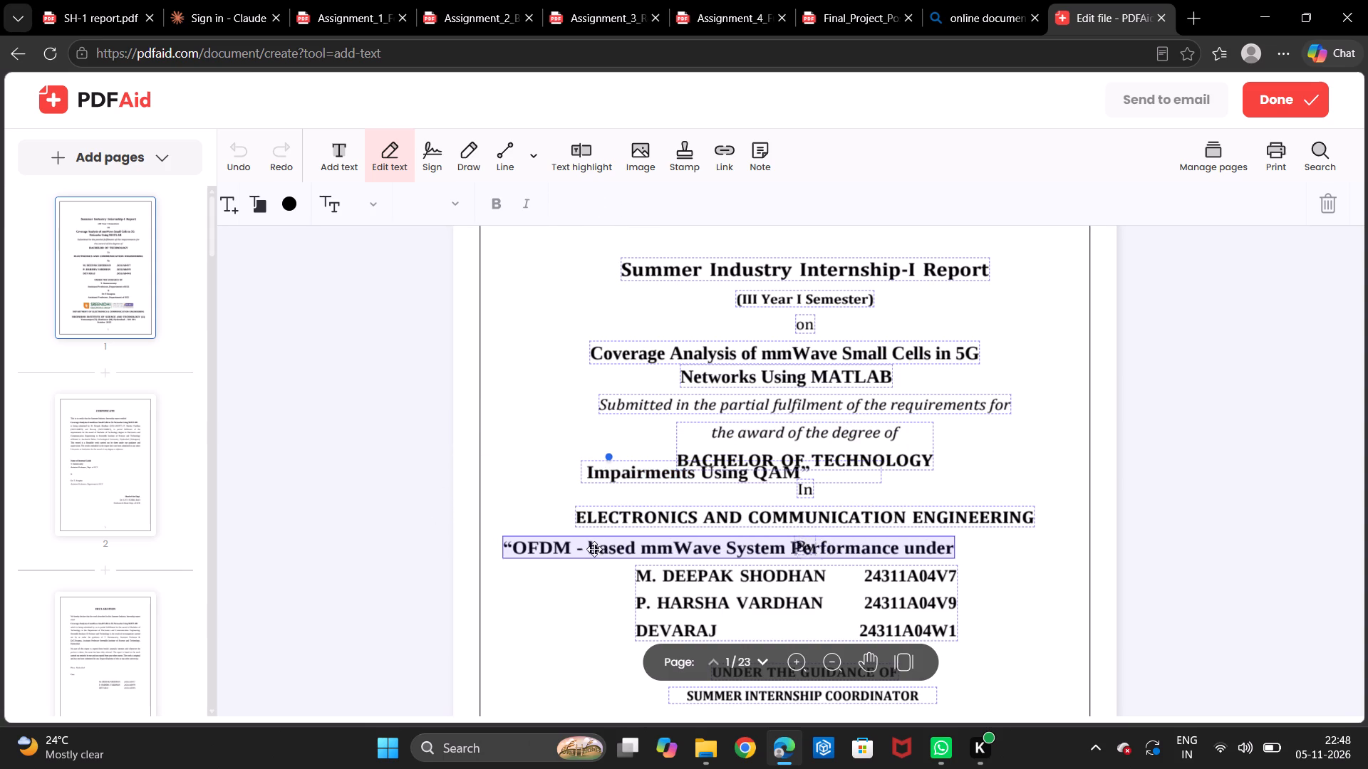
{"action": "left_click_drag", "start_coordinate": [594, 549], "coordinate": [616, 550]}
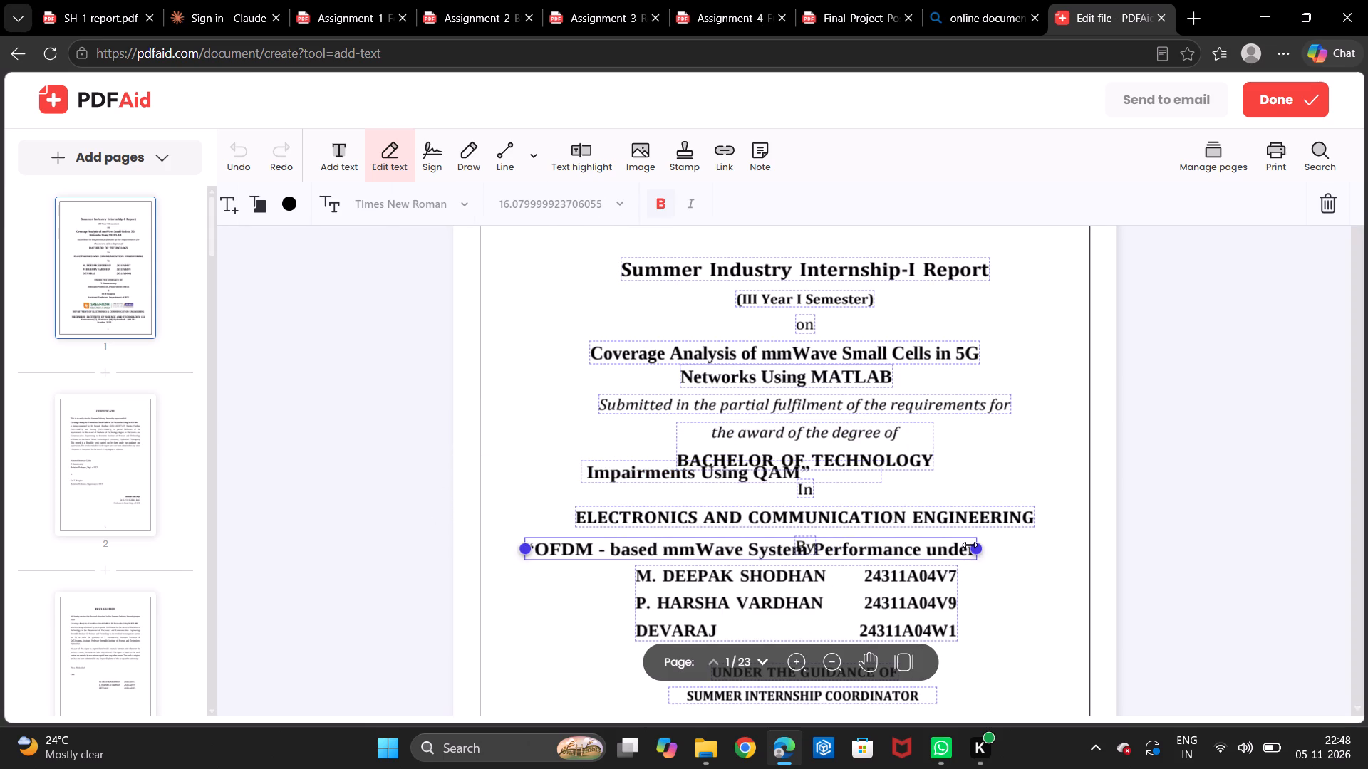
Delete all the text of the "OFDM - based mmWave System Performance under" line.
{"action": "left_click", "coordinate": [965, 548]}
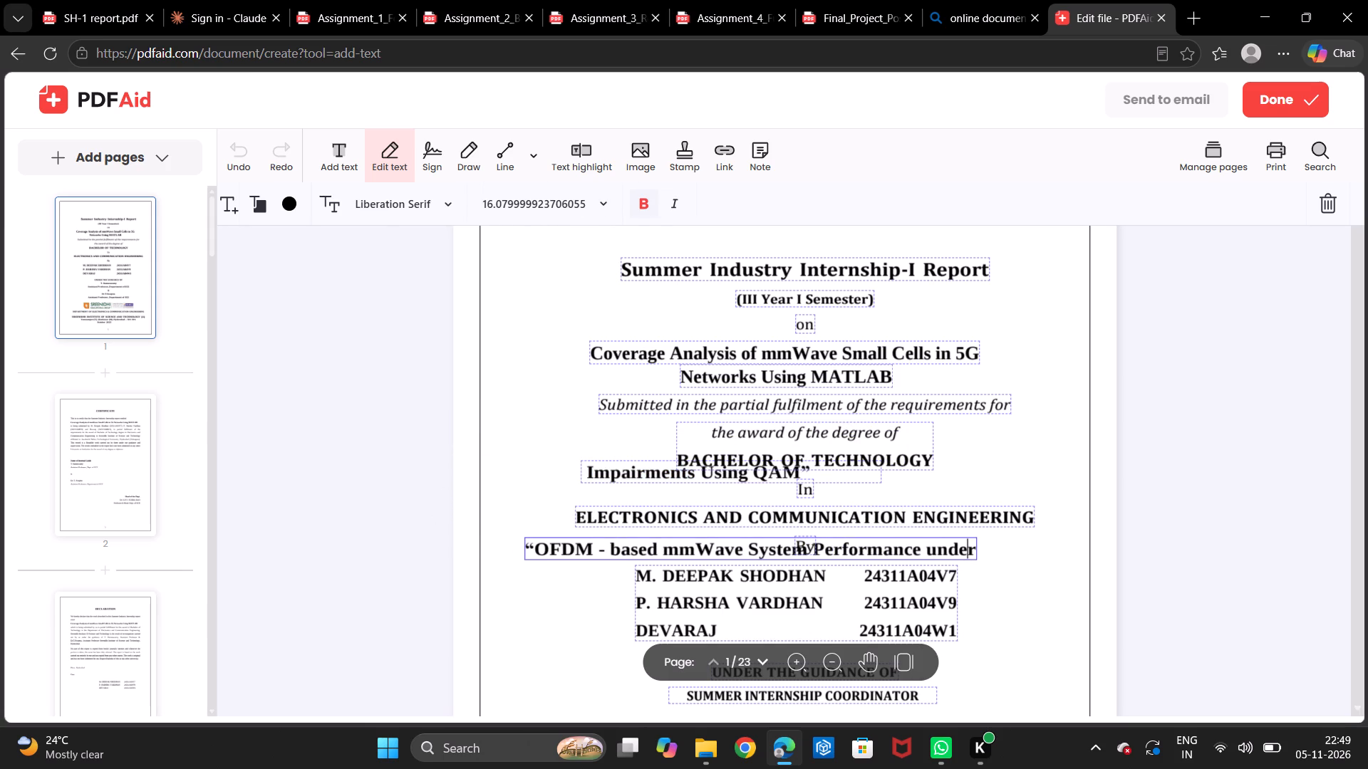
{"action": "key", "text": "BackSpace"}
{"action": "key", "text": "BackSpace"}
{"action": "key", "text": "BackSpace"}
{"action": "key", "text": "BackSpace"}
{"action": "key", "text": "BackSpace"}
{"action": "key", "text": "BackSpace"}
{"action": "key", "text": "BackSpace"}
{"action": "key", "text": "BackSpace"}
{"action": "key", "text": "BackSpace"}
{"action": "key", "text": "BackSpace"}
{"action": "key", "text": "BackSpace"}
{"action": "key", "text": "BackSpace"}
{"action": "key", "text": "BackSpace"}
{"action": "key", "text": "BackSpace"}
{"action": "key", "text": "BackSpace"}
{"action": "key", "text": "BackSpace"}
{"action": "key", "text": "BackSpace"}
{"action": "key", "text": "BackSpace"}
{"action": "key", "text": "BackSpace"}
{"action": "key", "text": "BackSpace"}
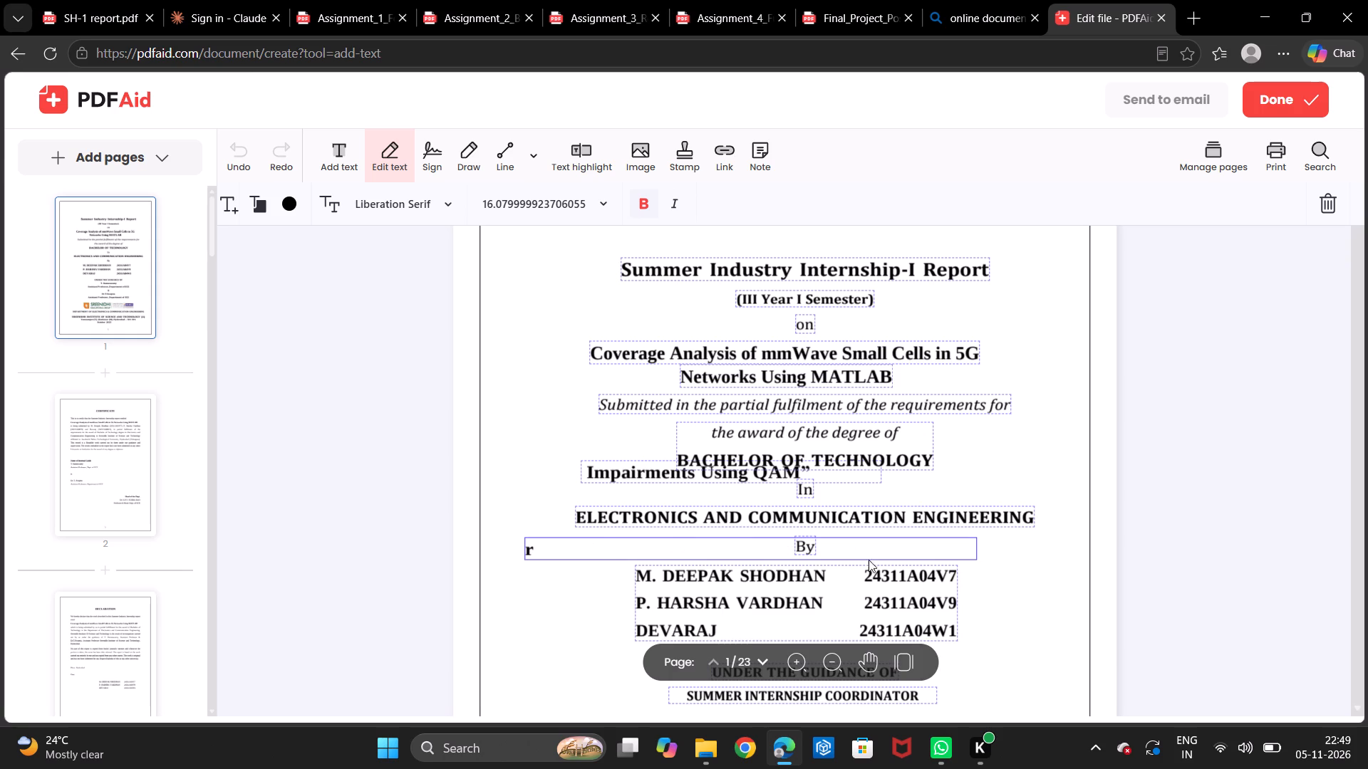
{"action": "left_click", "coordinate": [754, 551]}
{"action": "key", "text": "BackSpace"}
{"action": "key", "text": "BackSpace"}
{"action": "double_click", "coordinate": [695, 542]}
{"action": "left_click", "coordinate": [614, 558]}
{"action": "left_click_drag", "start_coordinate": [614, 558], "coordinate": [566, 555]}
{"action": "left_click_drag", "start_coordinate": [566, 555], "coordinate": [498, 556]}
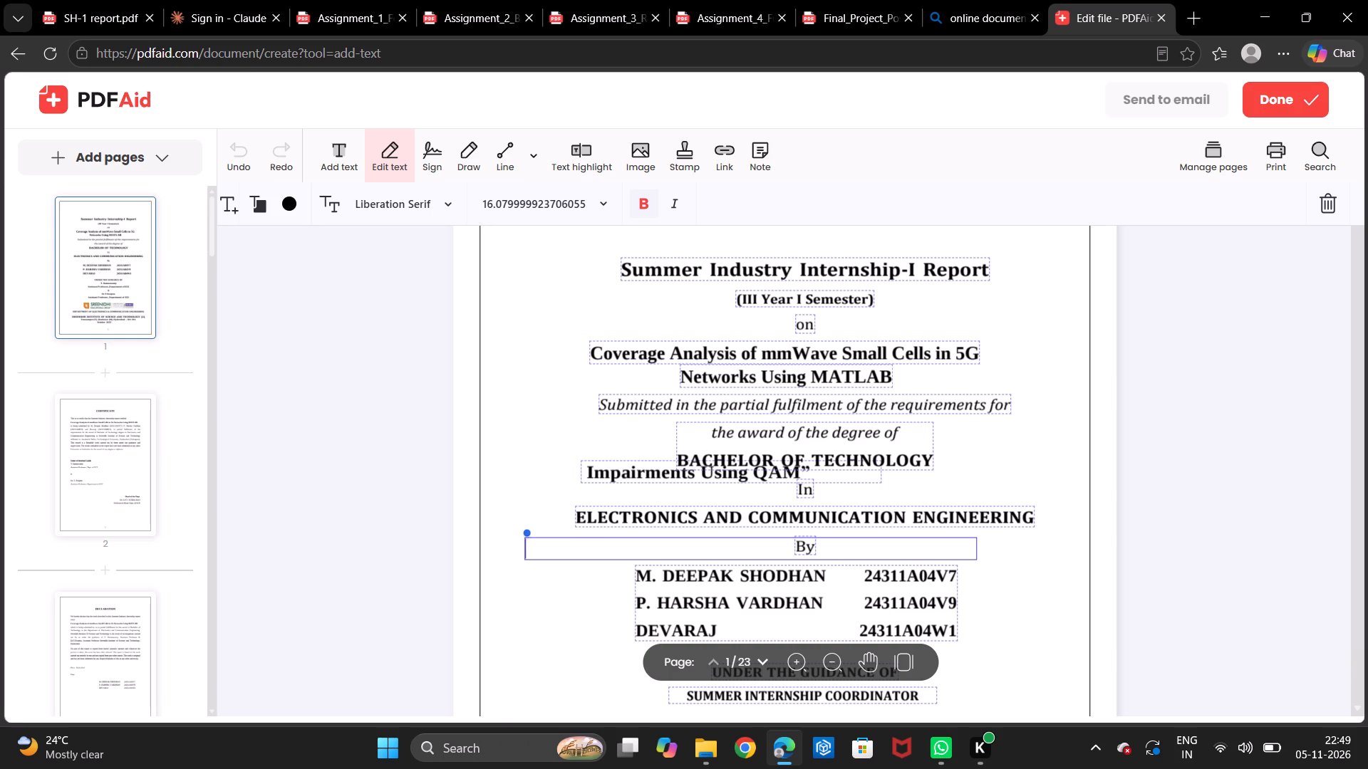
{"action": "triple_click", "coordinate": [537, 558]}
{"action": "triple_click", "coordinate": [537, 558]}
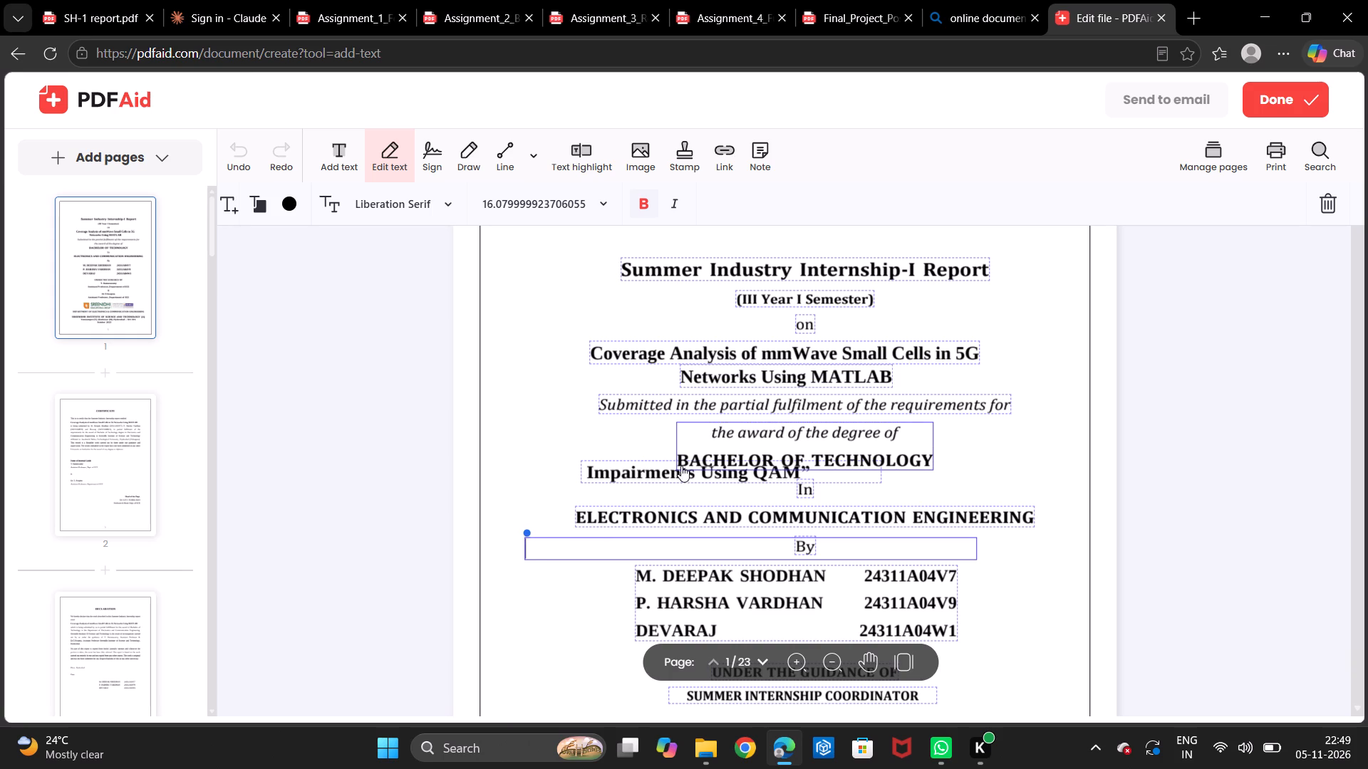
Move the "Impairments Using QAM”" line to the page's left edge beside "In" and resize its box so the text fits on one line.
{"action": "left_click_drag", "start_coordinate": [645, 474], "coordinate": [489, 496]}
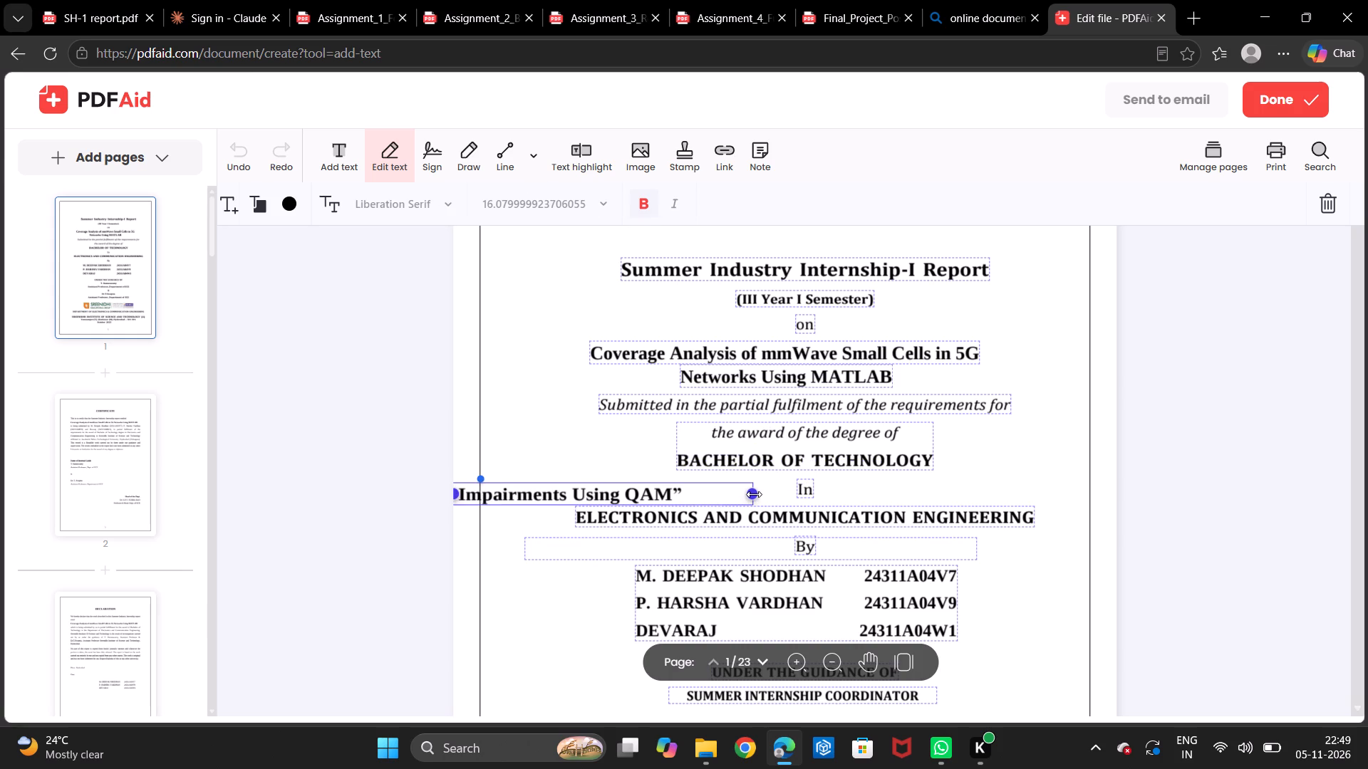
{"action": "left_click_drag", "start_coordinate": [754, 494], "coordinate": [458, 488]}
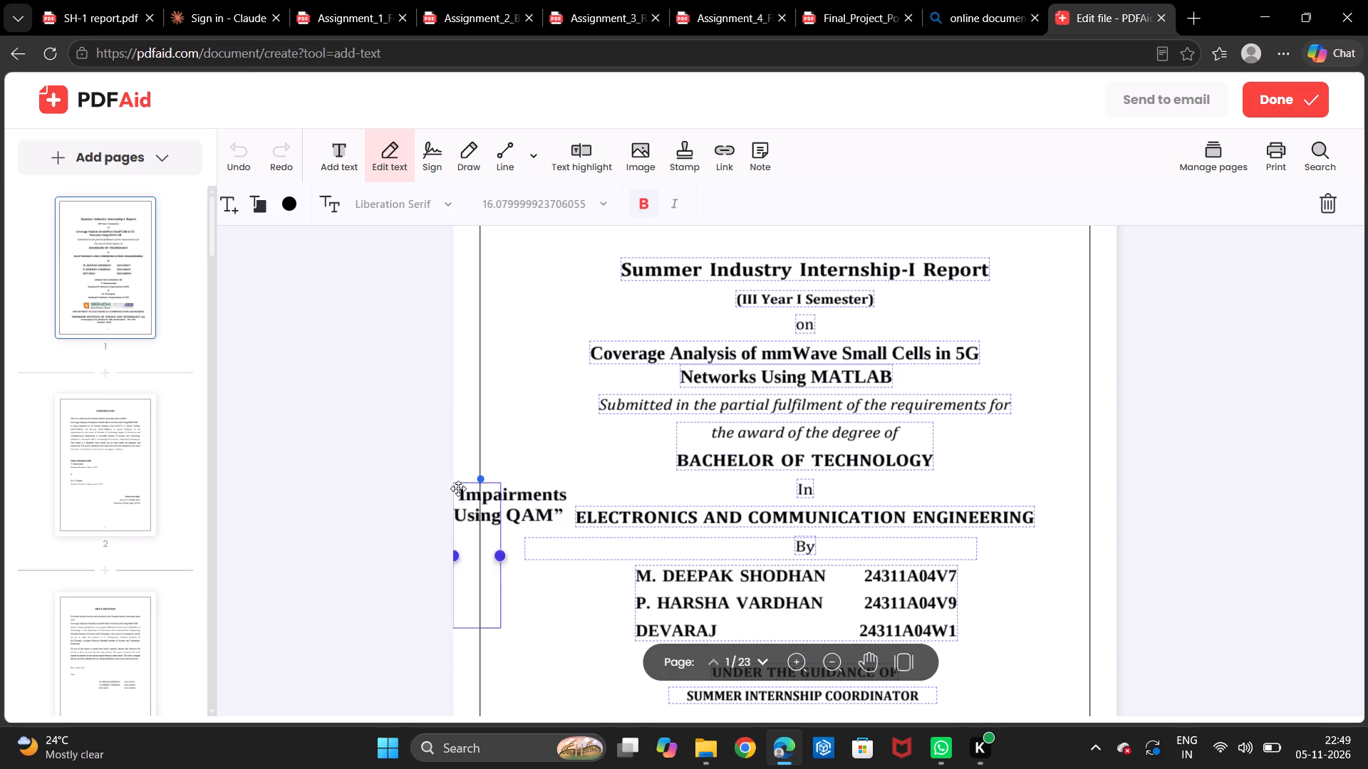
{"action": "left_click_drag", "start_coordinate": [458, 488], "coordinate": [616, 468]}
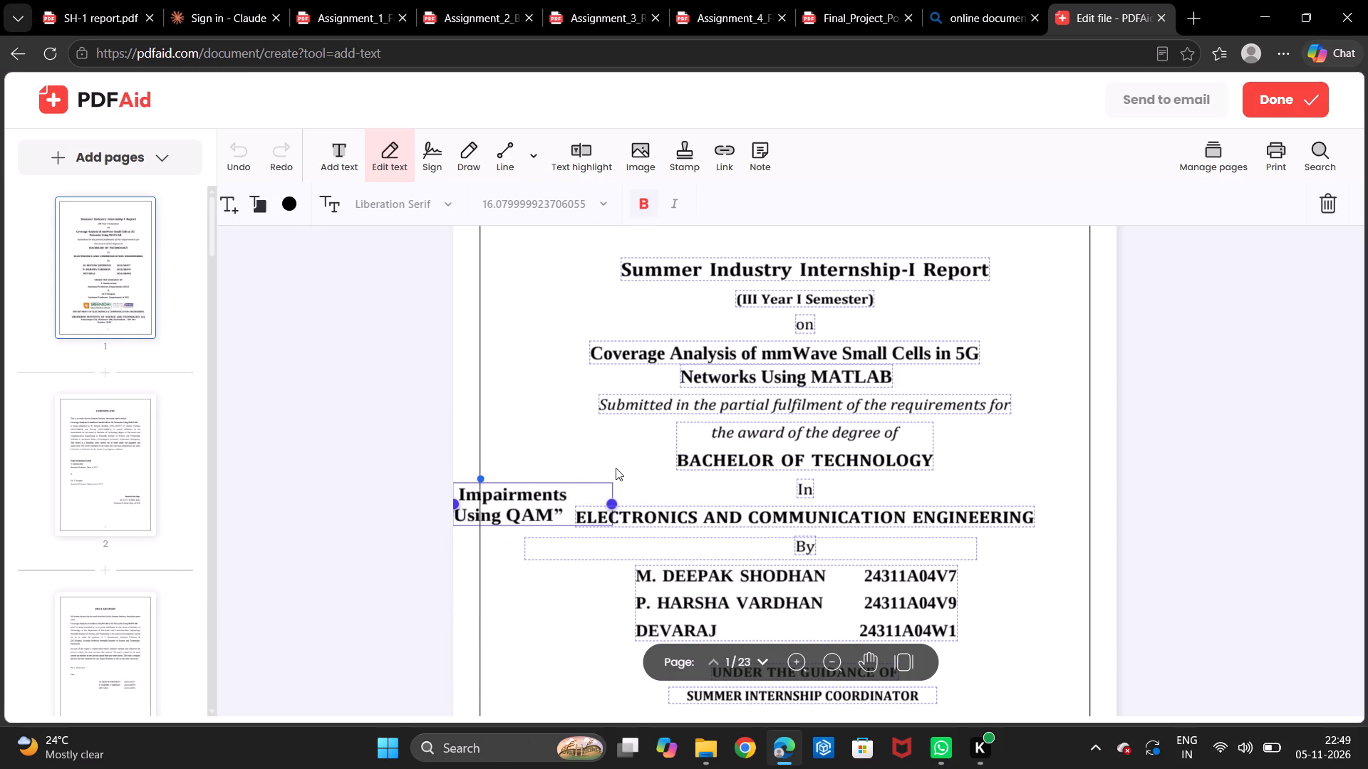
{"action": "left_click_drag", "start_coordinate": [616, 468], "coordinate": [731, 466]}
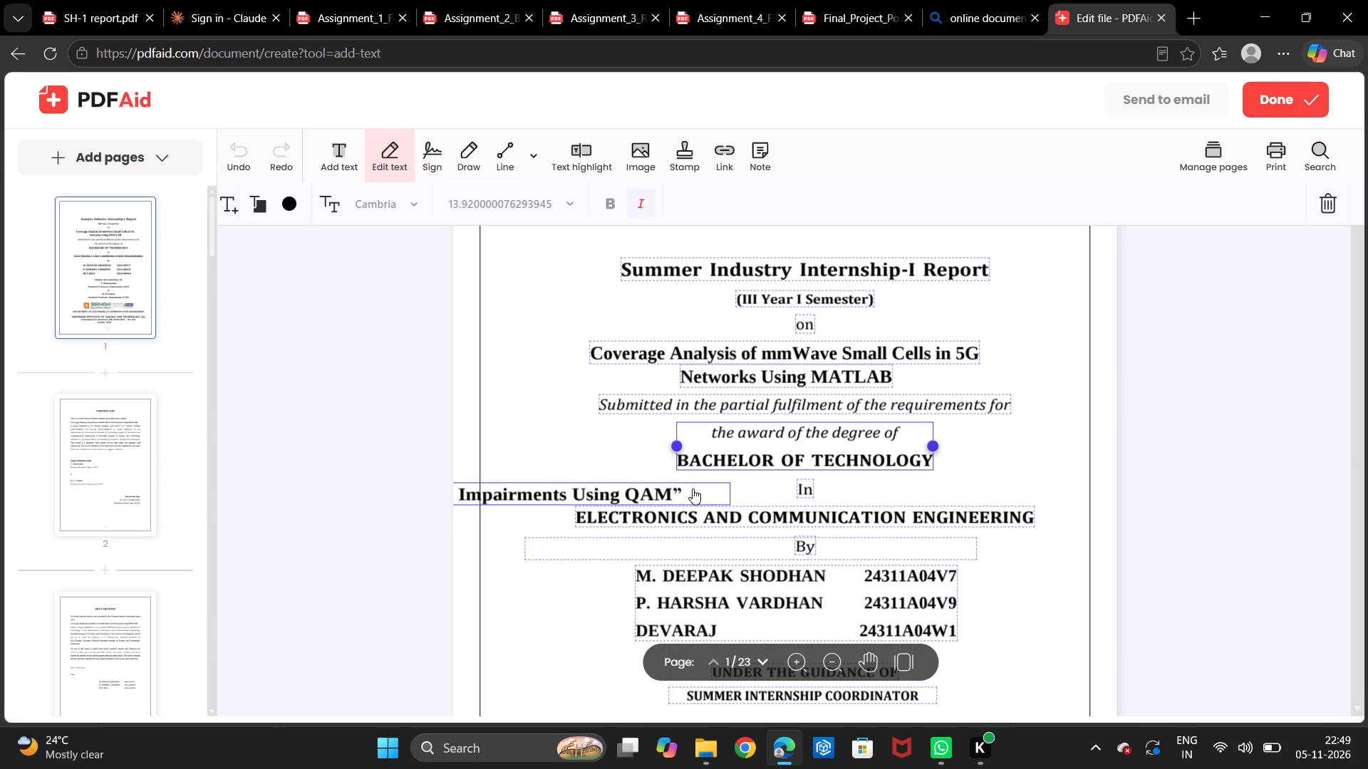
Delete all the text of the "Impairments Using QAM”" line and leave text editing mode.
{"action": "double_click", "coordinate": [695, 493]}
{"action": "key", "text": "BackSpace"}
{"action": "key", "text": "BackSpace"}
{"action": "key", "text": "BackSpace"}
{"action": "key", "text": "BackSpace"}
{"action": "key", "text": "BackSpace"}
{"action": "key", "text": "BackSpace"}
{"action": "key", "text": "BackSpace"}
{"action": "key", "text": "BackSpace"}
{"action": "key", "text": "BackSpace"}
{"action": "key", "text": "BackSpace"}
{"action": "key", "text": "BackSpace"}
{"action": "key", "text": "BackSpace"}
{"action": "key", "text": "BackSpace"}
{"action": "key", "text": "BackSpace"}
{"action": "key", "text": "BackSpace"}
{"action": "key", "text": "BackSpace"}
{"action": "key", "text": "BackSpace"}
{"action": "key", "text": "BackSpace"}
{"action": "key", "text": "BackSpace"}
{"action": "key", "text": "BackSpace"}
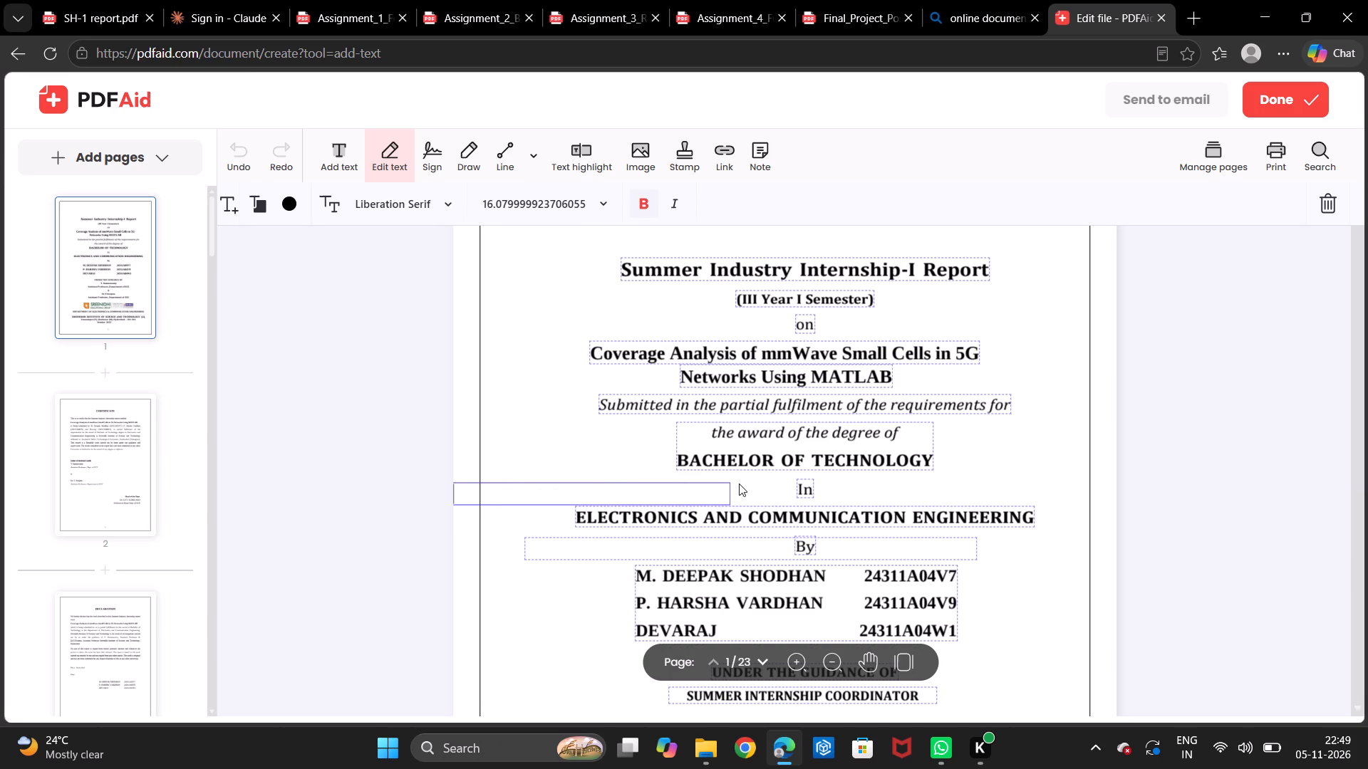
{"action": "left_click", "coordinate": [393, 161]}
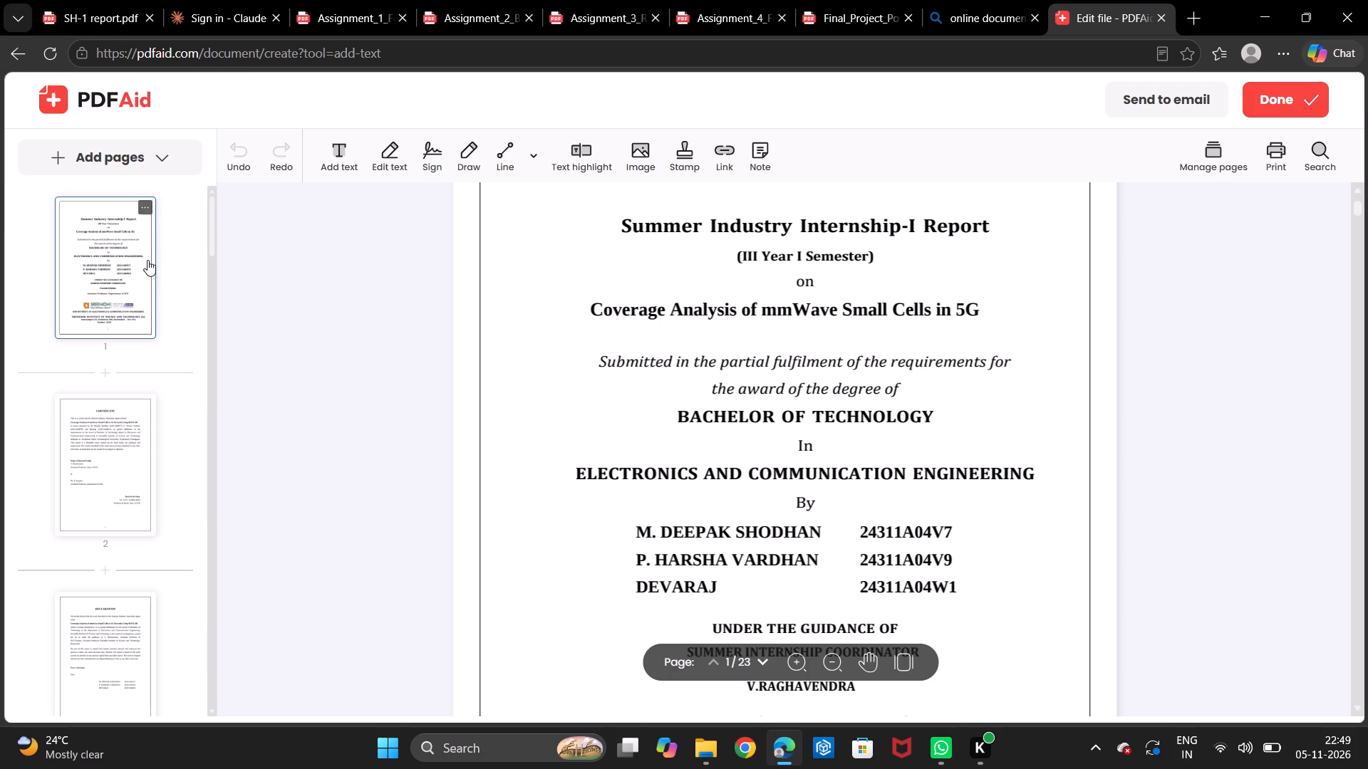
Switch to the original SH-1 report.pdf and copy the "Networks Using MATLAB" title line from its cover page.
{"action": "left_click", "coordinate": [69, 13]}
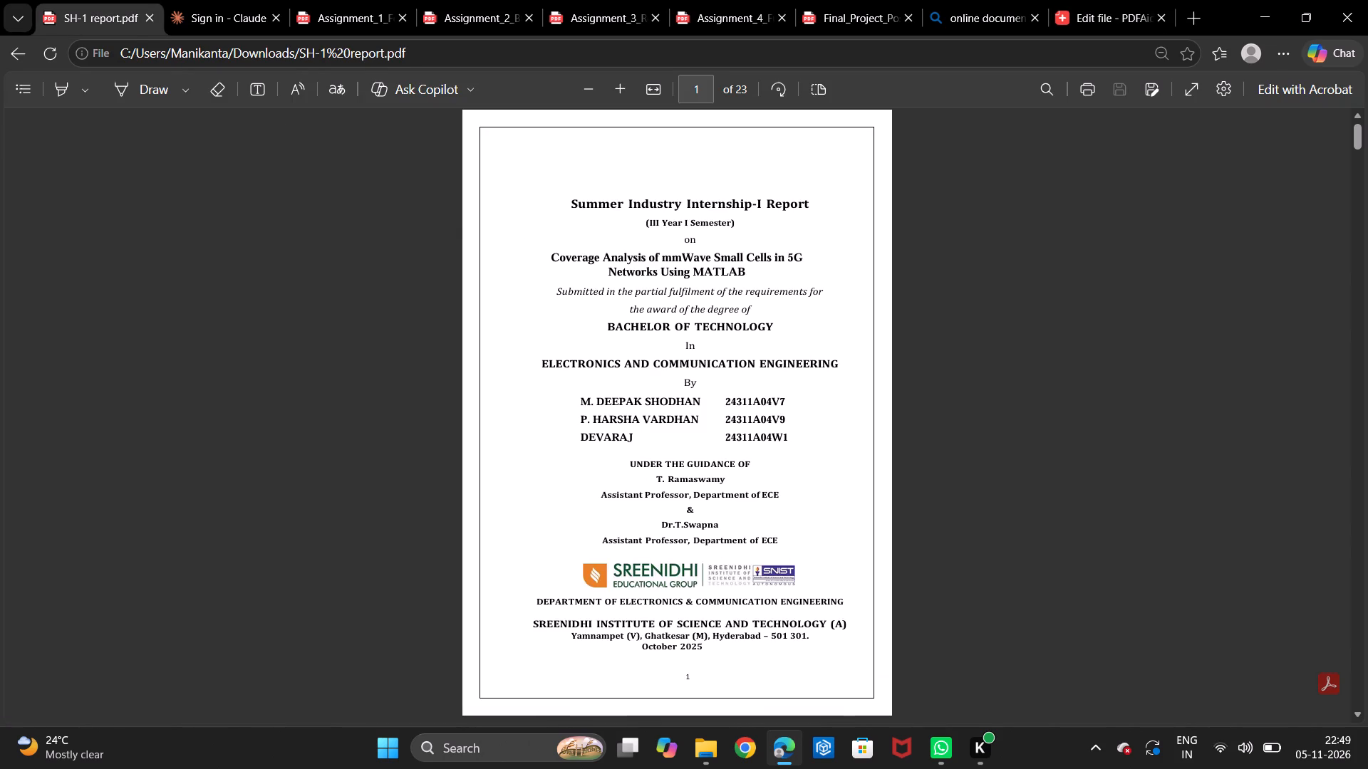
{"action": "left_click_drag", "start_coordinate": [608, 271], "coordinate": [722, 272]}
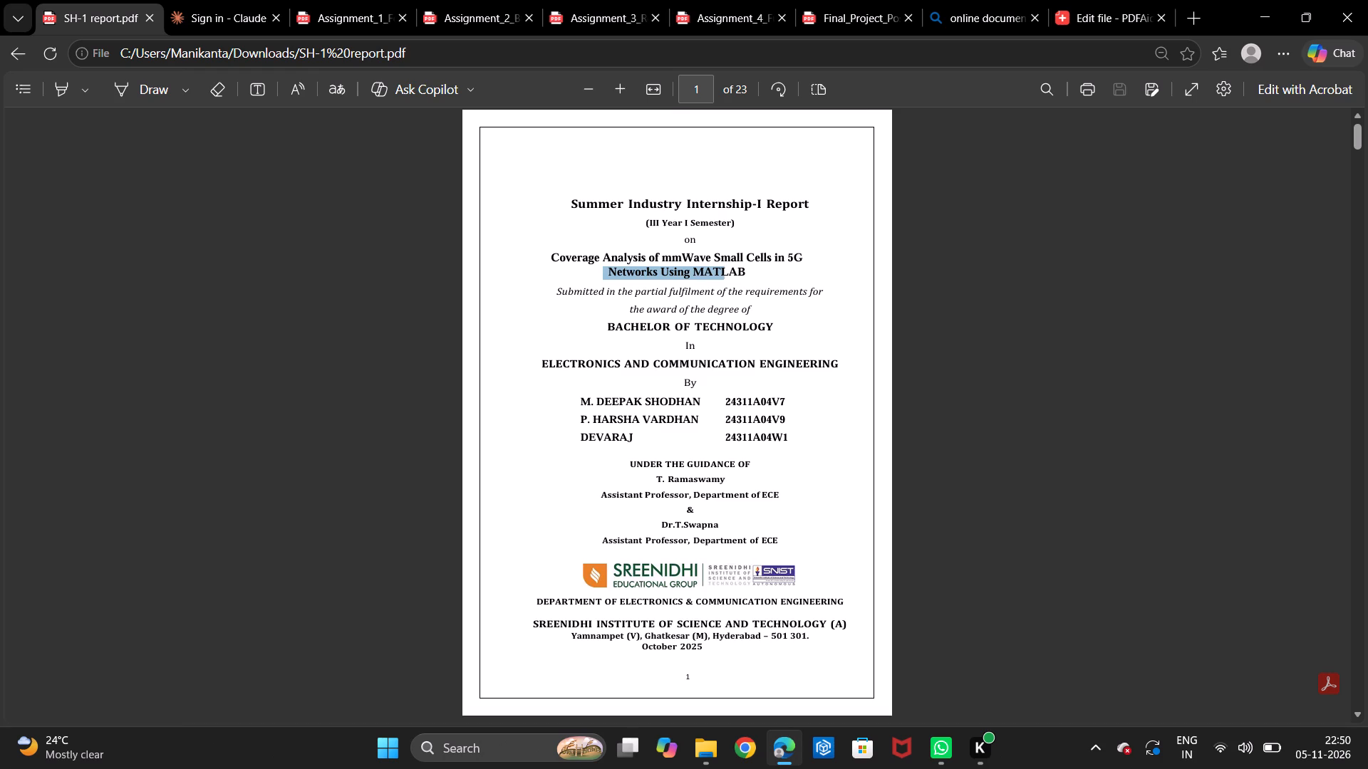
{"action": "left_click_drag", "start_coordinate": [722, 272], "coordinate": [801, 272]}
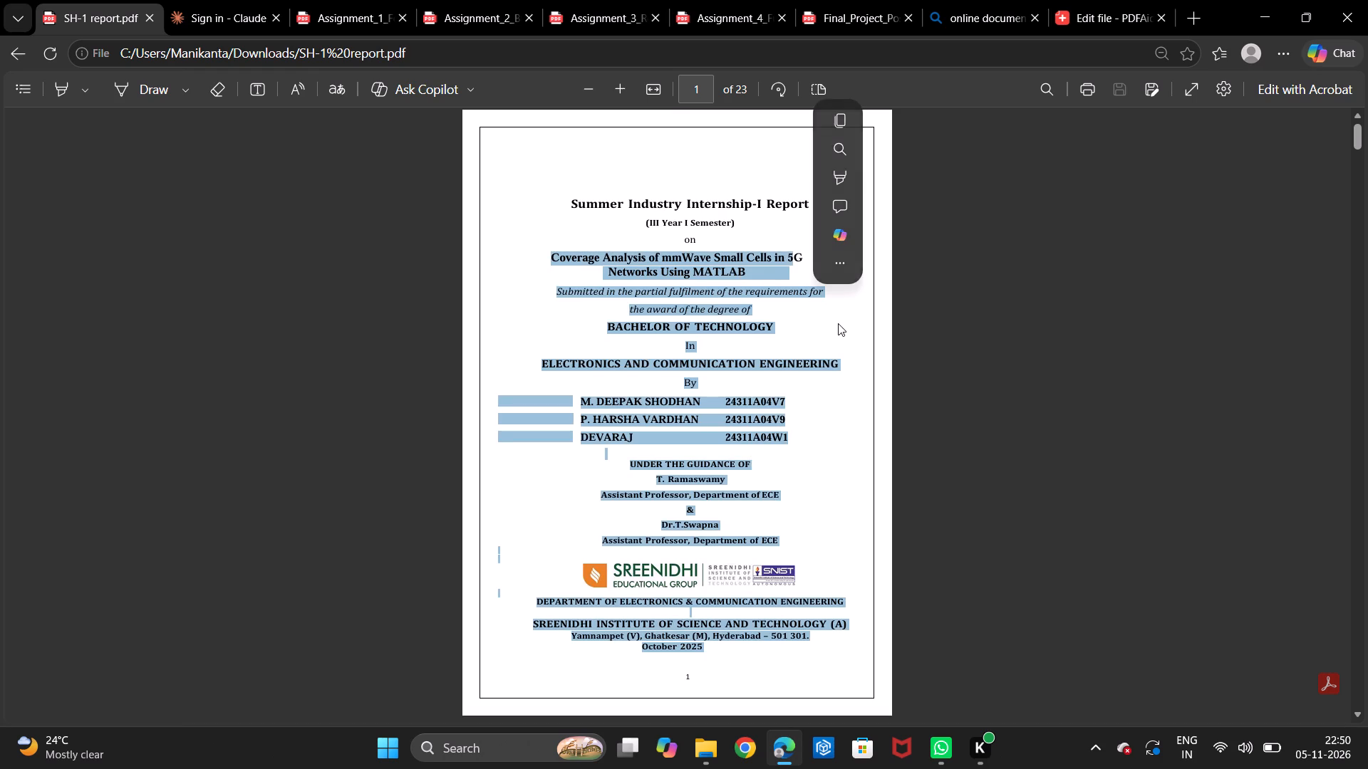
{"action": "left_click_drag", "start_coordinate": [838, 323], "coordinate": [704, 271]}
{"action": "left_click", "coordinate": [704, 271]}
{"action": "left_click_drag", "start_coordinate": [704, 271], "coordinate": [637, 270]}
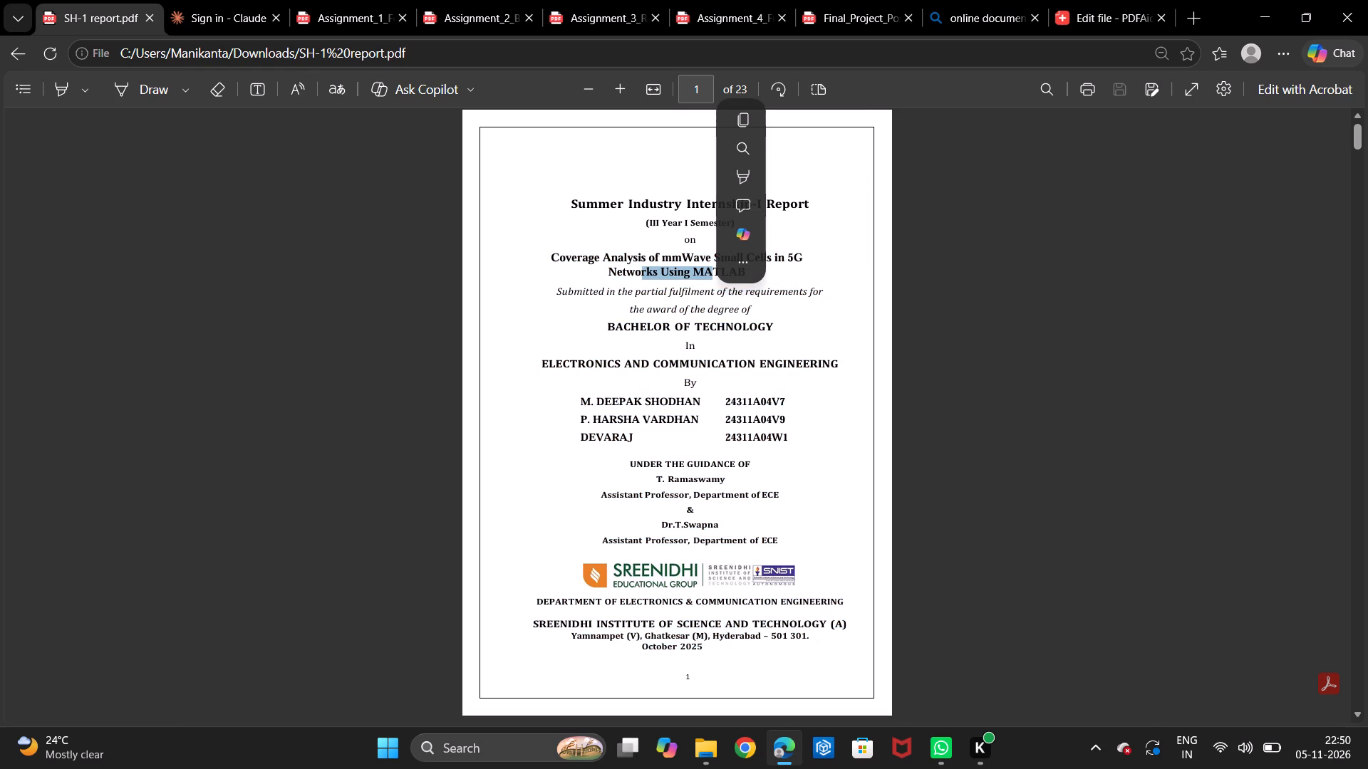
{"action": "left_click_drag", "start_coordinate": [637, 270], "coordinate": [609, 270]}
{"action": "left_click_drag", "start_coordinate": [609, 270], "coordinate": [725, 260]}
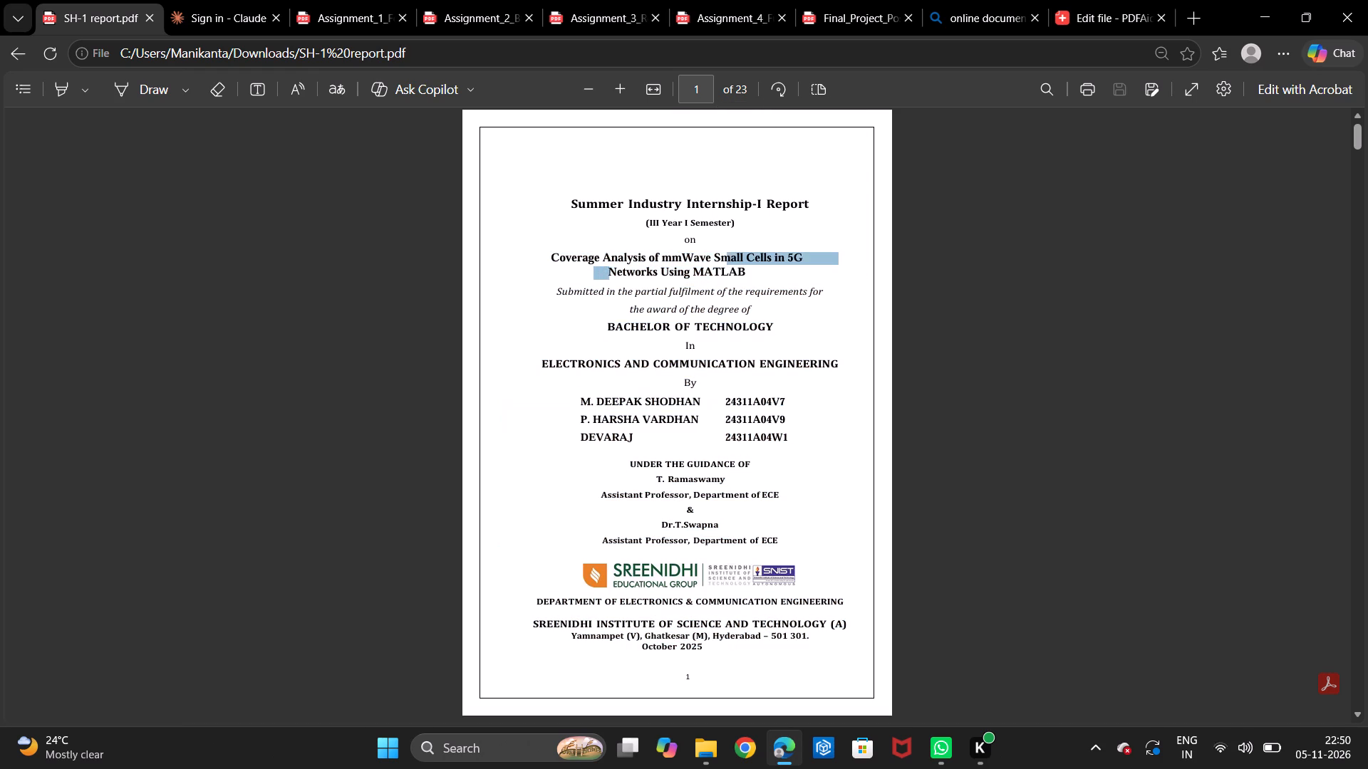
{"action": "left_click_drag", "start_coordinate": [725, 260], "coordinate": [741, 268]}
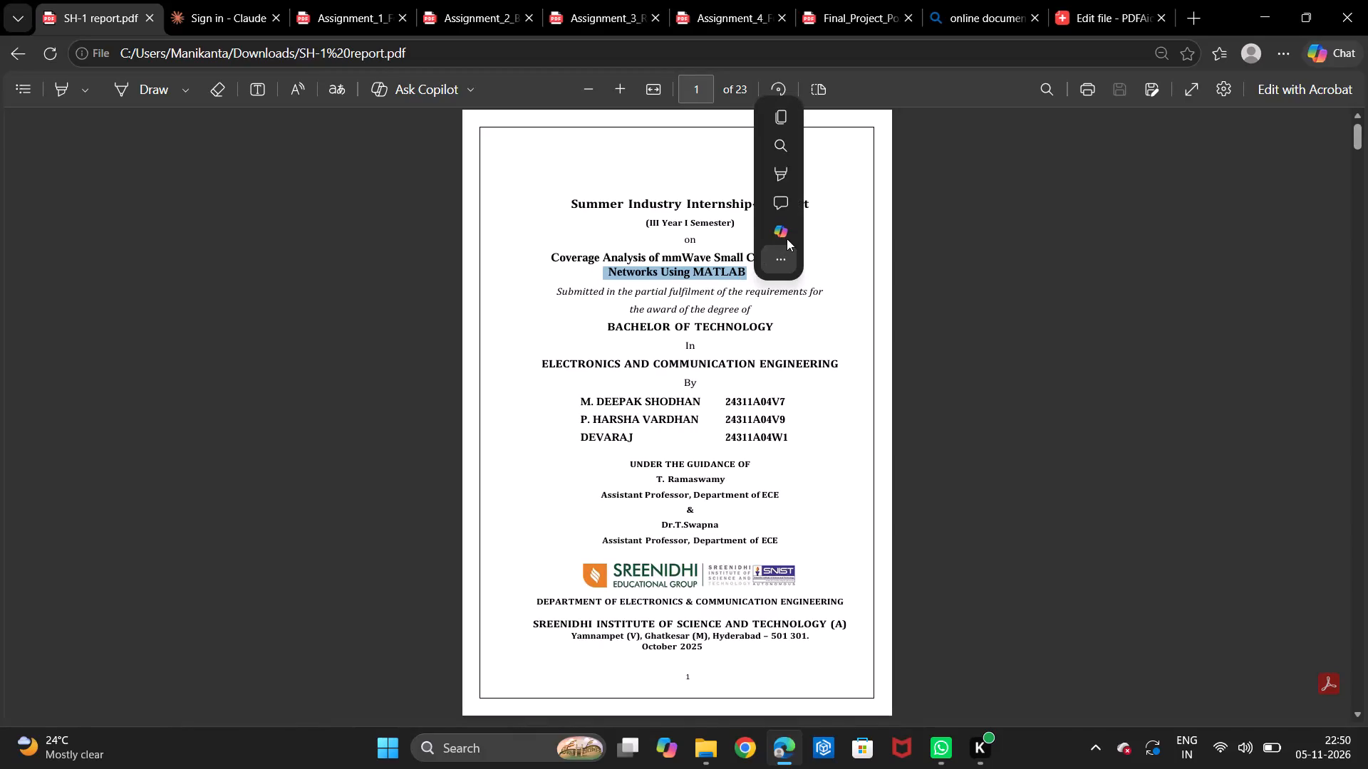
{"action": "left_click", "coordinate": [795, 124]}
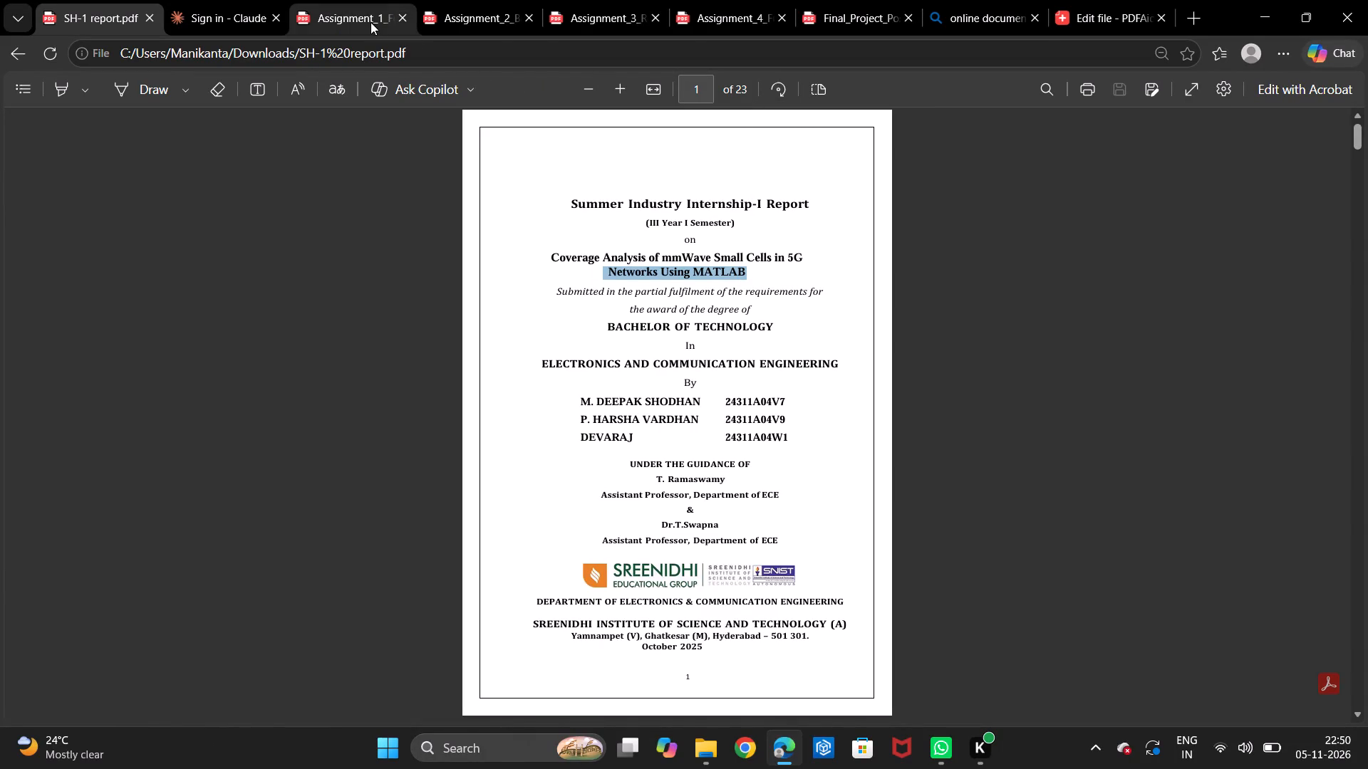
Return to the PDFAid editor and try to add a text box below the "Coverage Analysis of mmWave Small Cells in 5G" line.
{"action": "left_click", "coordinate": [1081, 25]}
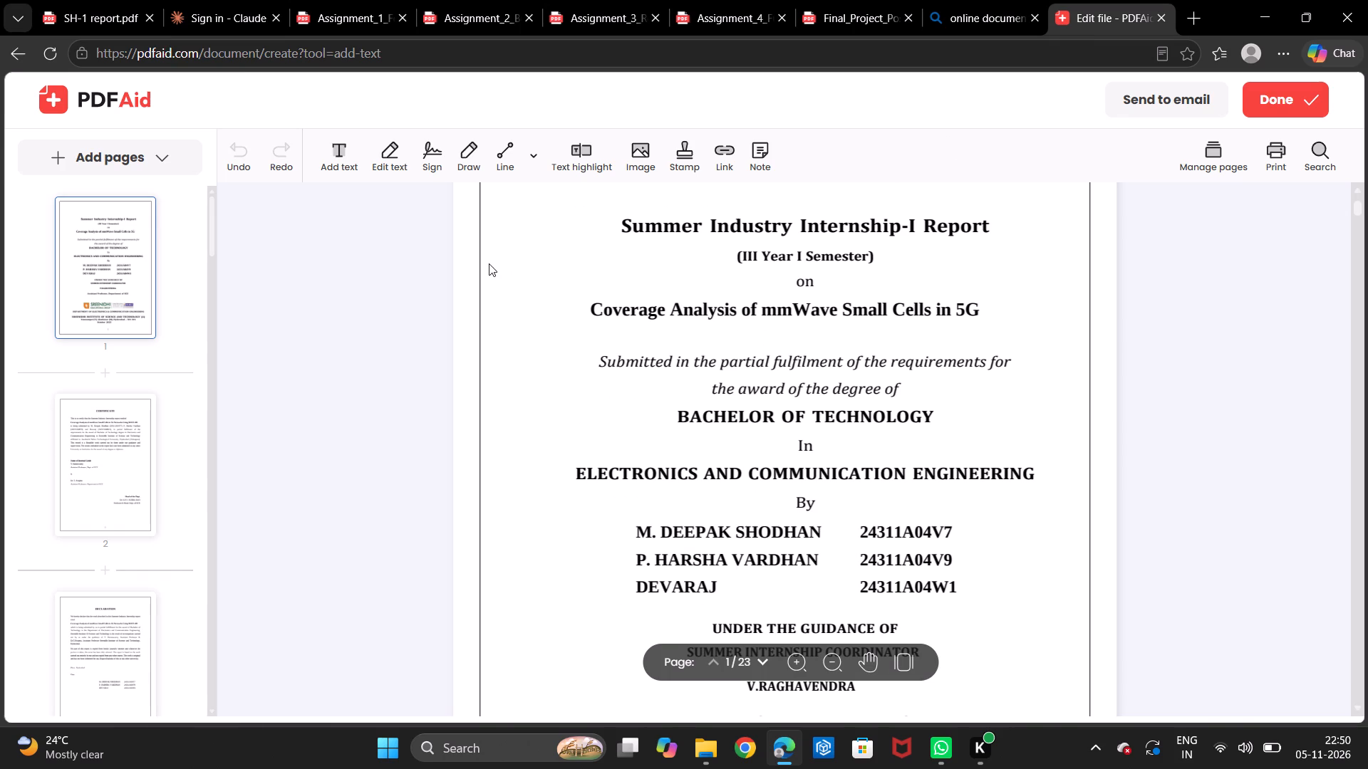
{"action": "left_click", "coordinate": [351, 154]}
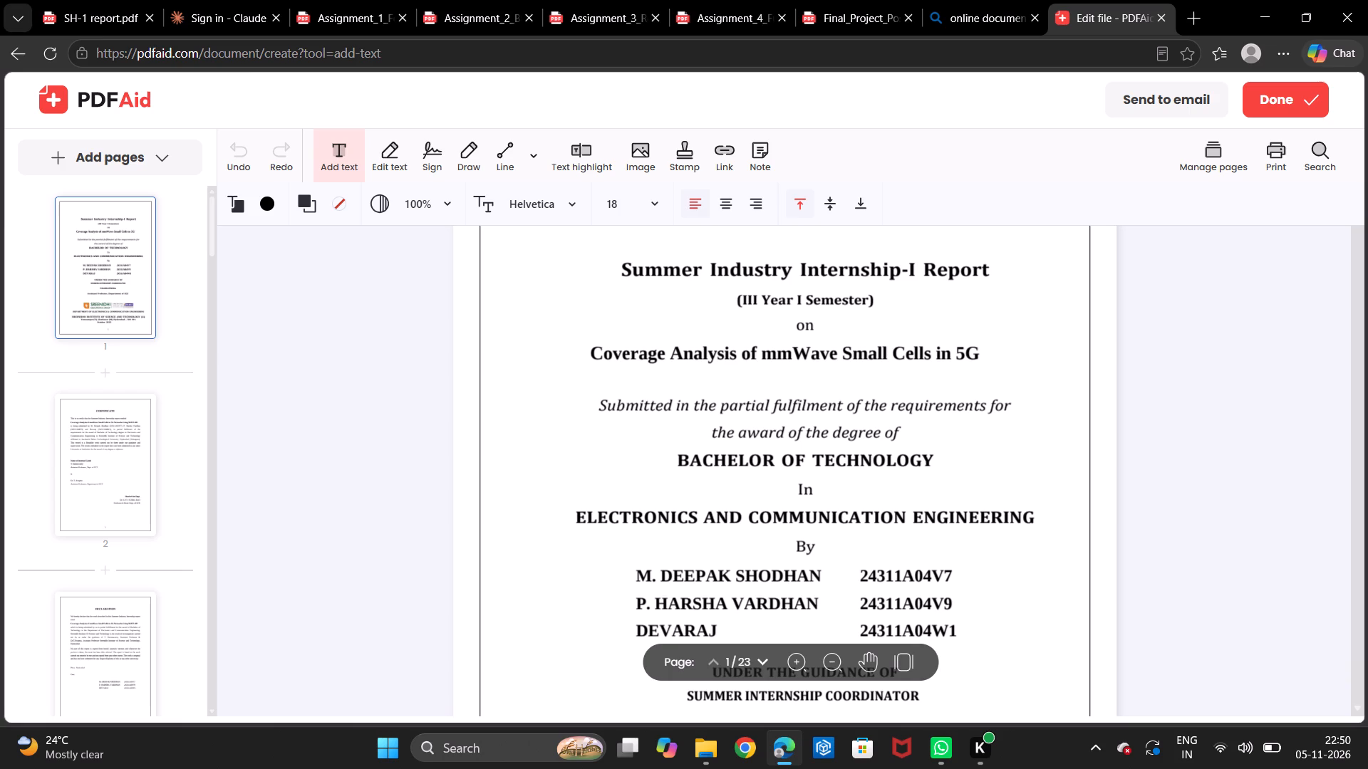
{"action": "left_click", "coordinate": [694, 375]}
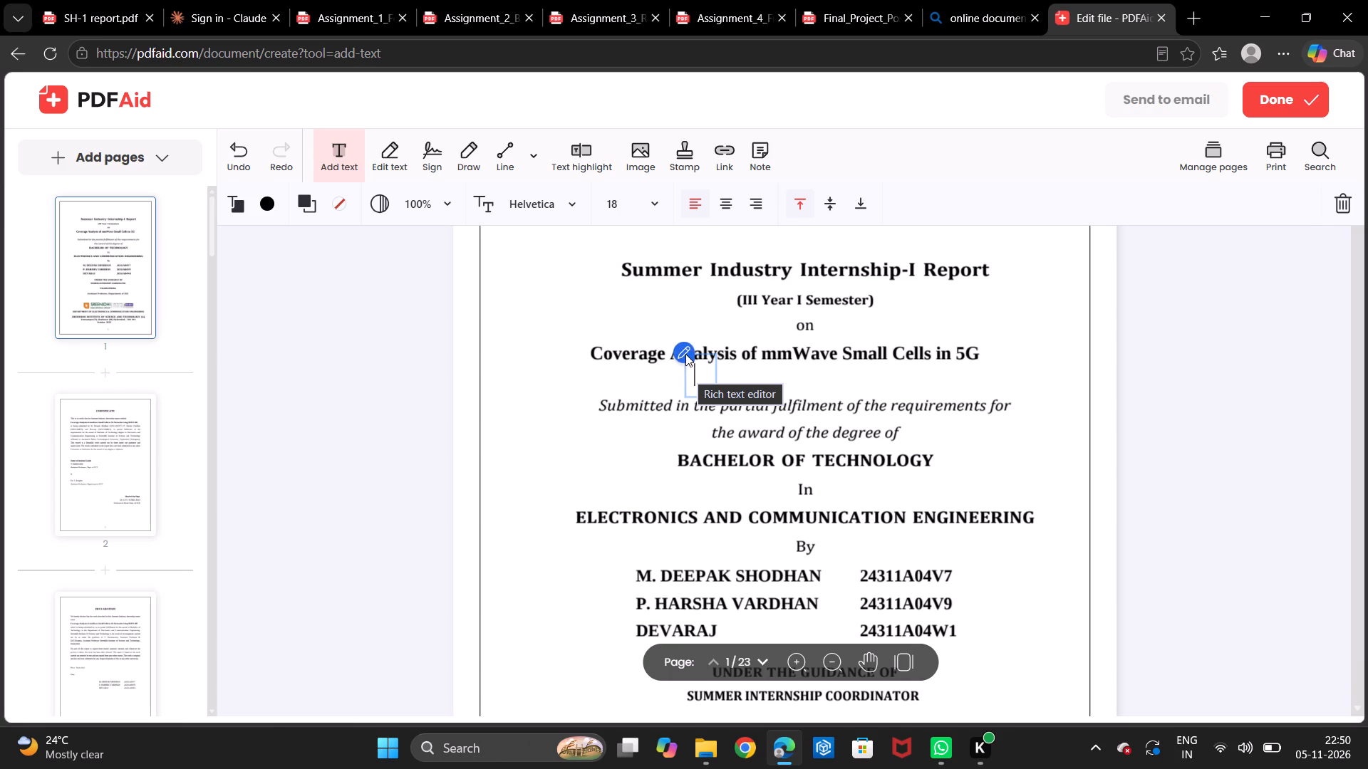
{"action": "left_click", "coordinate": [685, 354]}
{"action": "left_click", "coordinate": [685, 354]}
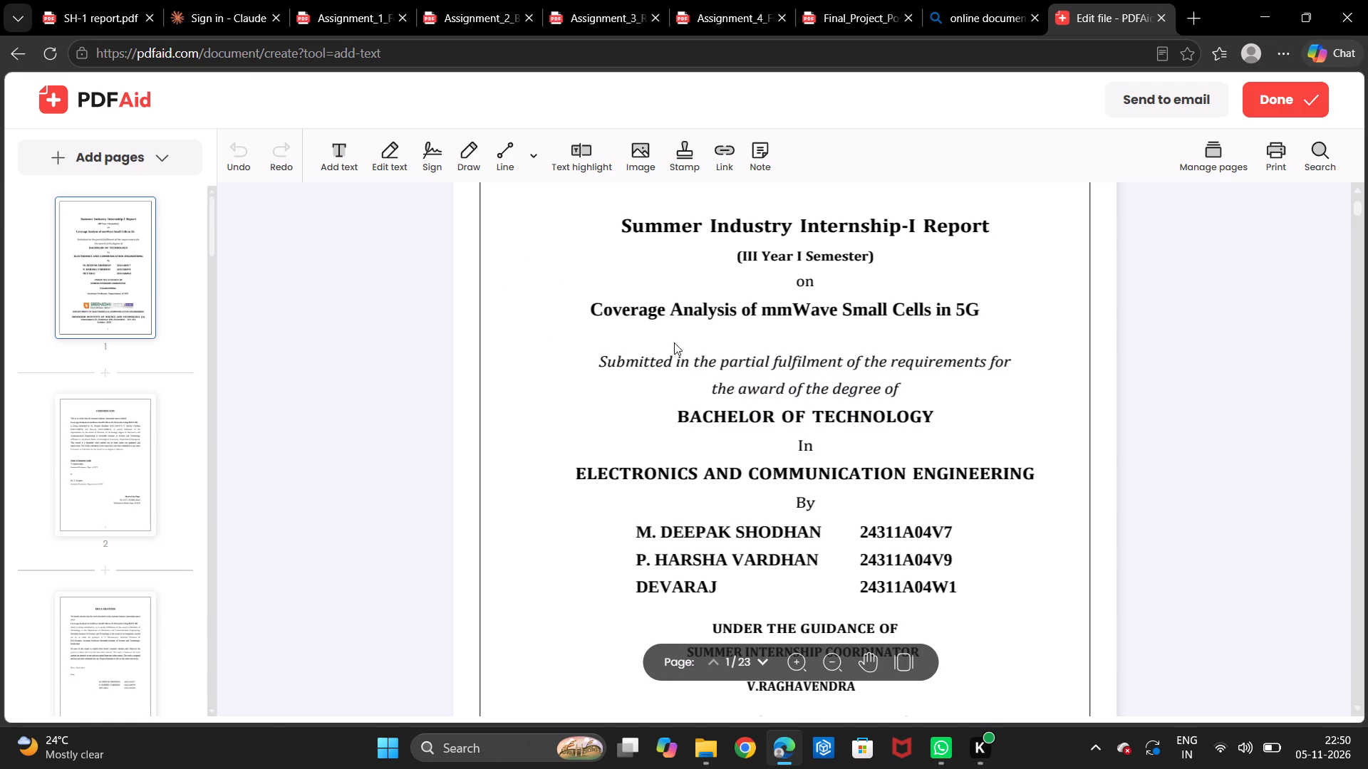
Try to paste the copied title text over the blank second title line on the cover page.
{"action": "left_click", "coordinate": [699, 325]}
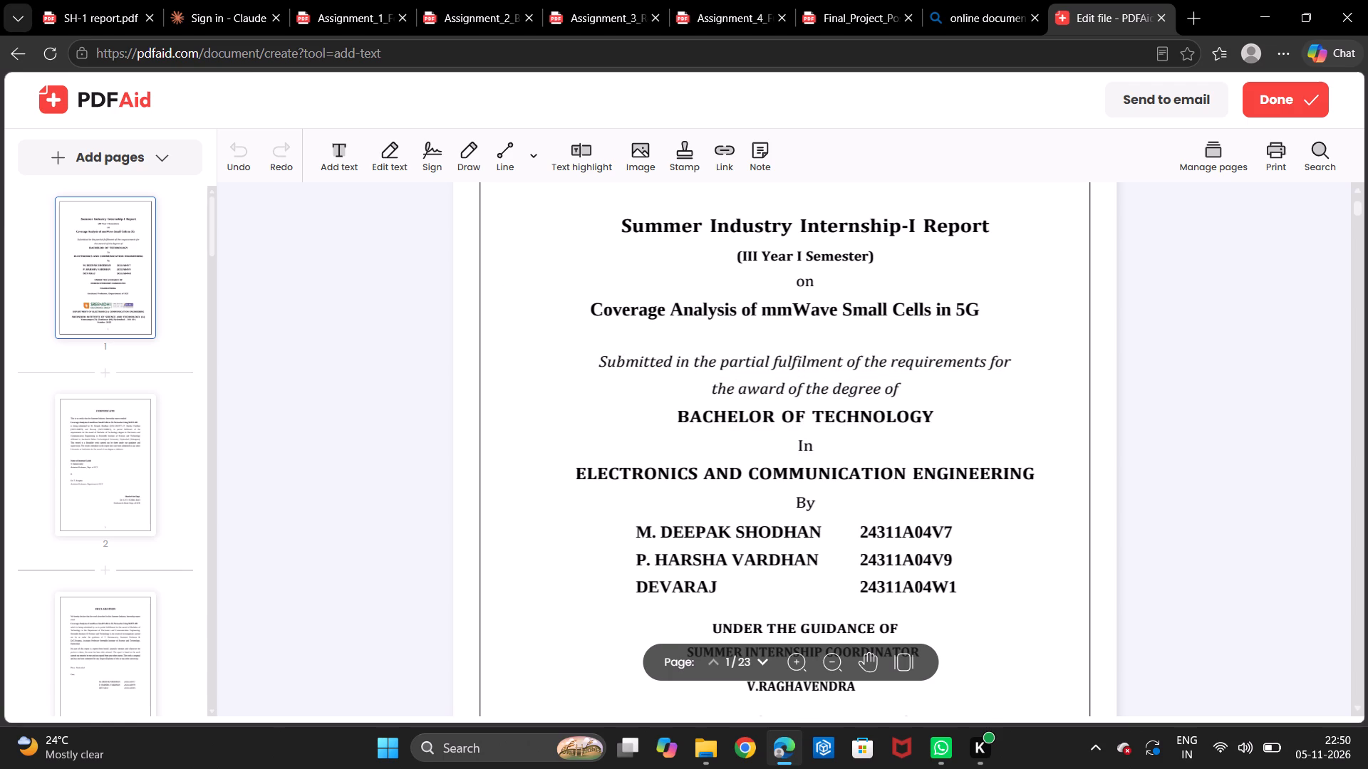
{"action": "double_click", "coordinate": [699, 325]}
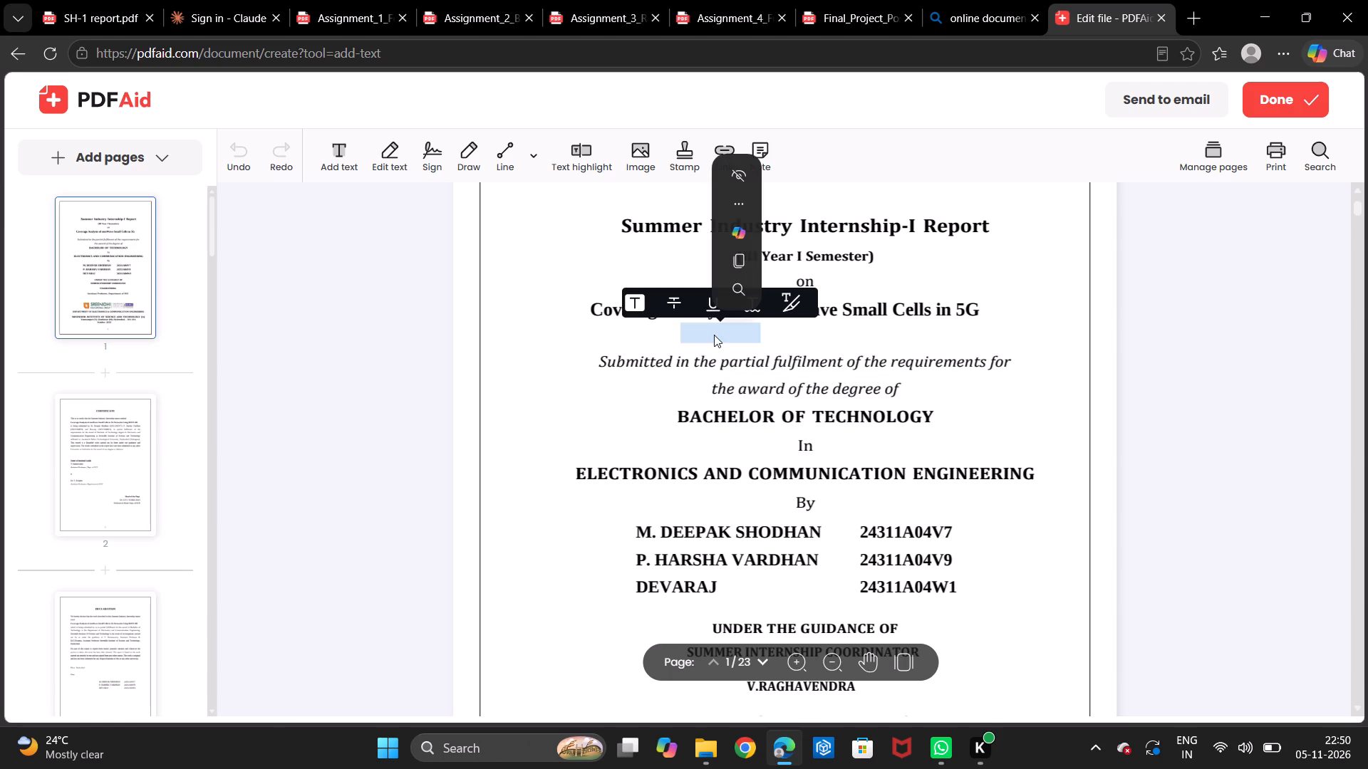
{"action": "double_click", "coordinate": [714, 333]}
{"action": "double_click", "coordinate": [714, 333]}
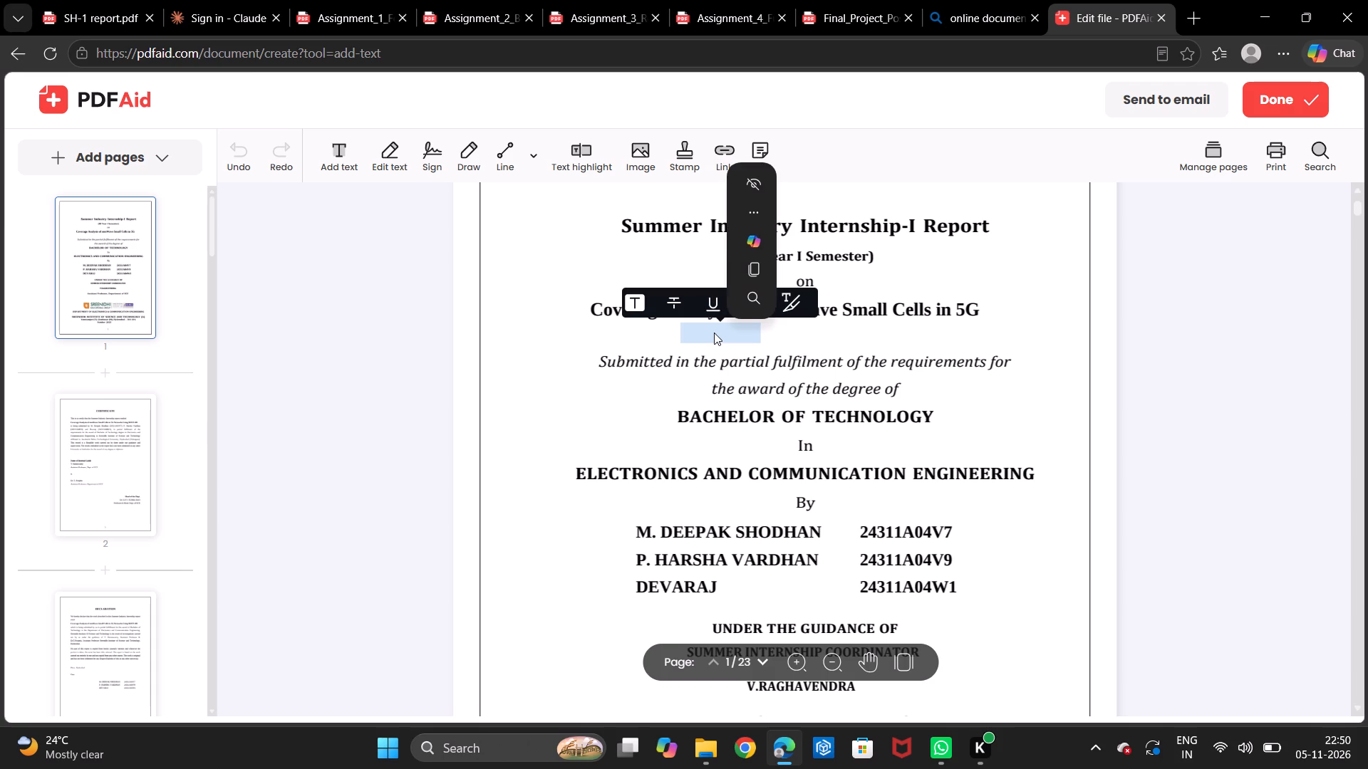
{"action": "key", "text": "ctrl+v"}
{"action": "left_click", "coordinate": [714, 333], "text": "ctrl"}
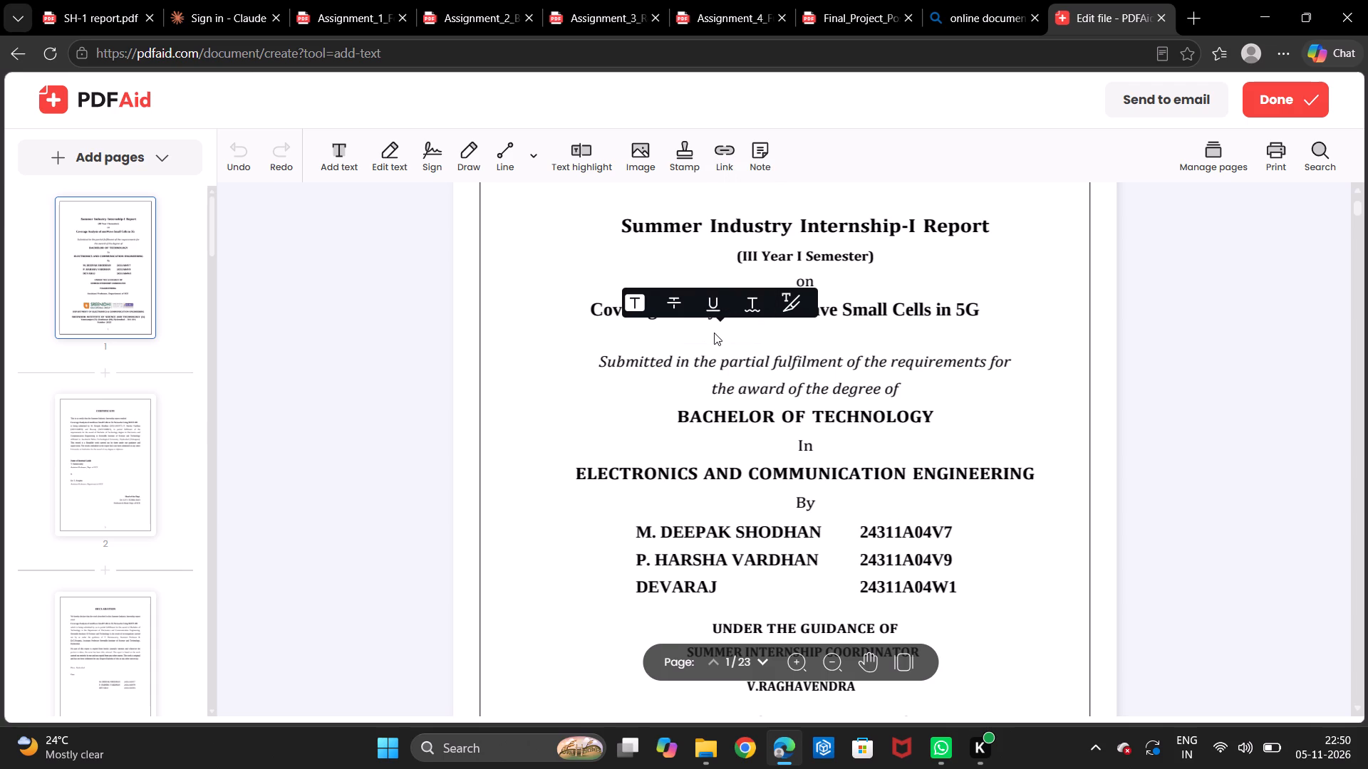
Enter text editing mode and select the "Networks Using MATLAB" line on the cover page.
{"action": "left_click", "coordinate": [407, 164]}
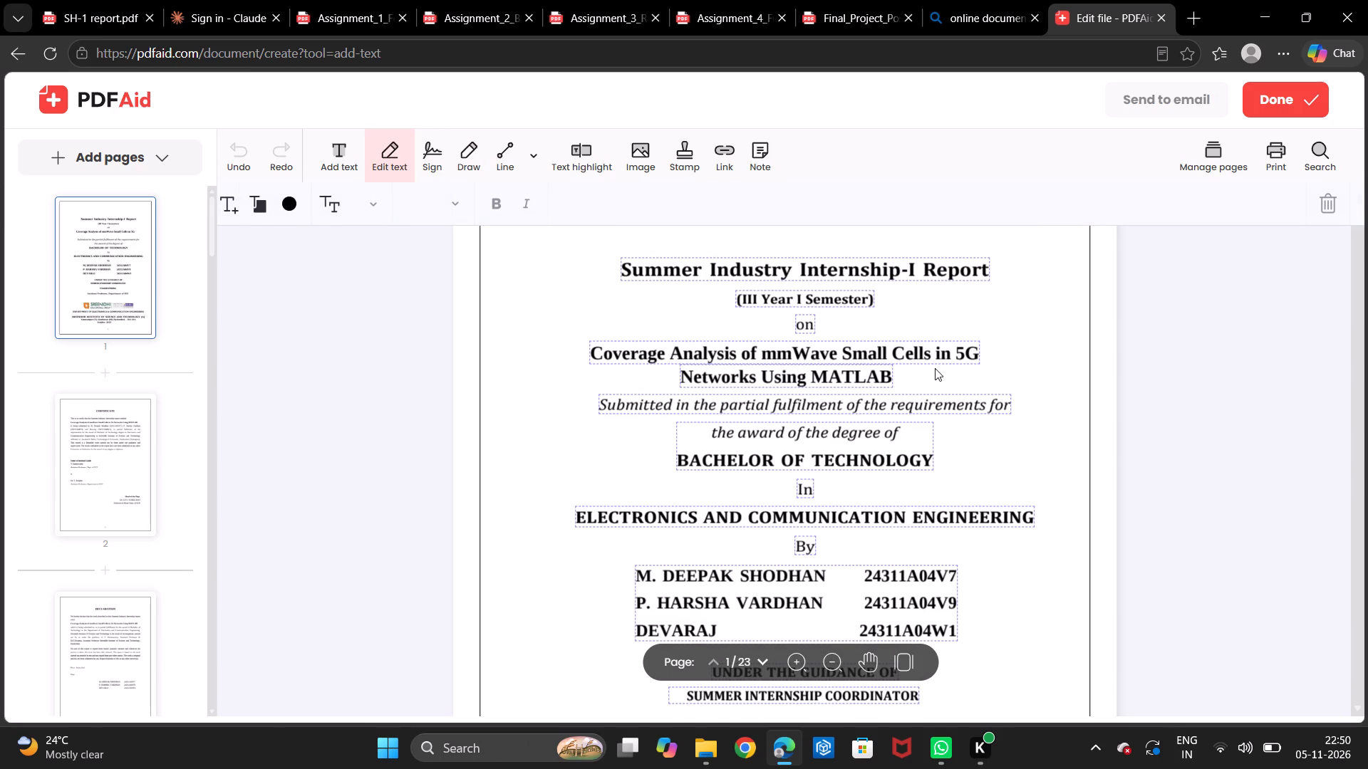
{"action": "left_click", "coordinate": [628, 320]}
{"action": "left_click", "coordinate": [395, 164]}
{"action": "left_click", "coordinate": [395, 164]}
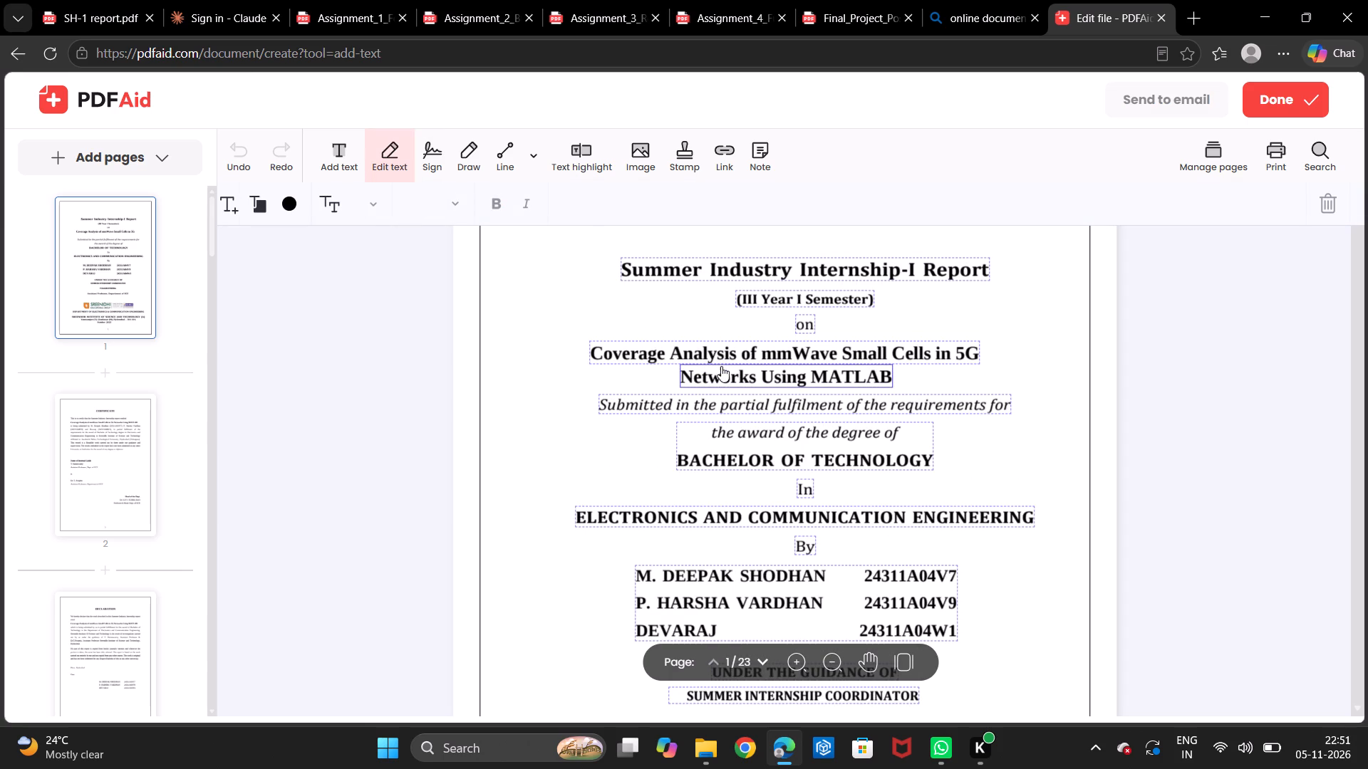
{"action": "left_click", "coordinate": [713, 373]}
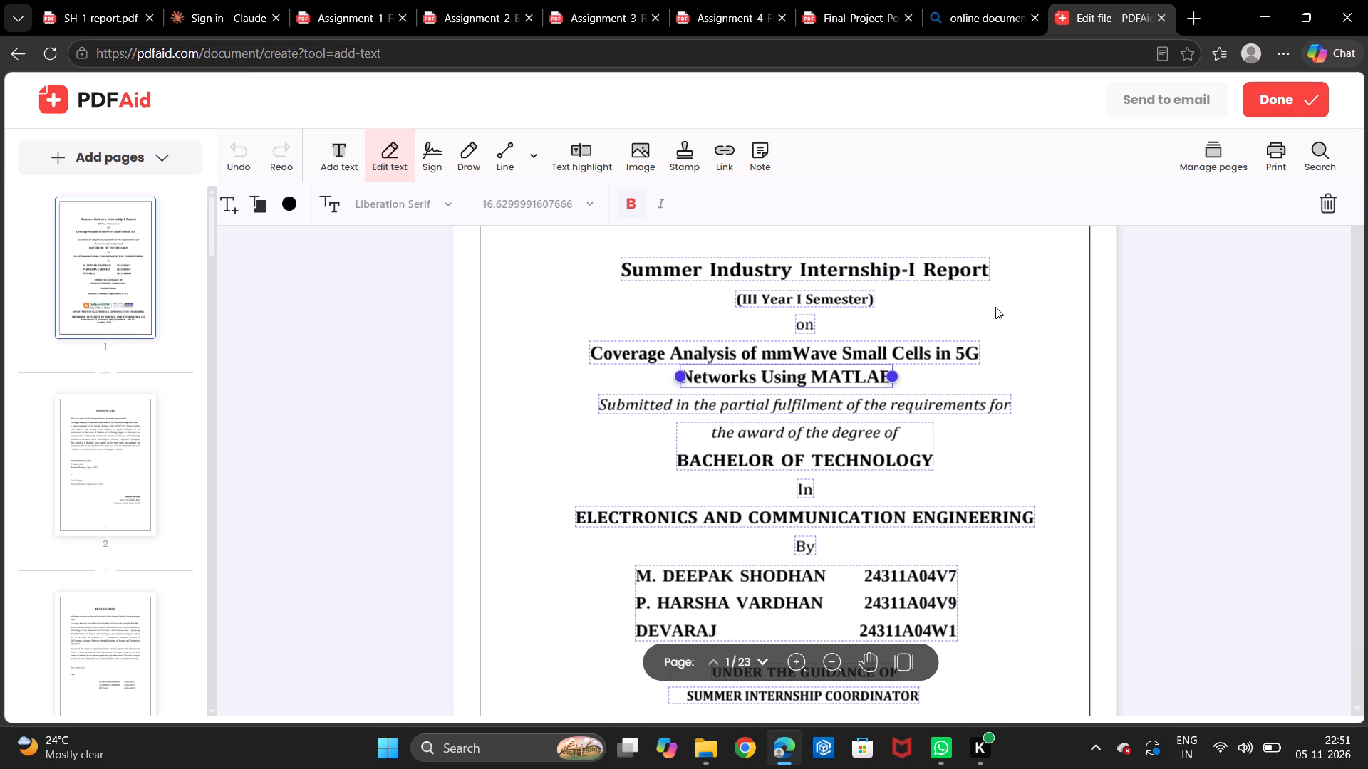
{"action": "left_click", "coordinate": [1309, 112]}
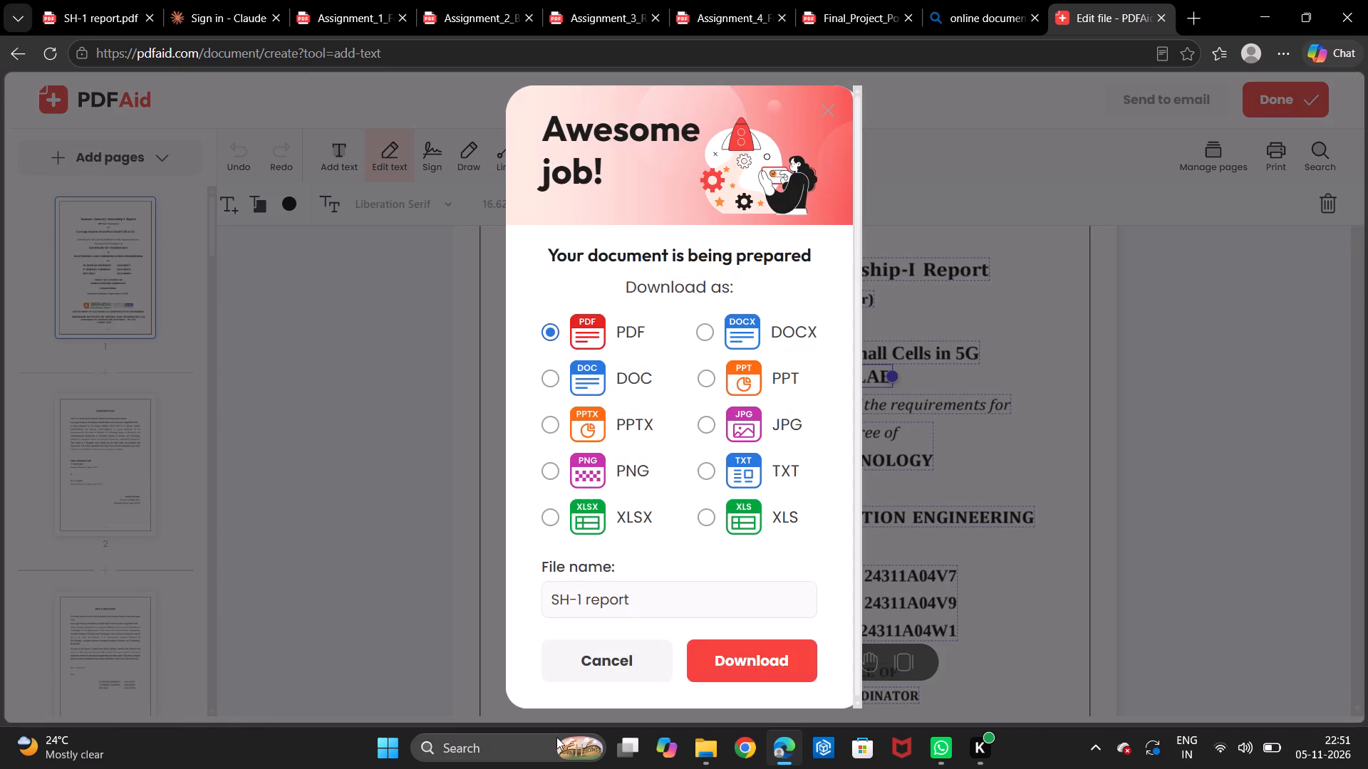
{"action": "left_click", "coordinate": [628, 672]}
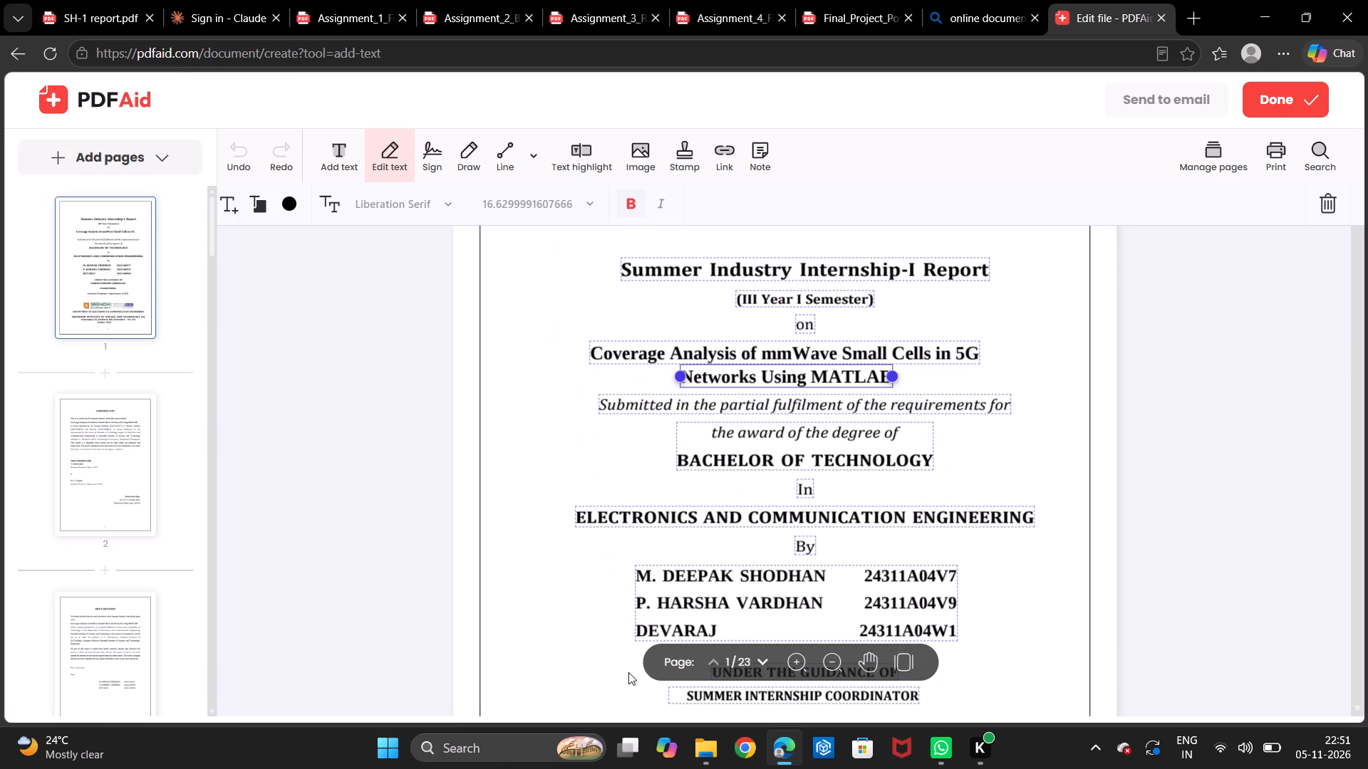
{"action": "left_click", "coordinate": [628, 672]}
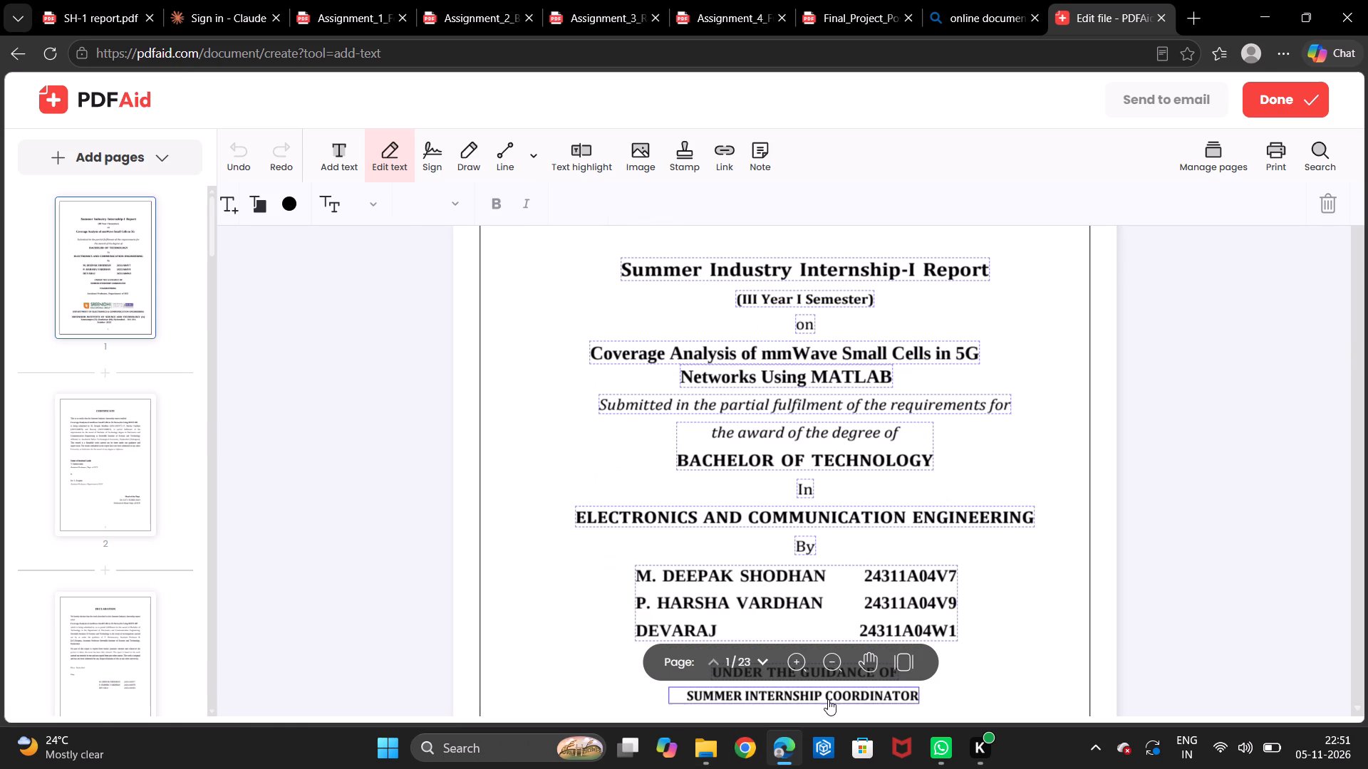
Examine the cover page's title lines at different zoom levels, both in and out of text editing mode.
{"action": "left_click", "coordinate": [911, 658]}
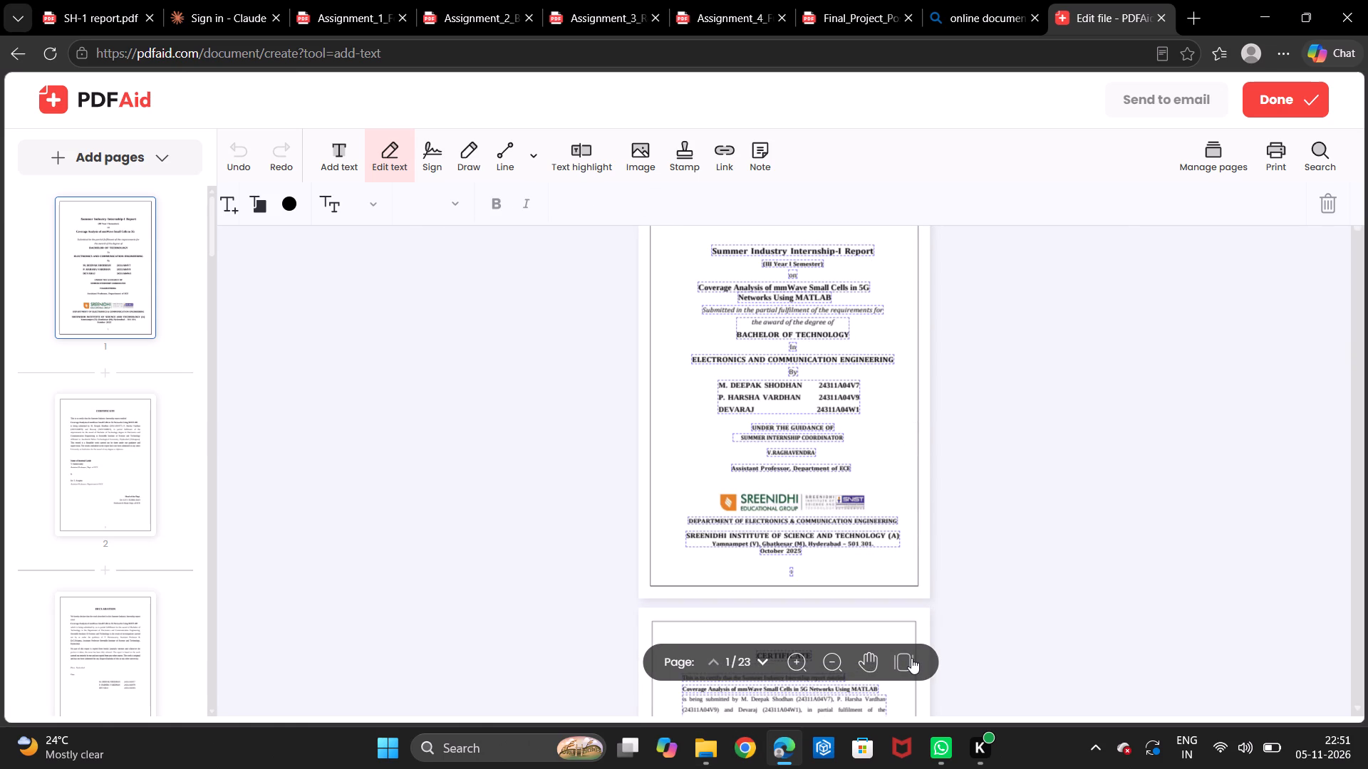
{"action": "left_click", "coordinate": [997, 565]}
{"action": "left_click", "coordinate": [539, 150]}
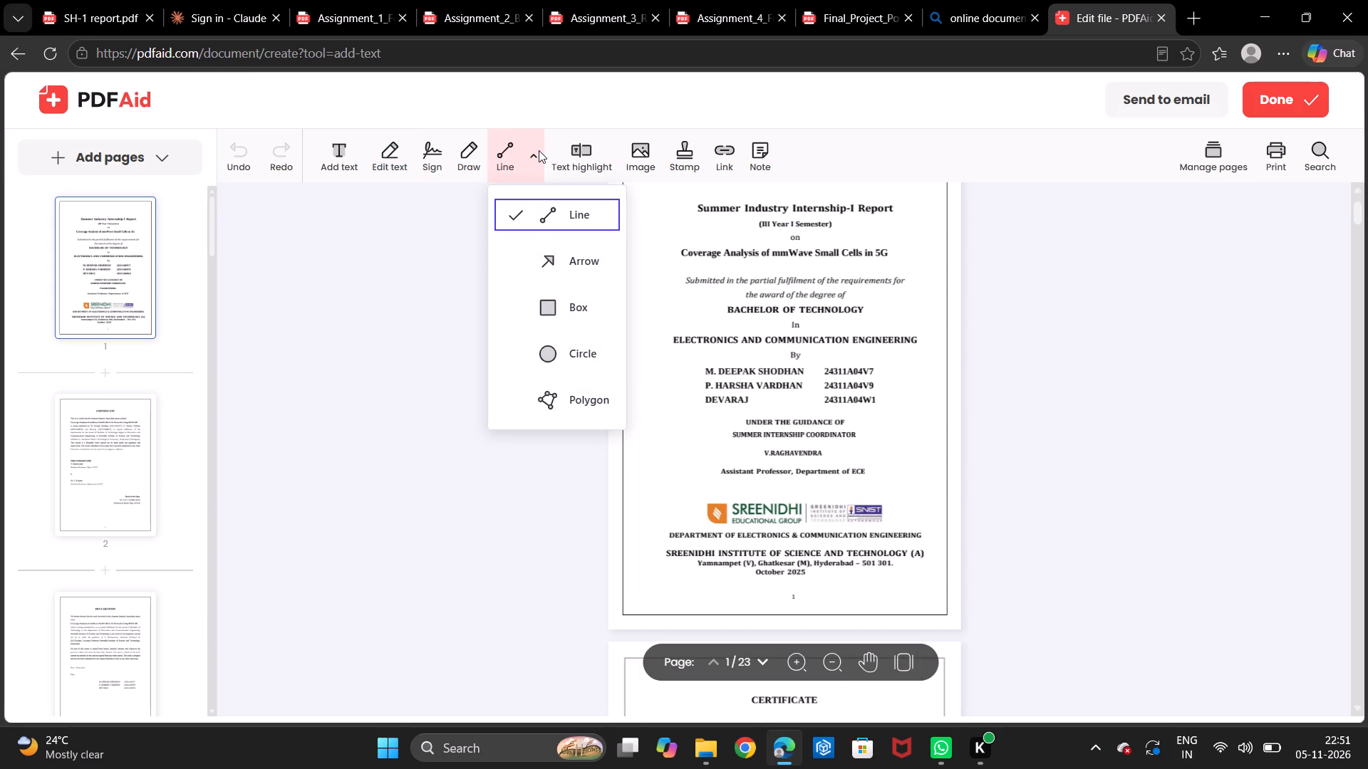
{"action": "left_click", "coordinate": [539, 150]}
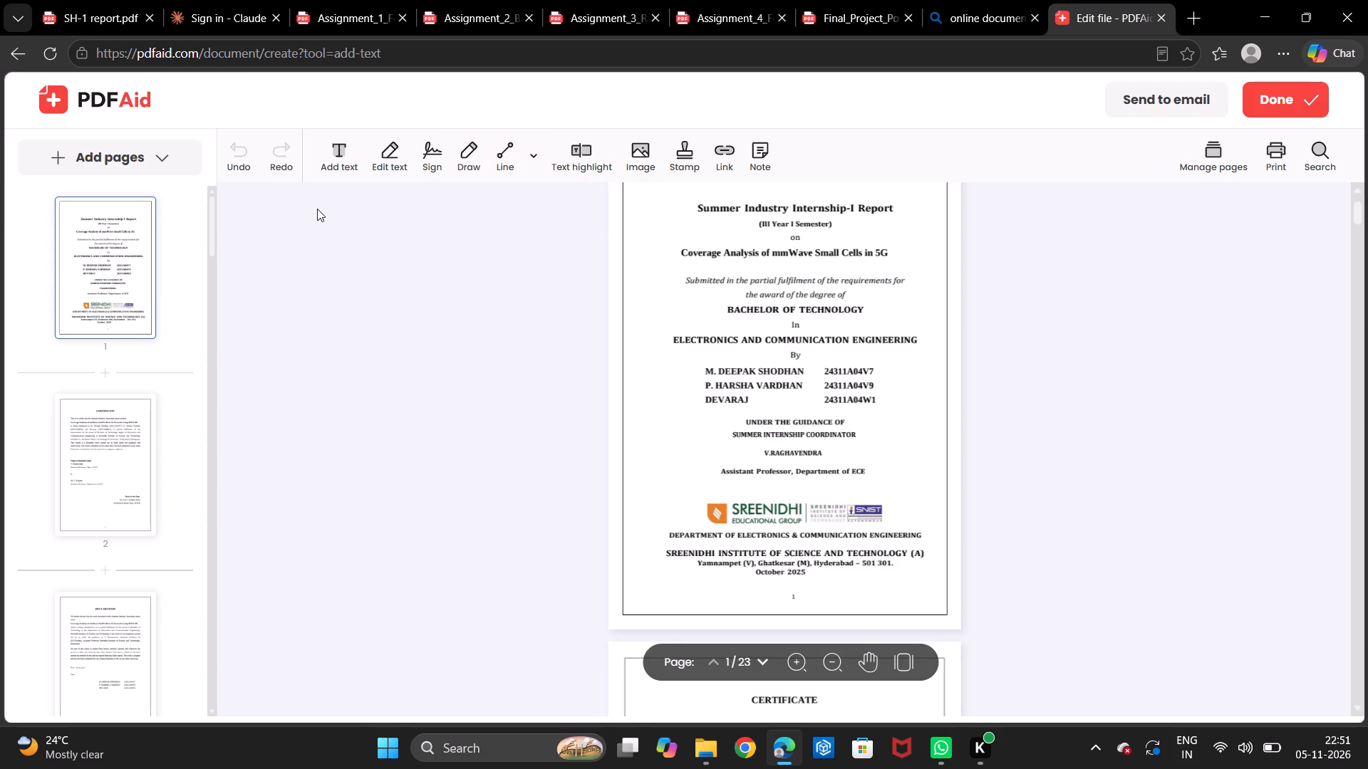
{"action": "left_click", "coordinate": [329, 172]}
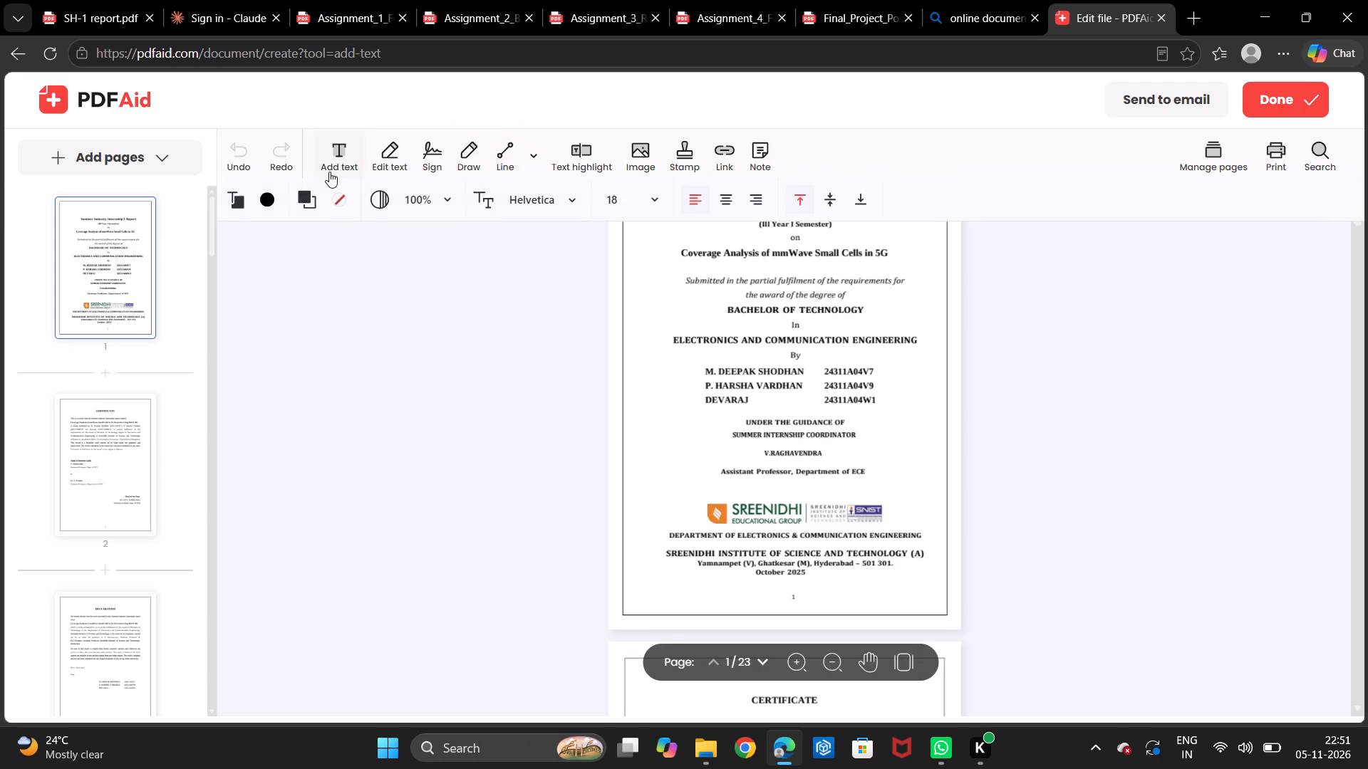
{"action": "left_click", "coordinate": [388, 159]}
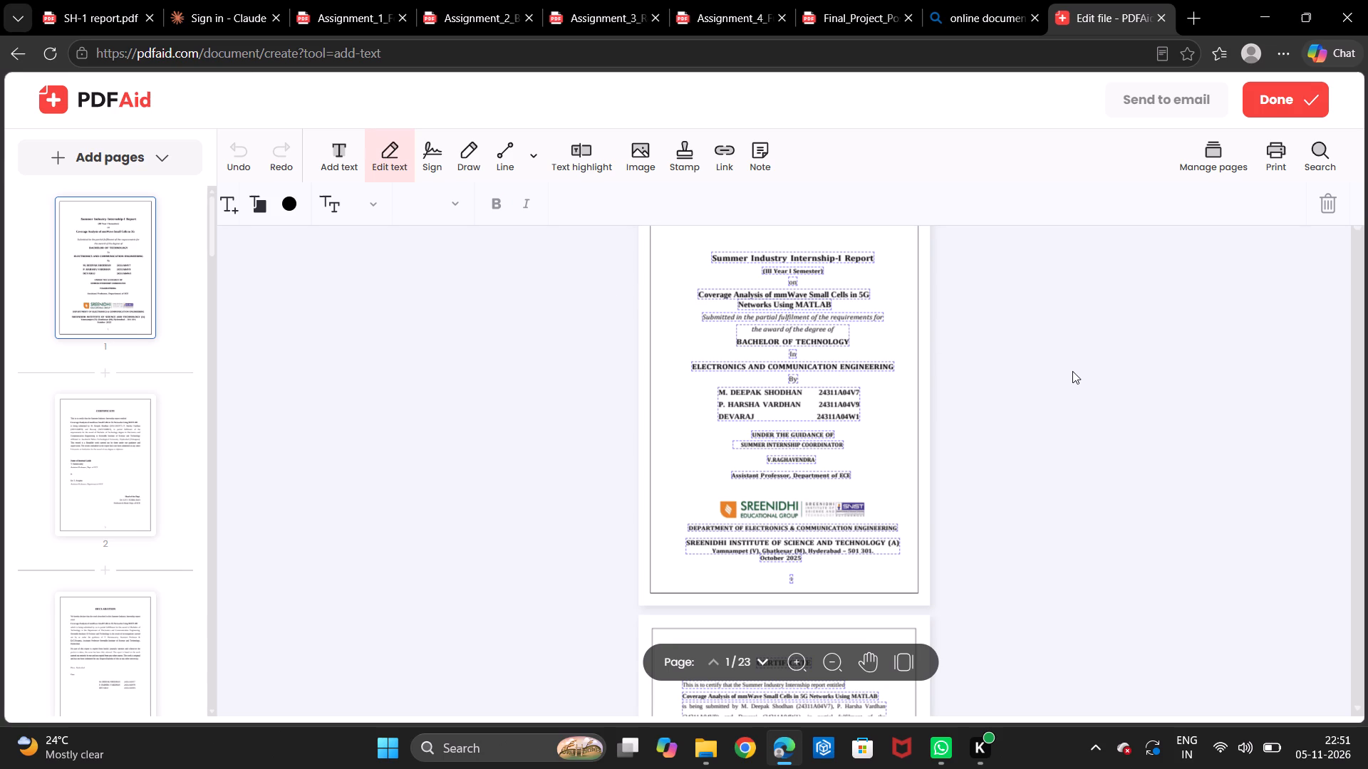
{"action": "left_click", "coordinate": [876, 656]}
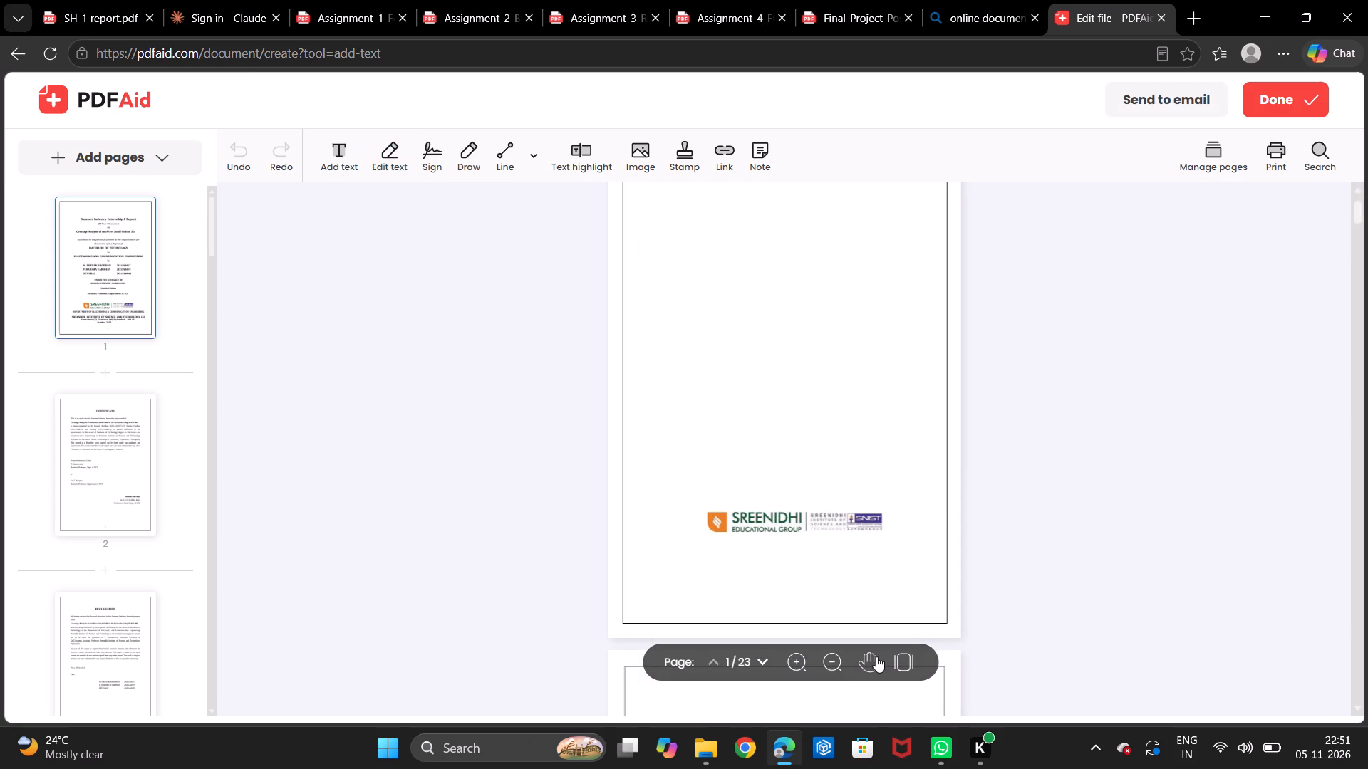
{"action": "left_click", "coordinate": [907, 667]}
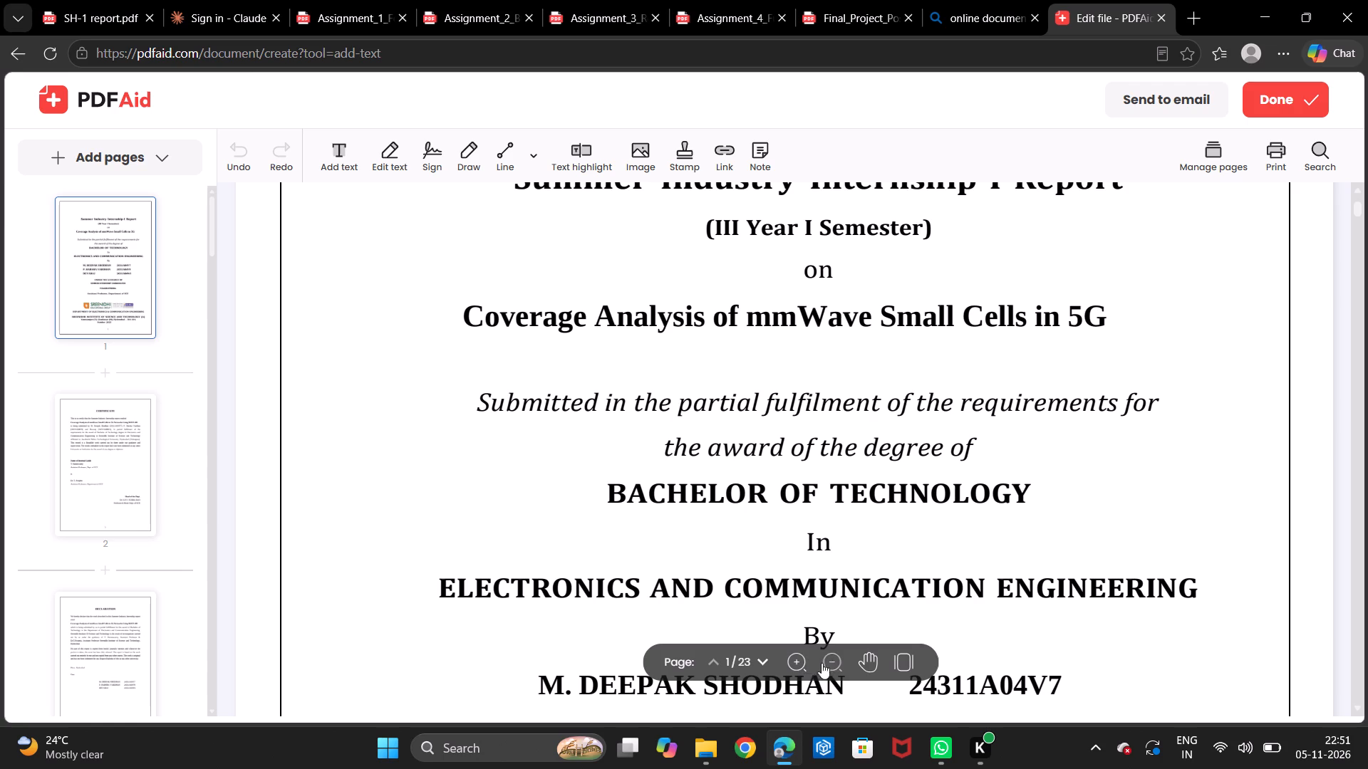
{"action": "triple_click", "coordinate": [799, 668]}
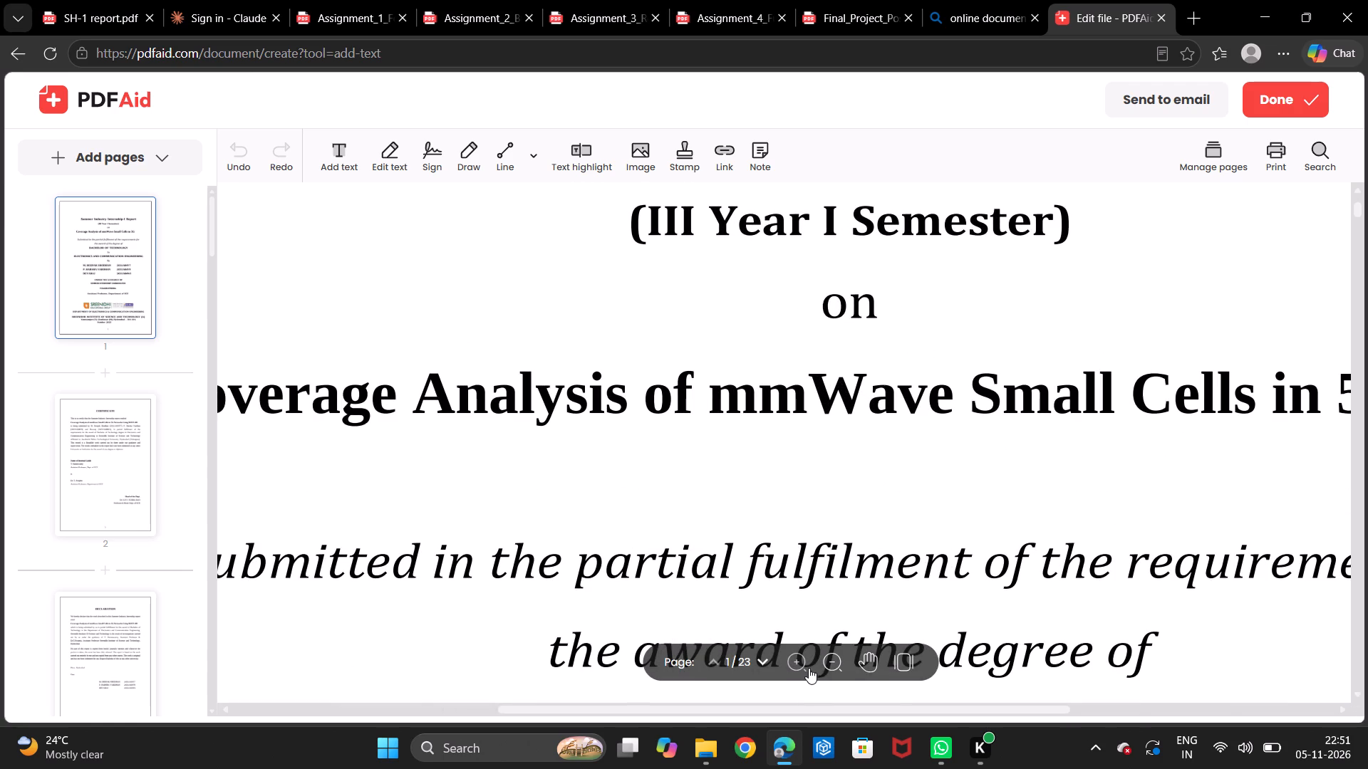
{"action": "triple_click", "coordinate": [838, 658]}
{"action": "triple_click", "coordinate": [838, 658]}
{"action": "double_click", "coordinate": [838, 658]}
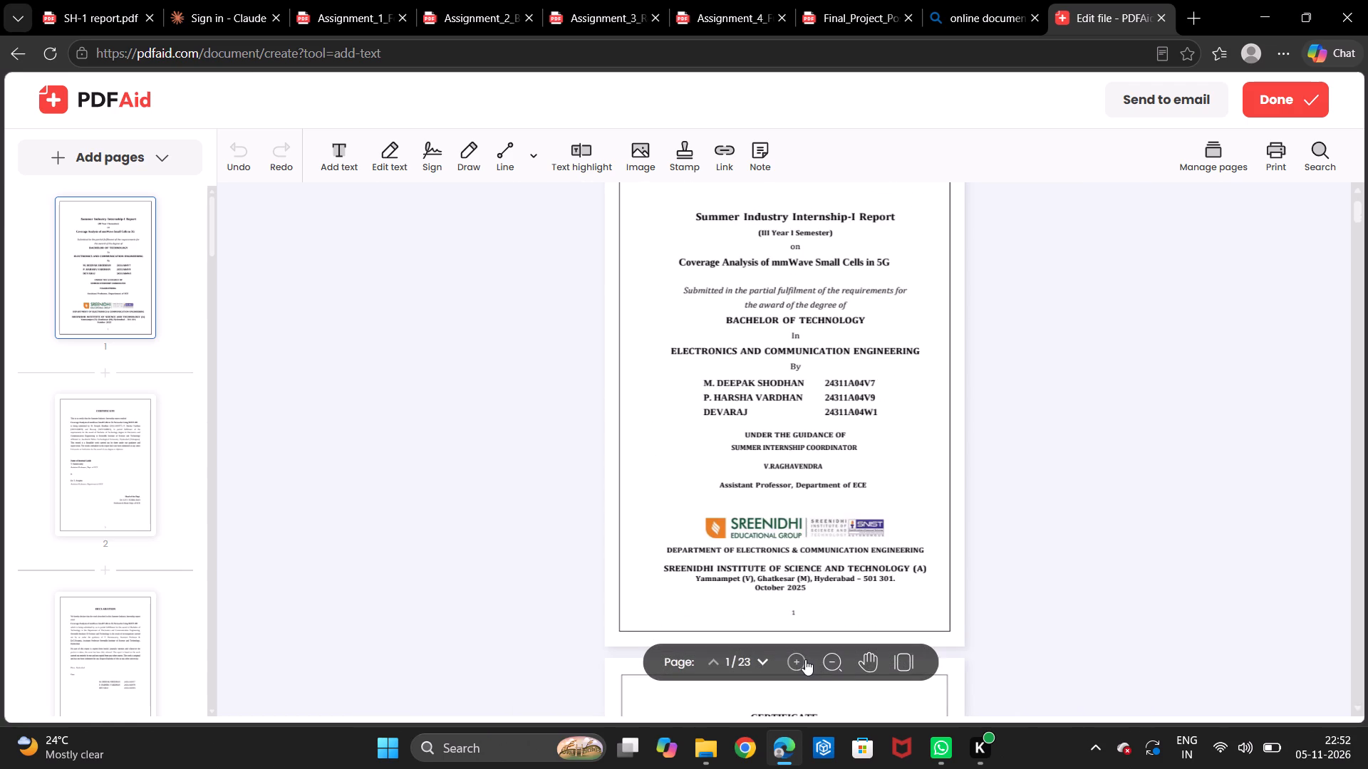
{"action": "left_click", "coordinate": [805, 659]}
{"action": "left_click", "coordinate": [805, 659]}
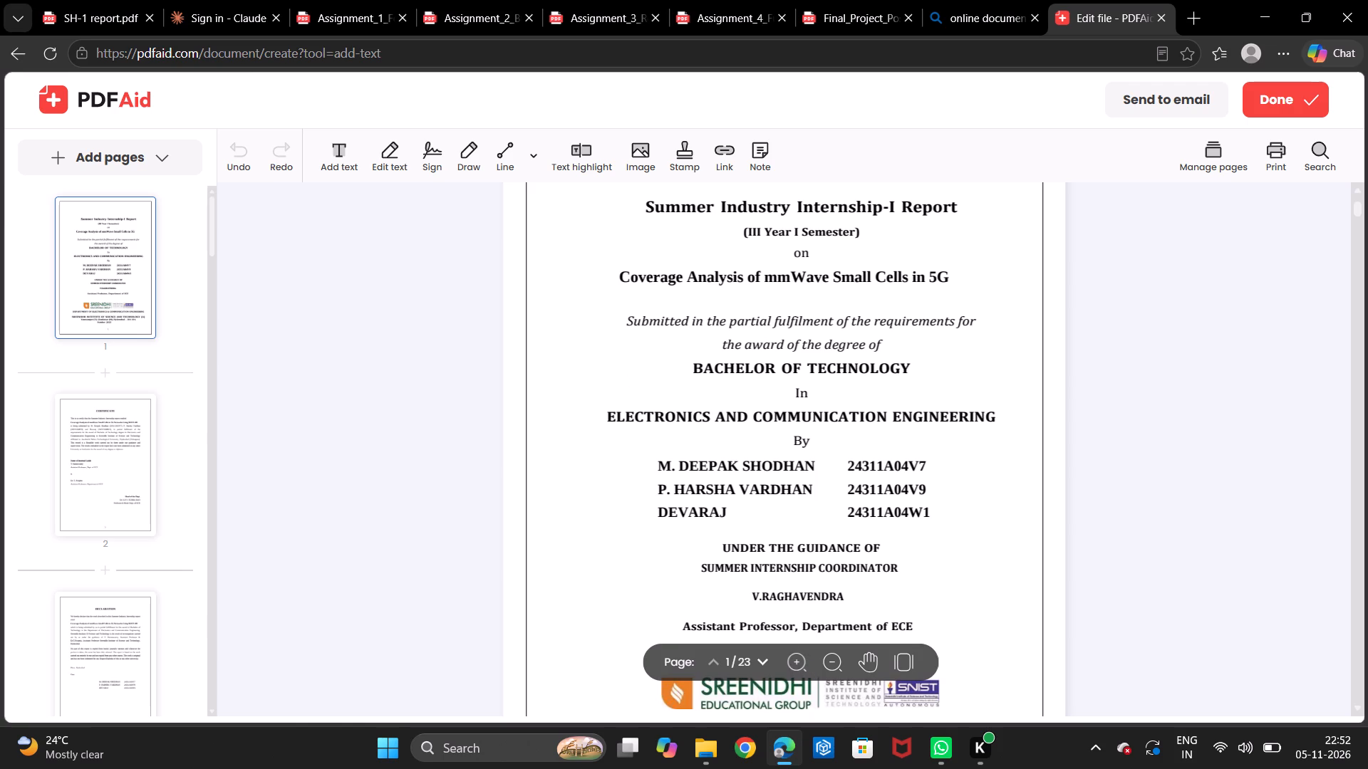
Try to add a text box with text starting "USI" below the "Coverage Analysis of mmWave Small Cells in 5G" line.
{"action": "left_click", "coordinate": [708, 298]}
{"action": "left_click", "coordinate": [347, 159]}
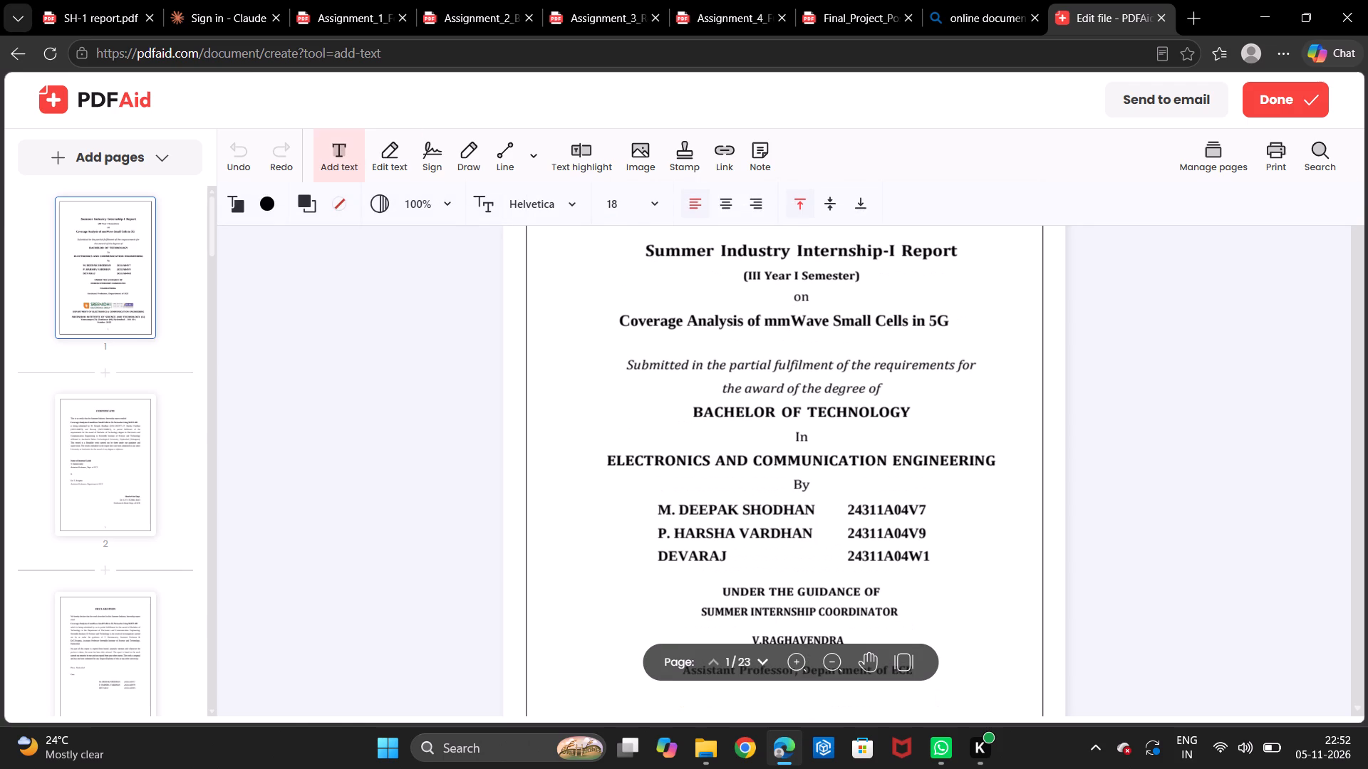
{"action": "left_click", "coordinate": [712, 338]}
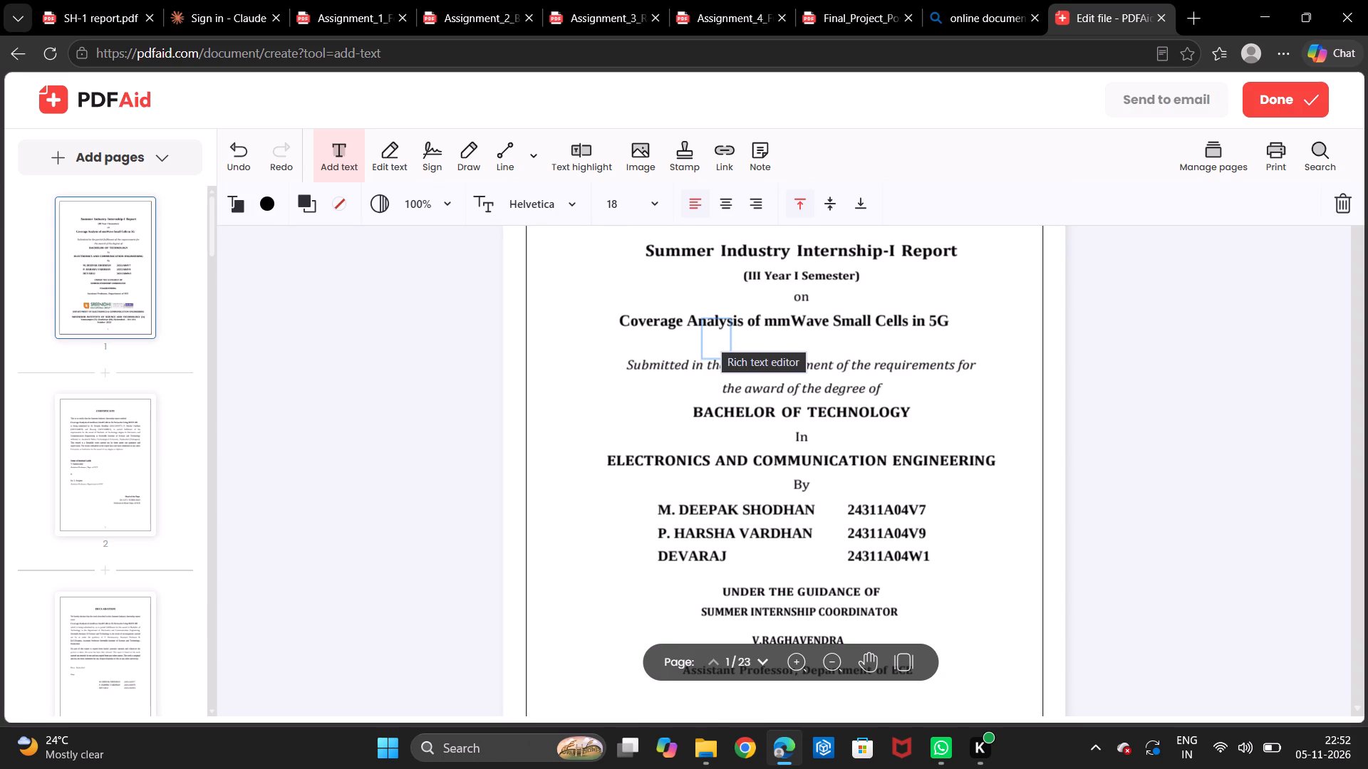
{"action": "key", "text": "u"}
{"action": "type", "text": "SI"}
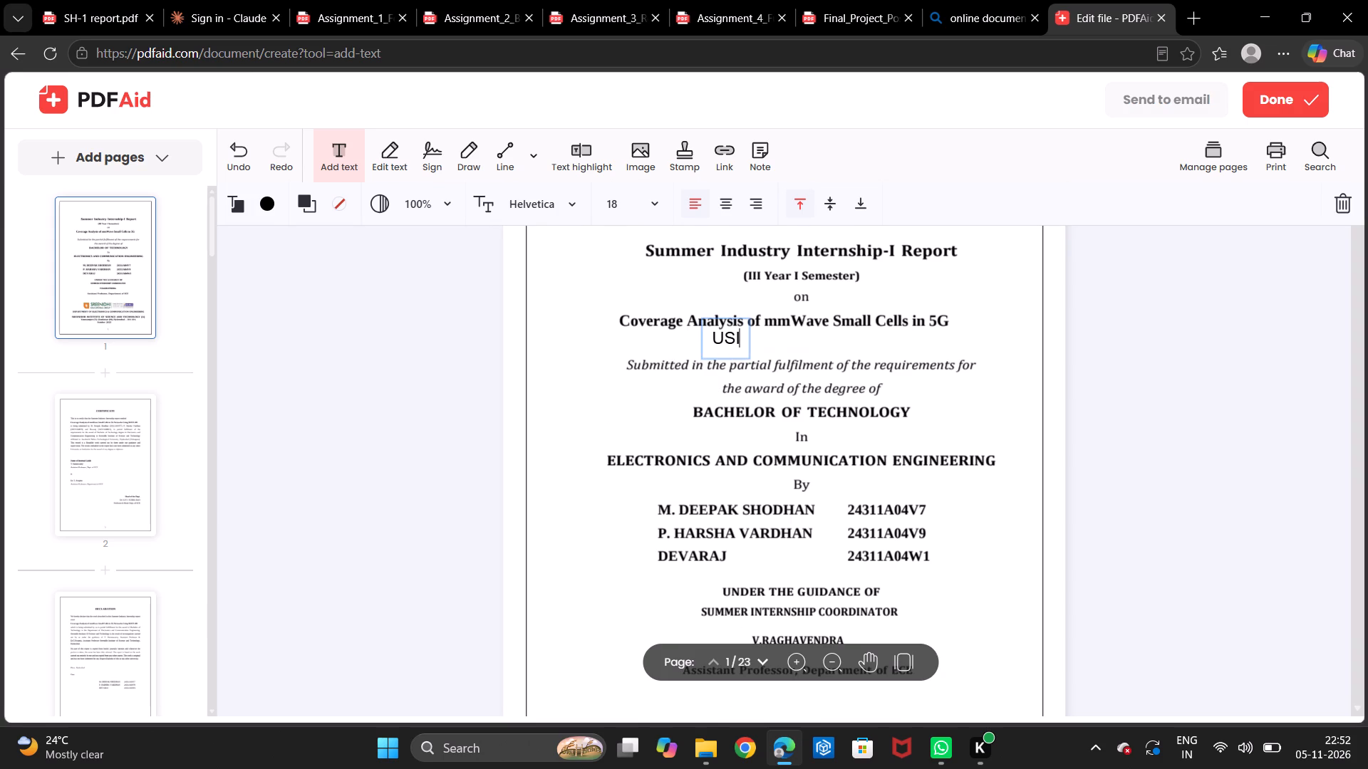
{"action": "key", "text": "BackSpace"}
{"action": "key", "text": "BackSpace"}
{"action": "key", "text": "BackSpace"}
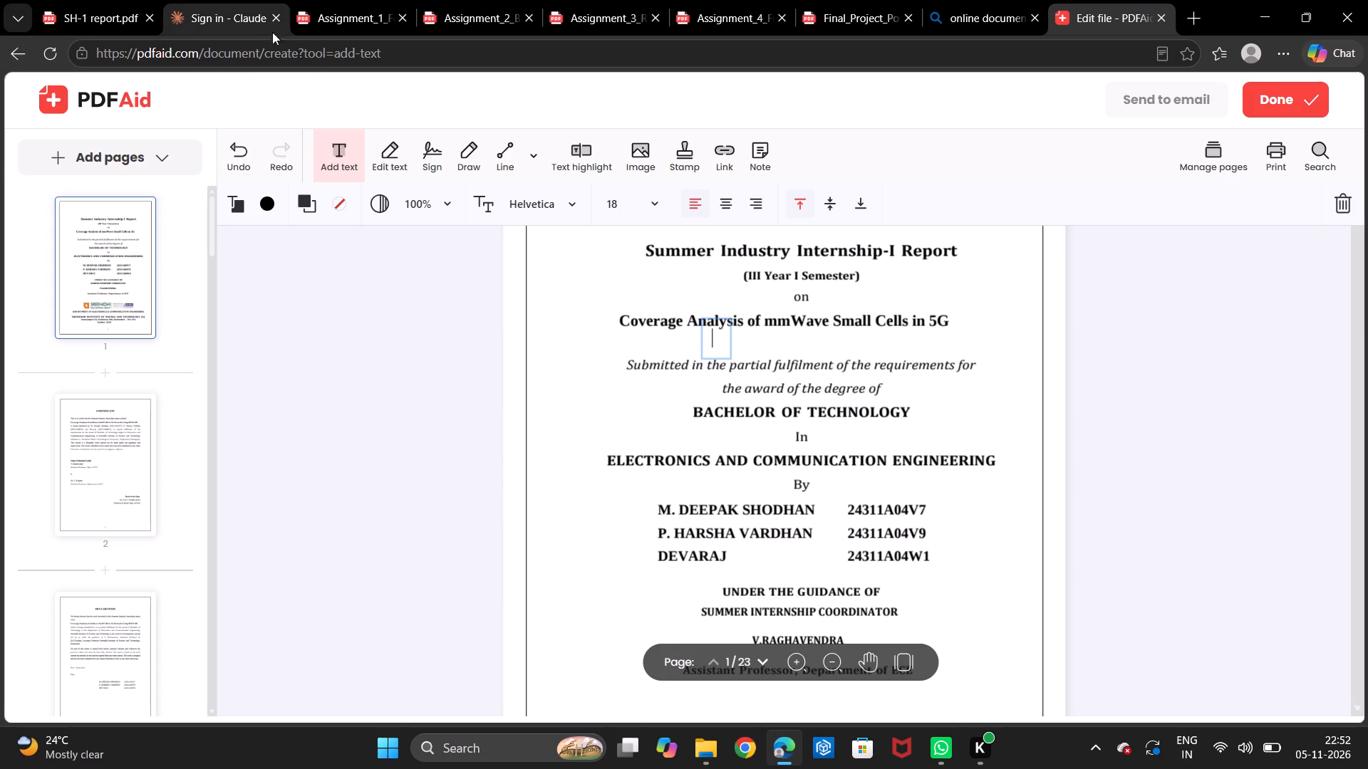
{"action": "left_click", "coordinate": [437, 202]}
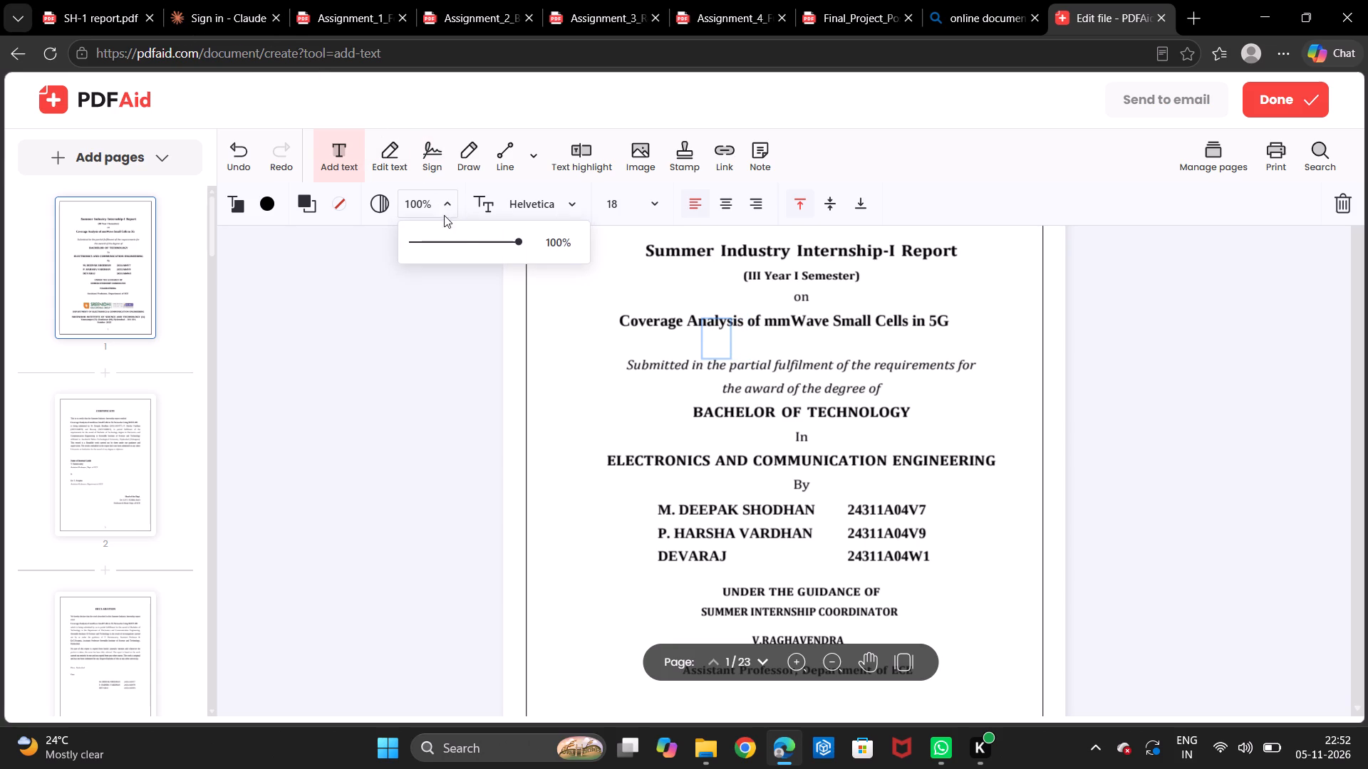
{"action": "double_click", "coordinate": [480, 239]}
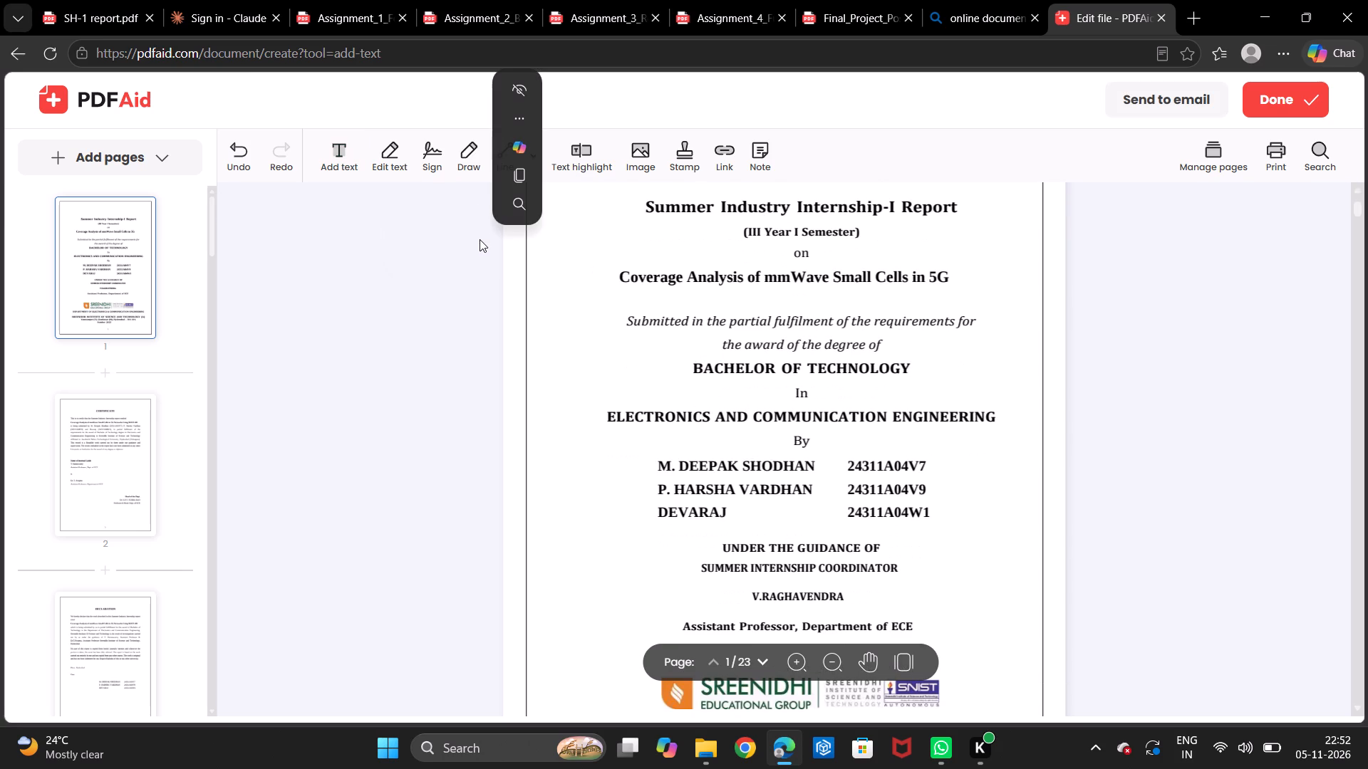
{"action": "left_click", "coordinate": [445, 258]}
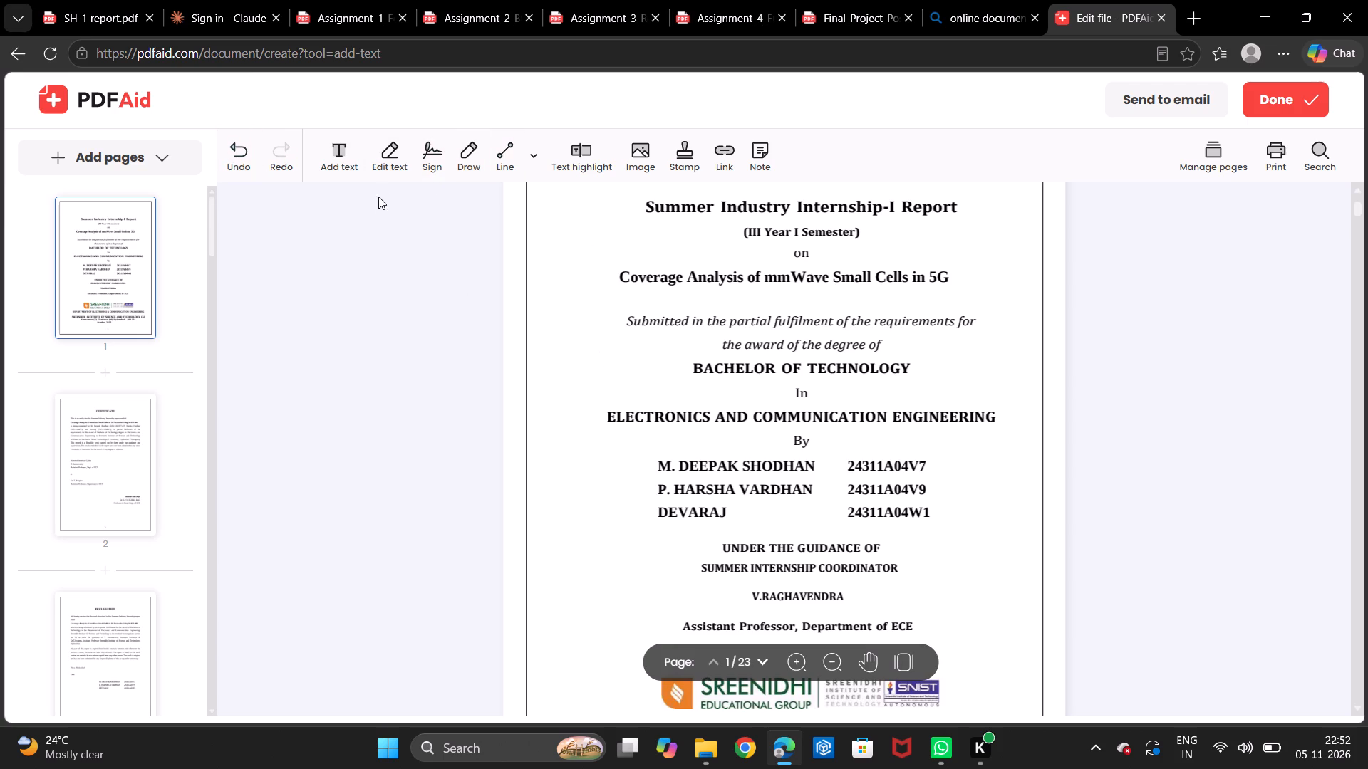
Compare the cover page's title lines in and out of text editing mode.
{"action": "left_click", "coordinate": [391, 165]}
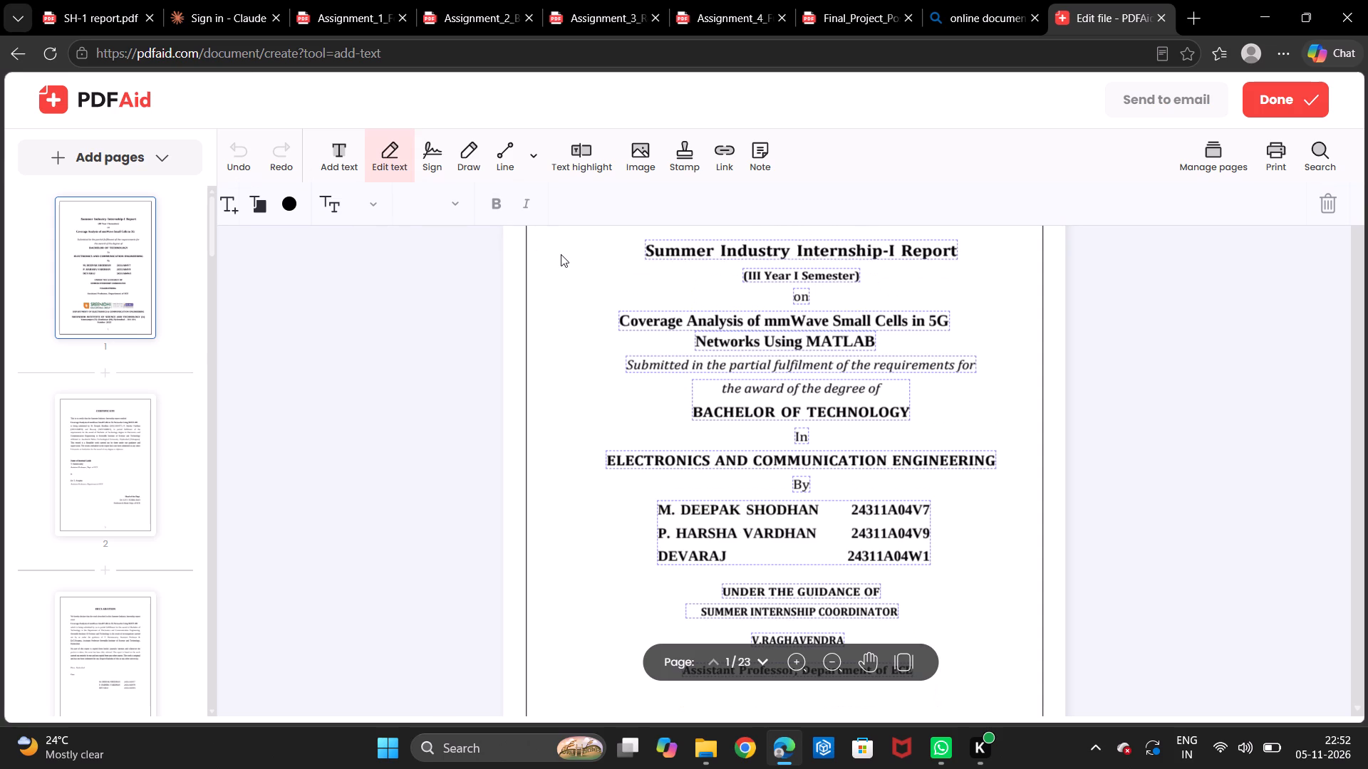
{"action": "left_click", "coordinate": [396, 162]}
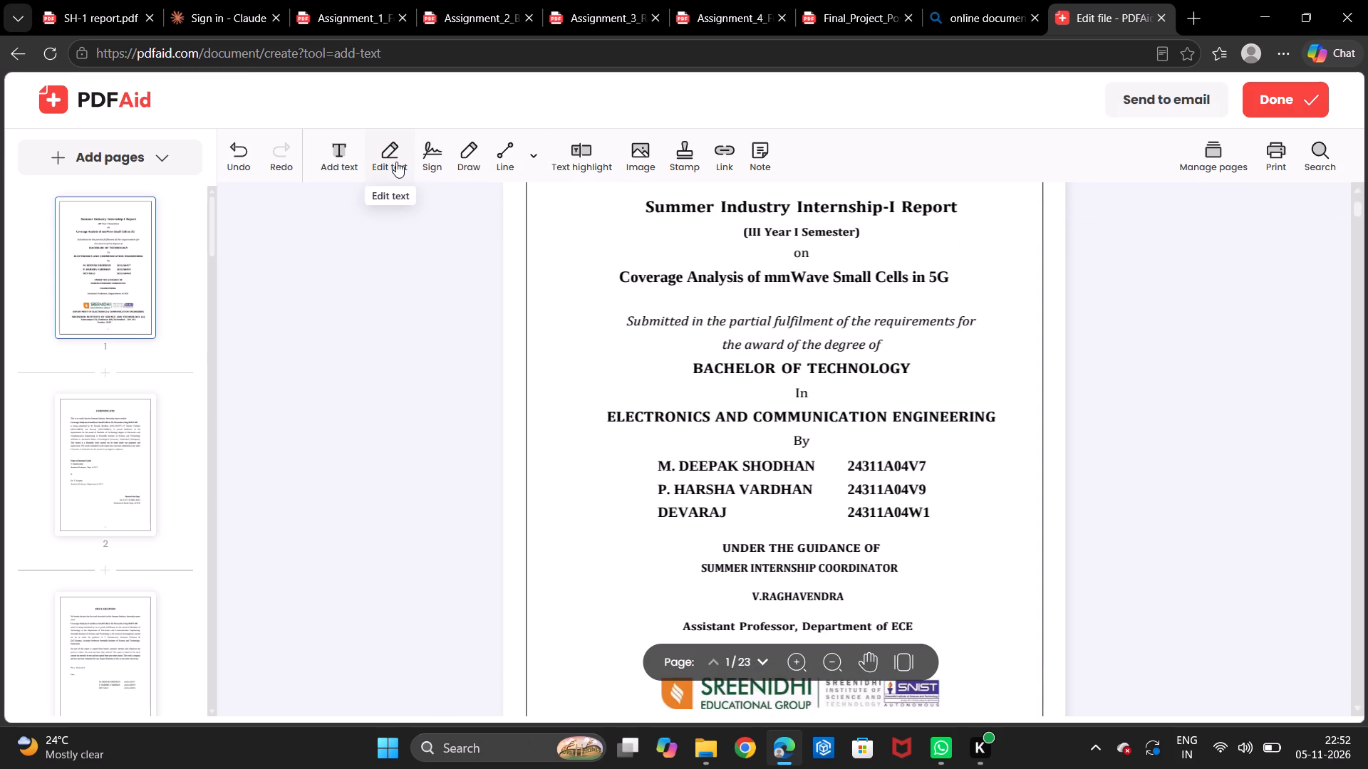
{"action": "left_click", "coordinate": [396, 162]}
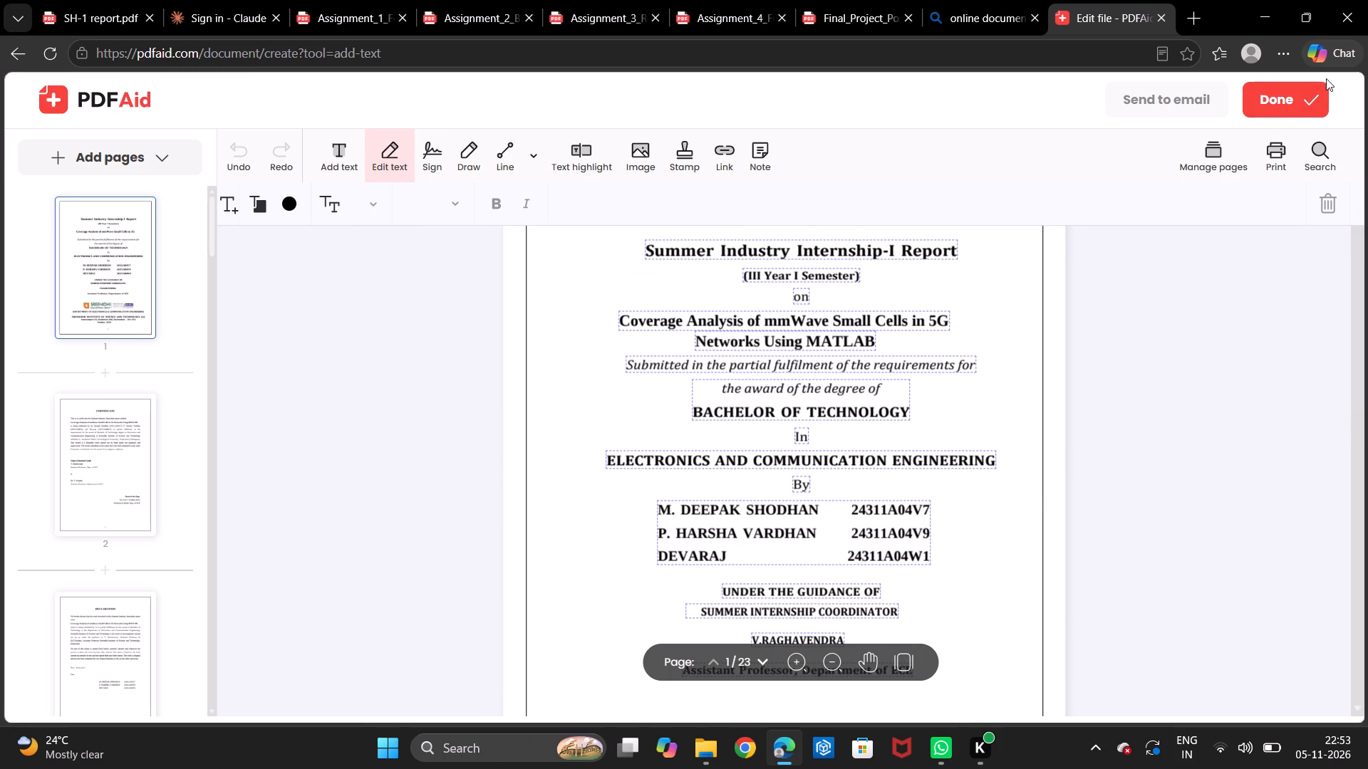
Finish editing and try to download the document as a PDF with the file name "SH-1 report".
{"action": "left_click", "coordinate": [1311, 95]}
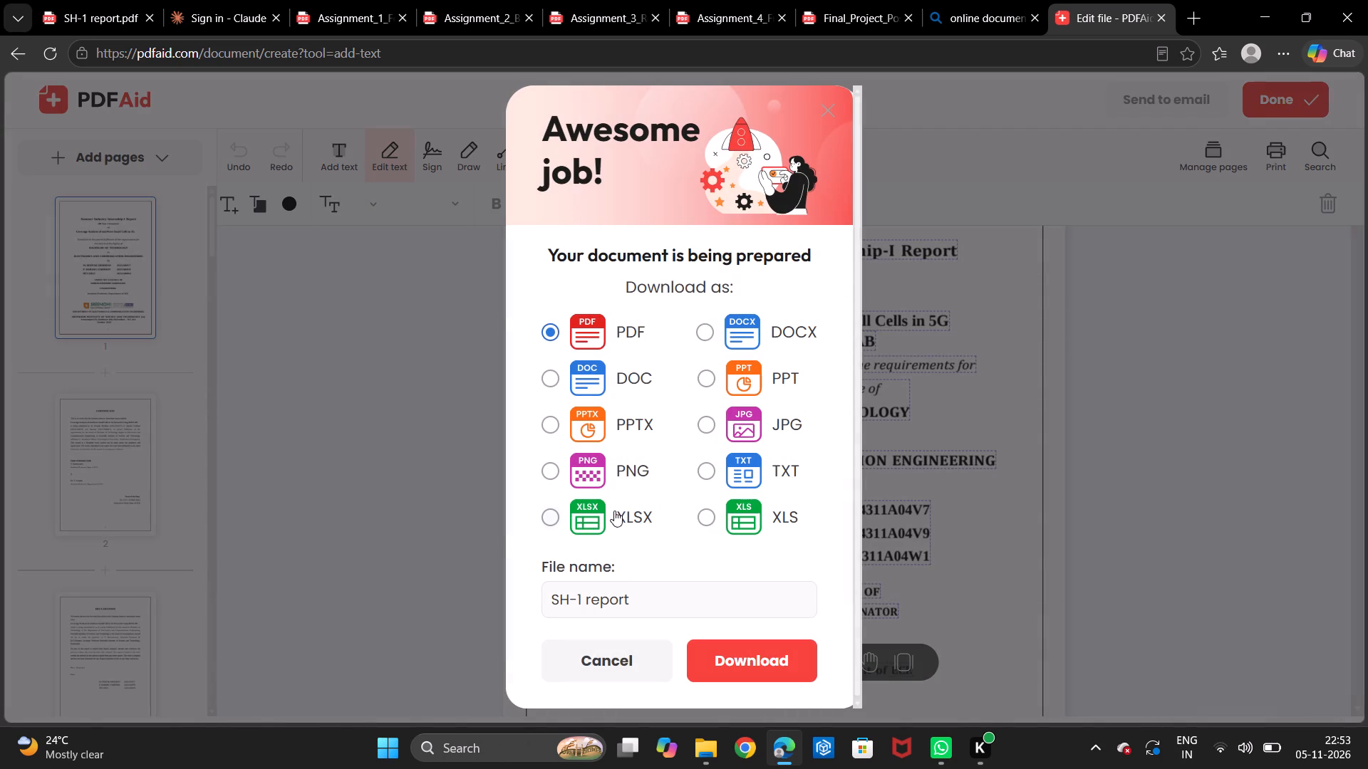
{"action": "left_click", "coordinate": [724, 656]}
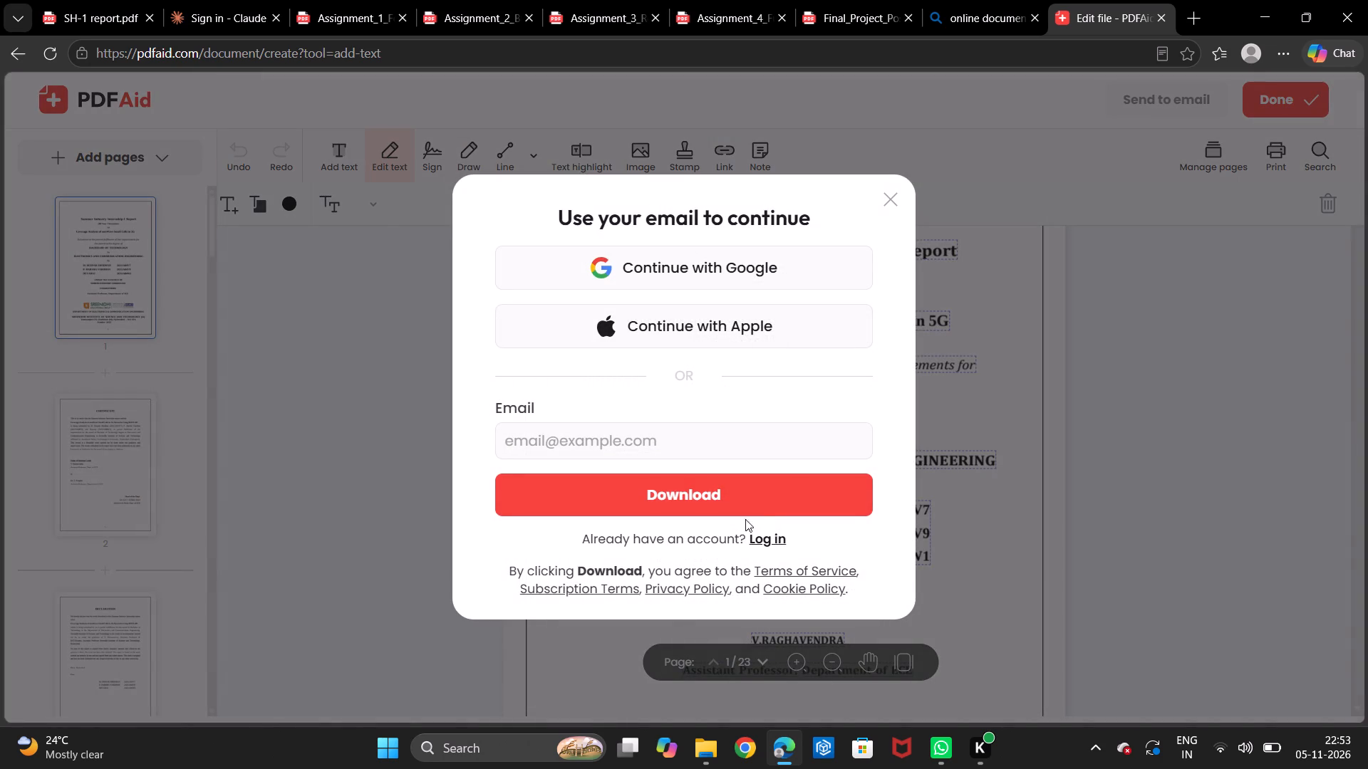
{"action": "left_click", "coordinate": [757, 501]}
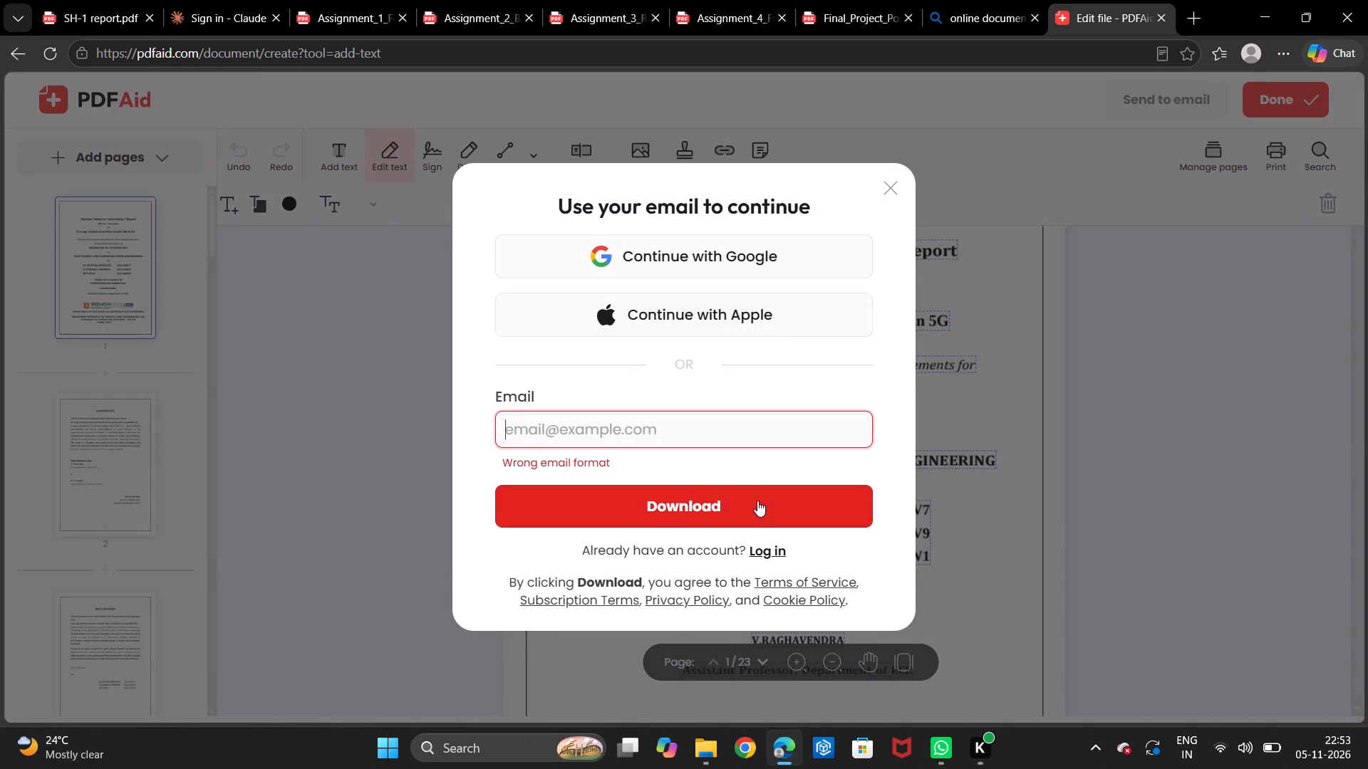
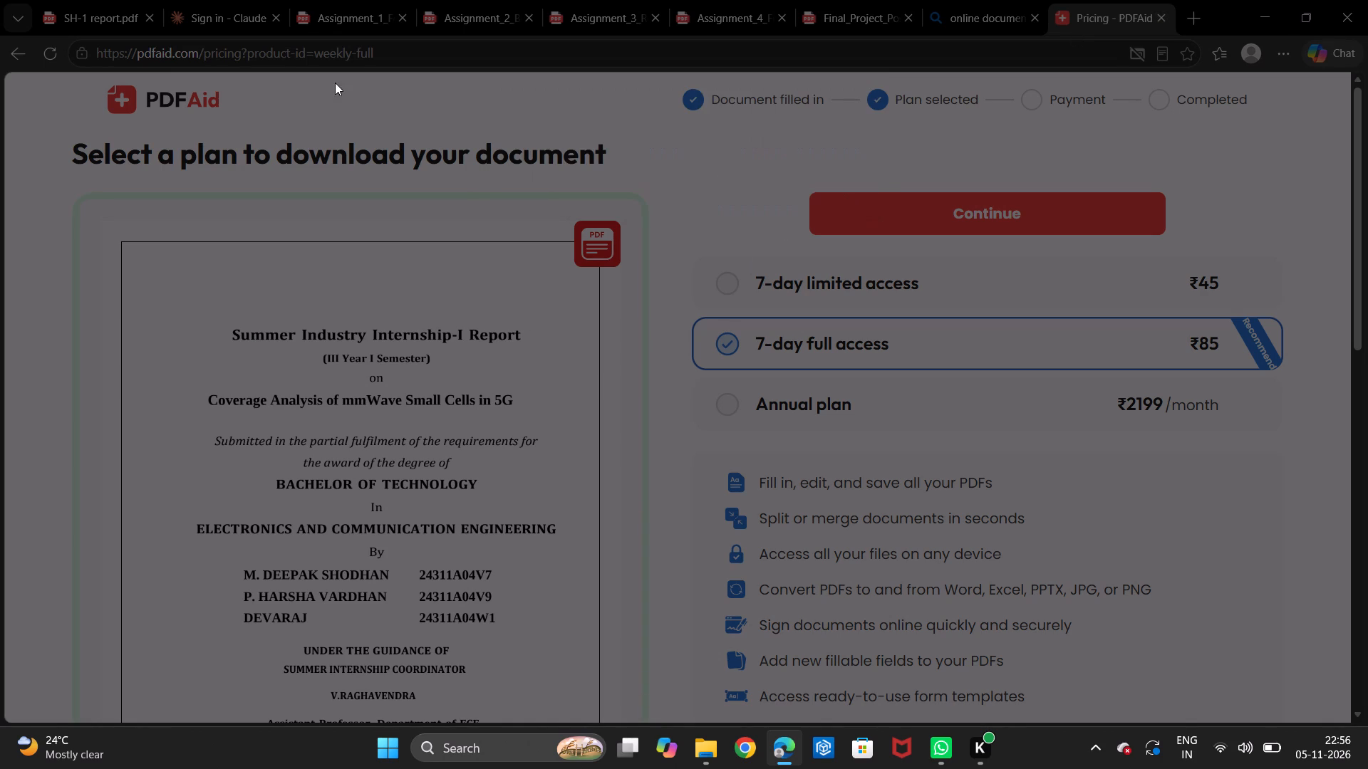
Examine the plans offered for downloading the document and return to the document editor.
{"action": "left_click", "coordinate": [14, 61]}
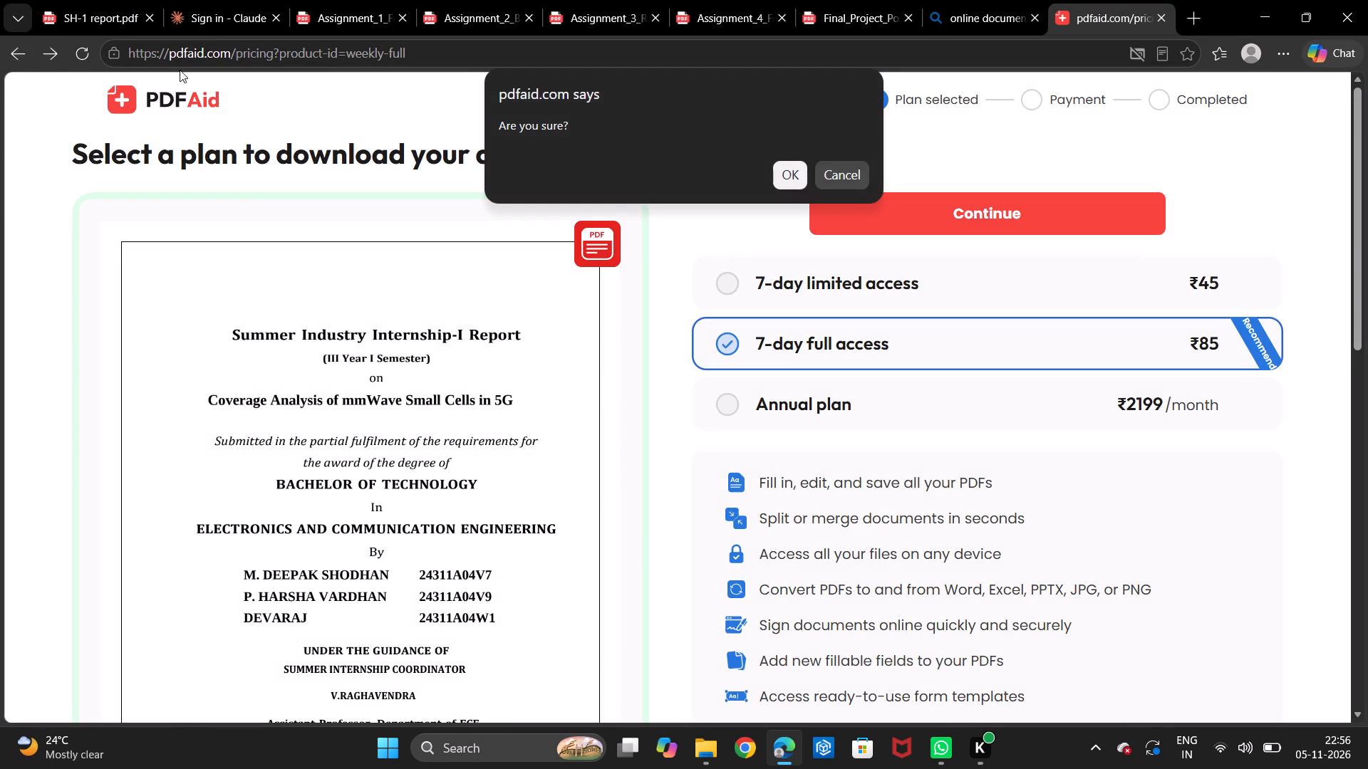
{"action": "left_click", "coordinate": [832, 180]}
{"action": "scroll", "coordinate": [938, 329], "scroll_direction": "down", "scroll_amount": 2}
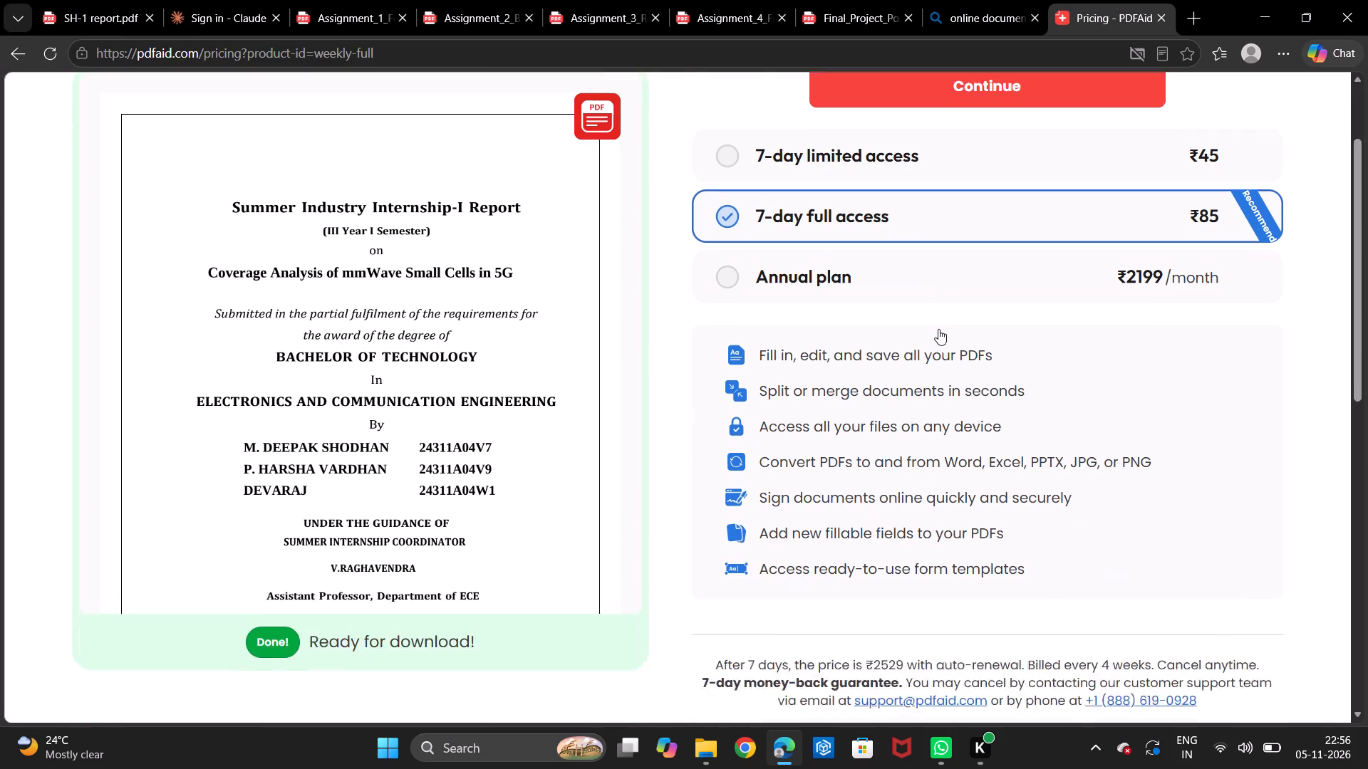
{"action": "scroll", "coordinate": [938, 329], "scroll_direction": "down", "scroll_amount": 10}
{"action": "scroll", "coordinate": [938, 329], "scroll_direction": "up", "scroll_amount": 7}
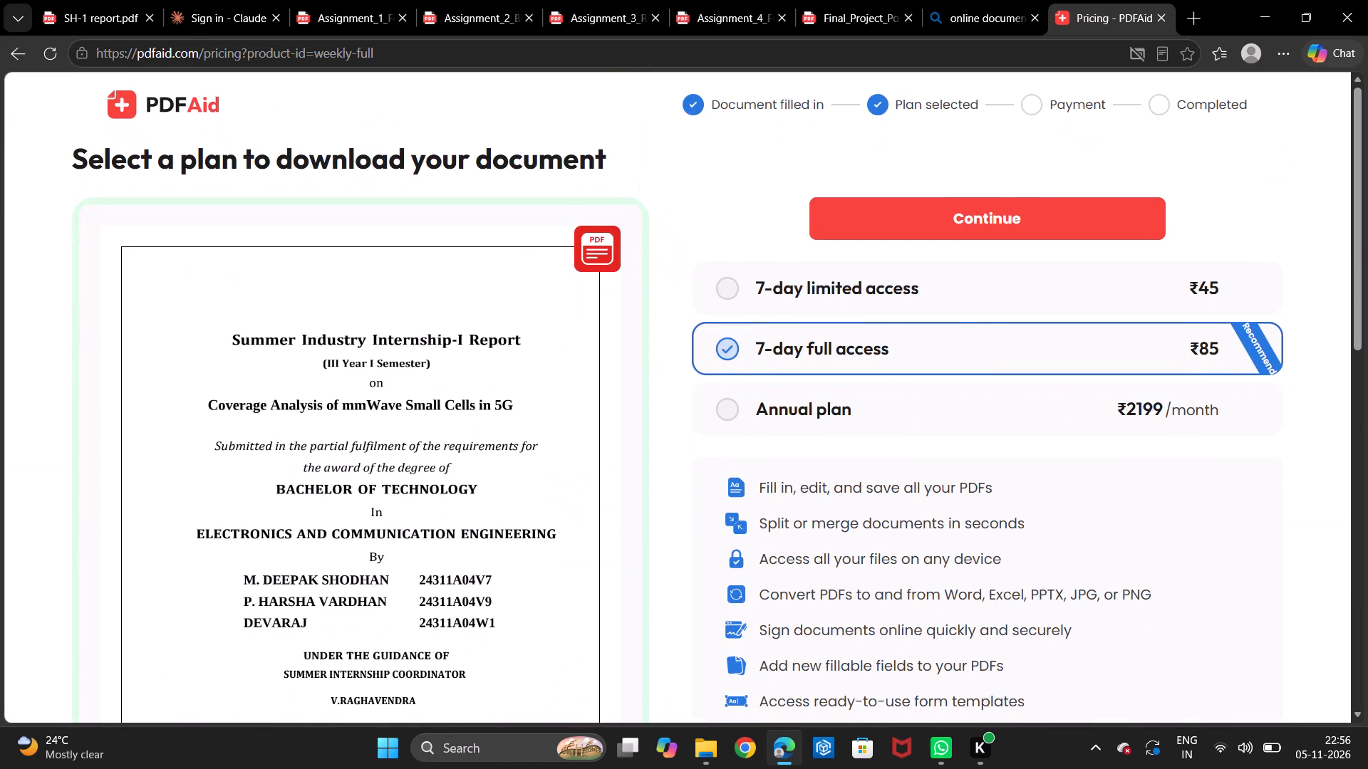
{"action": "left_click", "coordinate": [26, 46]}
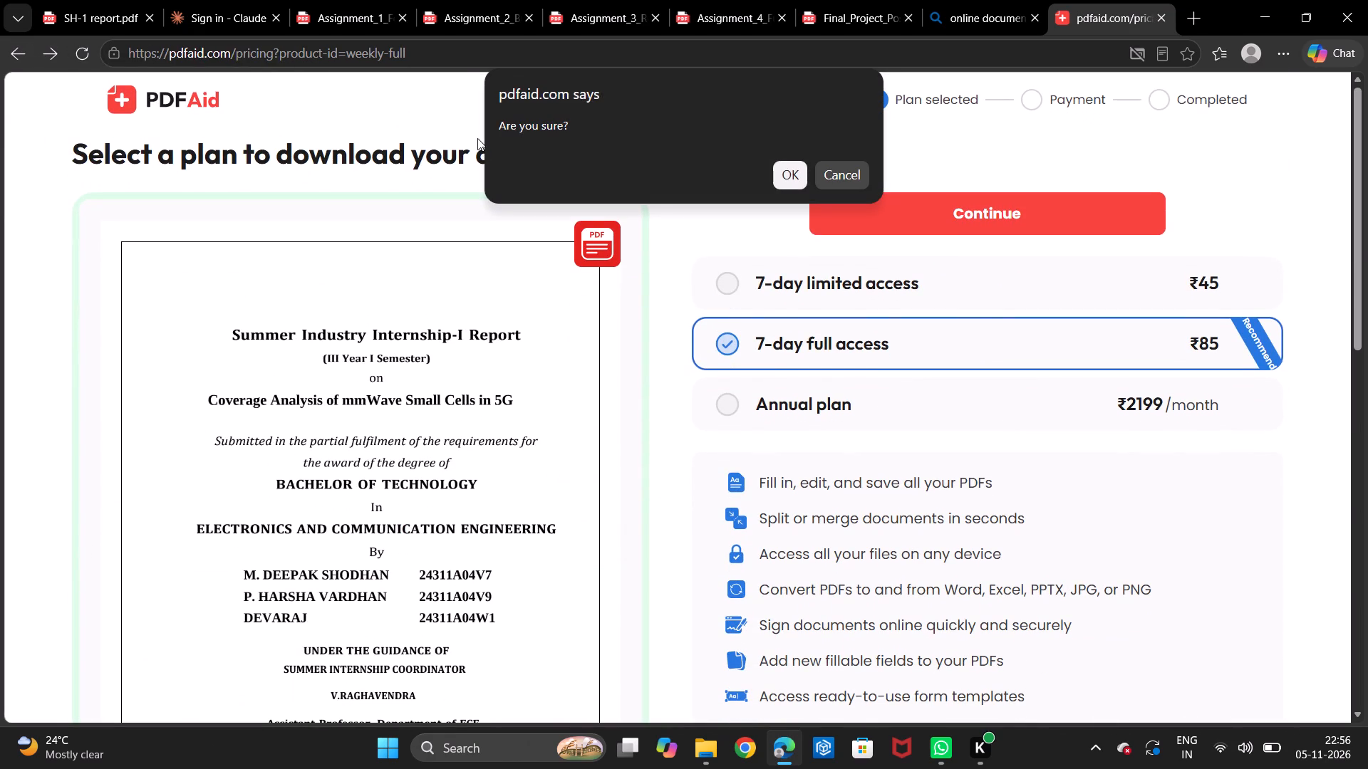
{"action": "left_click", "coordinate": [797, 167]}
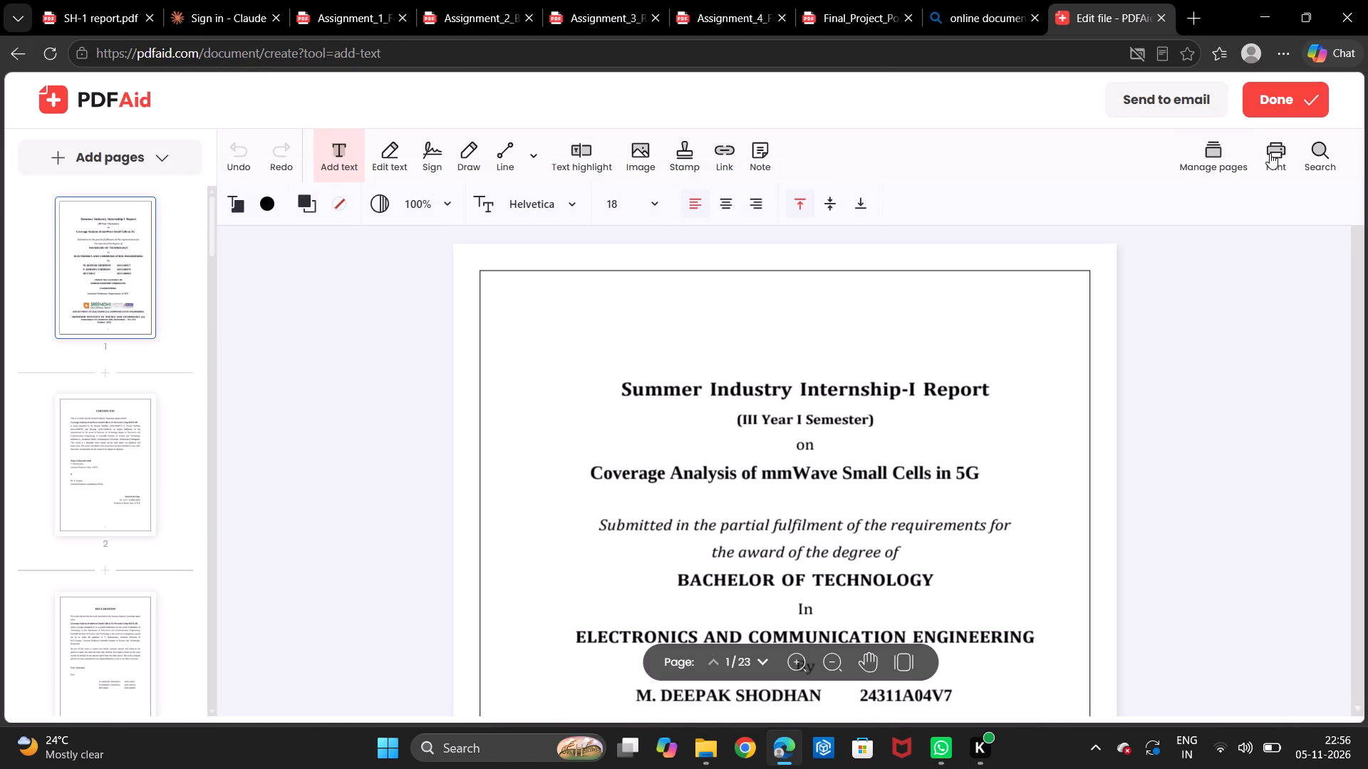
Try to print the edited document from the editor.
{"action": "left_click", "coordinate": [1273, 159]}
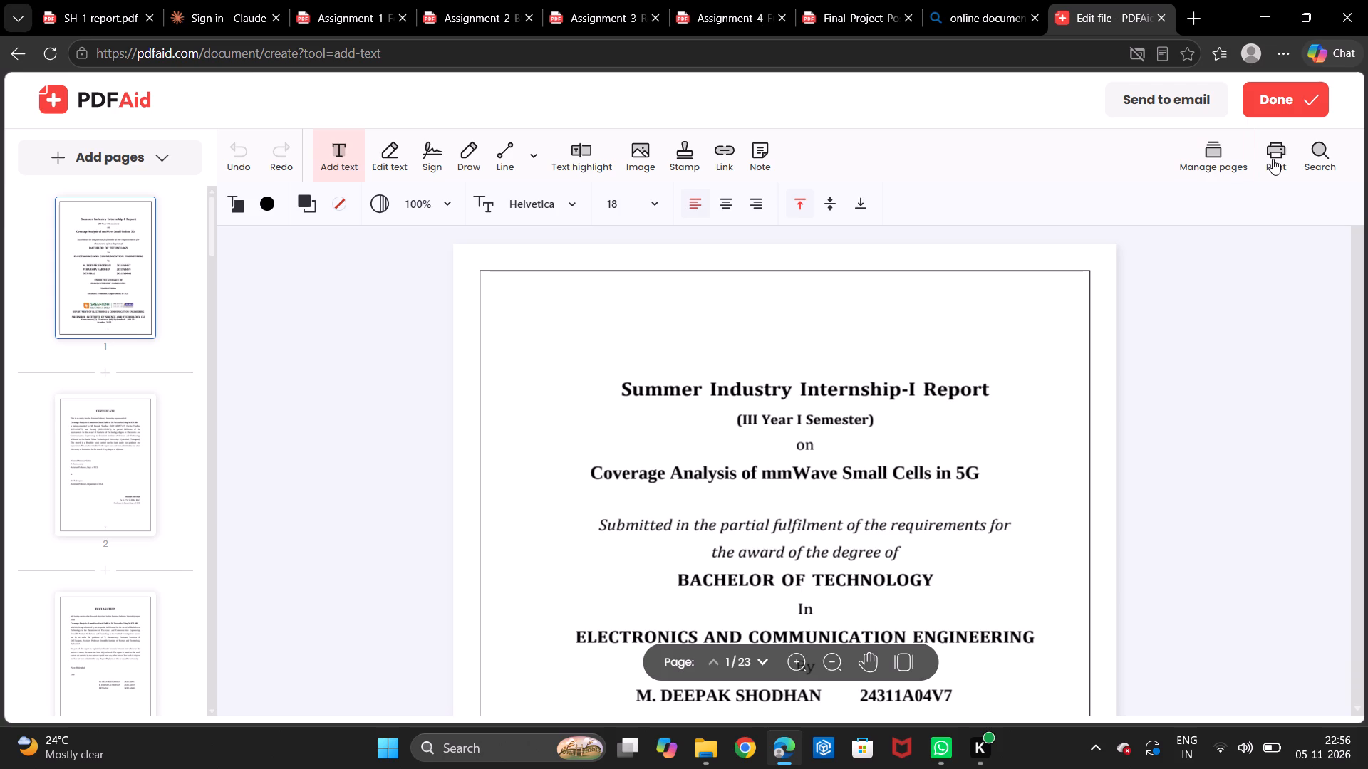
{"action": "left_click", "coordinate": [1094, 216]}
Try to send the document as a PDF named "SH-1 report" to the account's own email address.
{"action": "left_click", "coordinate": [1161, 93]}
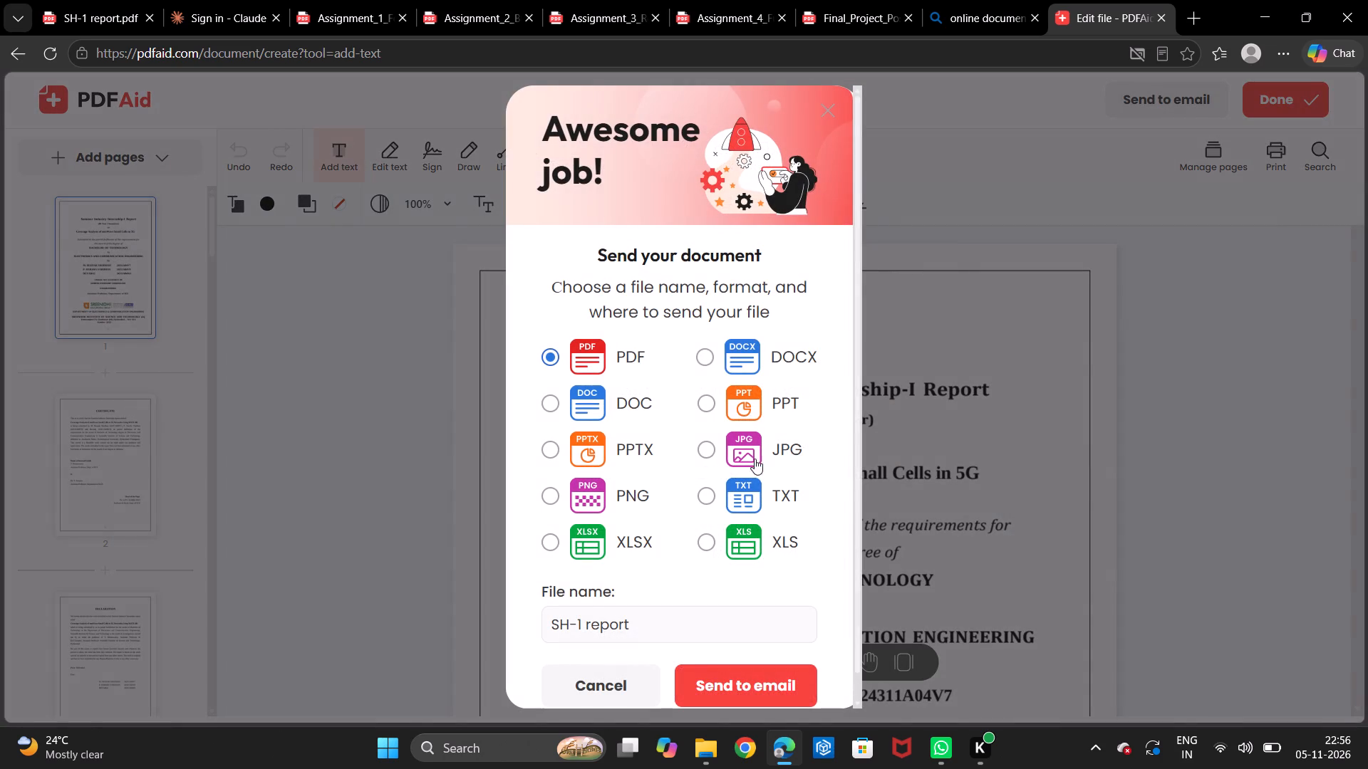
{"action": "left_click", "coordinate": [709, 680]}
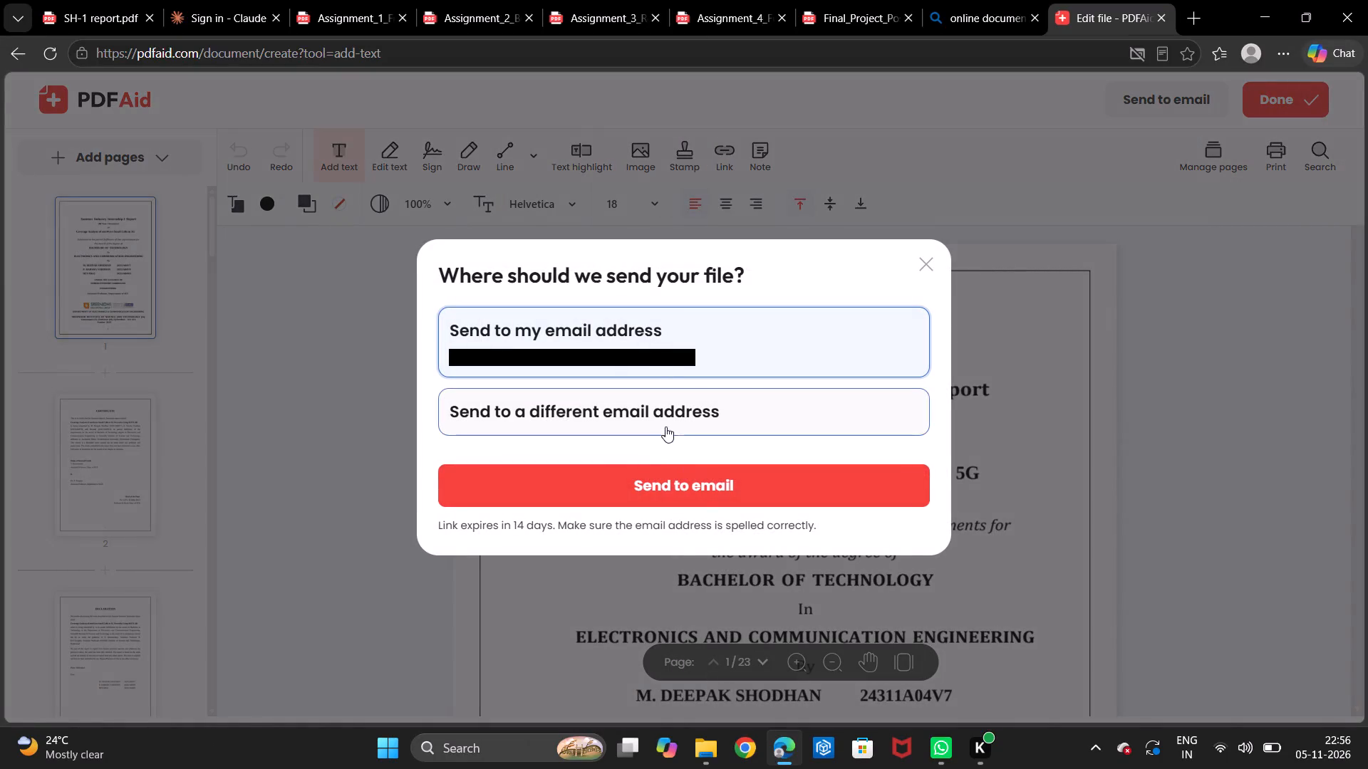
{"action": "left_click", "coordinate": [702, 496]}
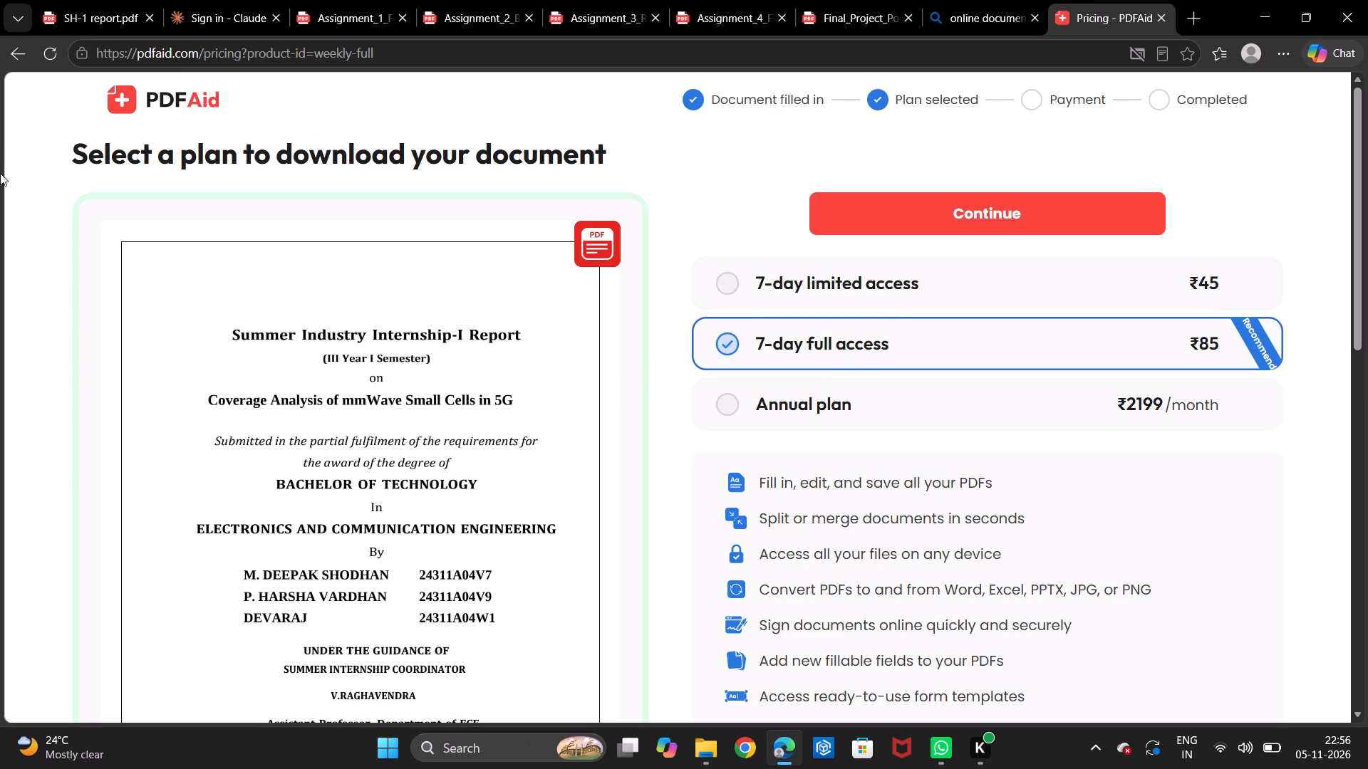
Go back from the plan selection to the document editor, check the cover page, and close the PDFAid tab without saving.
{"action": "right_click", "coordinate": [14, 49]}
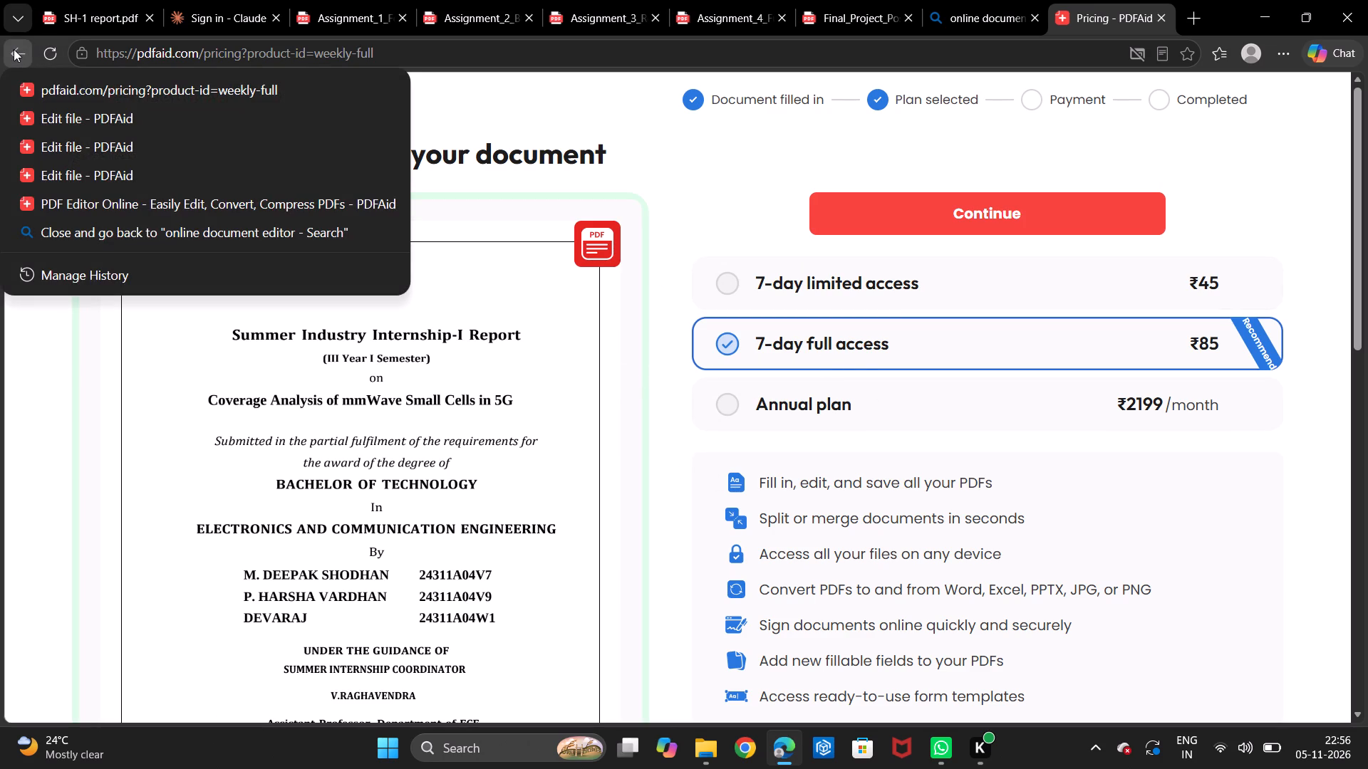
{"action": "double_click", "coordinate": [14, 50]}
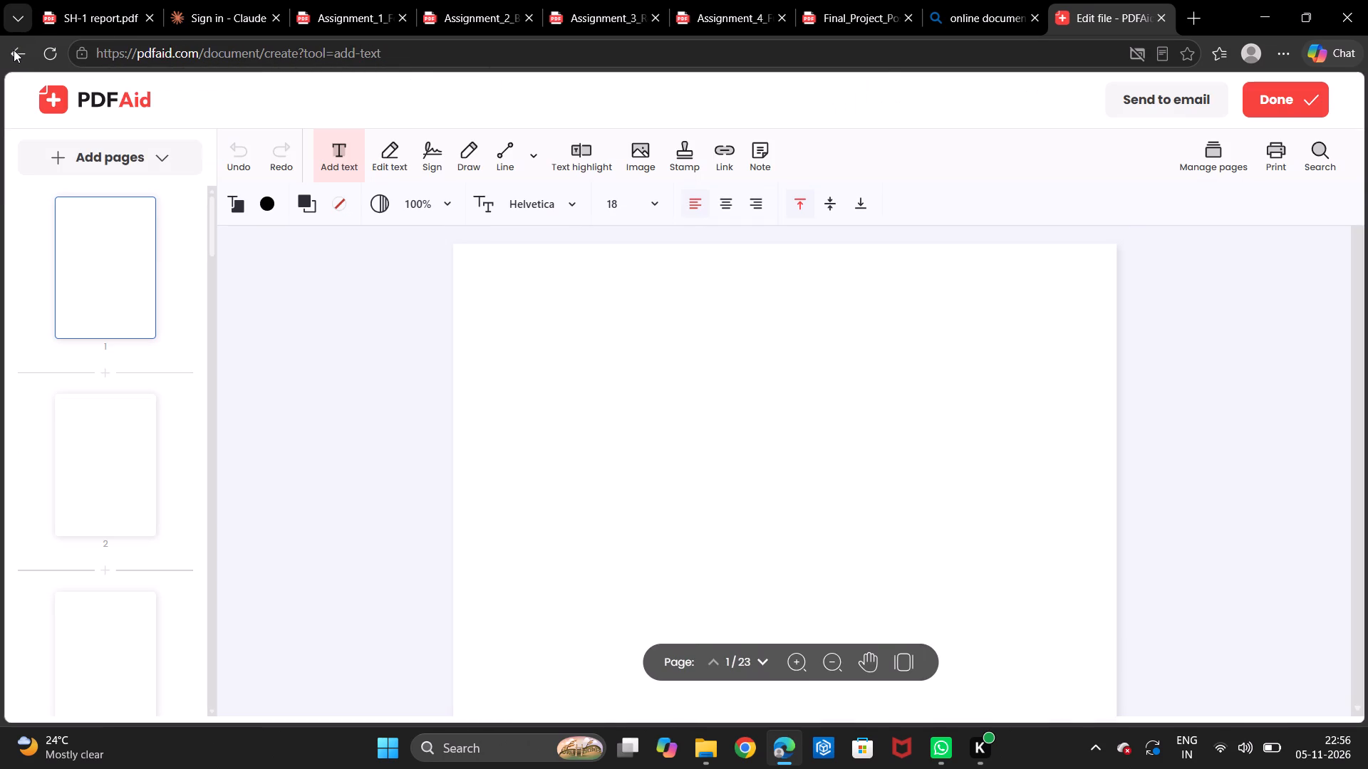
{"action": "scroll", "coordinate": [690, 415], "scroll_direction": "down", "scroll_amount": 1}
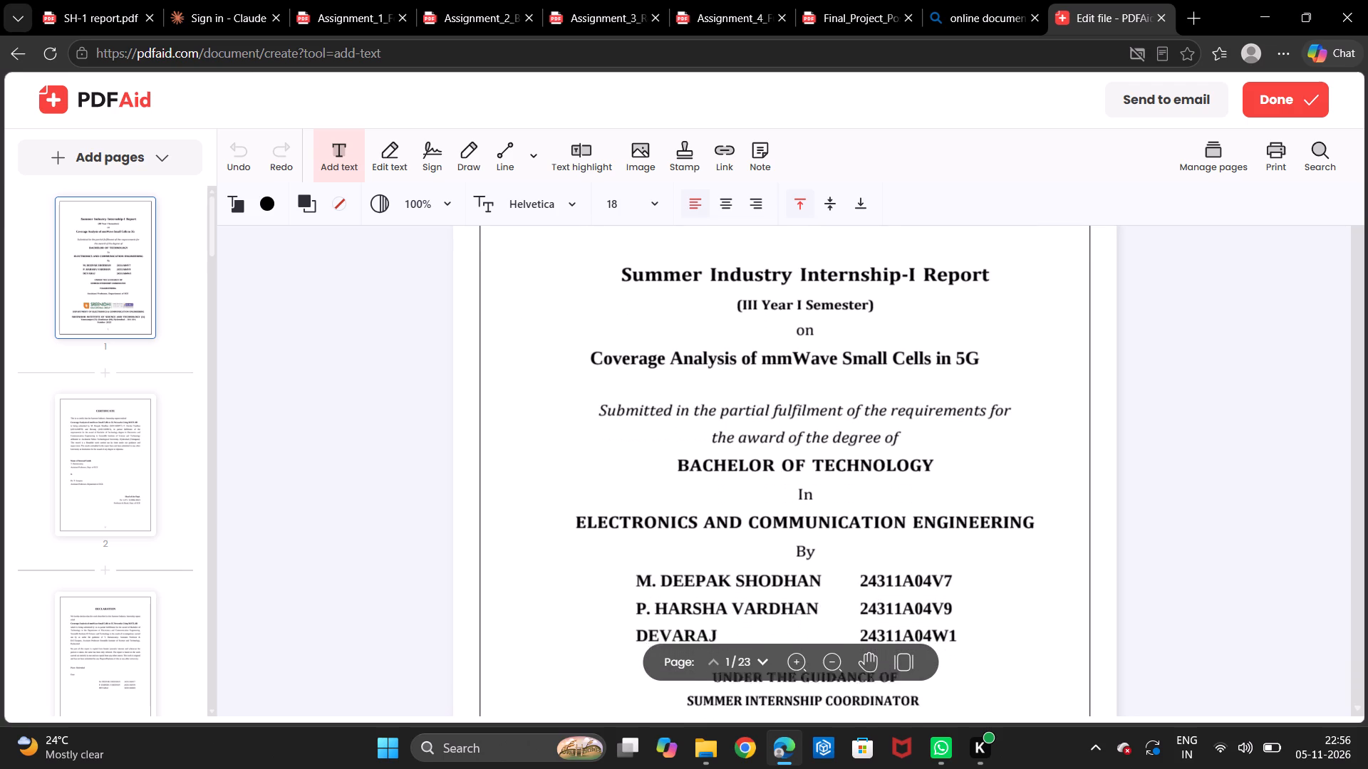
{"action": "scroll", "coordinate": [690, 415], "scroll_direction": "down", "scroll_amount": 1}
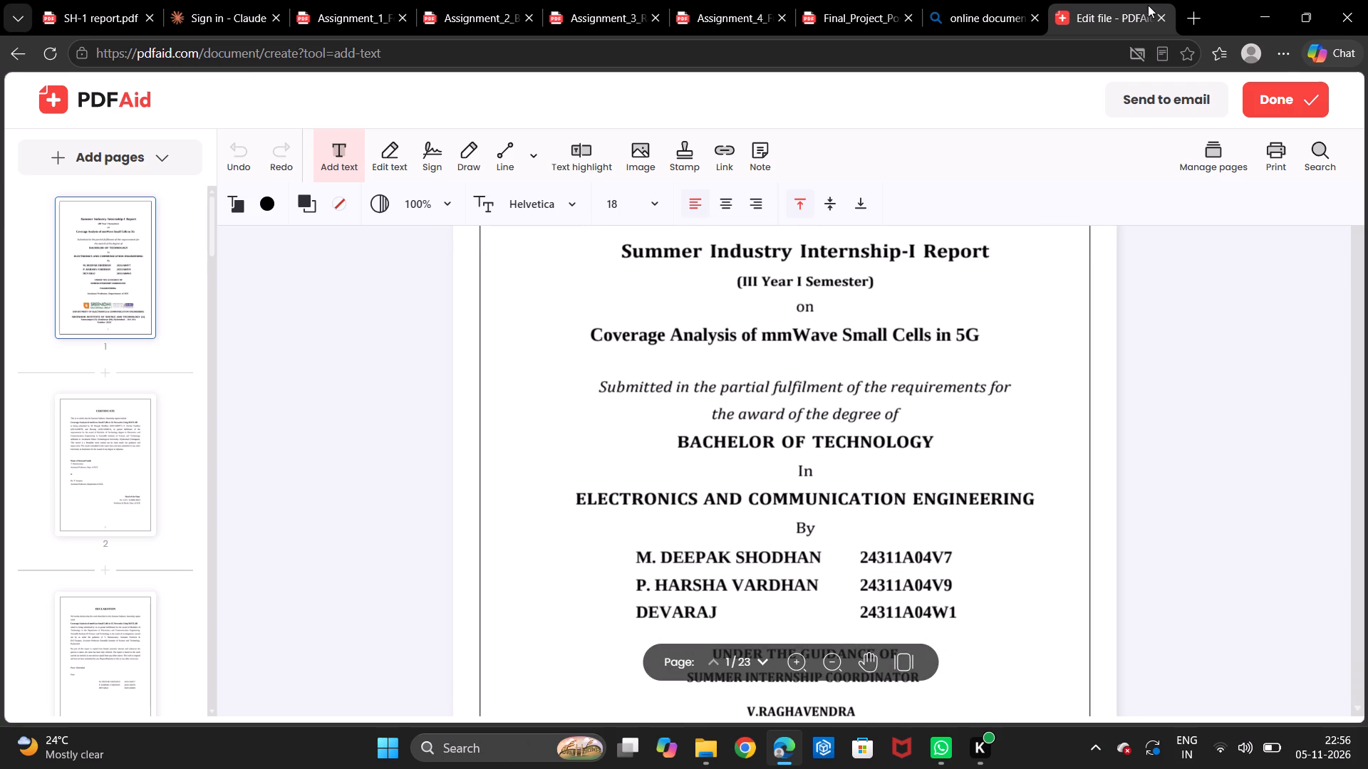
{"action": "left_click", "coordinate": [1159, 18]}
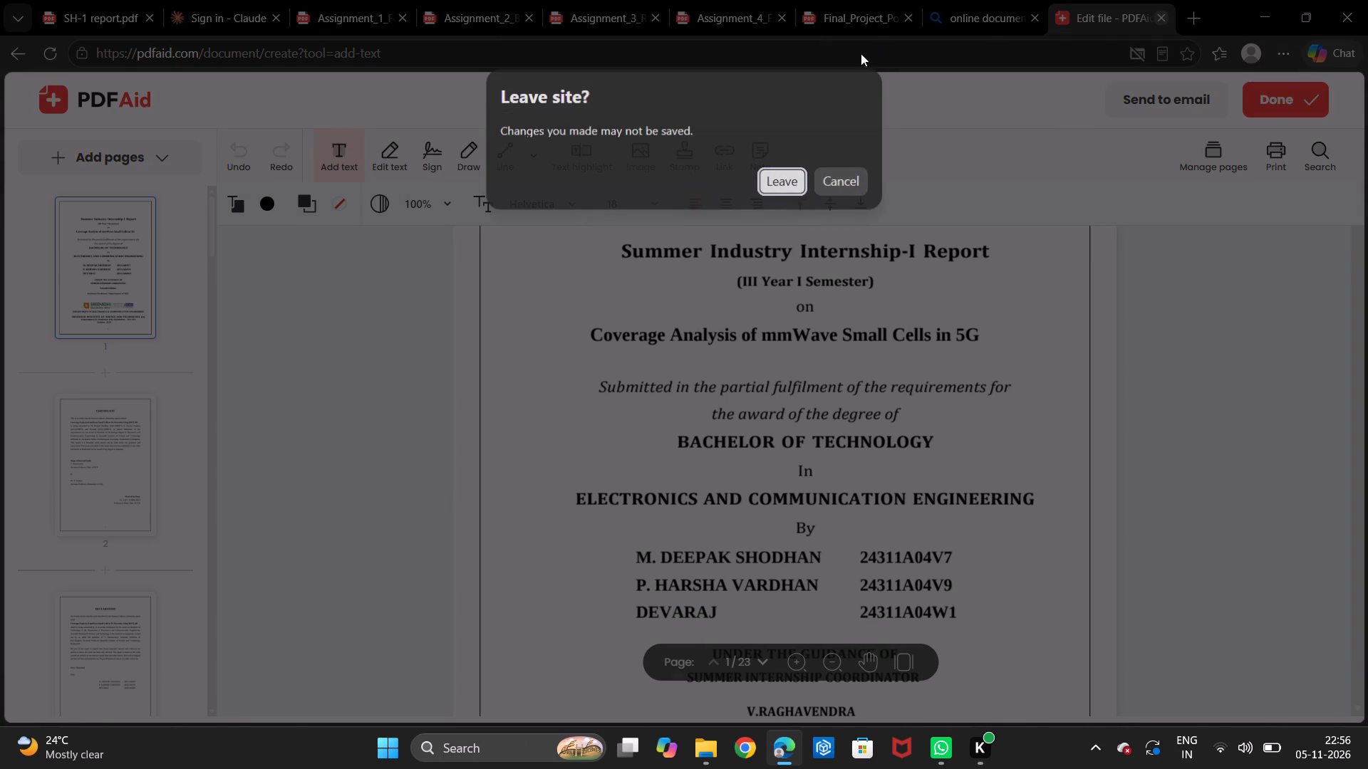
{"action": "left_click", "coordinate": [800, 192]}
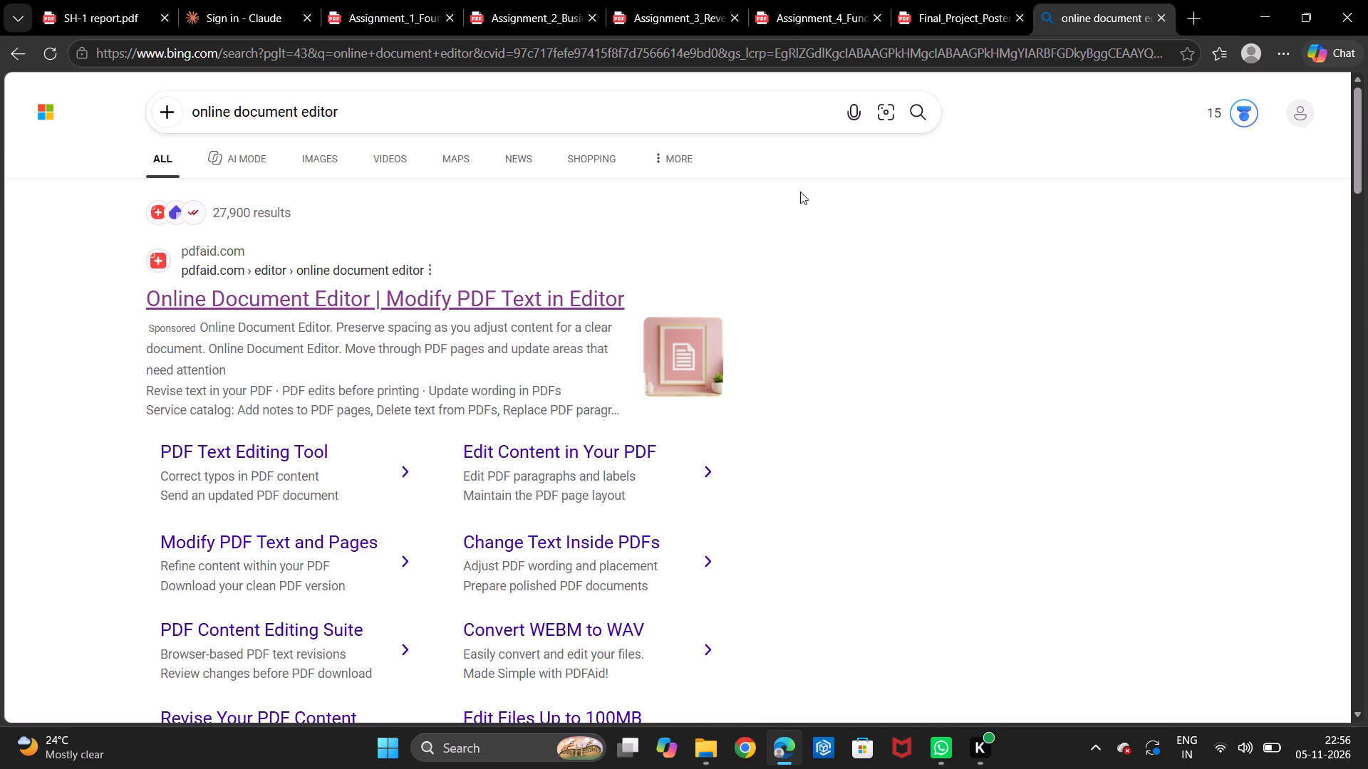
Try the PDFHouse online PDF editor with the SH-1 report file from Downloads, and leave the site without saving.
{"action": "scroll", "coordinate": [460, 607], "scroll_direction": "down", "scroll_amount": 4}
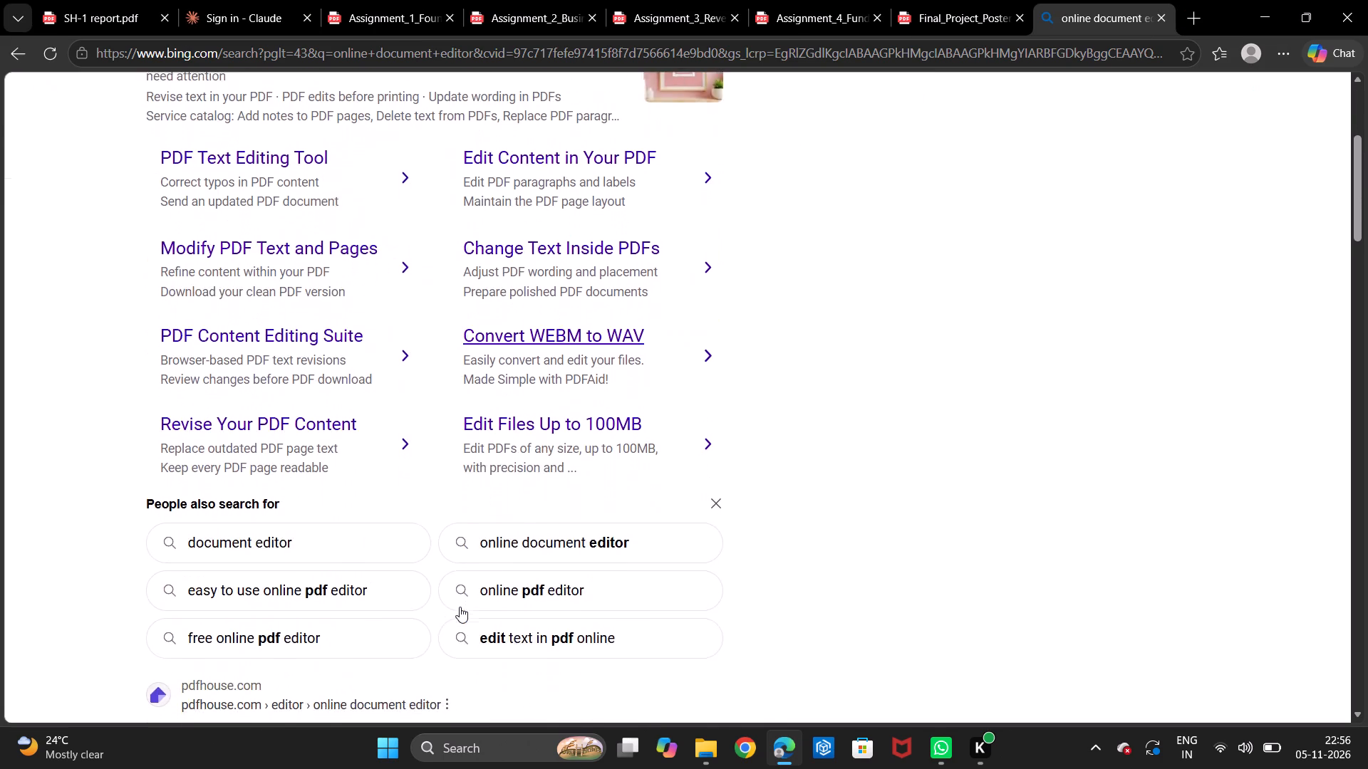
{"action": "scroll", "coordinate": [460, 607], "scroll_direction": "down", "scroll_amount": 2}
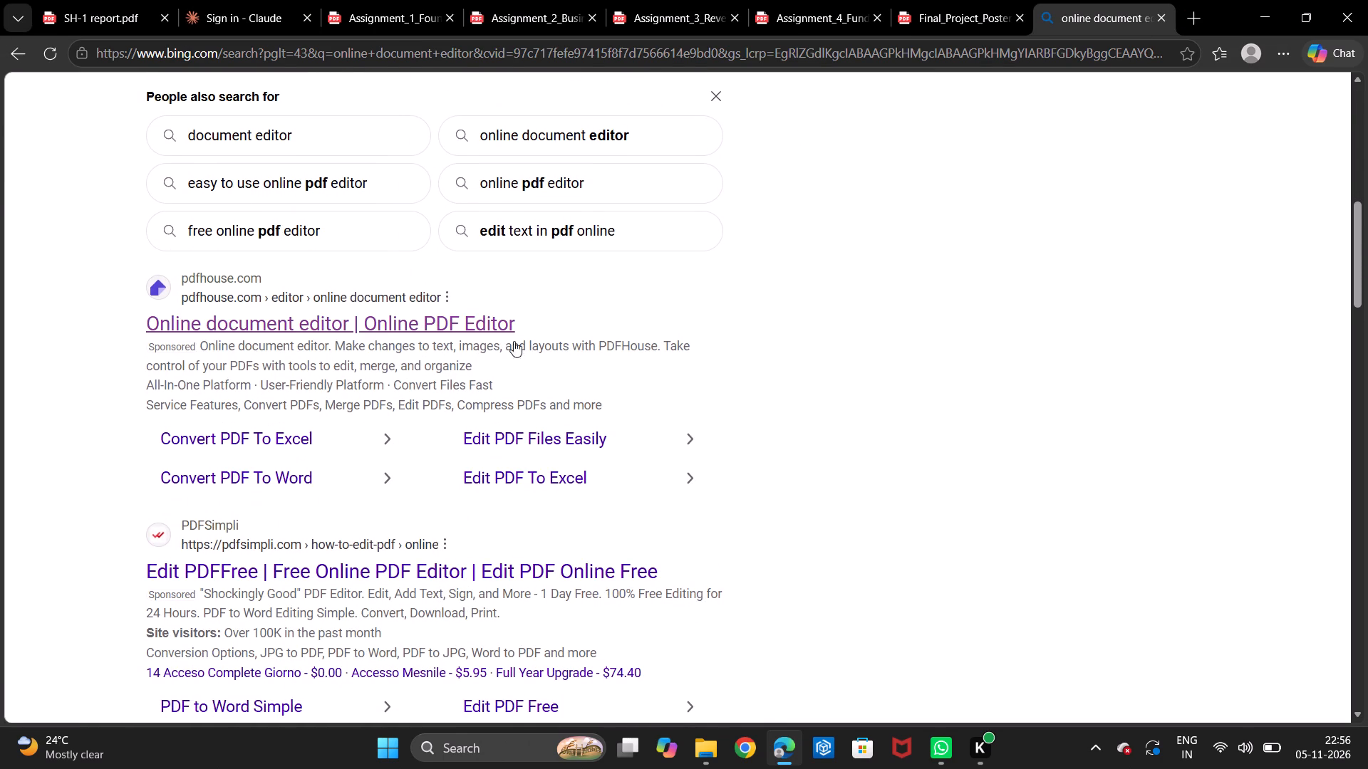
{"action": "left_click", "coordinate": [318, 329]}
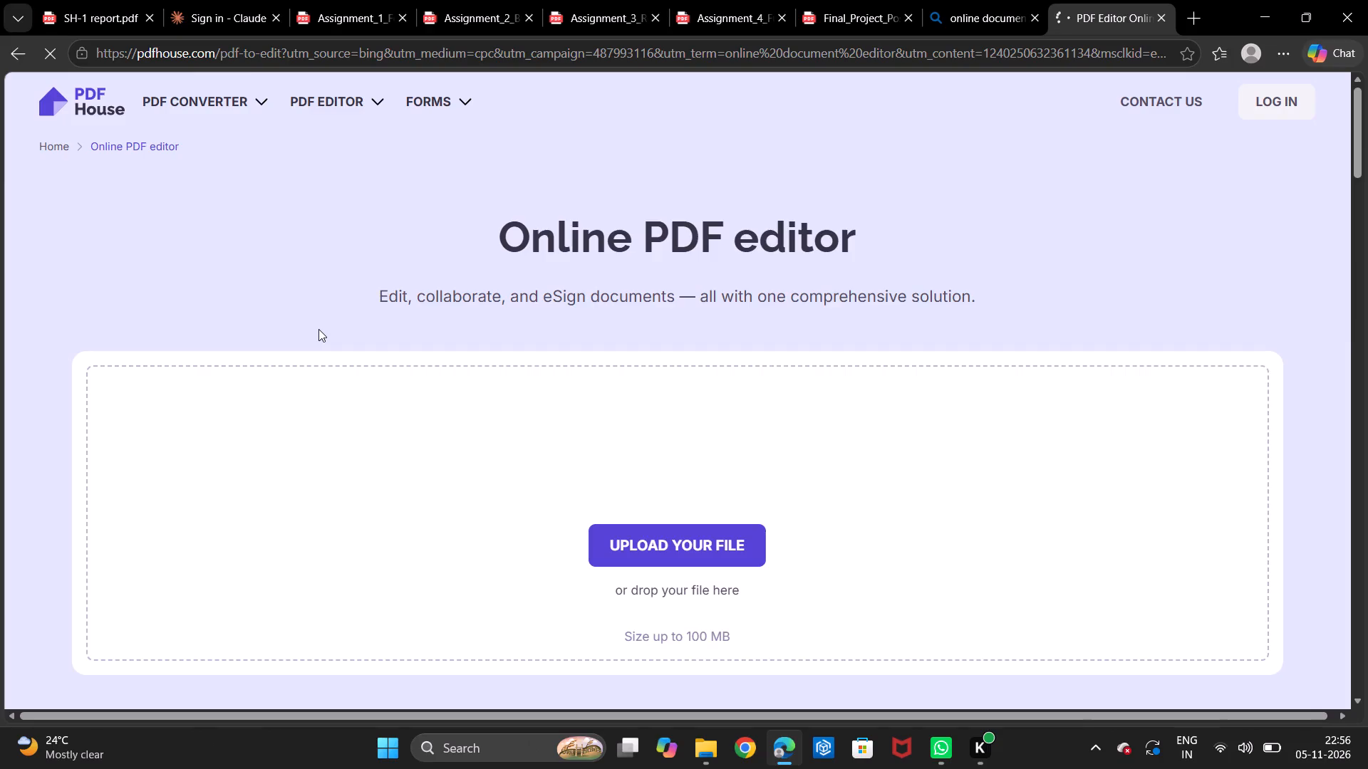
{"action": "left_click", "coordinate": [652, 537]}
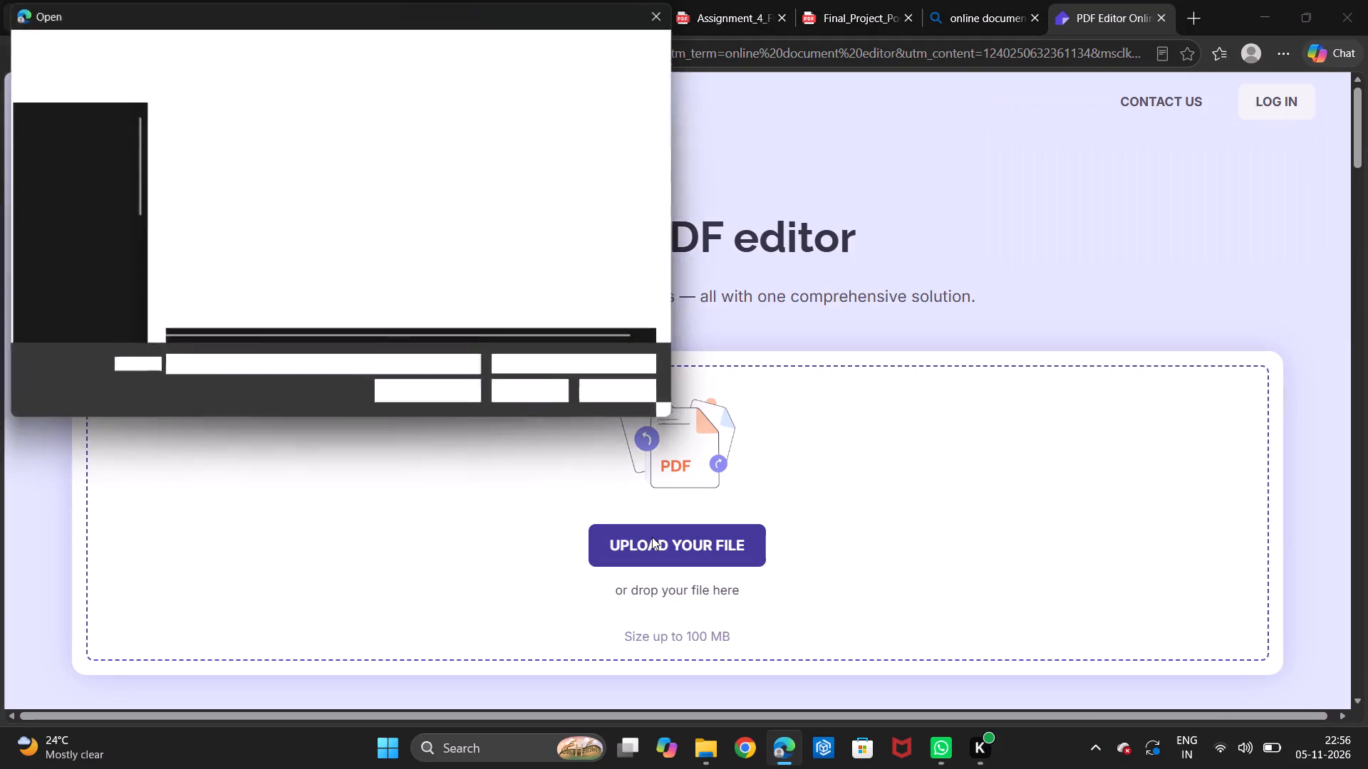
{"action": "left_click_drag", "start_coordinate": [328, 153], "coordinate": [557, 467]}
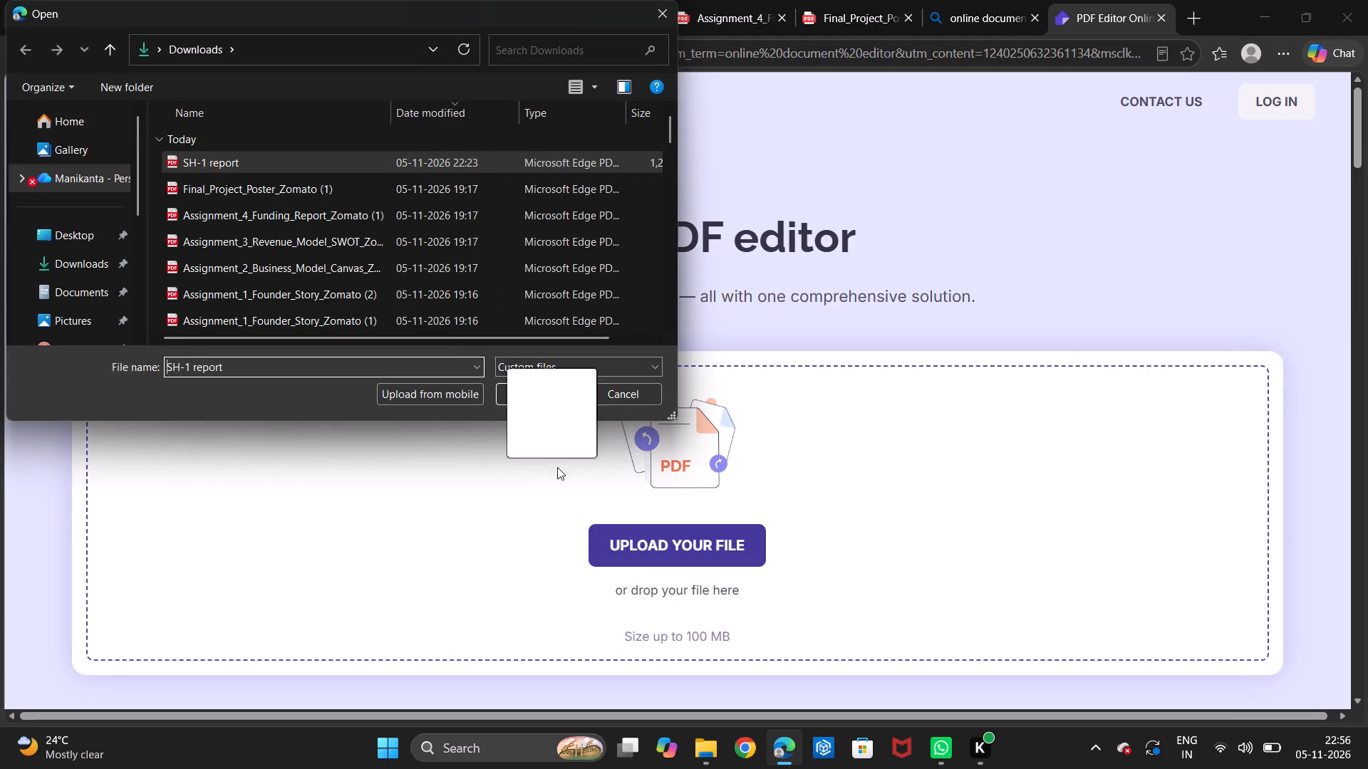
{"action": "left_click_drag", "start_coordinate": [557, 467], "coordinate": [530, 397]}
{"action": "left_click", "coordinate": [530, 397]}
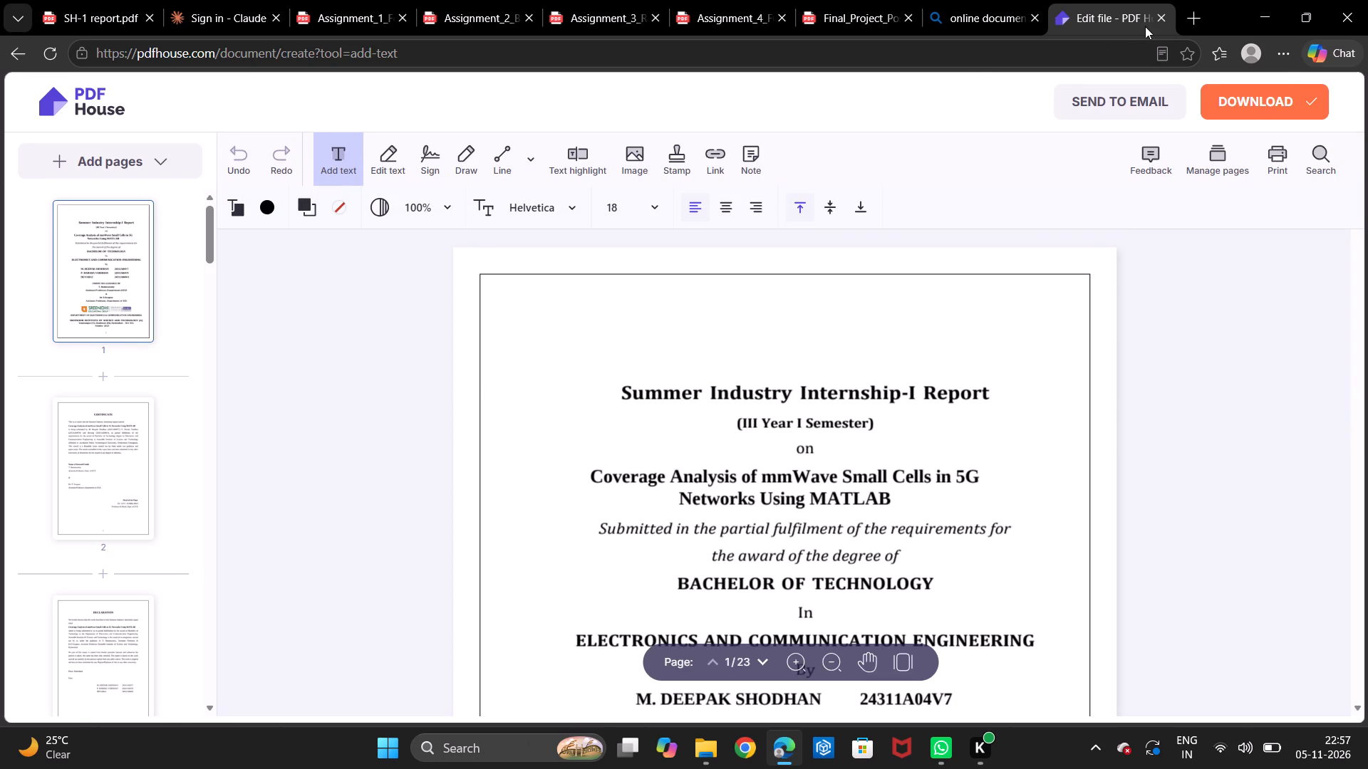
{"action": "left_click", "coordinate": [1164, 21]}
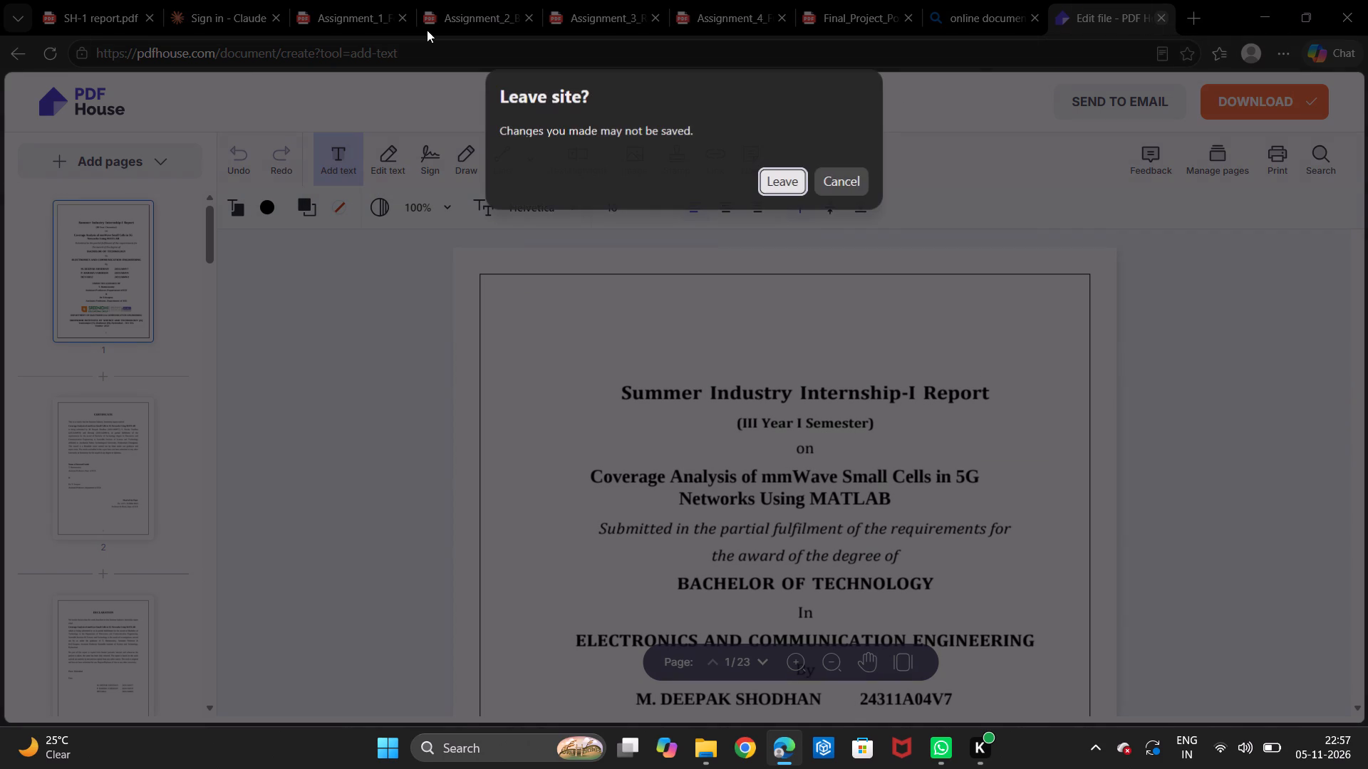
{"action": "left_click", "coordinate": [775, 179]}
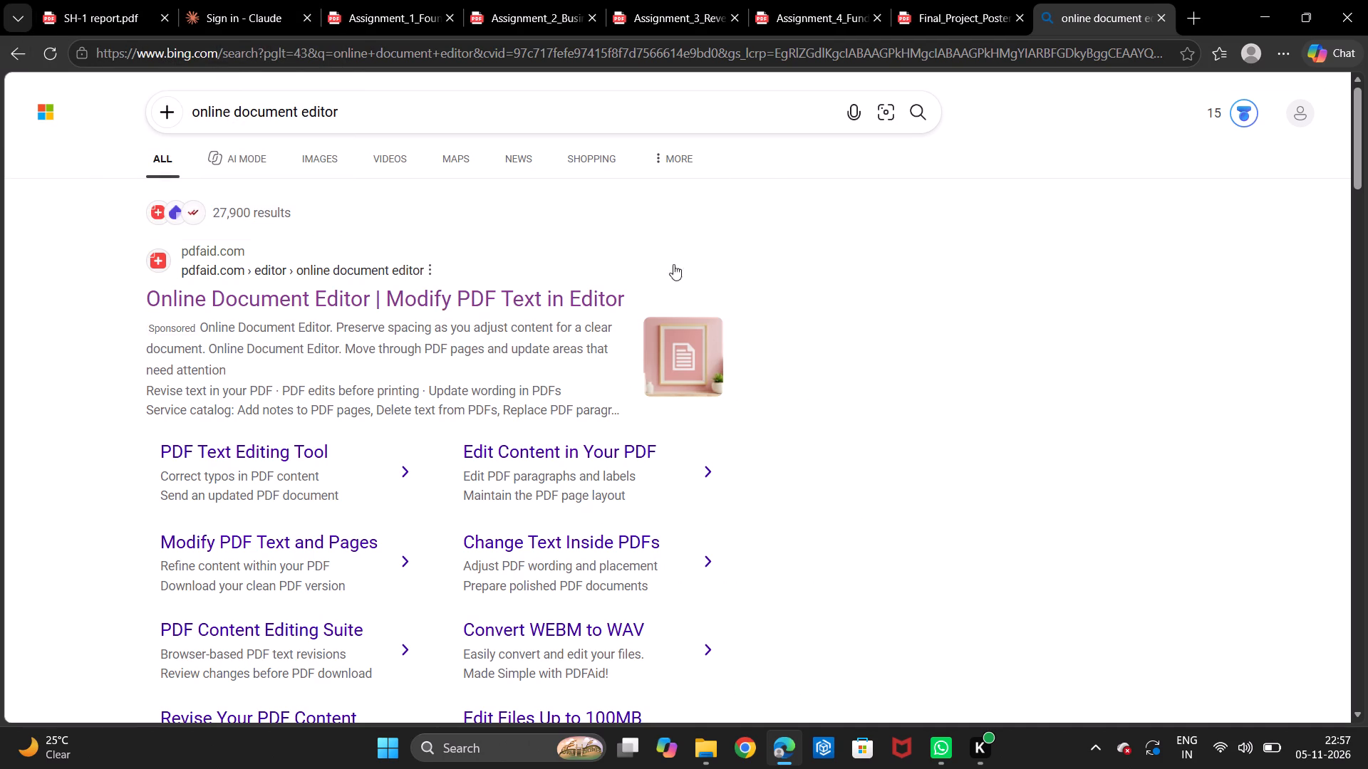
Look back at the original SH-1 report PDF and search the web for "i love pdf" in a new tab.
{"action": "left_click", "coordinate": [103, 22]}
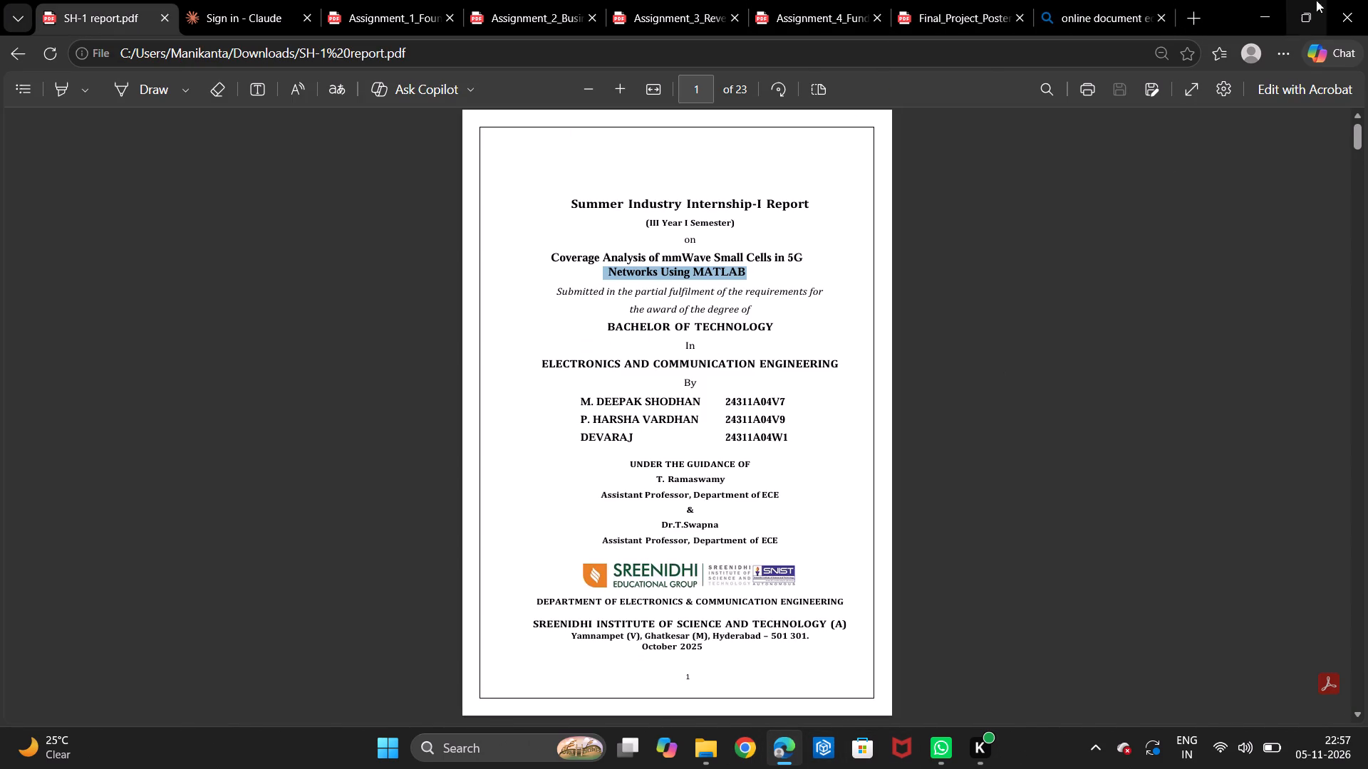
{"action": "left_click", "coordinate": [1186, 14]}
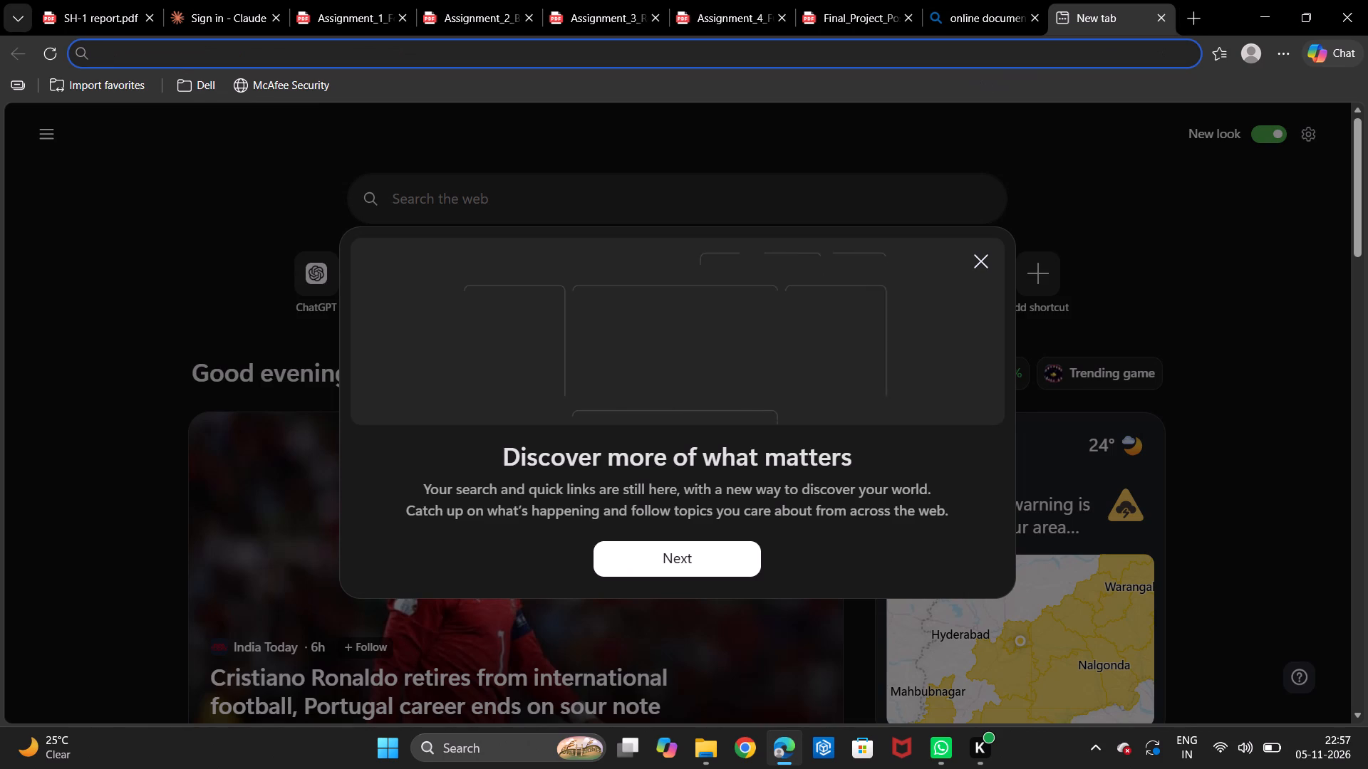
{"action": "left_click", "coordinate": [944, 57]}
{"action": "type", "text": "I K"}
{"action": "key", "text": "BackSpace"}
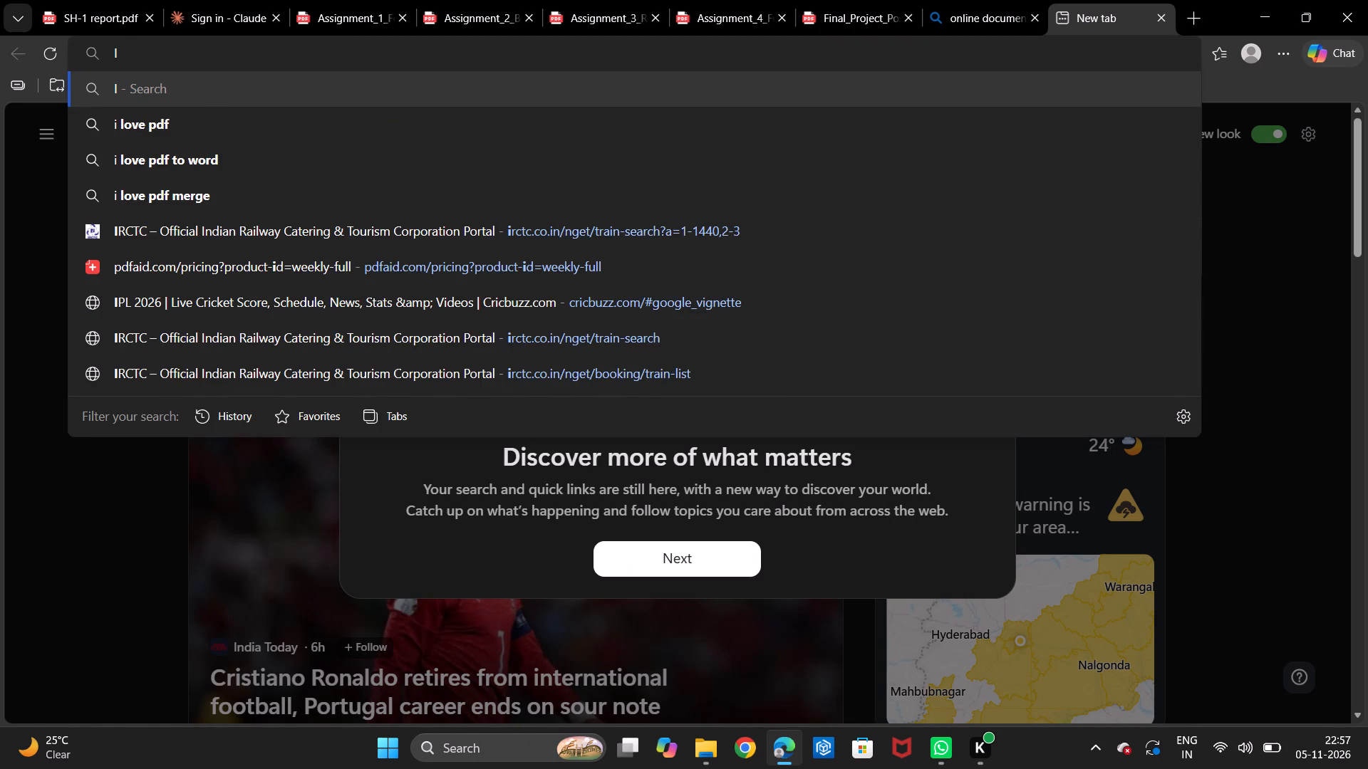
{"action": "left_click", "coordinate": [664, 120]}
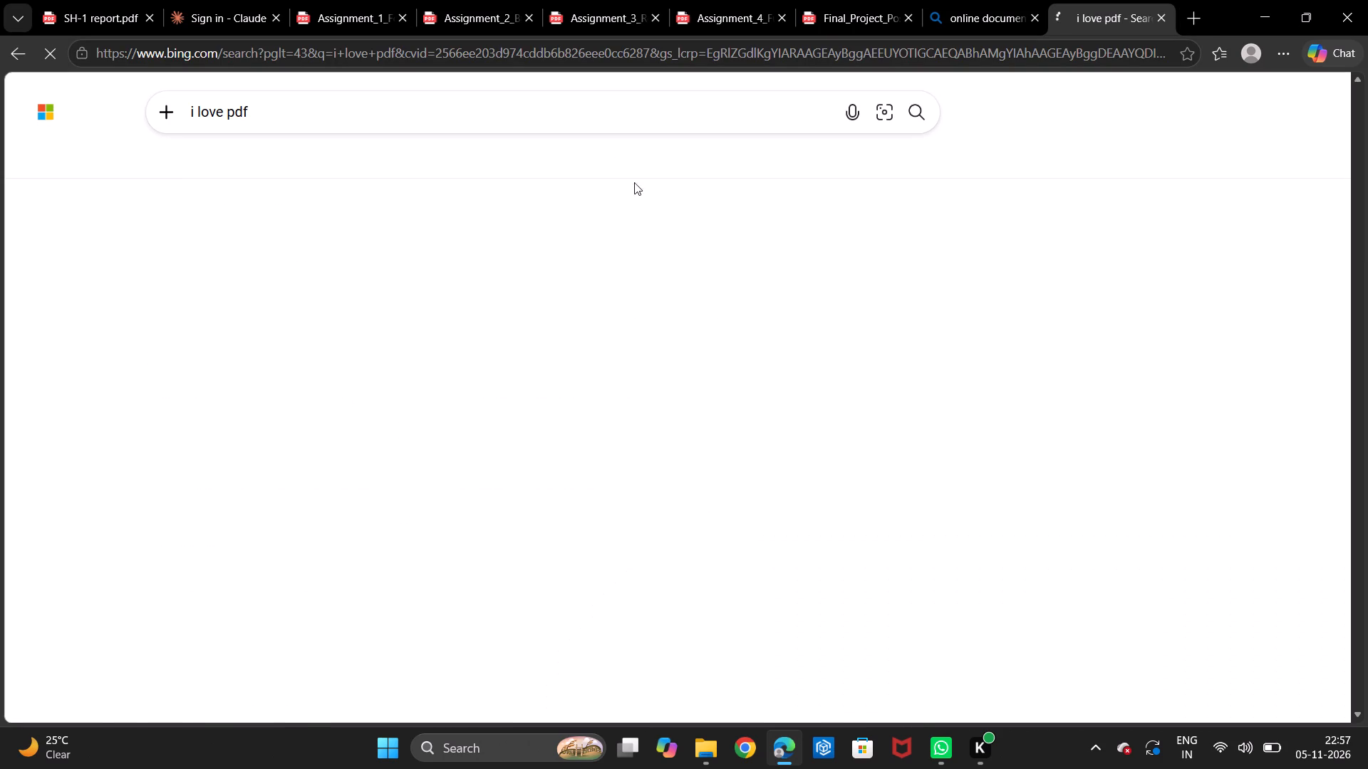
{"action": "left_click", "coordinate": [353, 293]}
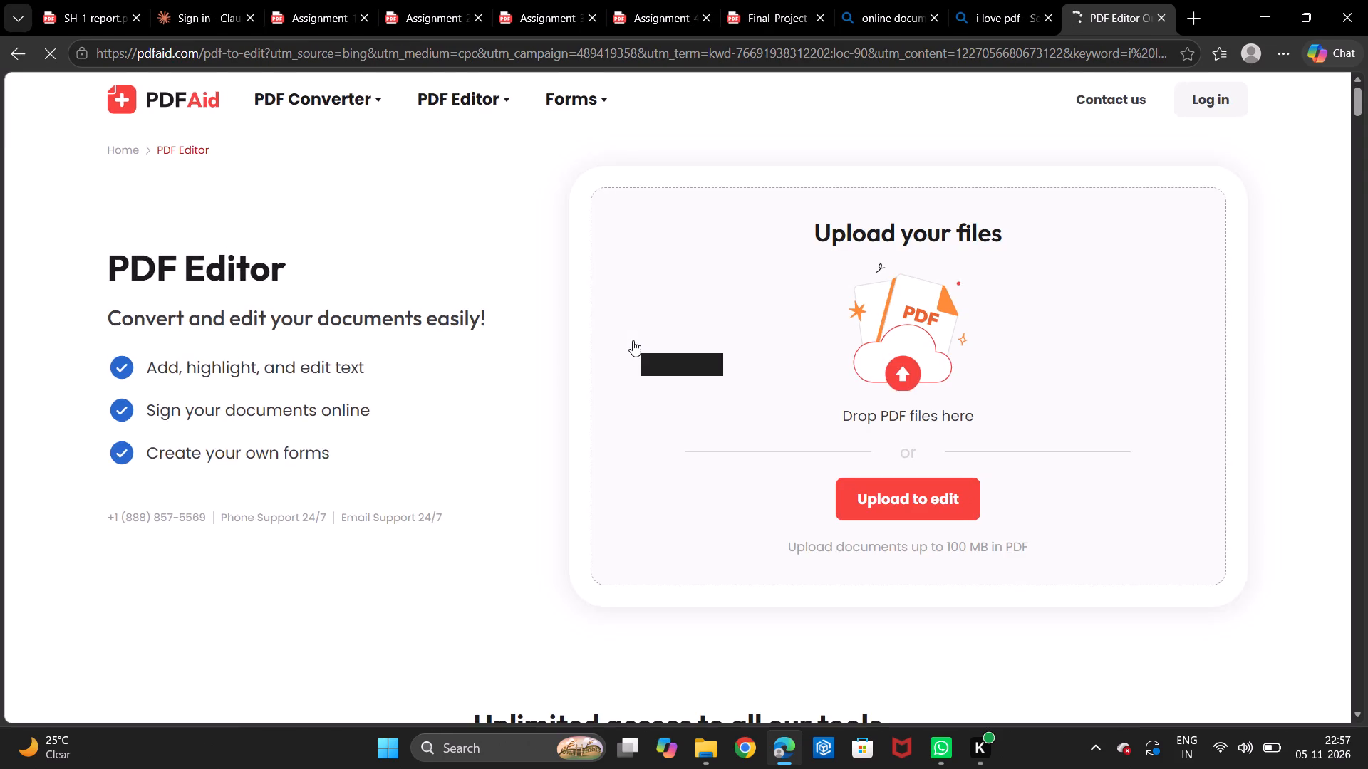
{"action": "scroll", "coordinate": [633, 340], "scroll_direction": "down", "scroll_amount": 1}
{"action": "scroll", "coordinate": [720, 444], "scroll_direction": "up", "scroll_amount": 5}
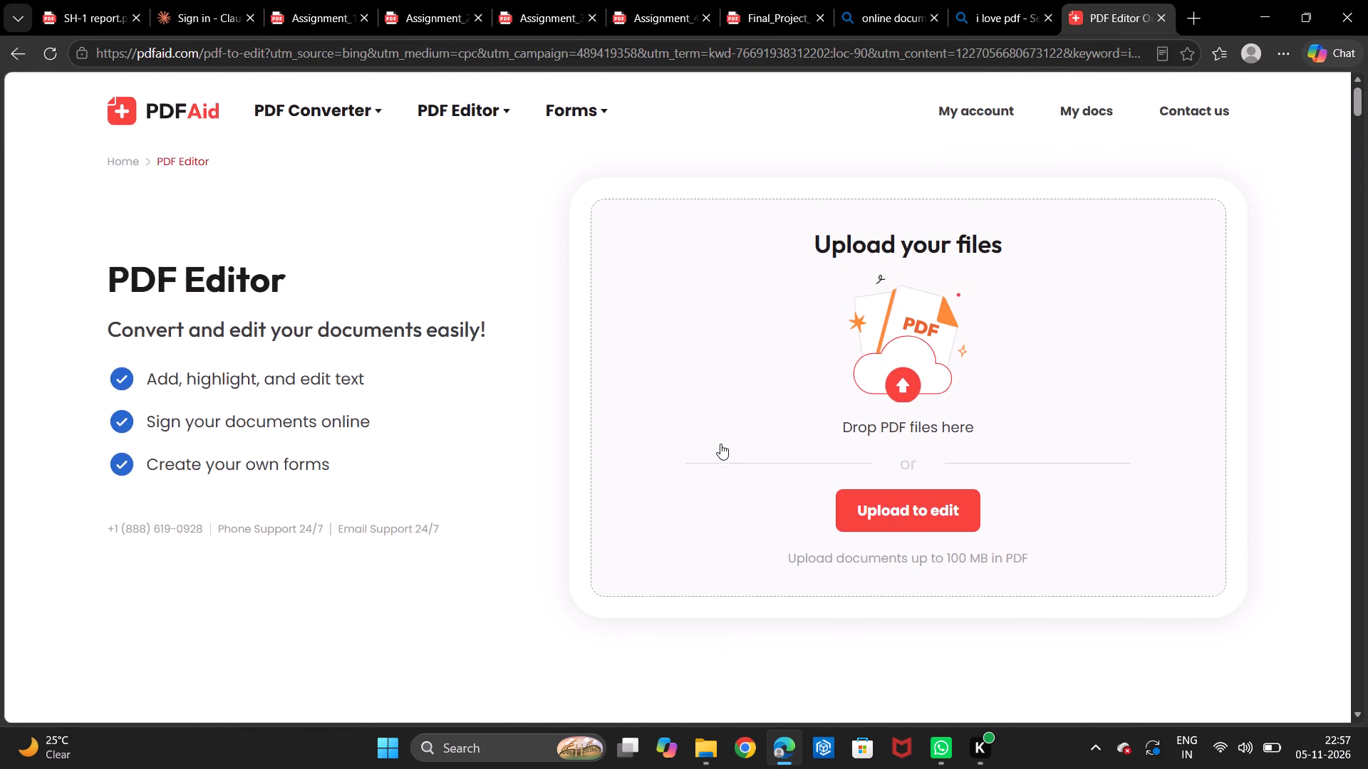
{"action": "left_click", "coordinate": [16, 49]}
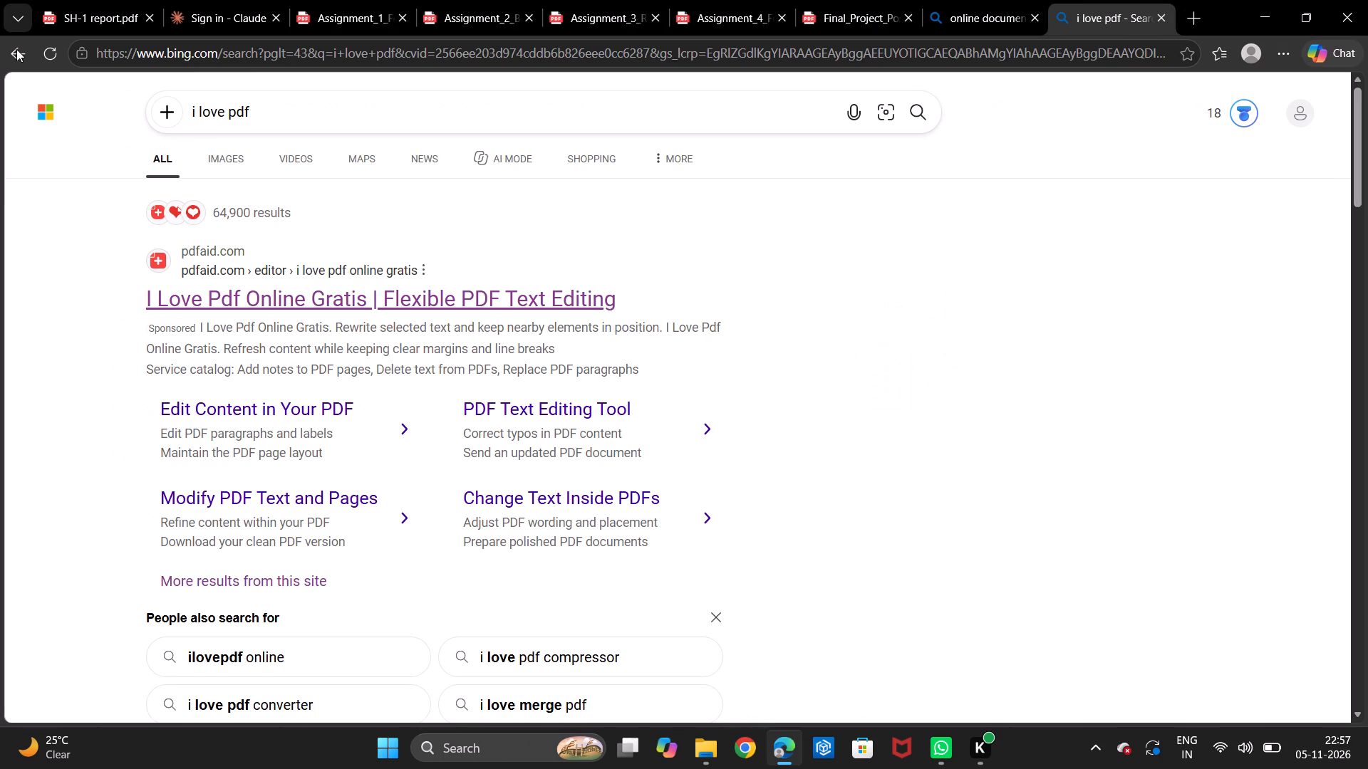
Open the iLovePDF site from the search results and choose its PDF to Word converter.
{"action": "scroll", "coordinate": [340, 402], "scroll_direction": "down", "scroll_amount": 4}
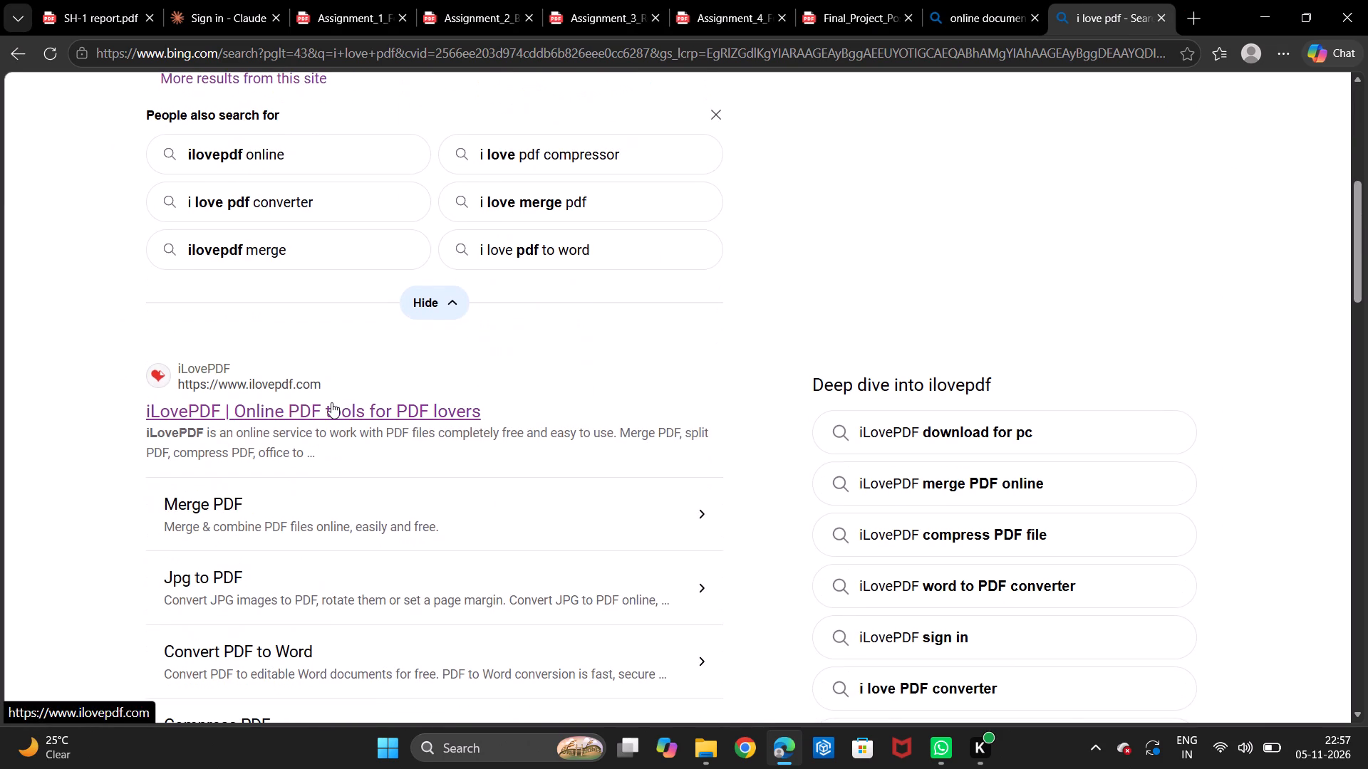
{"action": "left_click", "coordinate": [331, 402]}
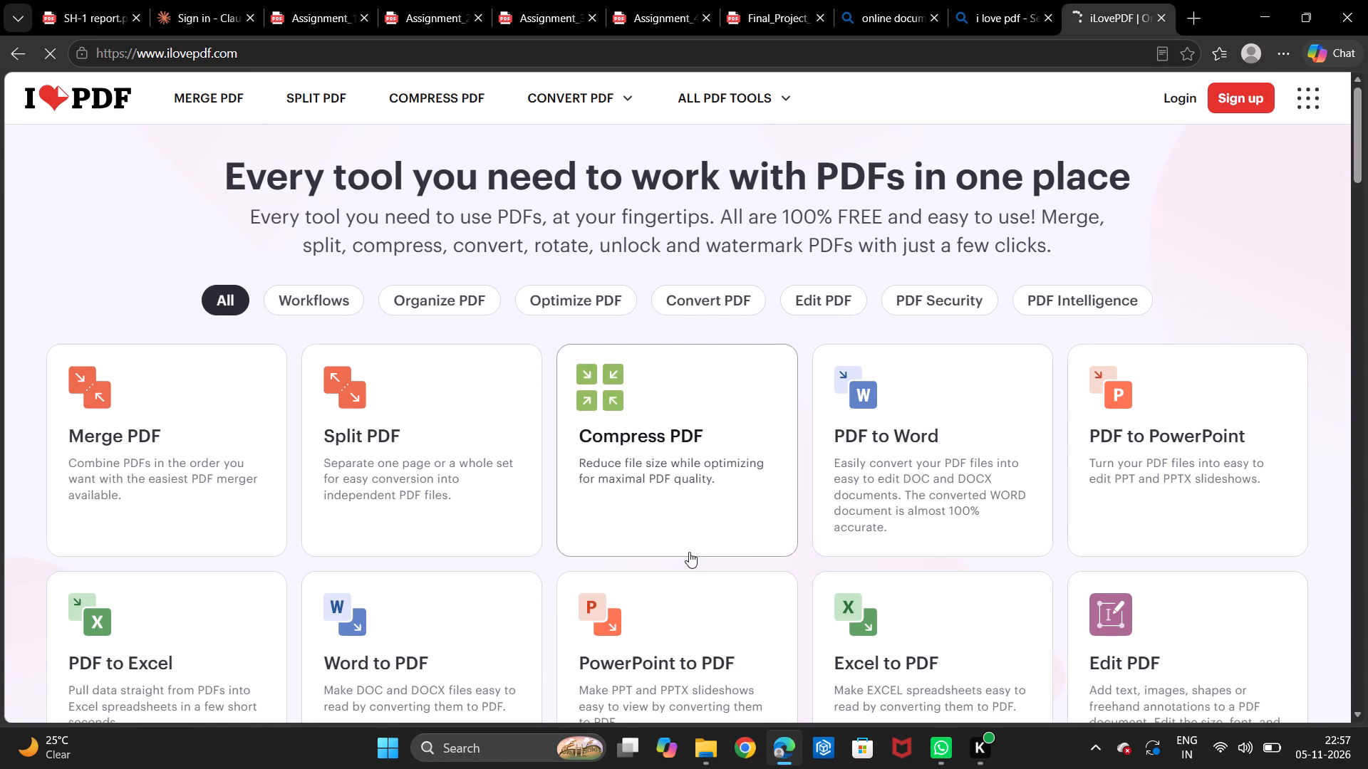
{"action": "scroll", "coordinate": [689, 552], "scroll_direction": "down", "scroll_amount": 1}
{"action": "left_click", "coordinate": [1005, 339]}
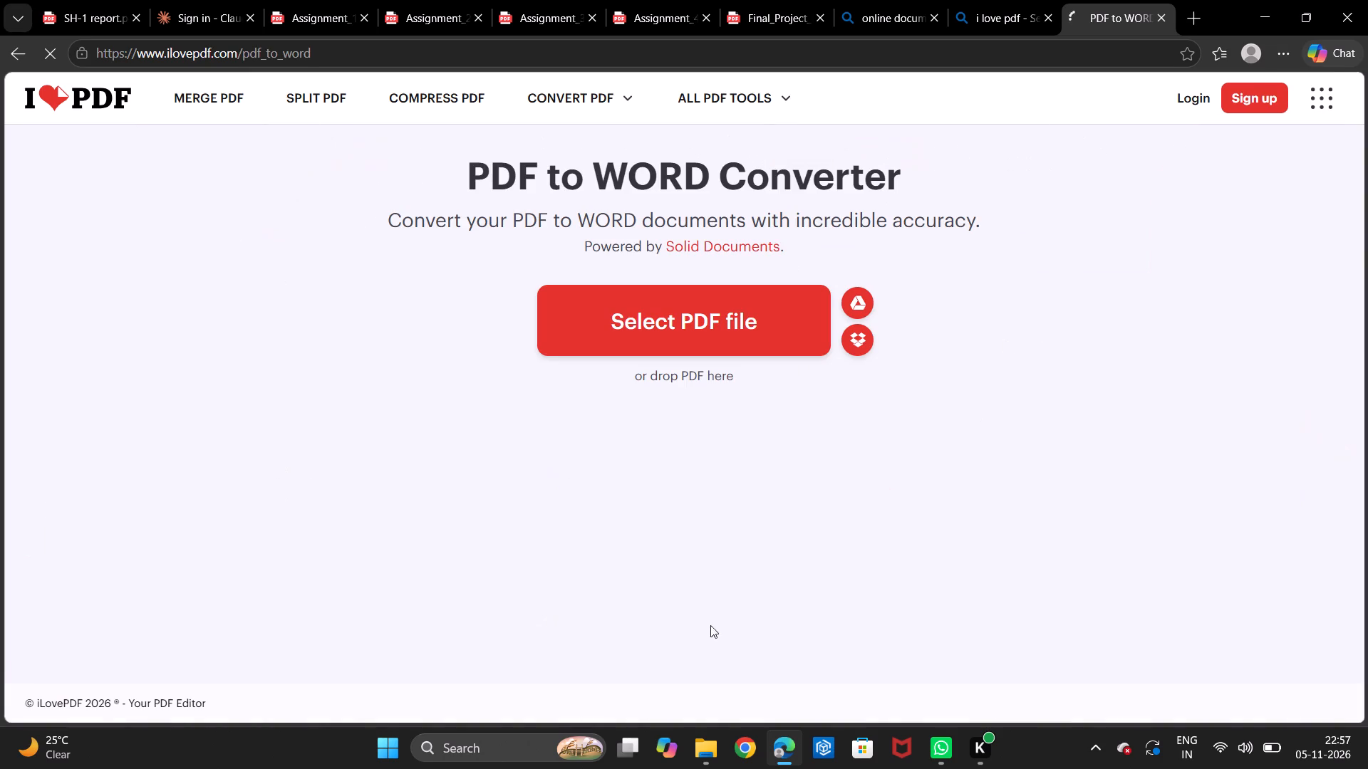
Upload the SH-1 report PDF from Downloads to the iLovePDF converter and convert it to Word.
{"action": "left_click", "coordinate": [717, 752]}
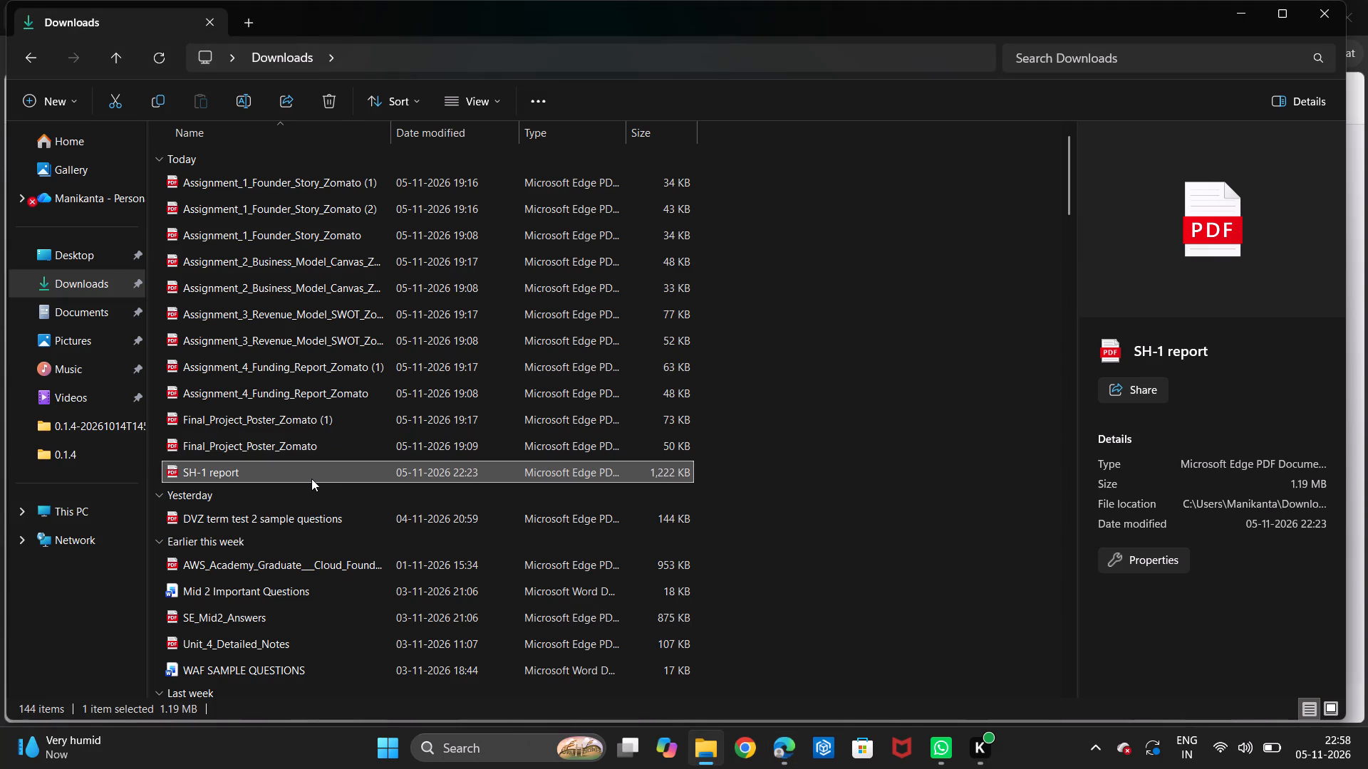
{"action": "left_click_drag", "start_coordinate": [311, 478], "coordinate": [776, 758]}
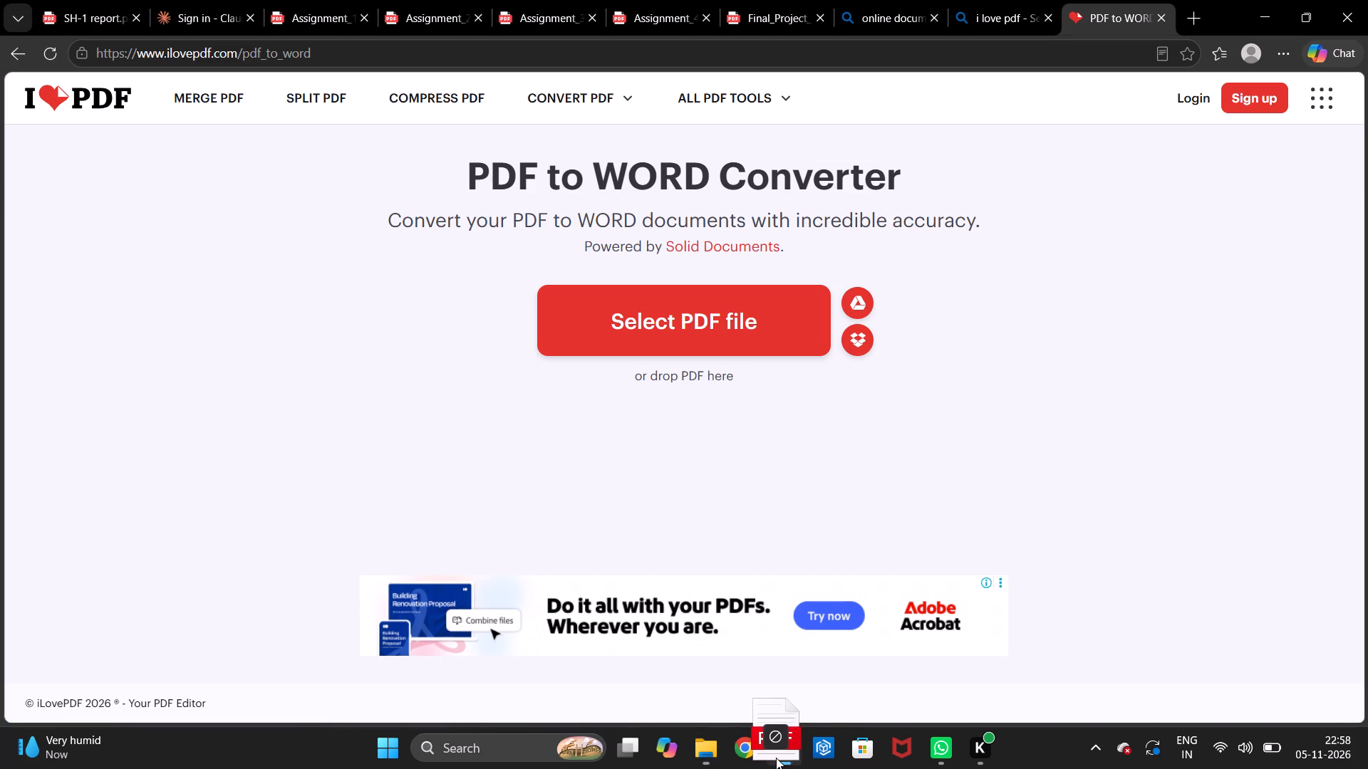
{"action": "left_click_drag", "start_coordinate": [776, 758], "coordinate": [679, 331]}
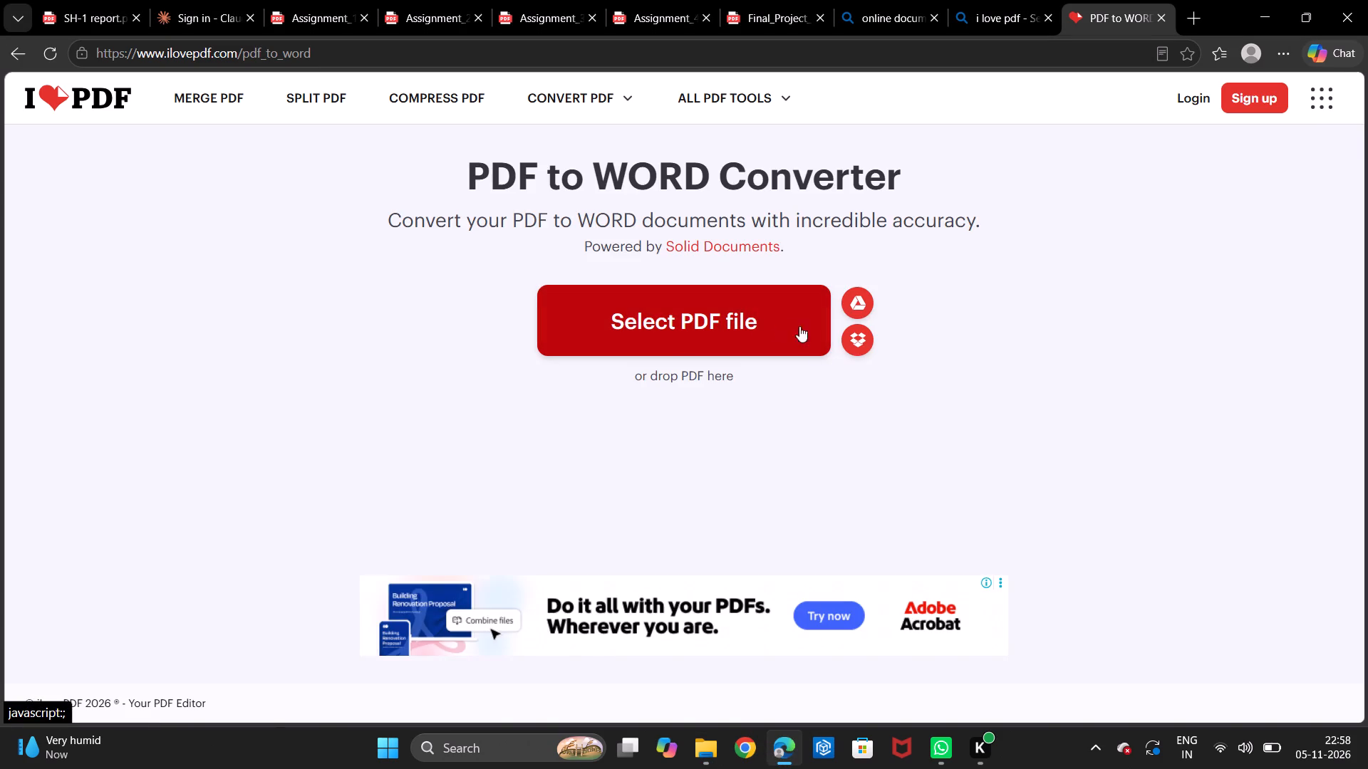
{"action": "left_click", "coordinate": [1165, 669]}
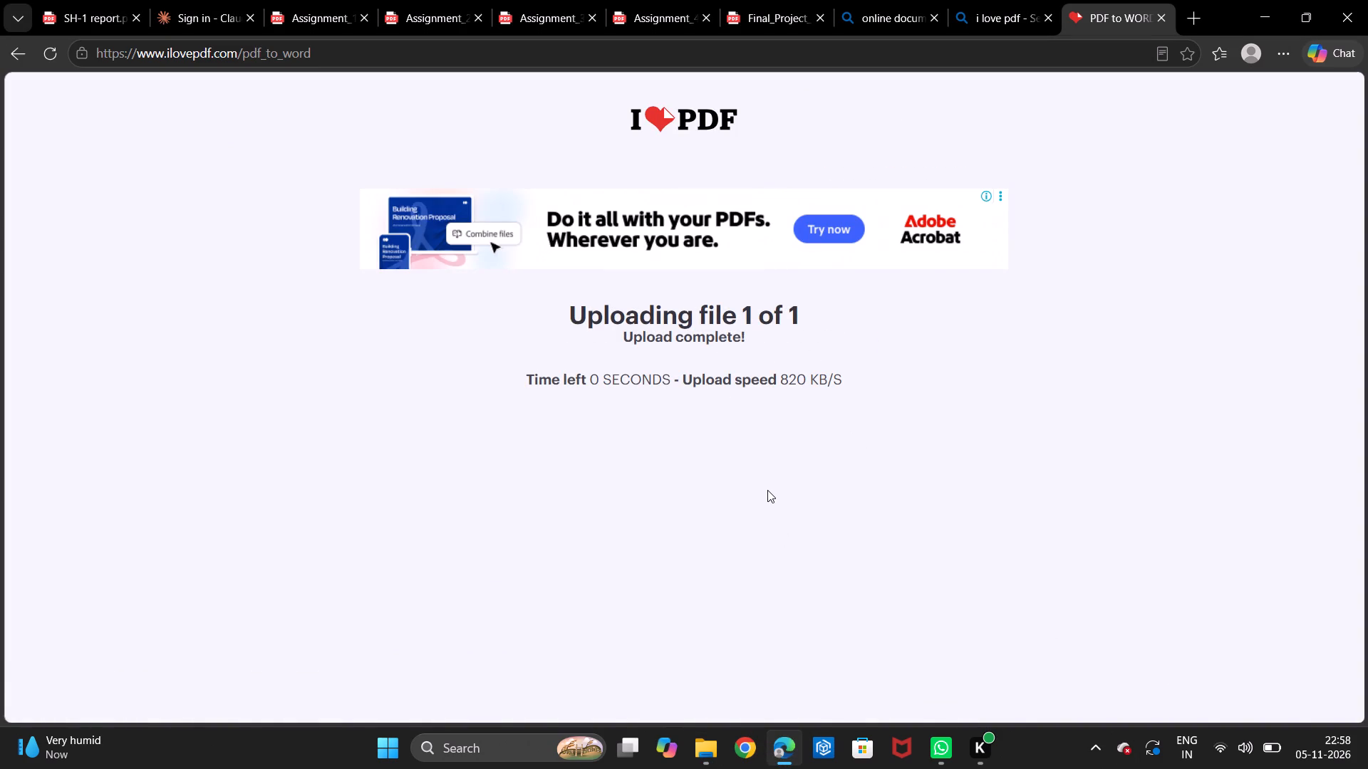
{"action": "left_click", "coordinate": [517, 746]}
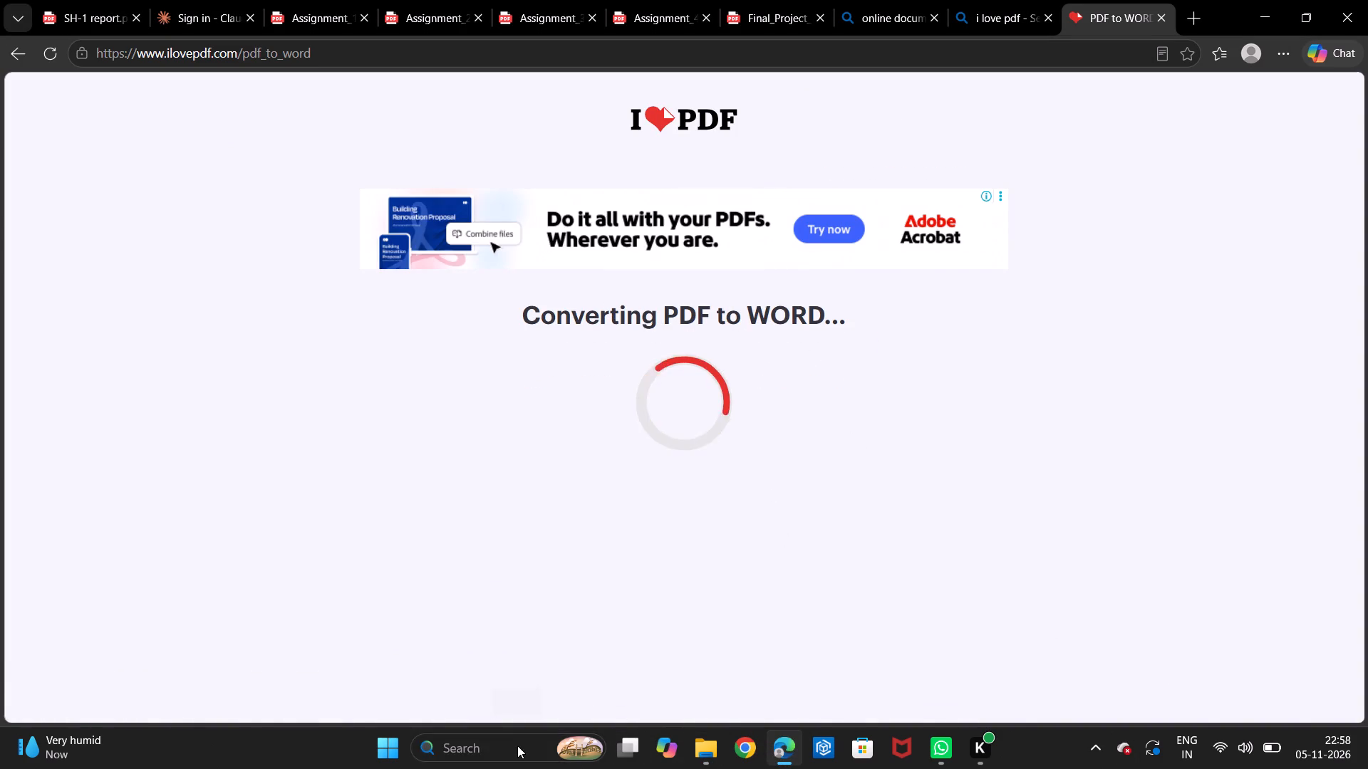
{"action": "type", "text": "WORD"}
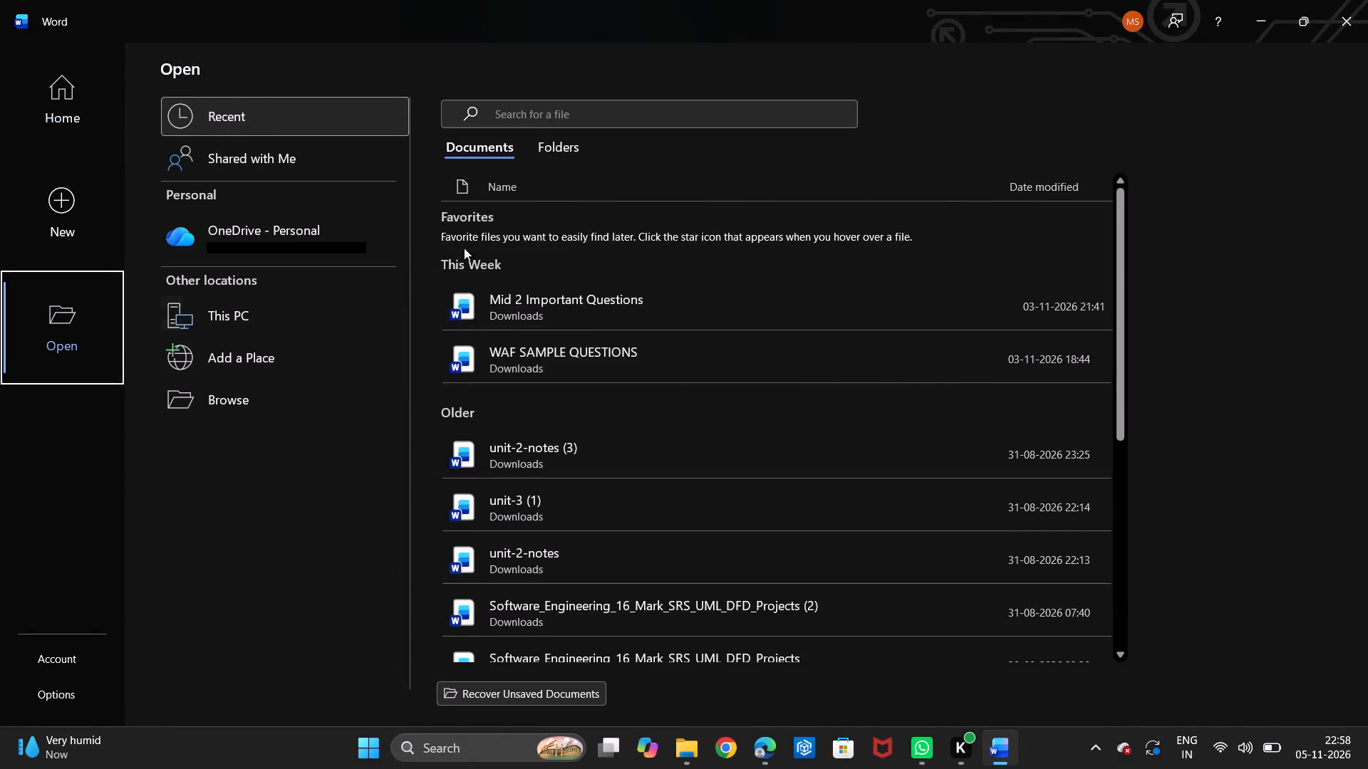
{"action": "left_click", "coordinate": [224, 402]}
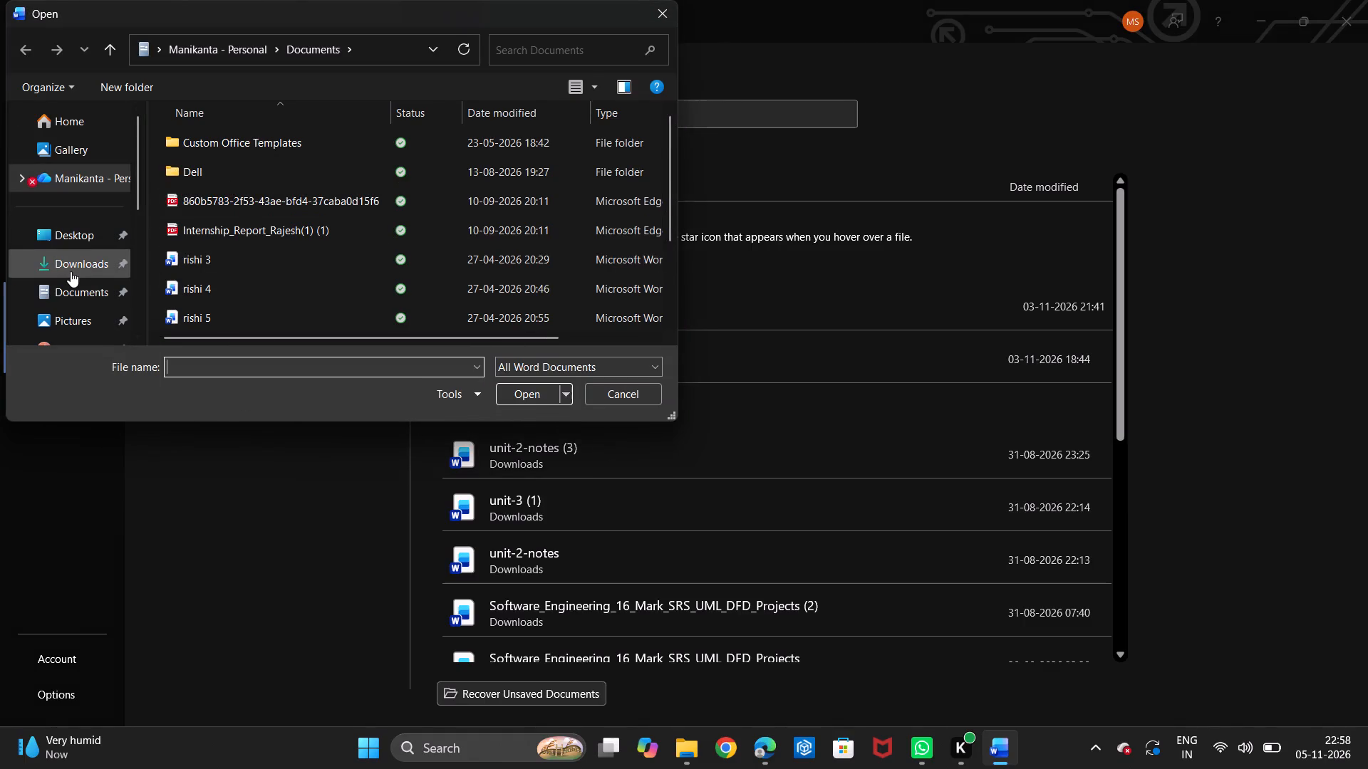
{"action": "left_click", "coordinate": [71, 271]}
{"action": "scroll", "coordinate": [191, 171], "scroll_direction": "right", "scroll_amount": 1}
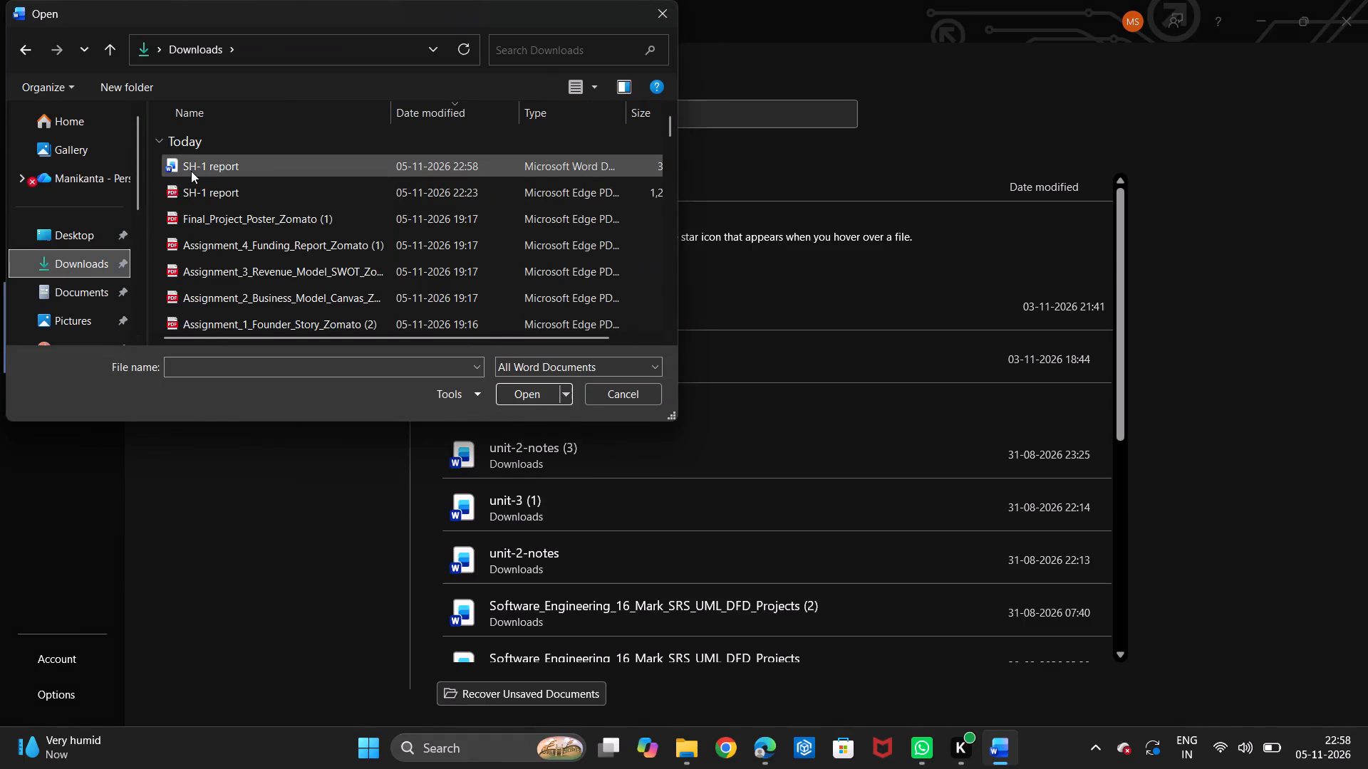
{"action": "scroll", "coordinate": [191, 171], "scroll_direction": "right", "scroll_amount": 1}
{"action": "left_click", "coordinate": [309, 172]}
{"action": "scroll", "coordinate": [309, 172], "scroll_direction": "right", "scroll_amount": 2}
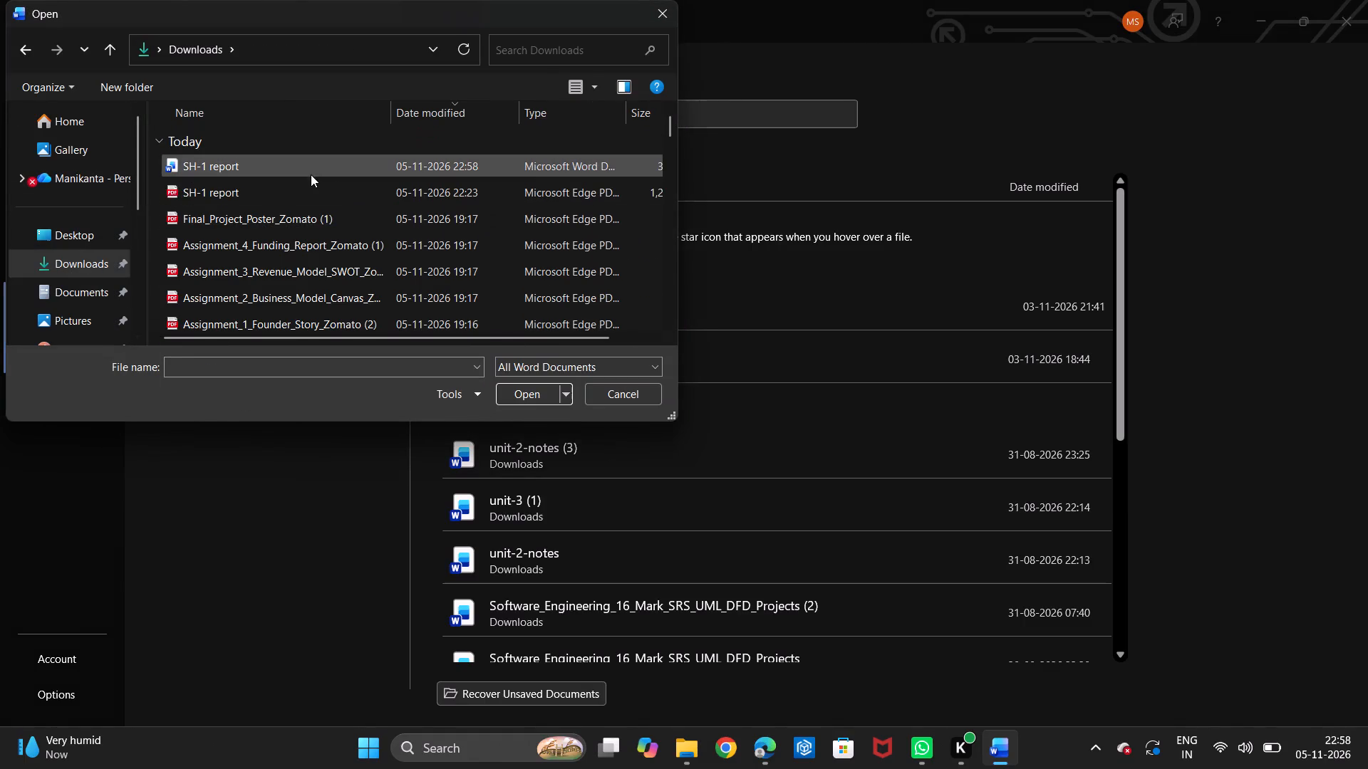
{"action": "left_click", "coordinate": [540, 394]}
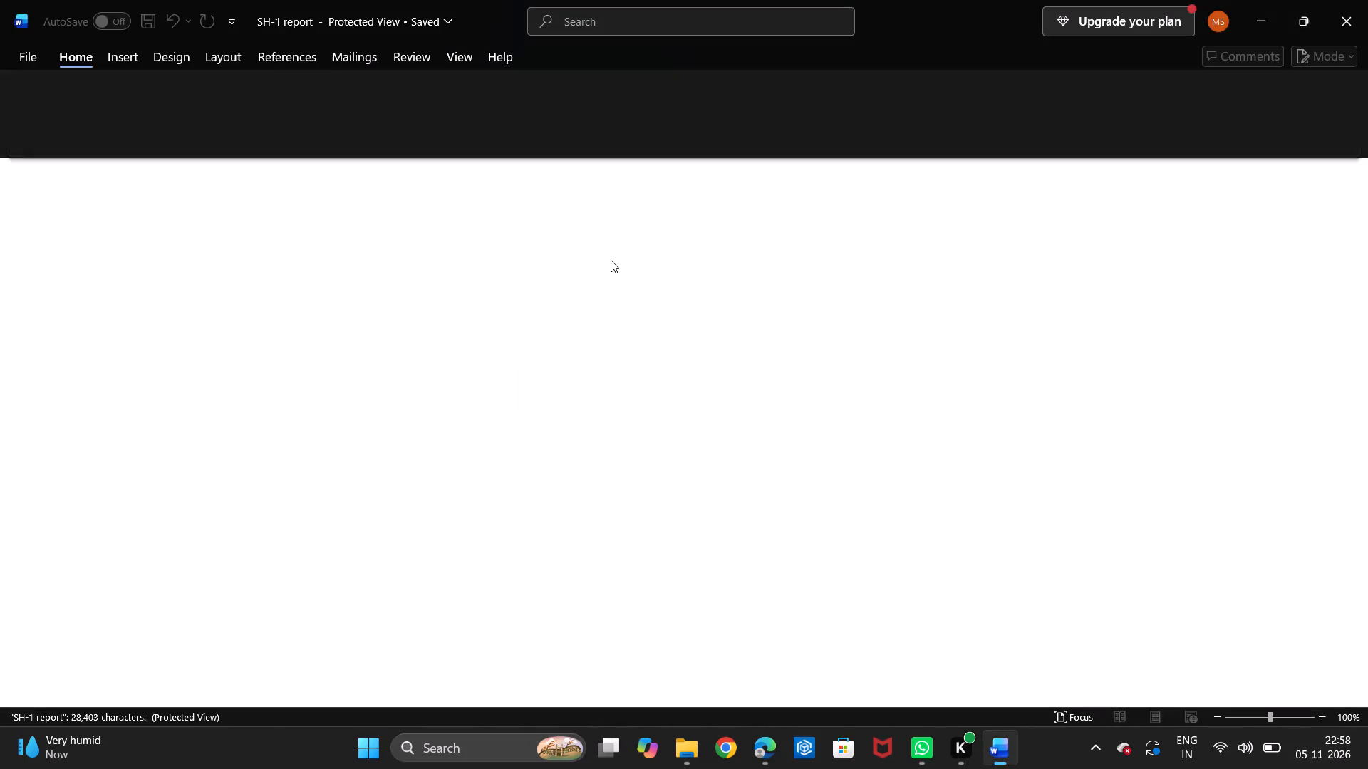
{"action": "left_click", "coordinate": [712, 88]}
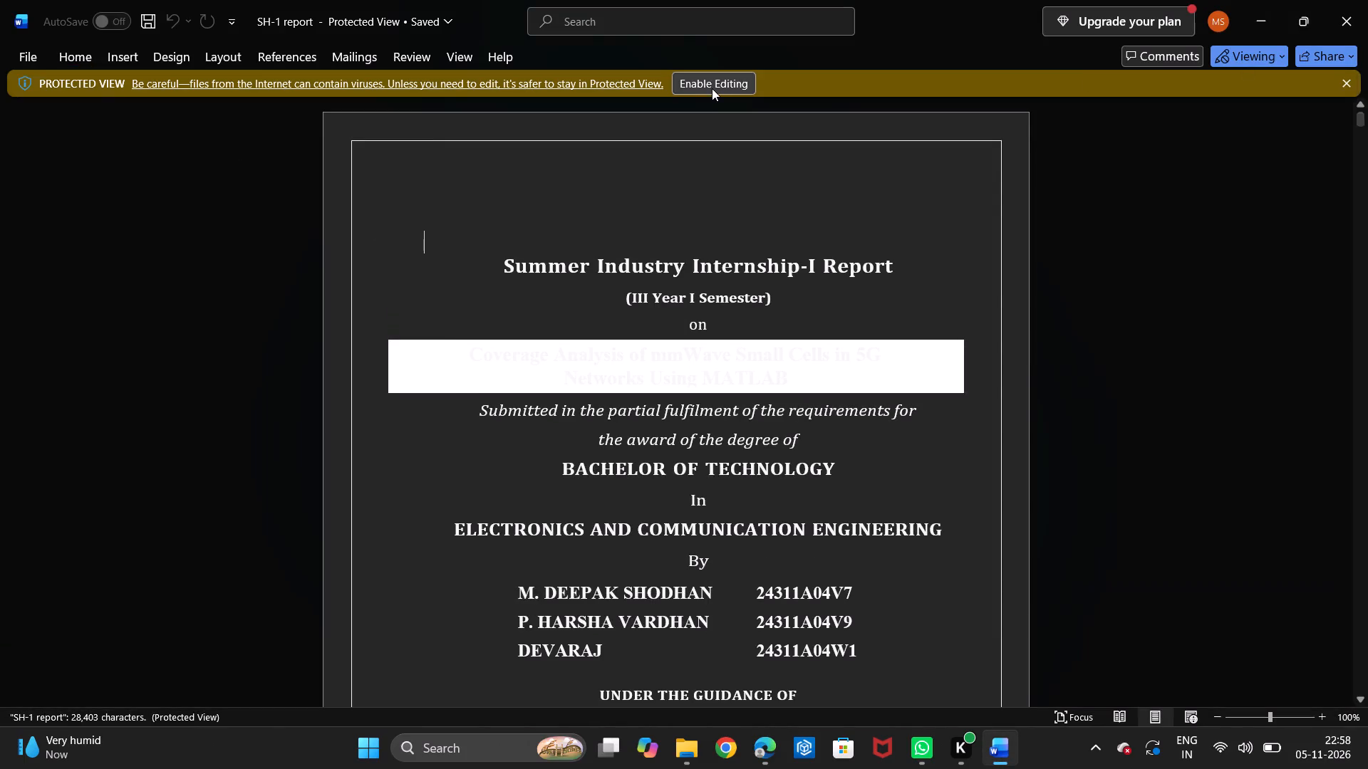
Examine the converted report's cover page, especially the project title in the white block and the formatting options for it.
{"action": "scroll", "coordinate": [712, 429], "scroll_direction": "down", "scroll_amount": 2}
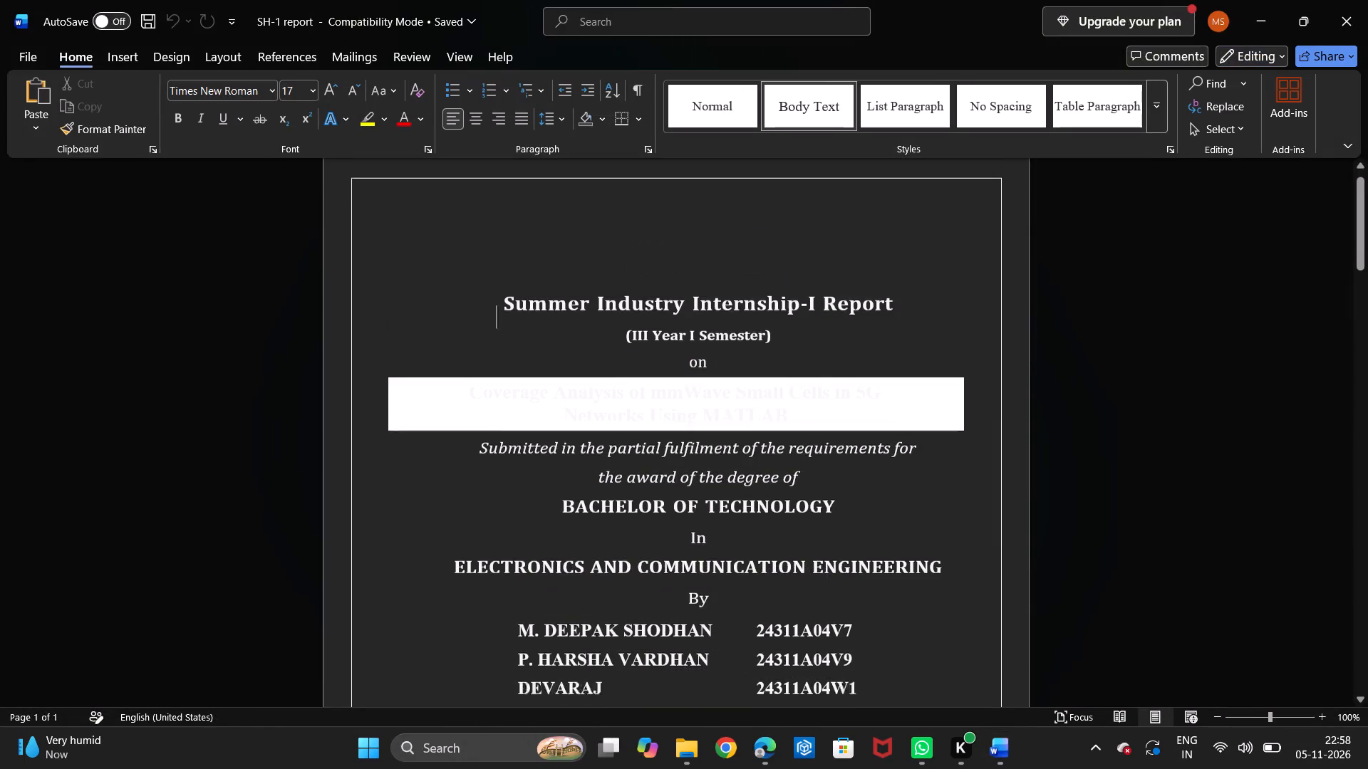
{"action": "scroll", "coordinate": [712, 429], "scroll_direction": "down", "scroll_amount": 1}
{"action": "left_click_drag", "start_coordinate": [709, 545], "coordinate": [970, 441]}
{"action": "left_click", "coordinate": [970, 441]}
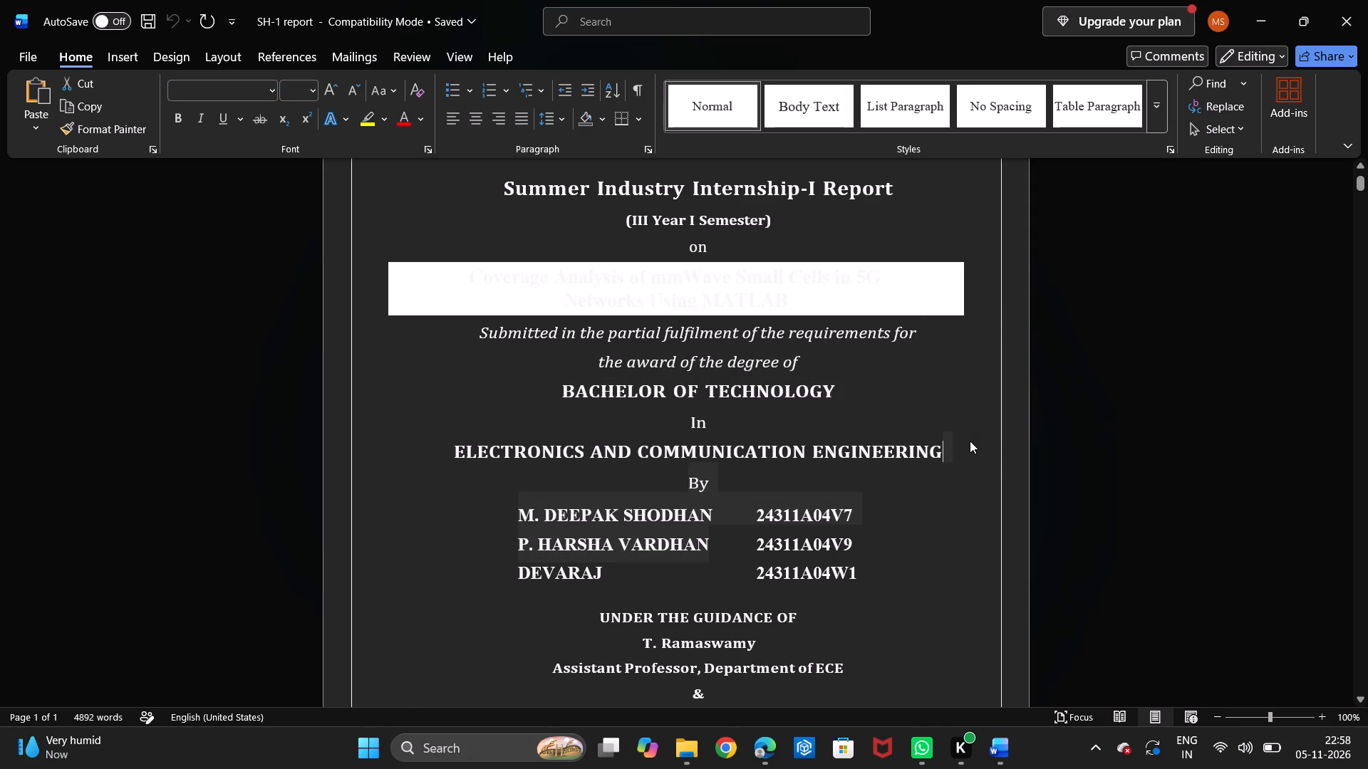
{"action": "left_click", "coordinate": [926, 596]}
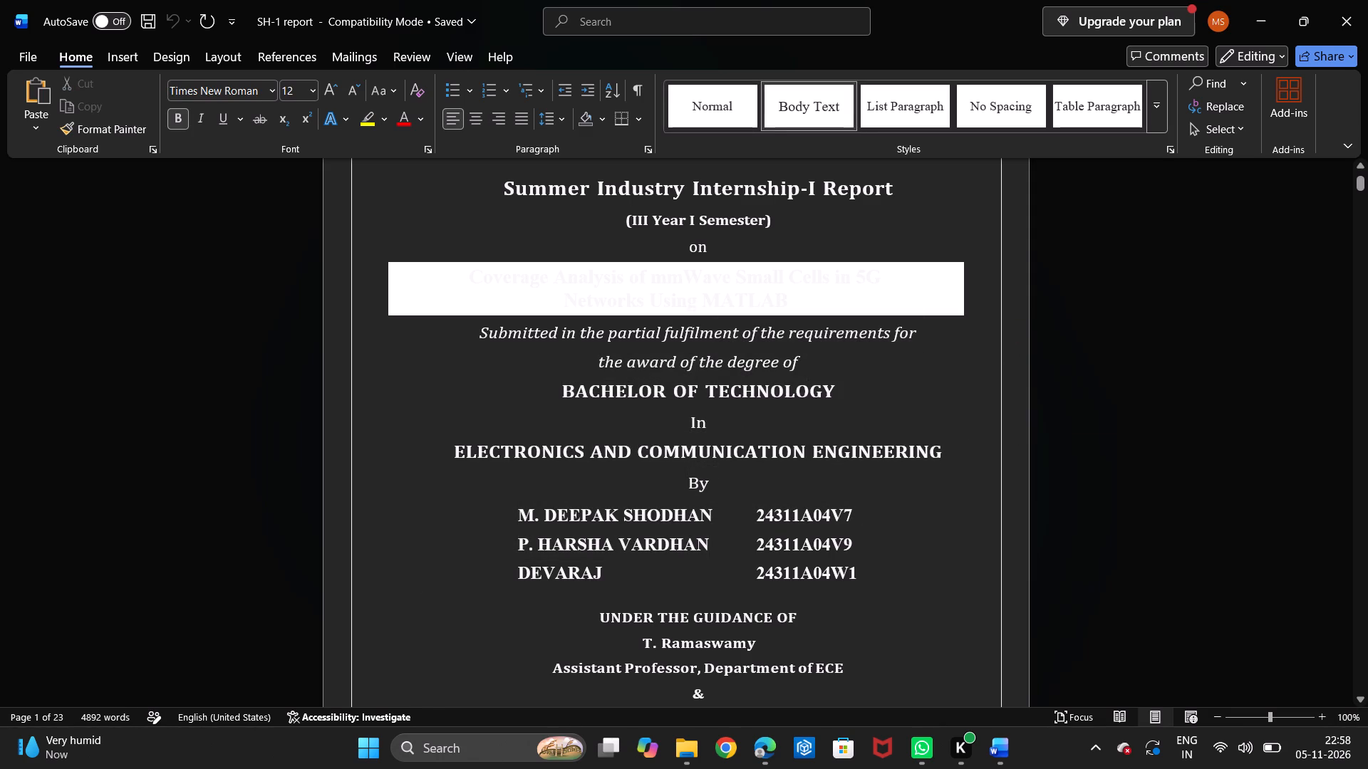
{"action": "left_click", "coordinate": [743, 295]}
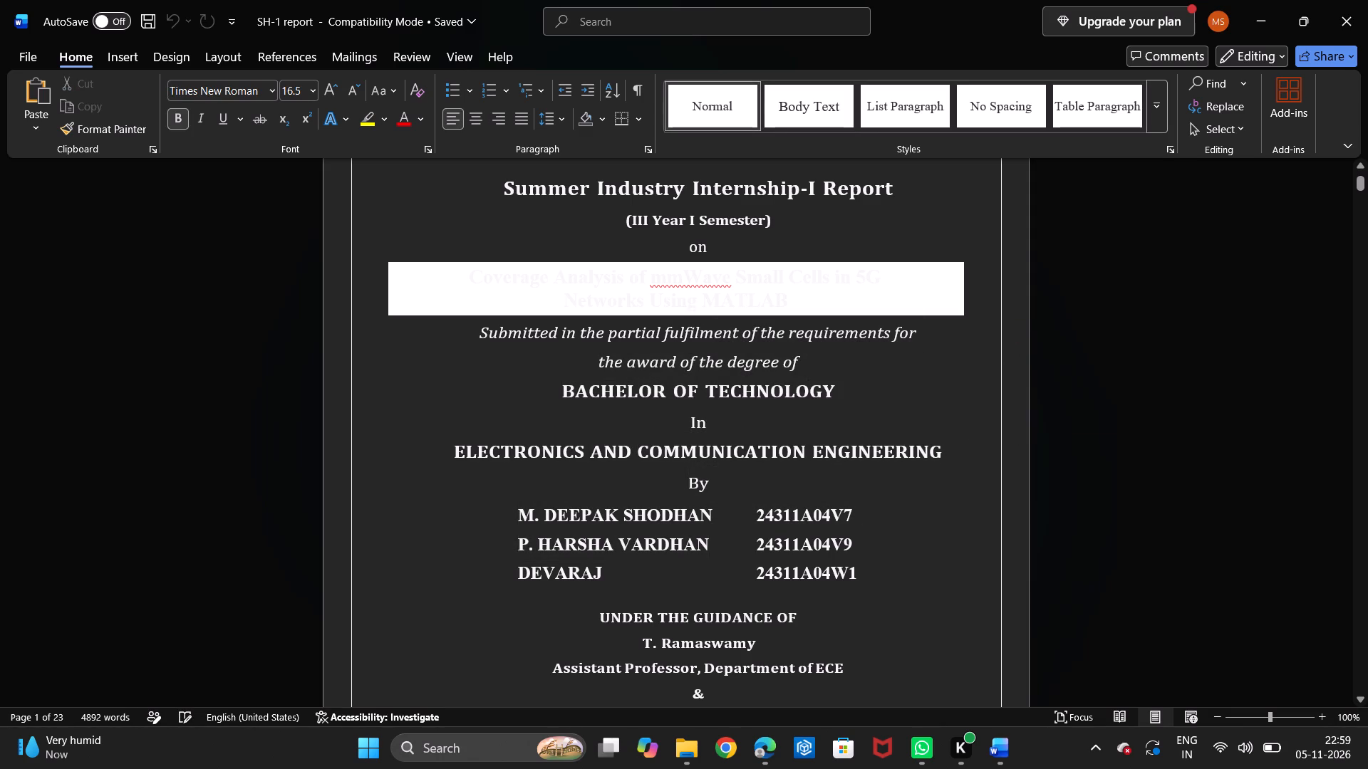
{"action": "left_click", "coordinate": [743, 295]}
{"action": "right_click", "coordinate": [743, 295]}
{"action": "scroll", "coordinate": [809, 330], "scroll_direction": "up", "scroll_amount": 1}
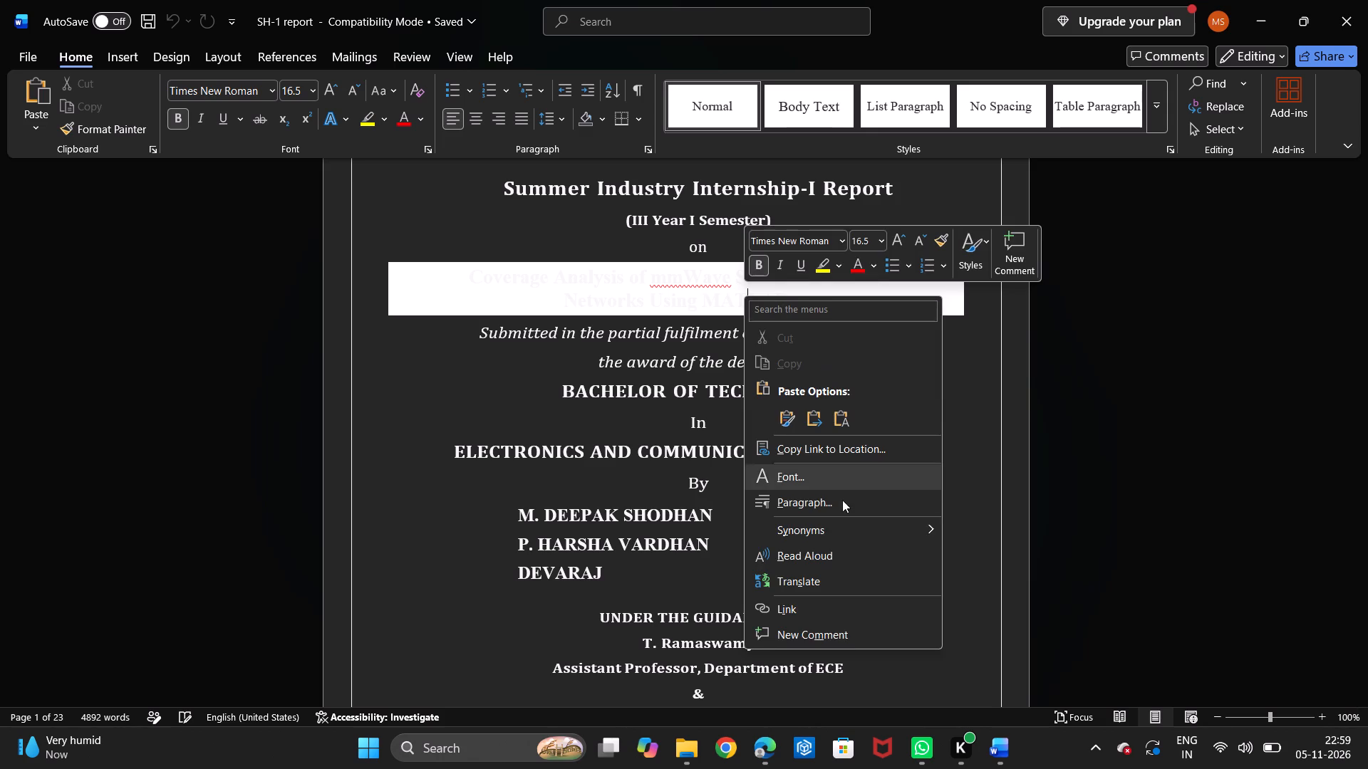
{"action": "scroll", "coordinate": [842, 500], "scroll_direction": "up", "scroll_amount": 1}
{"action": "scroll", "coordinate": [805, 642], "scroll_direction": "right", "scroll_amount": 1}
{"action": "scroll", "coordinate": [980, 334], "scroll_direction": "right", "scroll_amount": 1}
{"action": "left_click", "coordinate": [1005, 340]}
{"action": "scroll", "coordinate": [1005, 340], "scroll_direction": "left", "scroll_amount": 1}
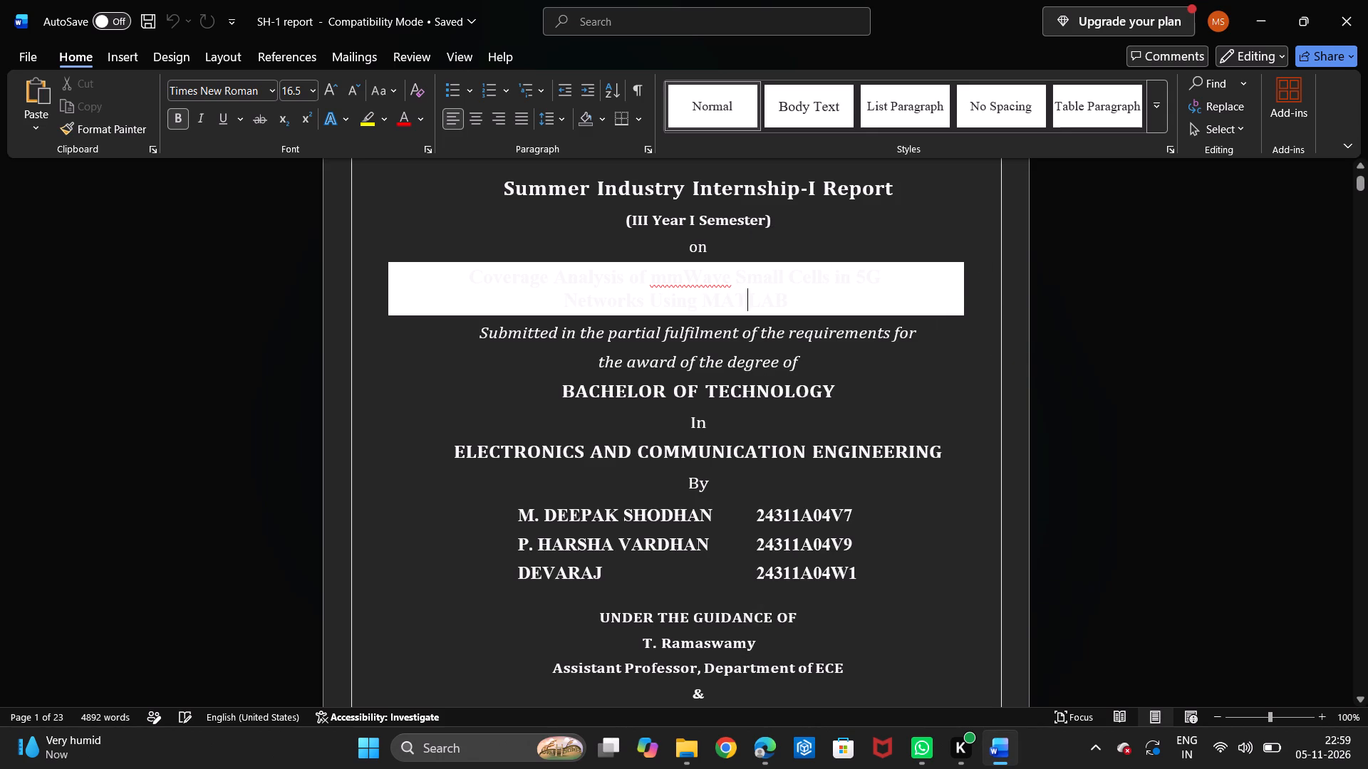
{"action": "scroll", "coordinate": [726, 298], "scroll_direction": "up", "scroll_amount": 6, "text": "ctrl"}
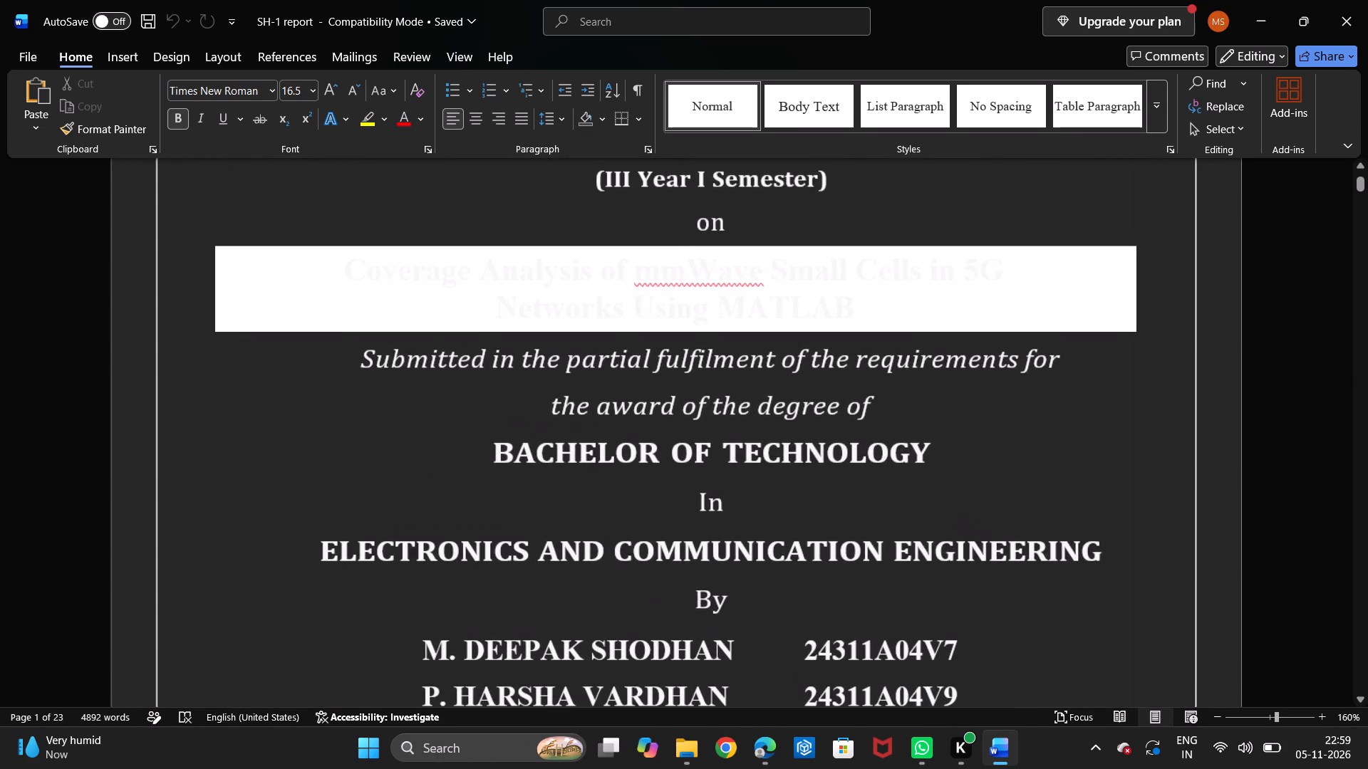
{"action": "scroll", "coordinate": [437, 374], "scroll_direction": "up", "scroll_amount": 1}
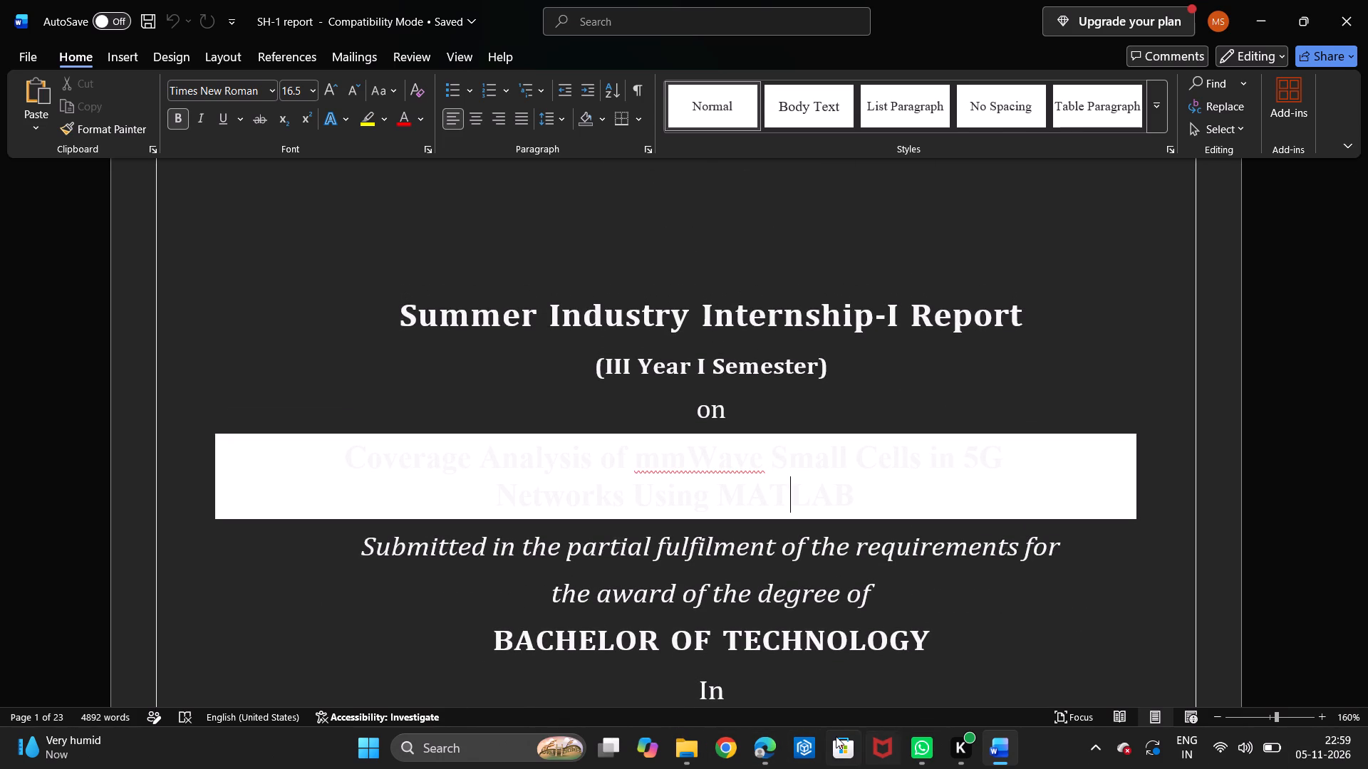
Switch to the original SH-1 report PDF in Edge and copy the title "Coverage Analysis of mmWave Small Cells in 5G Networks Using MATLAB".
{"action": "left_click", "coordinate": [754, 757]}
{"action": "scroll", "coordinate": [754, 757], "scroll_direction": "down", "scroll_amount": 1}
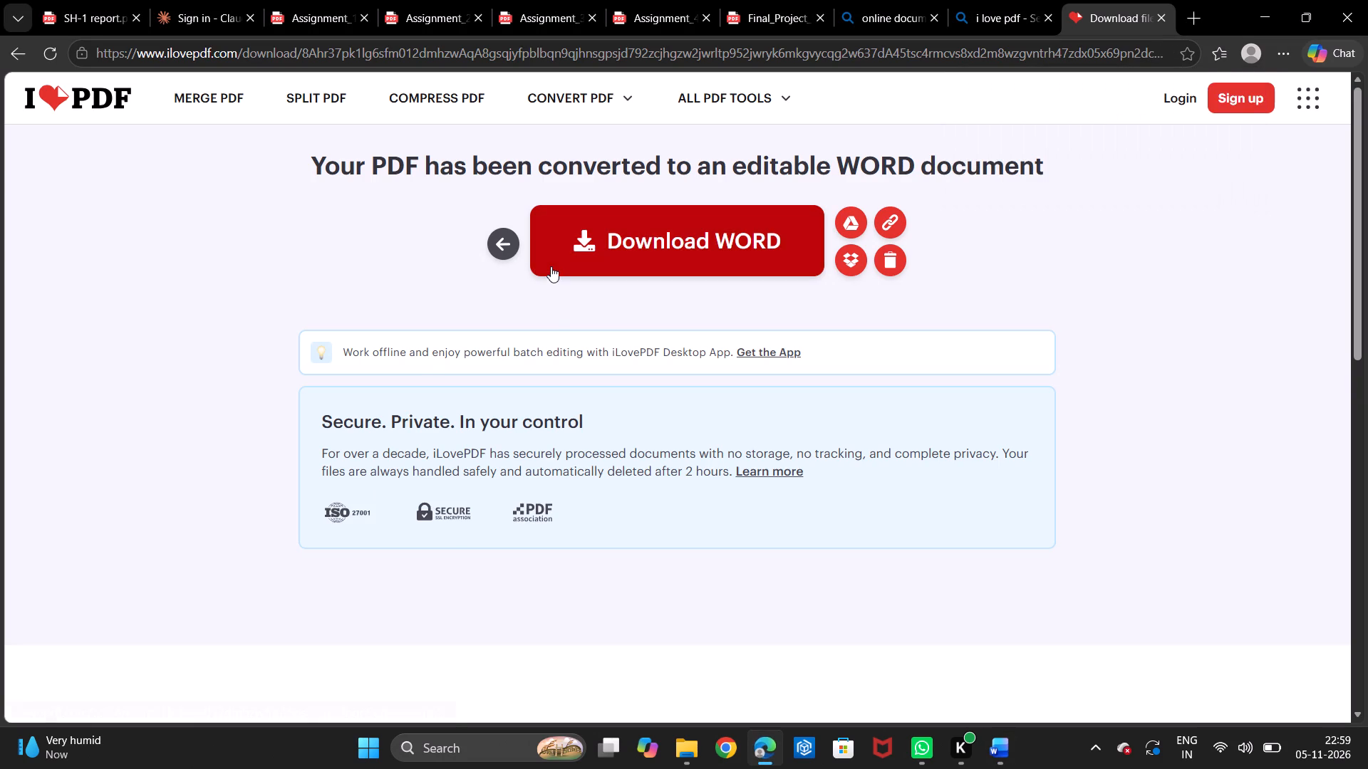
{"action": "scroll", "coordinate": [551, 266], "scroll_direction": "down", "scroll_amount": 1}
{"action": "scroll", "coordinate": [370, 178], "scroll_direction": "left", "scroll_amount": 1}
{"action": "left_click", "coordinate": [85, 1]}
{"action": "scroll", "coordinate": [276, 58], "scroll_direction": "right", "scroll_amount": 5}
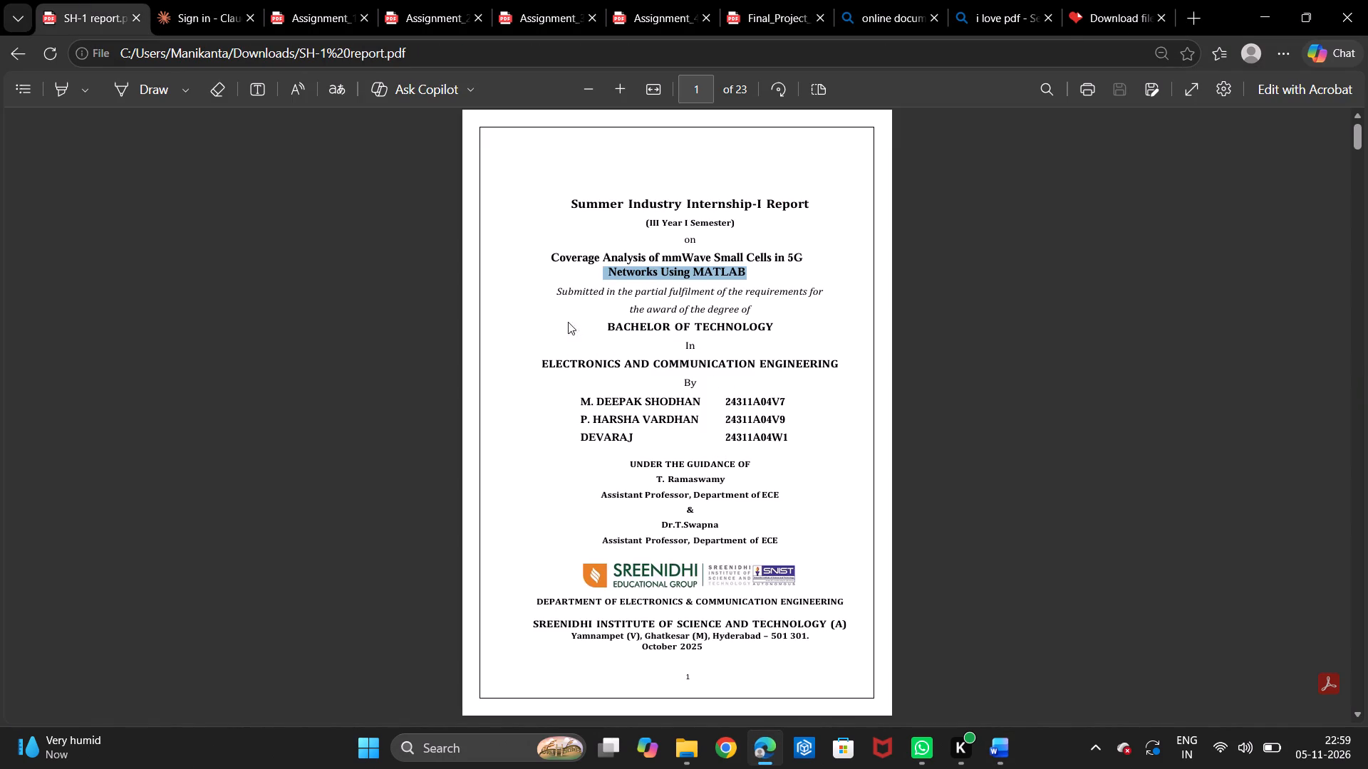
{"action": "left_click", "coordinate": [522, 282]}
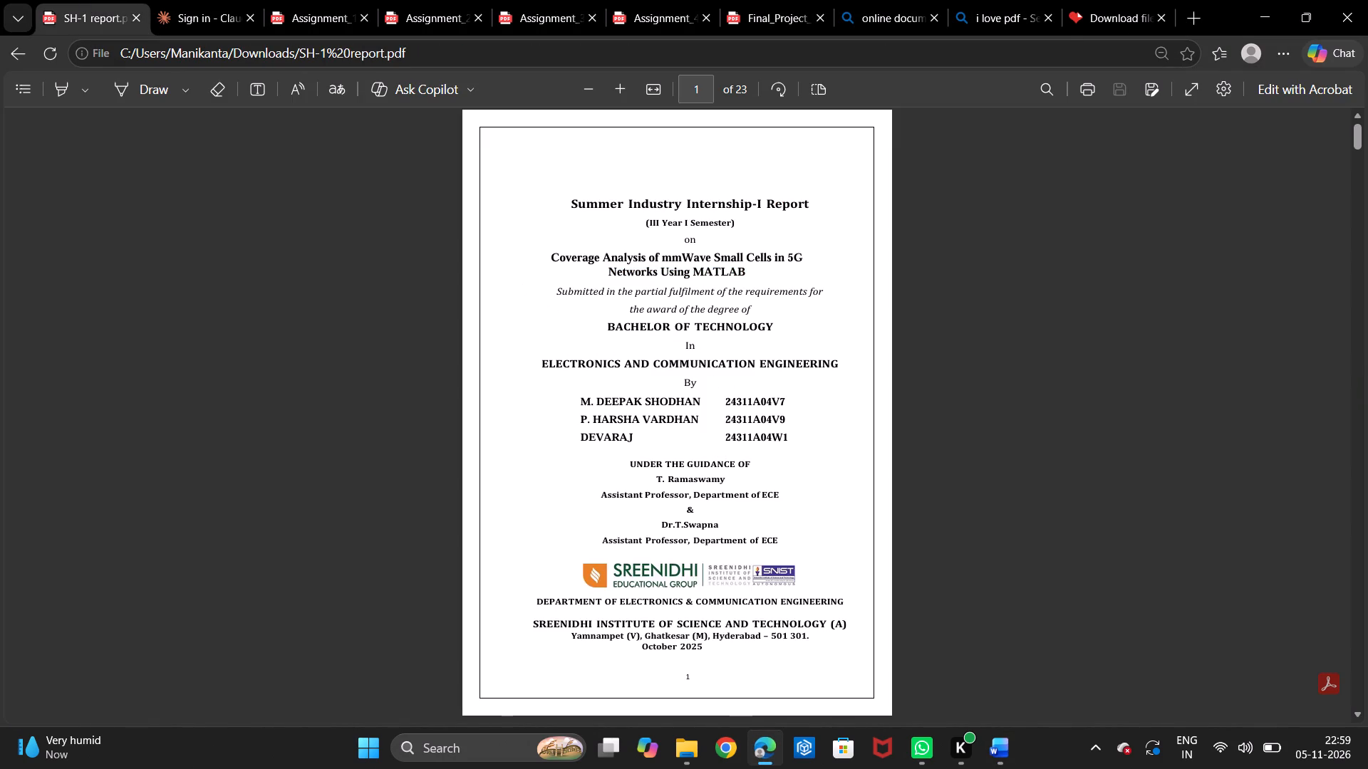
{"action": "left_click_drag", "start_coordinate": [553, 256], "coordinate": [807, 261]}
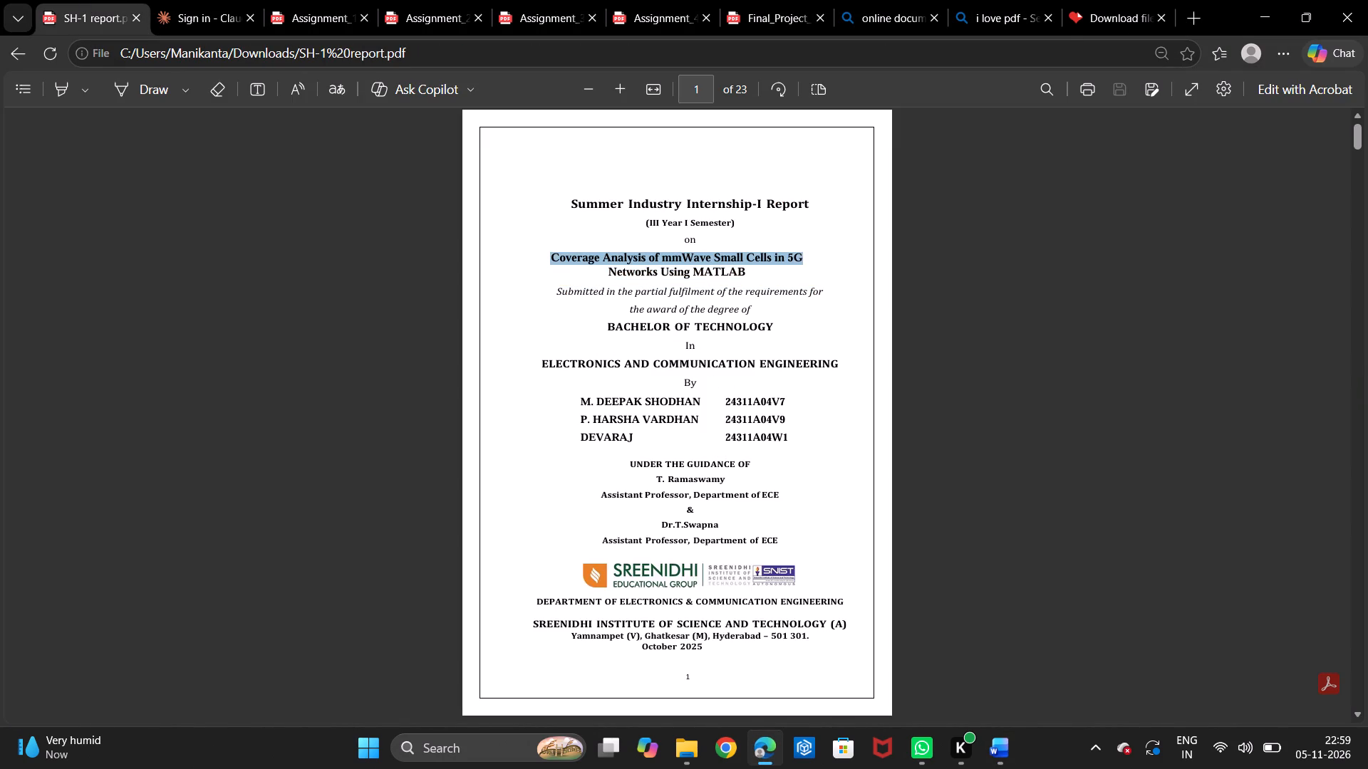
{"action": "left_click_drag", "start_coordinate": [807, 261], "coordinate": [755, 276]}
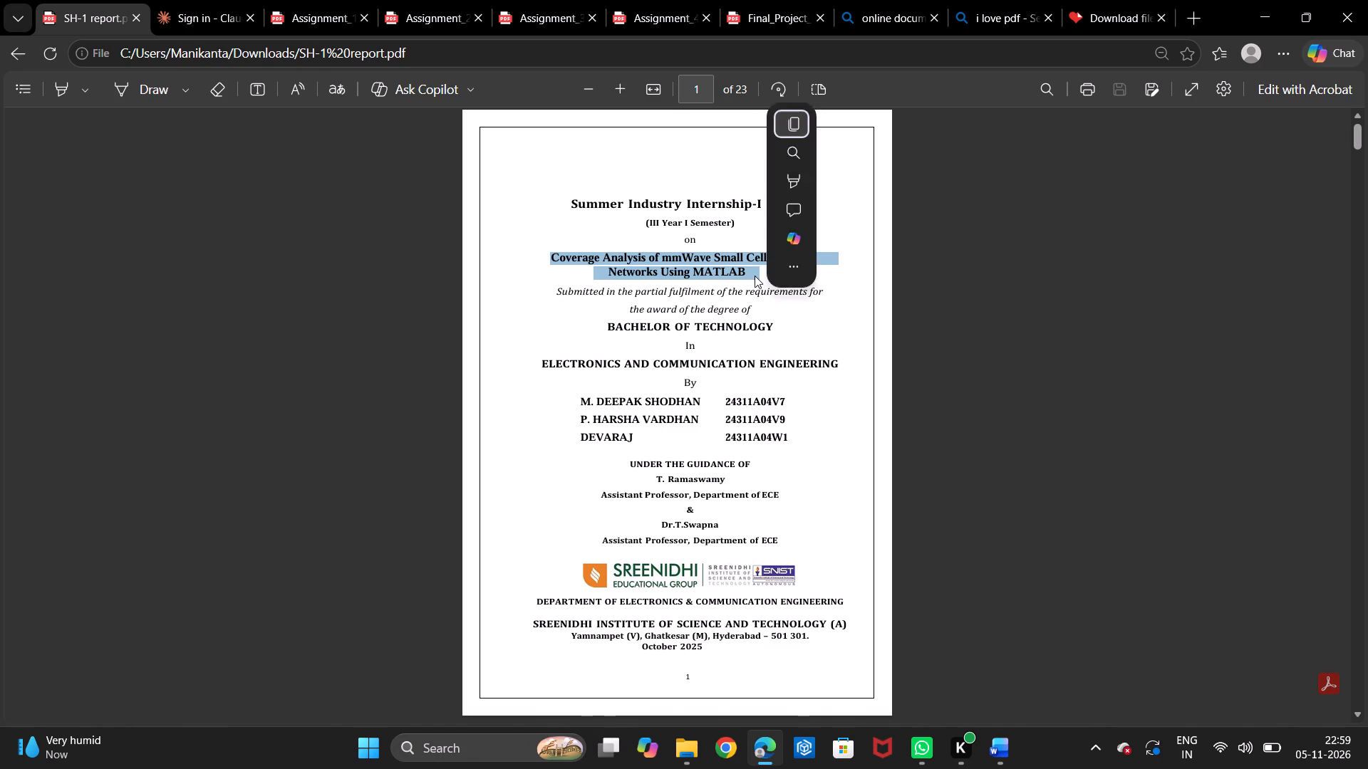
{"action": "key", "text": "ctrl+c"}
{"action": "key", "text": "ctrl+c"}
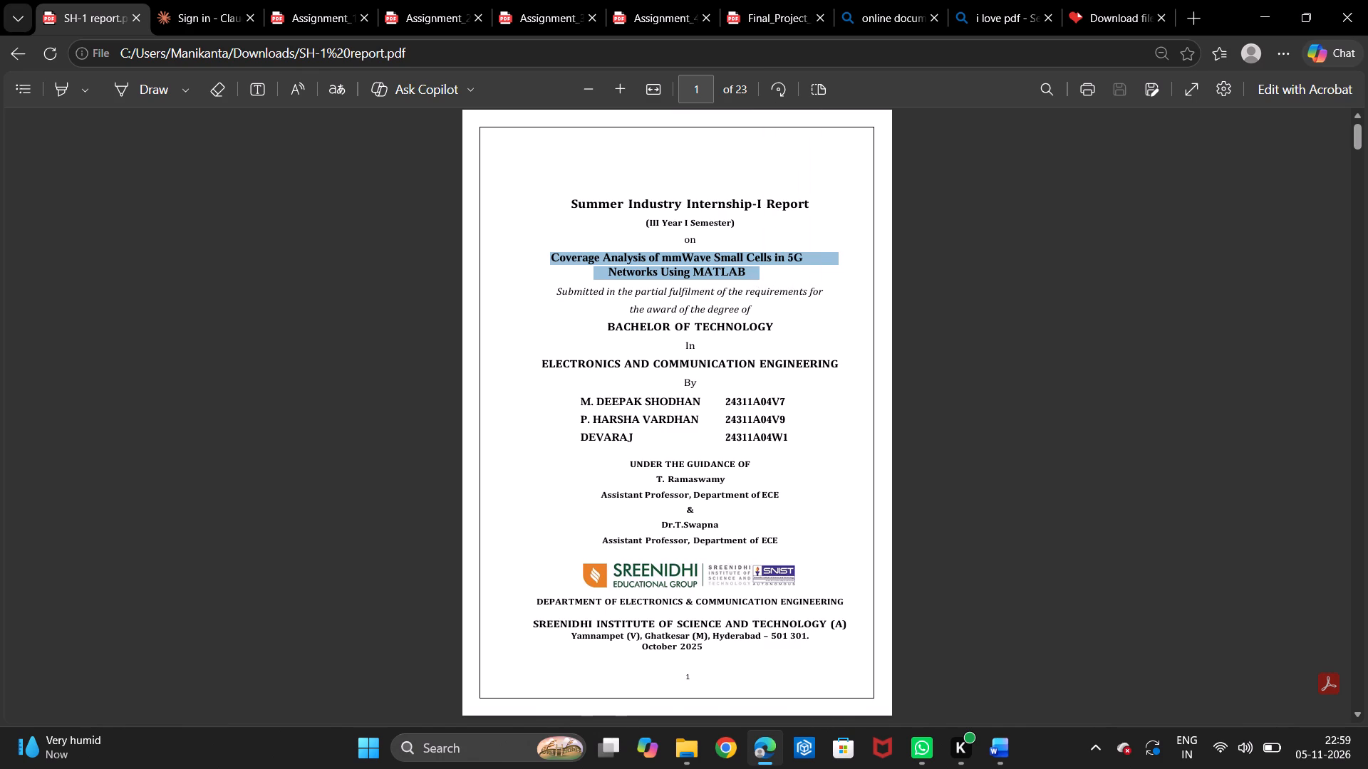
Switch to the converted report in Word and apply the Normal style to the project title in the white block.
{"action": "left_click", "coordinate": [993, 752]}
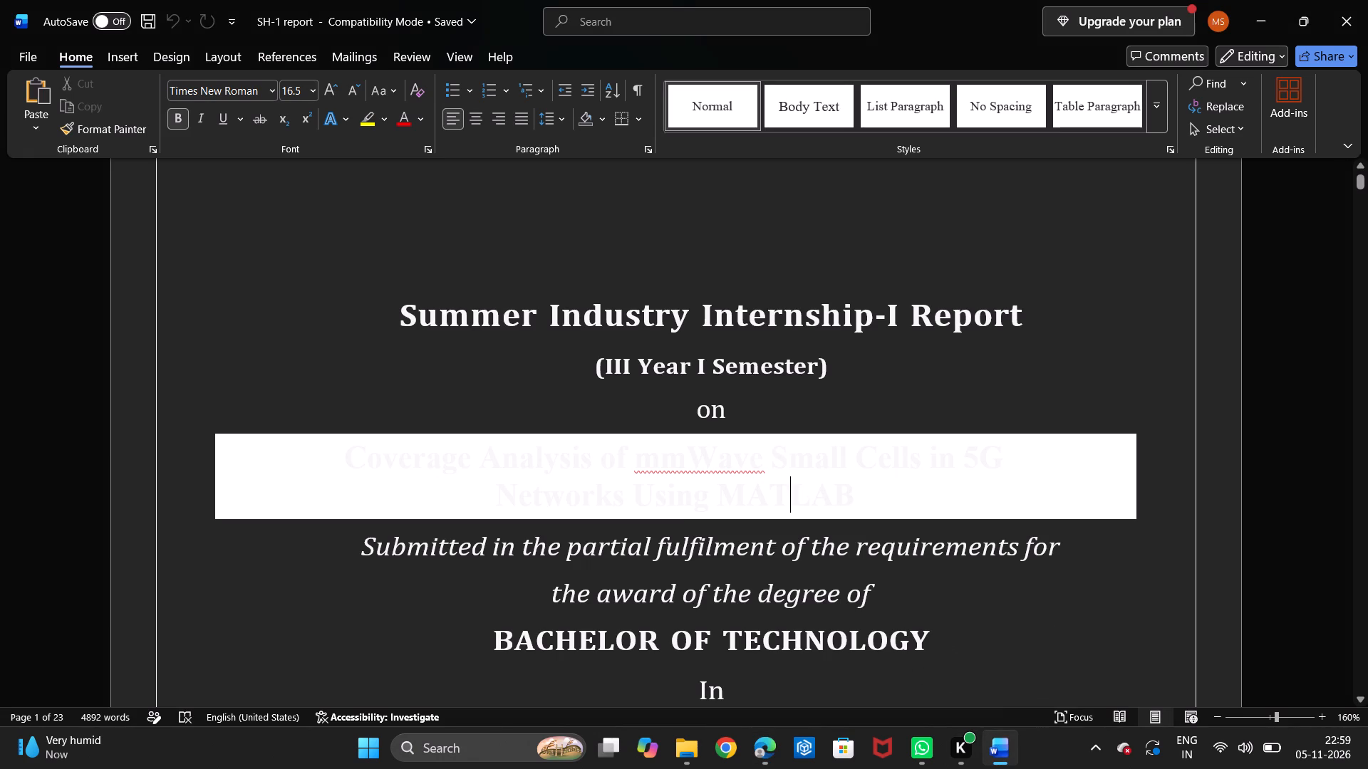
{"action": "scroll", "coordinate": [306, 496], "scroll_direction": "down", "scroll_amount": 2}
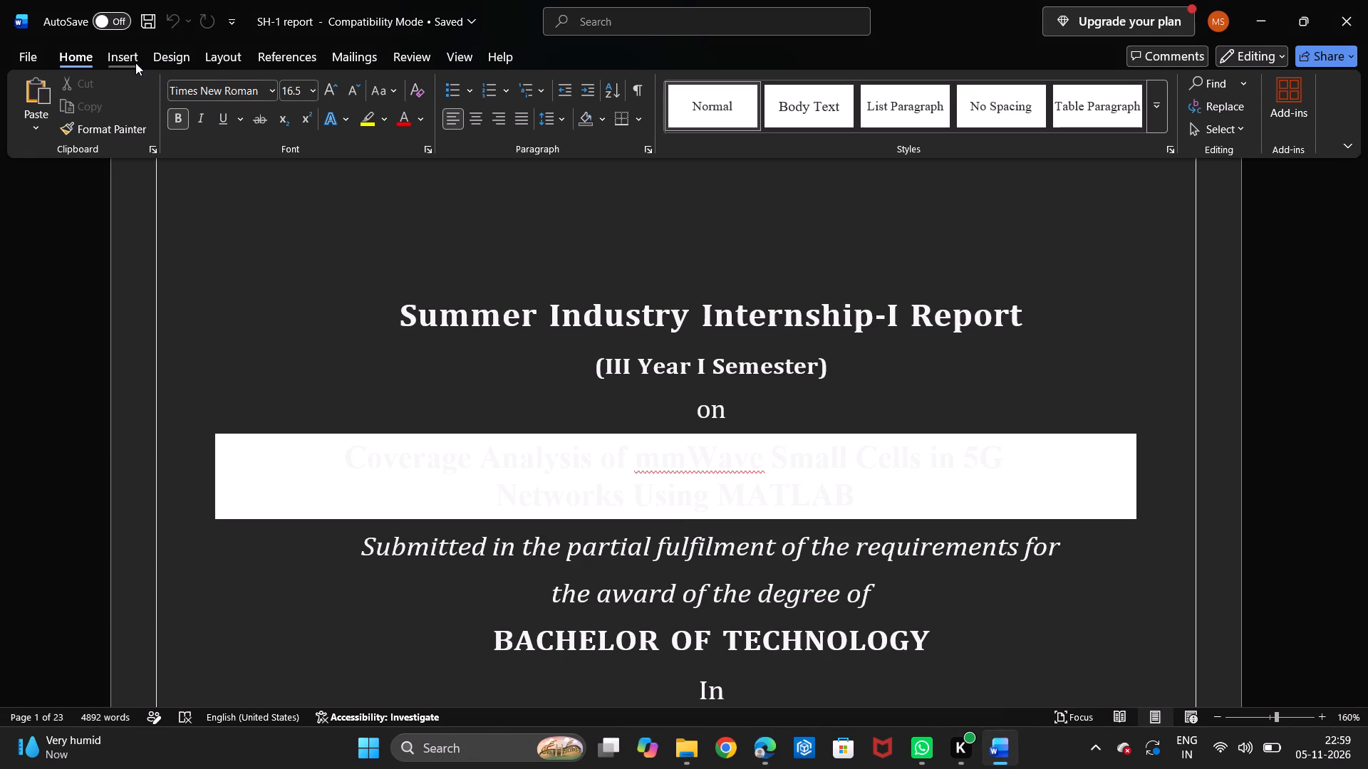
{"action": "left_click", "coordinate": [126, 61]}
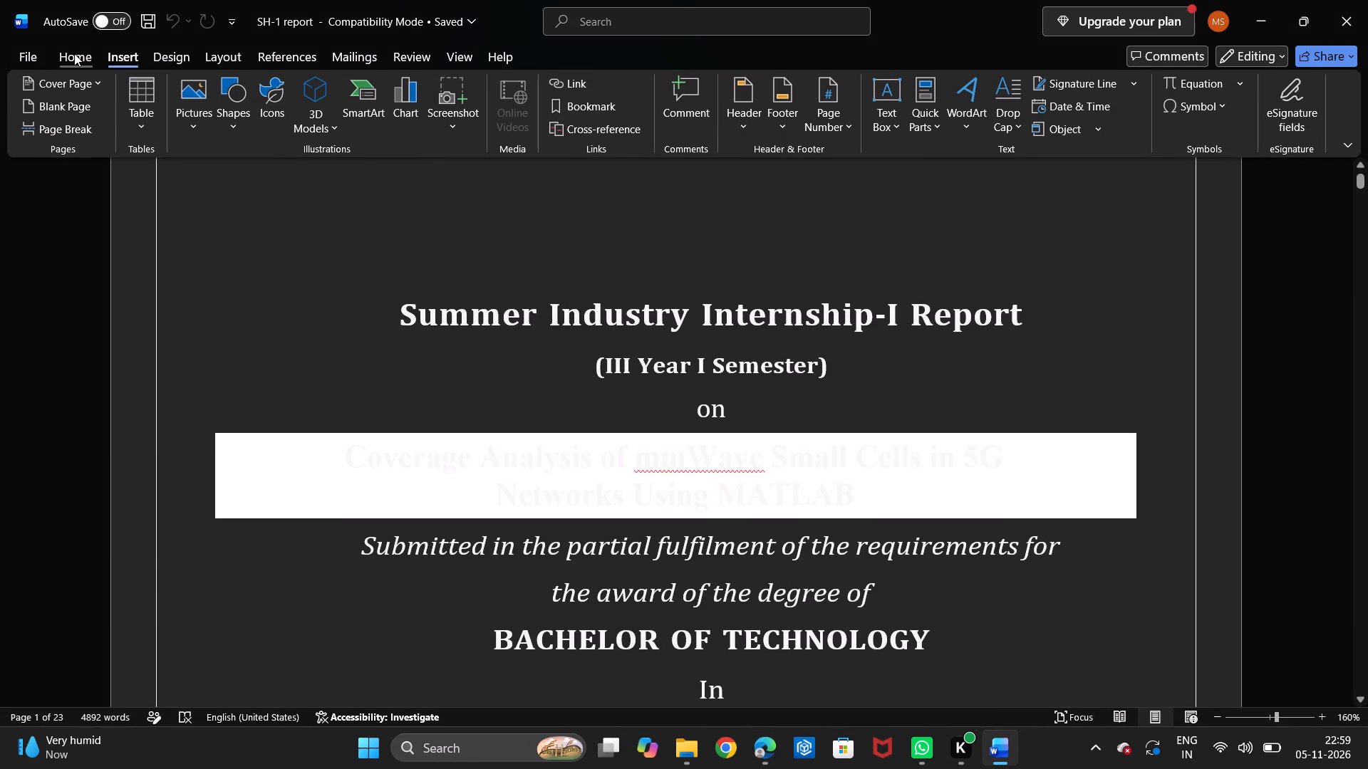
{"action": "left_click", "coordinate": [74, 53]}
{"action": "scroll", "coordinate": [322, 199], "scroll_direction": "up", "scroll_amount": 1}
{"action": "left_click", "coordinate": [348, 513]}
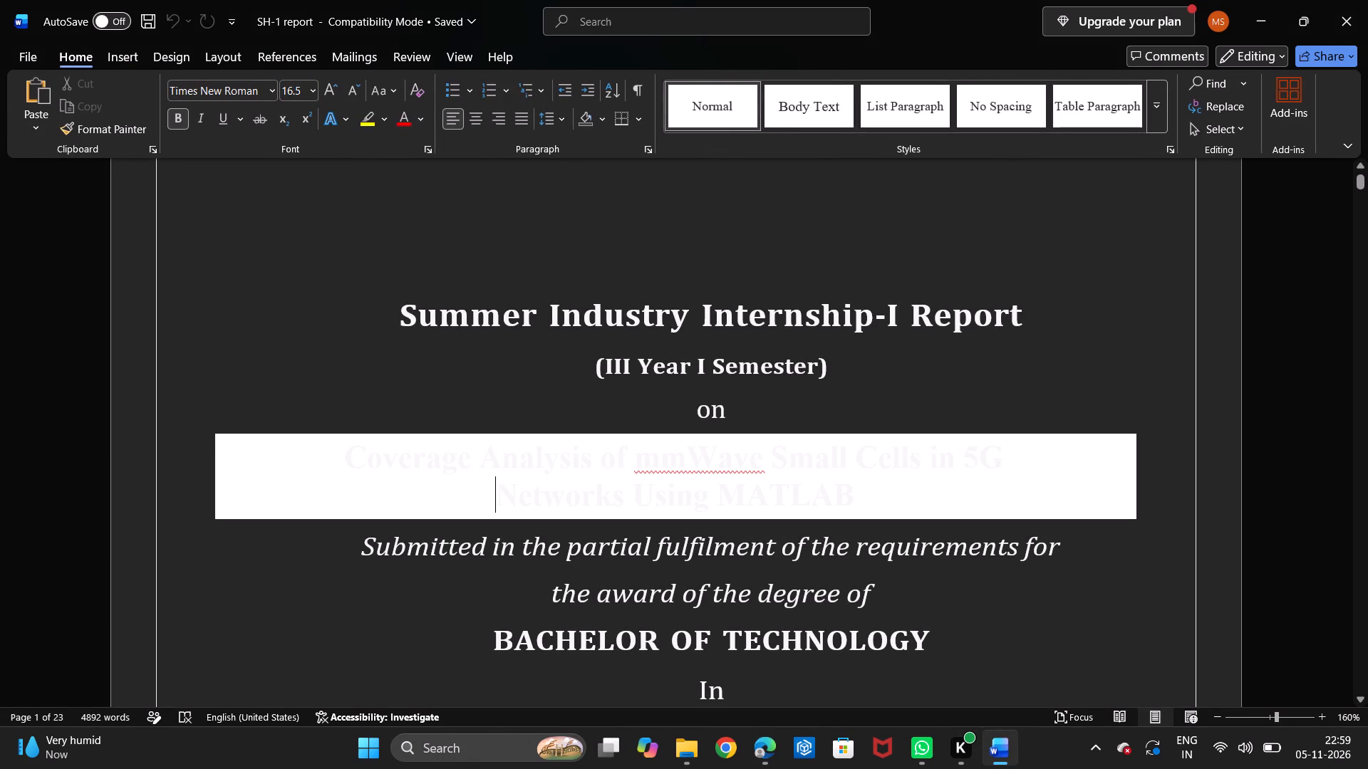
{"action": "left_click", "coordinate": [746, 110]}
{"action": "left_click", "coordinate": [746, 110]}
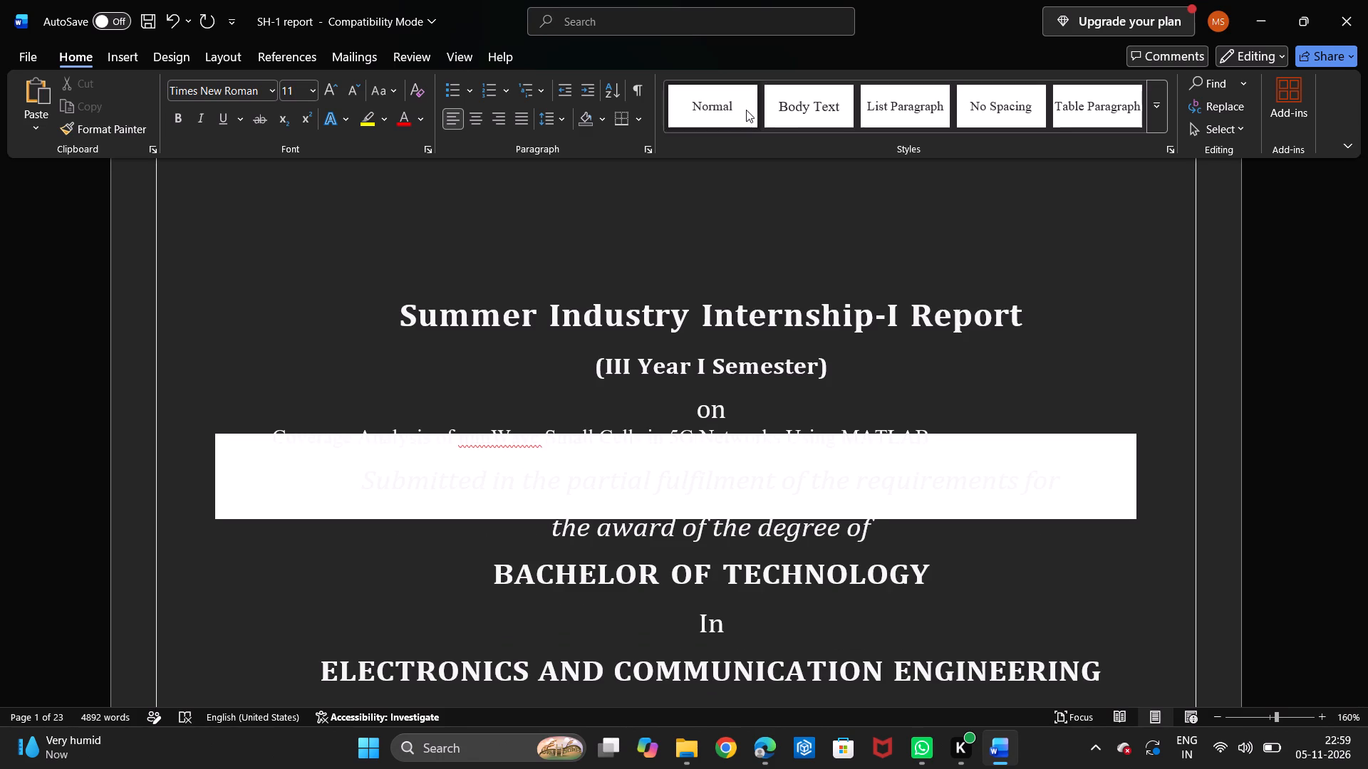
{"action": "key", "text": "ctrl+z"}
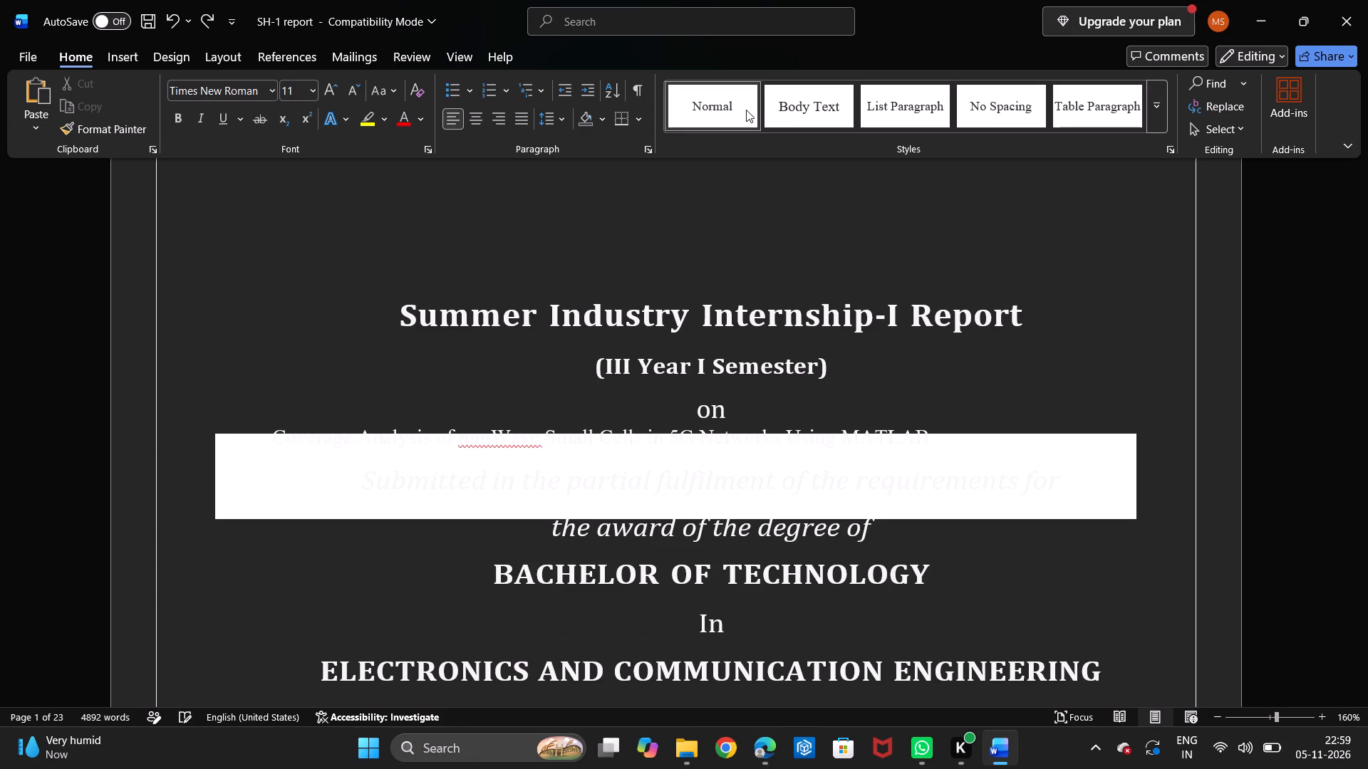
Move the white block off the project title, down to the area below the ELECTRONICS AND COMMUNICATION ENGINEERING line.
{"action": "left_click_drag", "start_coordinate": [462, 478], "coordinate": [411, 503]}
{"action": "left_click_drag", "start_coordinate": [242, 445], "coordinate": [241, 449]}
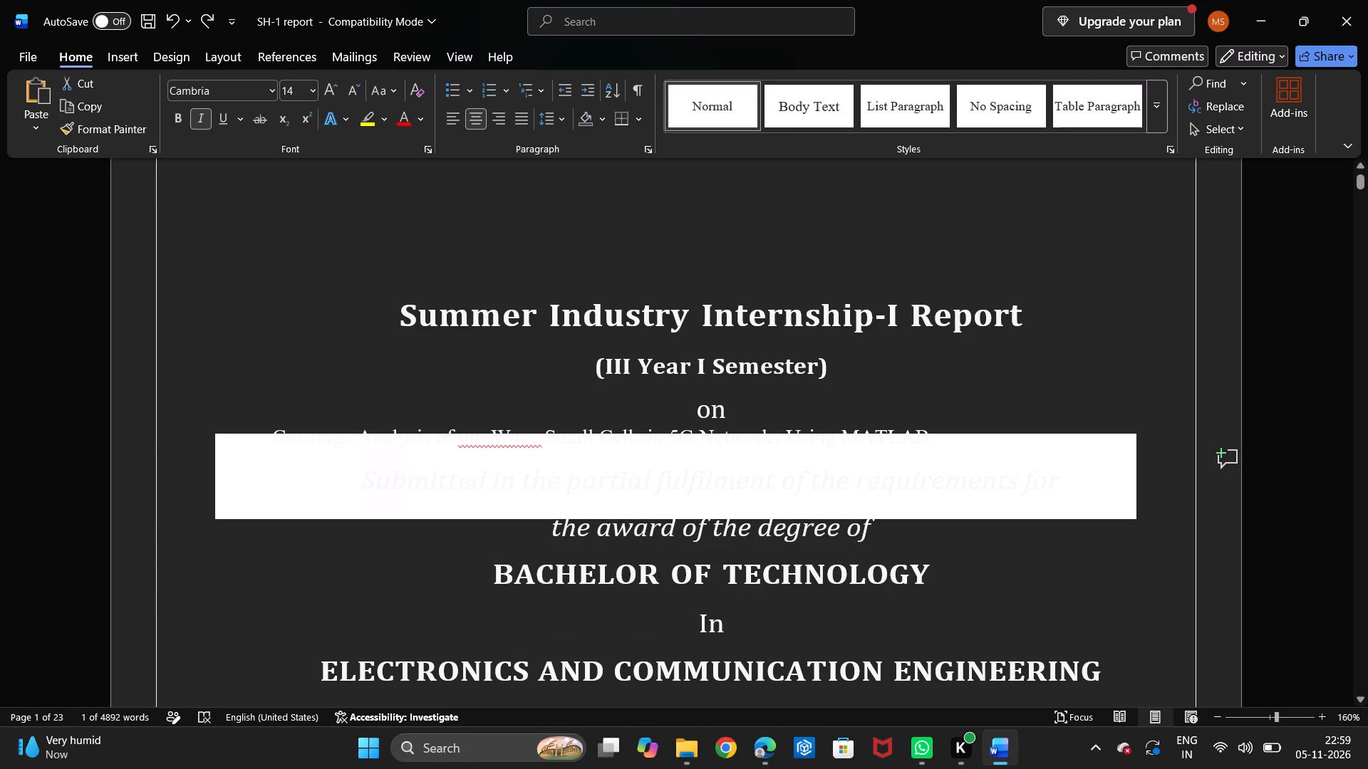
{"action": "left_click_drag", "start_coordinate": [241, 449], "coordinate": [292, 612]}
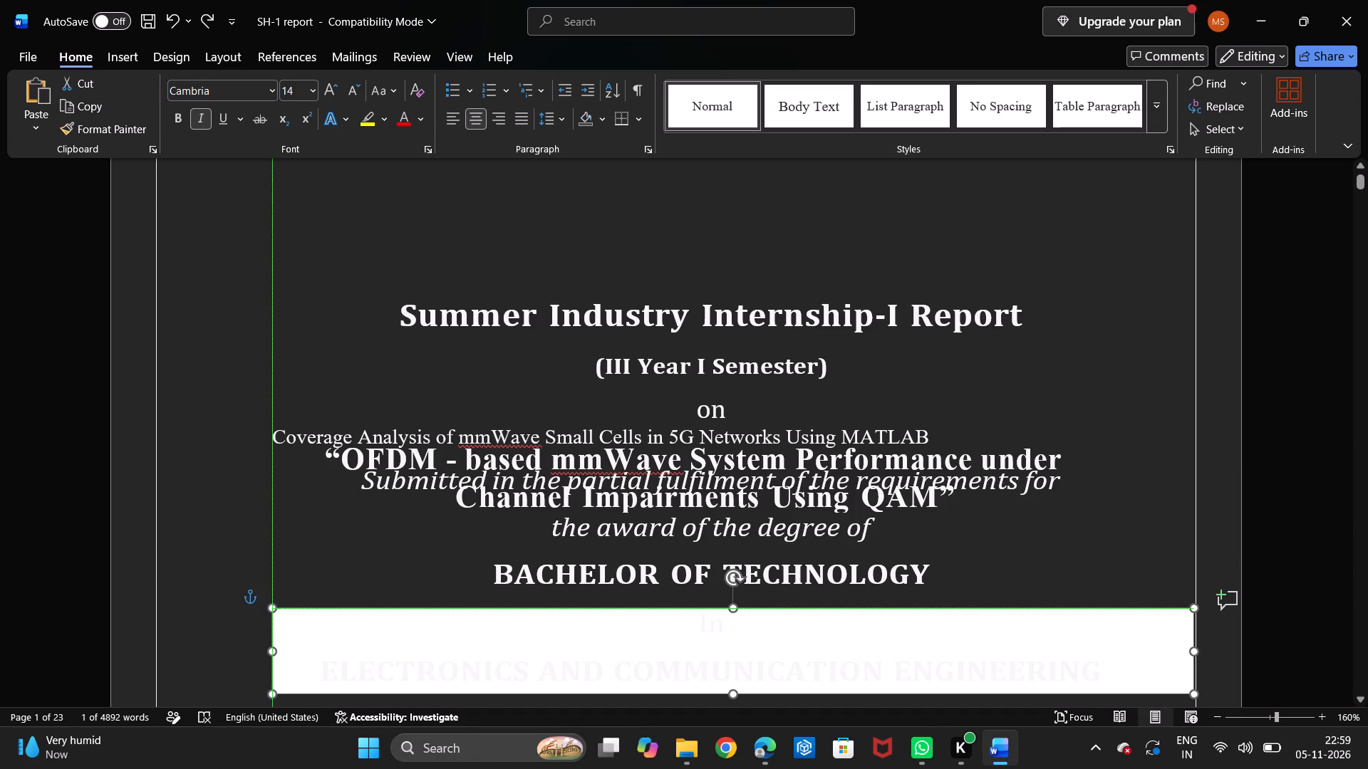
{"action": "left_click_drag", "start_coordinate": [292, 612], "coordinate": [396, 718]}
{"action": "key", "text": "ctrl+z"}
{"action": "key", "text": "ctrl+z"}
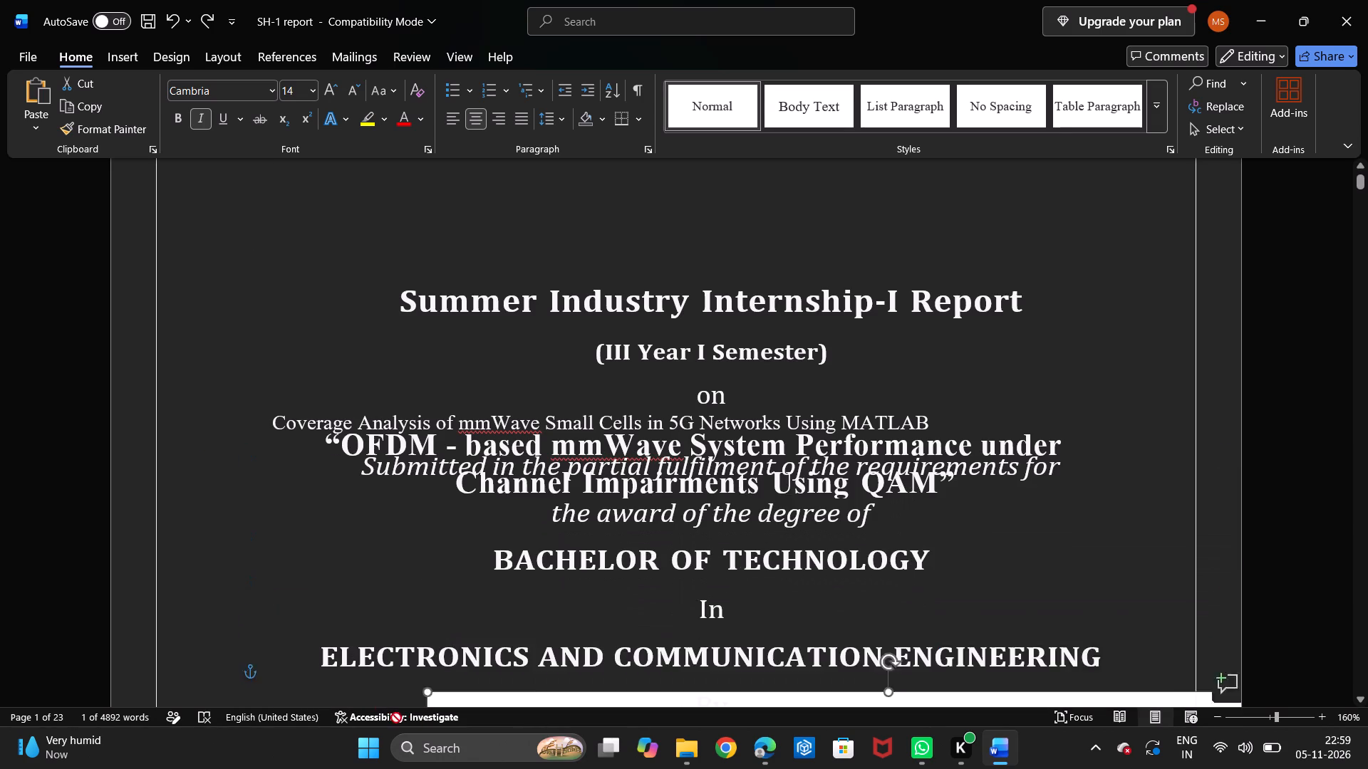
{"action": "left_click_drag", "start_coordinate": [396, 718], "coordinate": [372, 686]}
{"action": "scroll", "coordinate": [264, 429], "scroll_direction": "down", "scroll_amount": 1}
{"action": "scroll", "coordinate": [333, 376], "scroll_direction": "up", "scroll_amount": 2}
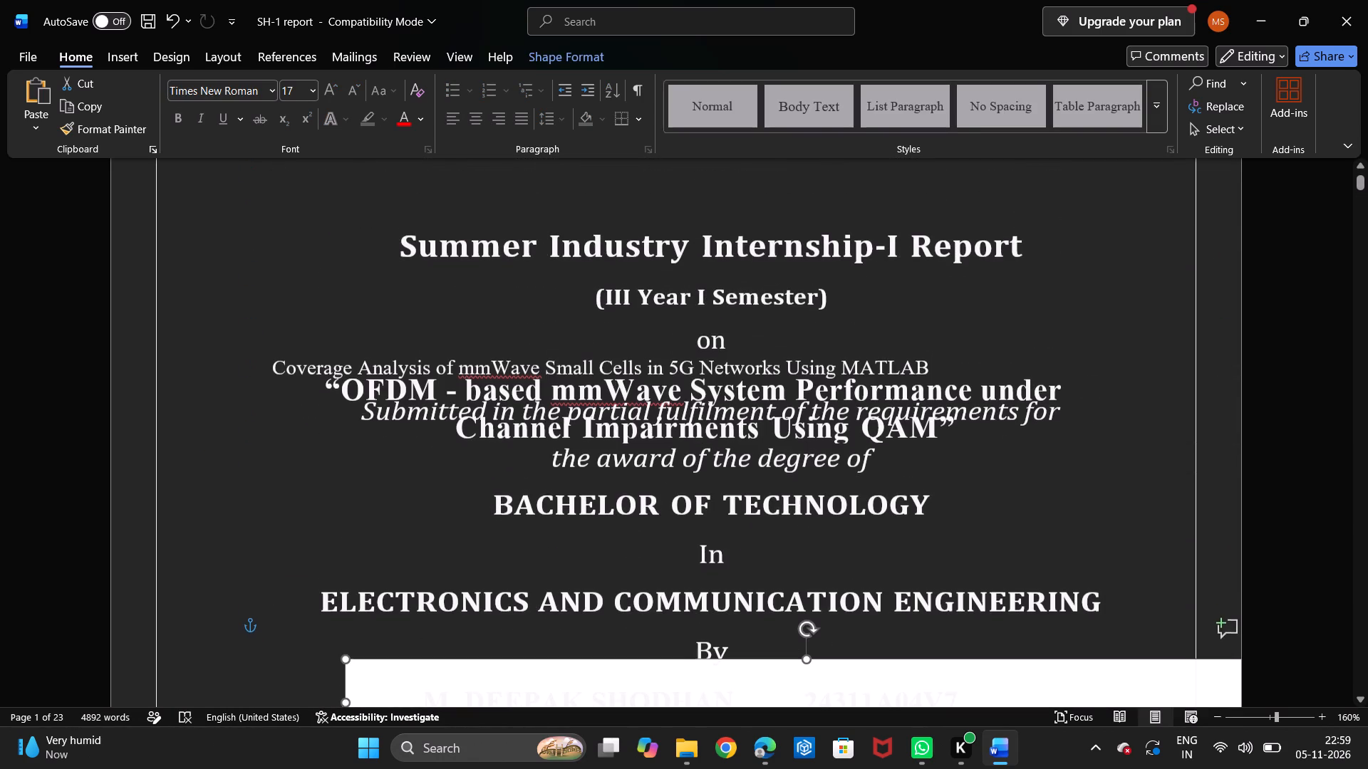
Delete the white block from the cover page.
{"action": "scroll", "coordinate": [333, 376], "scroll_direction": "right", "scroll_amount": 2}
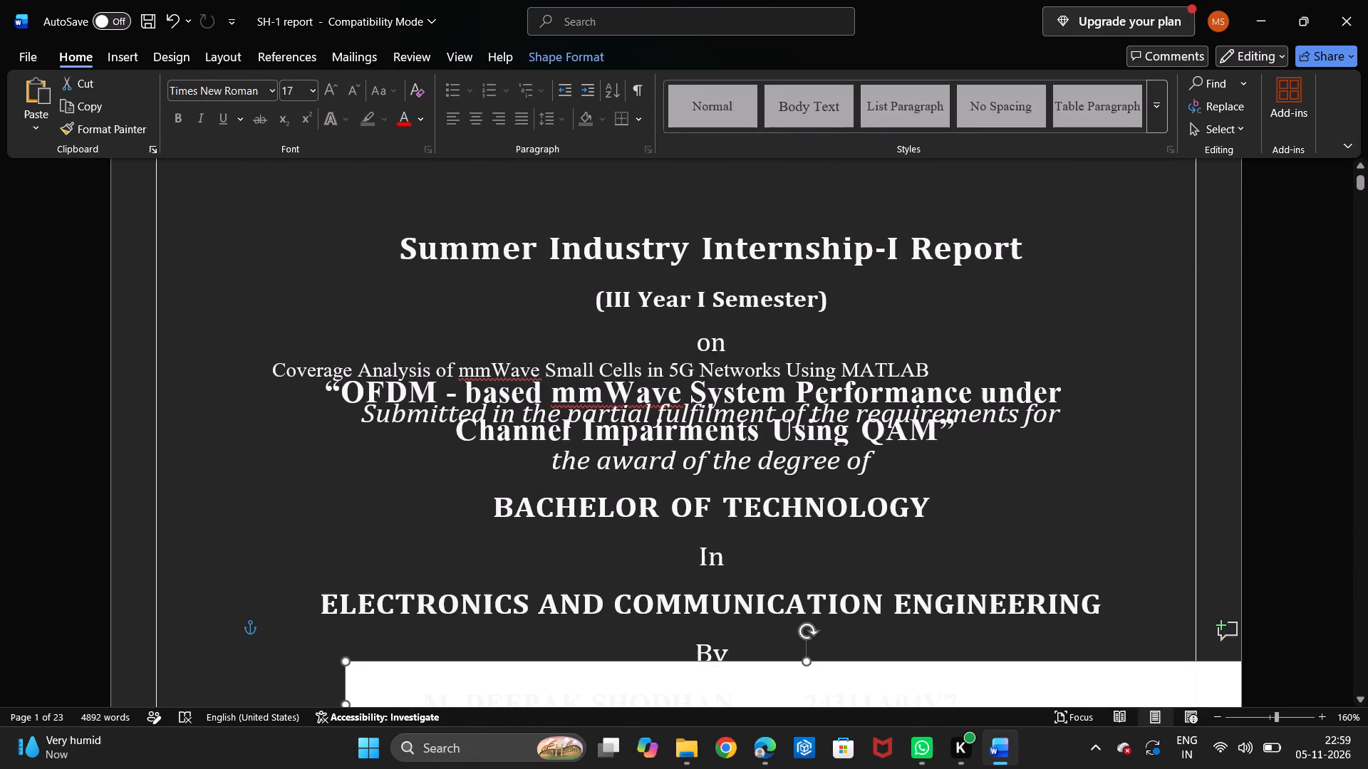
{"action": "scroll", "coordinate": [302, 366], "scroll_direction": "right", "scroll_amount": 2}
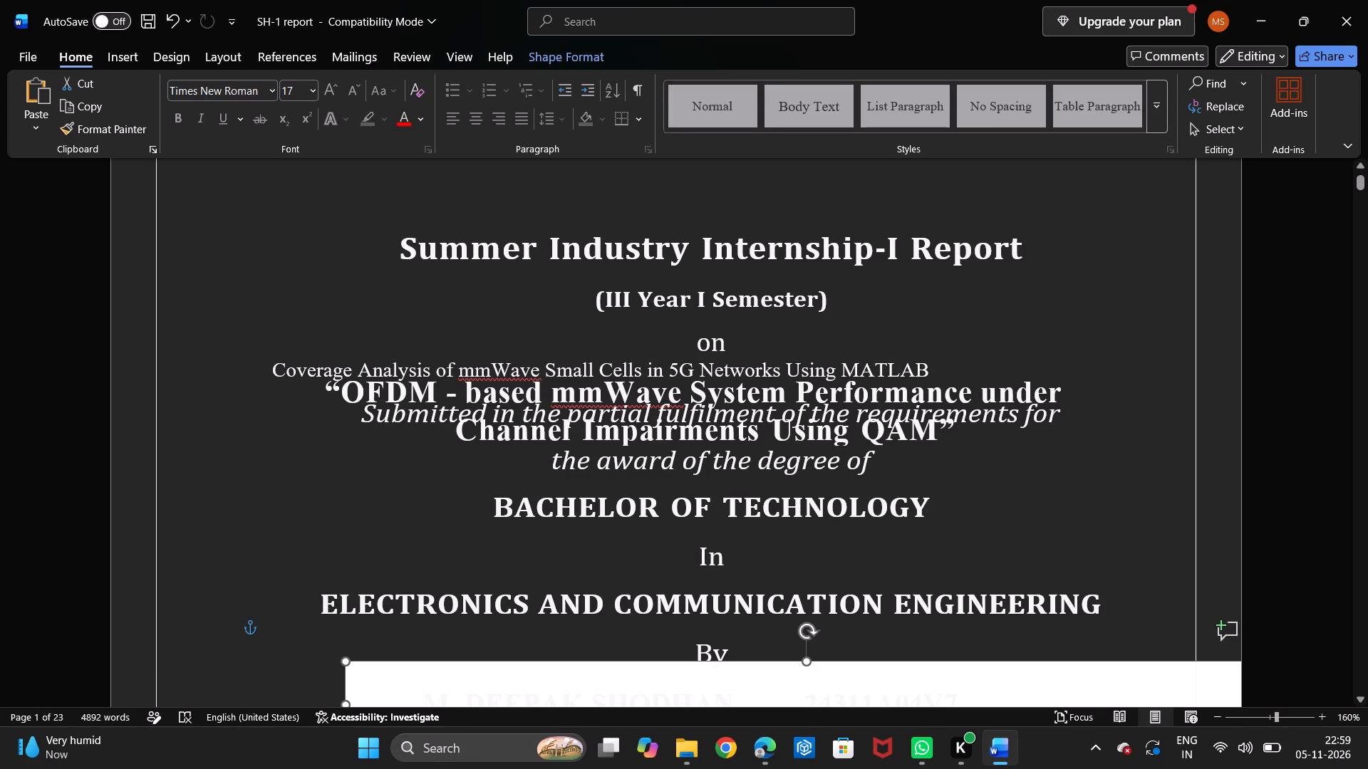
{"action": "scroll", "coordinate": [950, 678], "scroll_direction": "down", "scroll_amount": 1}
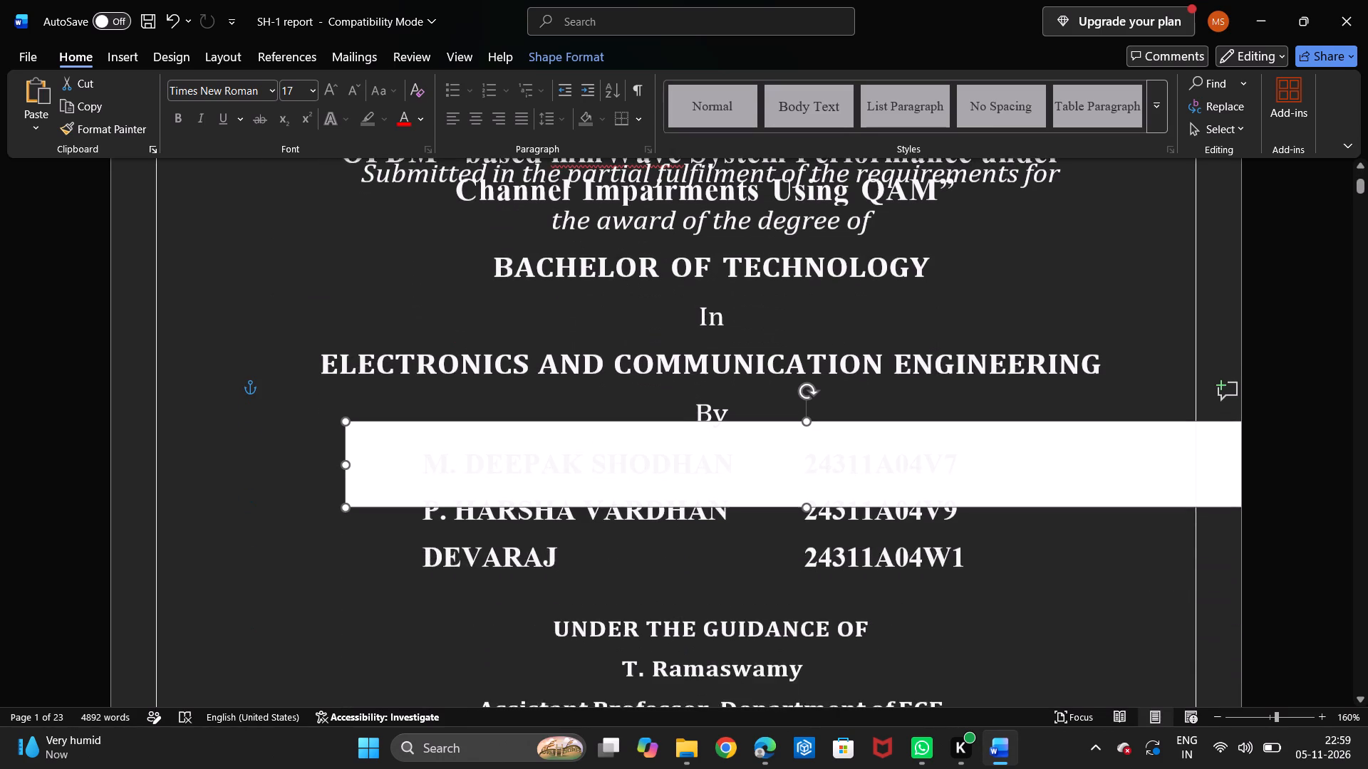
{"action": "scroll", "coordinate": [950, 678], "scroll_direction": "down", "scroll_amount": 1}
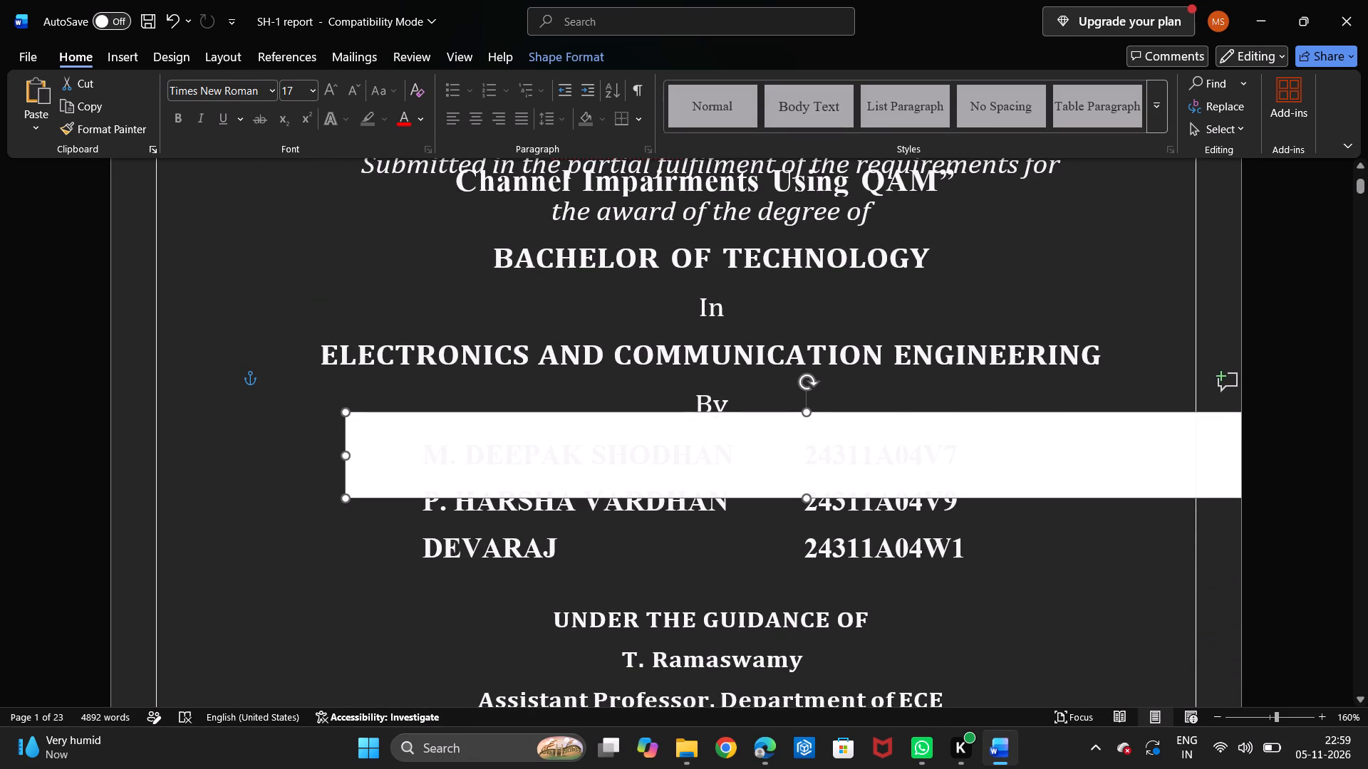
{"action": "left_click", "coordinate": [883, 441]}
{"action": "key", "text": "BackSpace"}
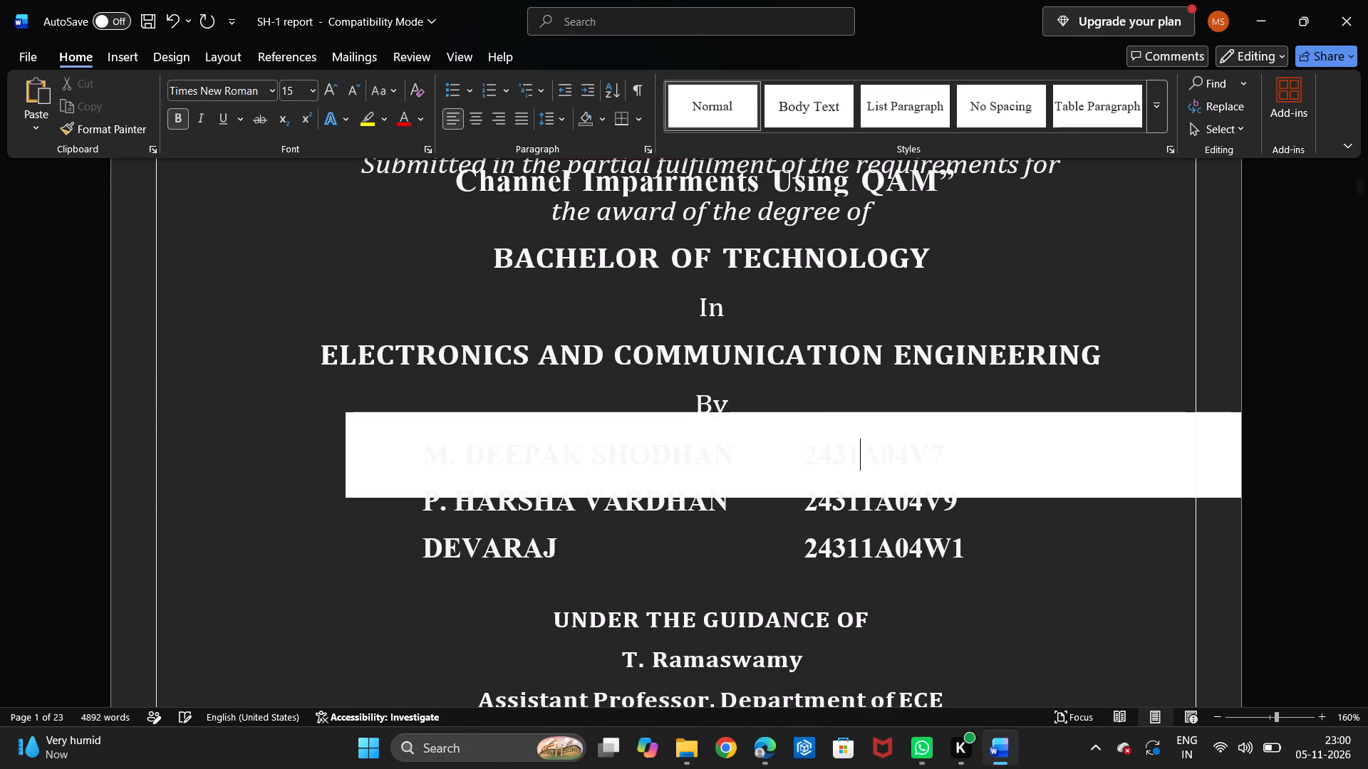
{"action": "left_click", "coordinate": [1063, 444]}
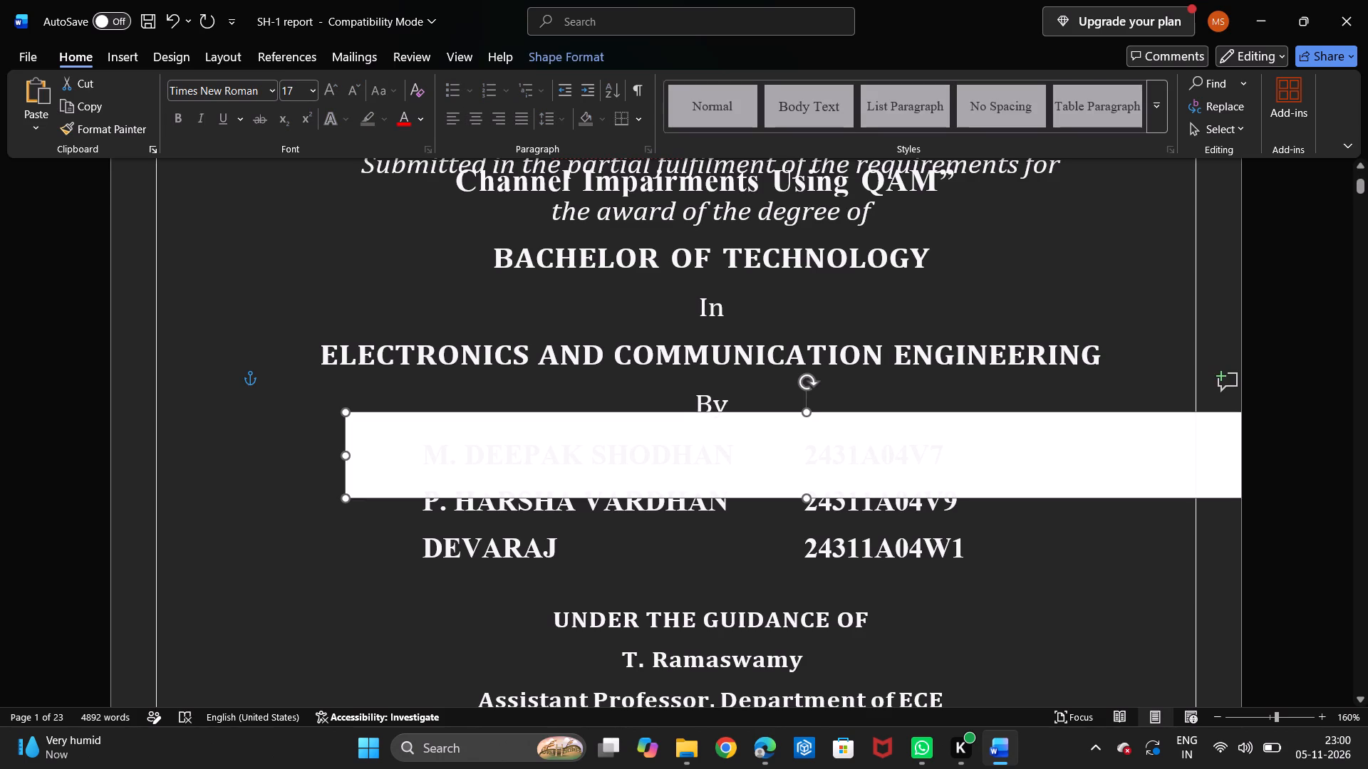
{"action": "key", "text": "BackSpace"}
{"action": "scroll", "coordinate": [772, 392], "scroll_direction": "up", "scroll_amount": 1}
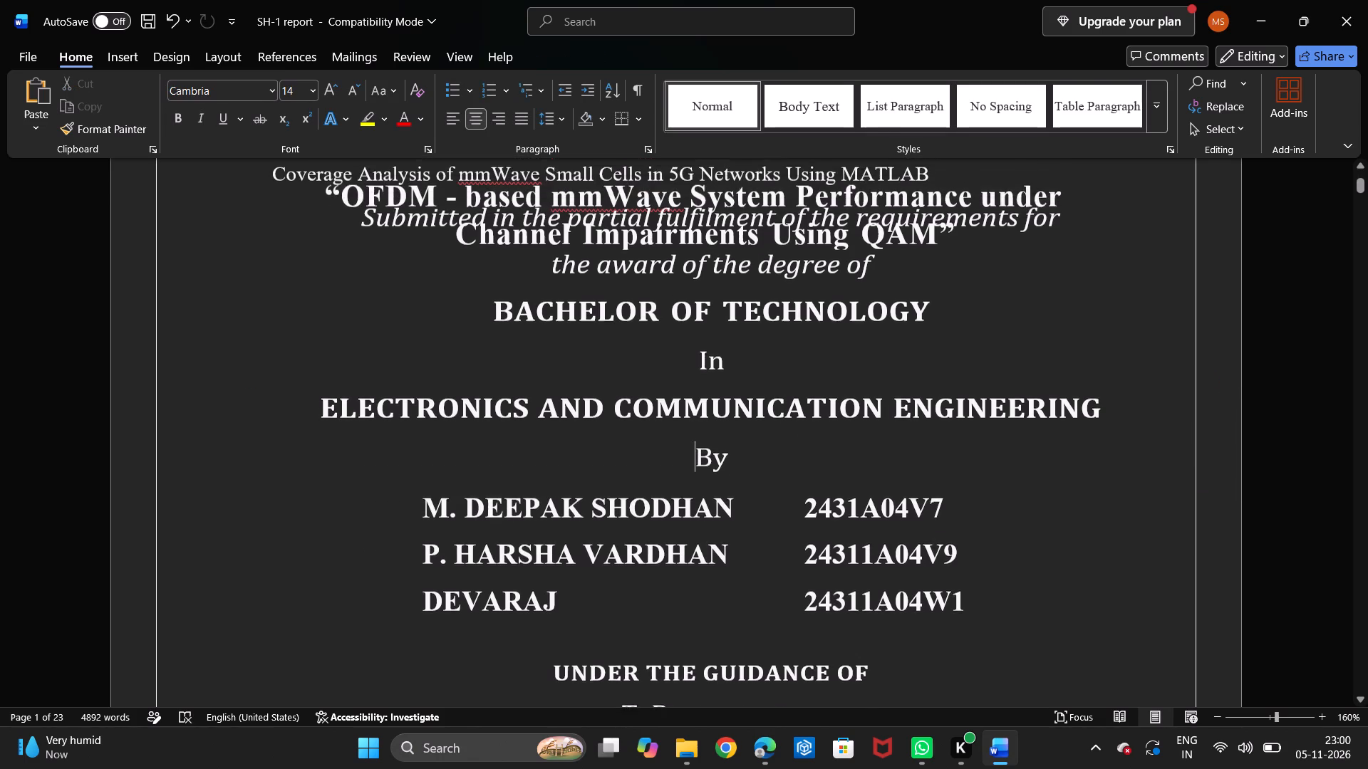
{"action": "scroll", "coordinate": [772, 392], "scroll_direction": "up", "scroll_amount": 1}
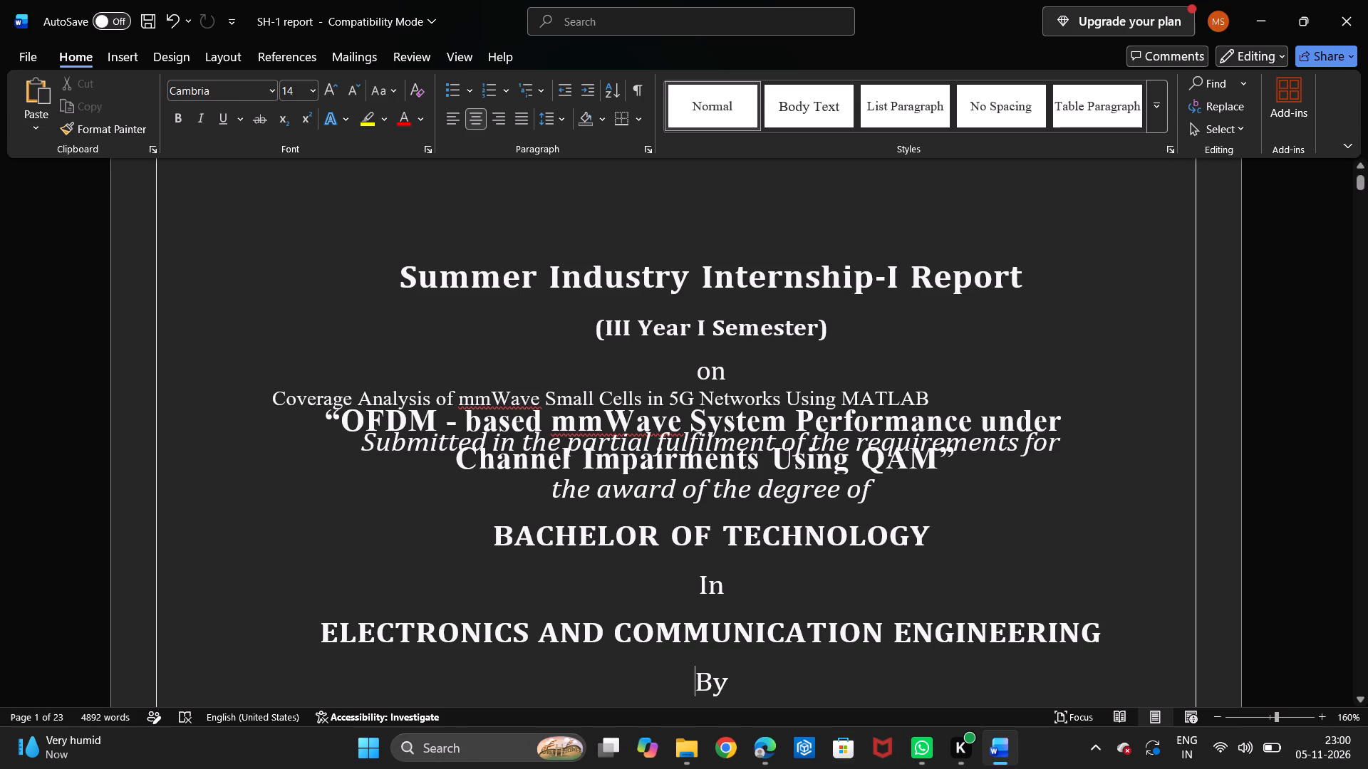
Arrange the Word report and the original PDF in Edge side by side, giving Word the wider share.
{"action": "left_click", "coordinate": [1308, 23]}
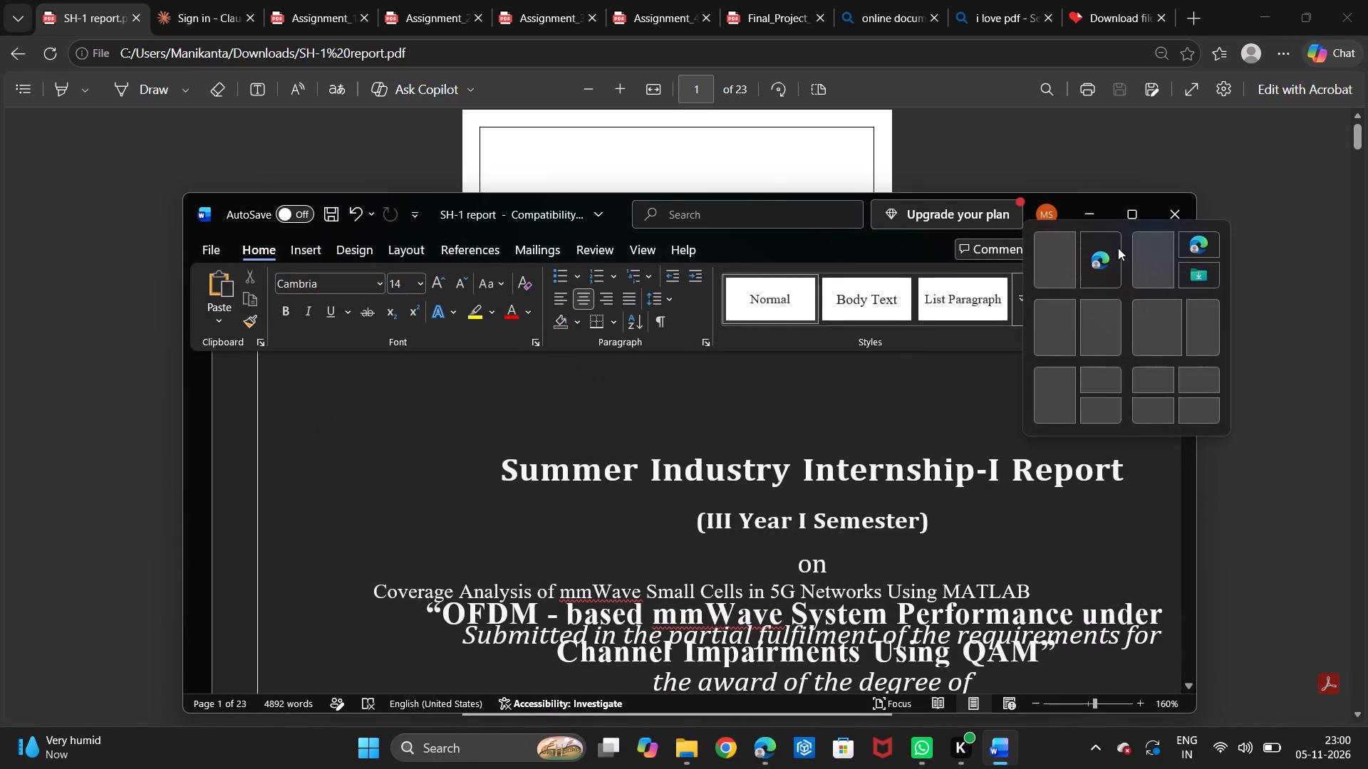
{"action": "left_click", "coordinate": [1114, 248]}
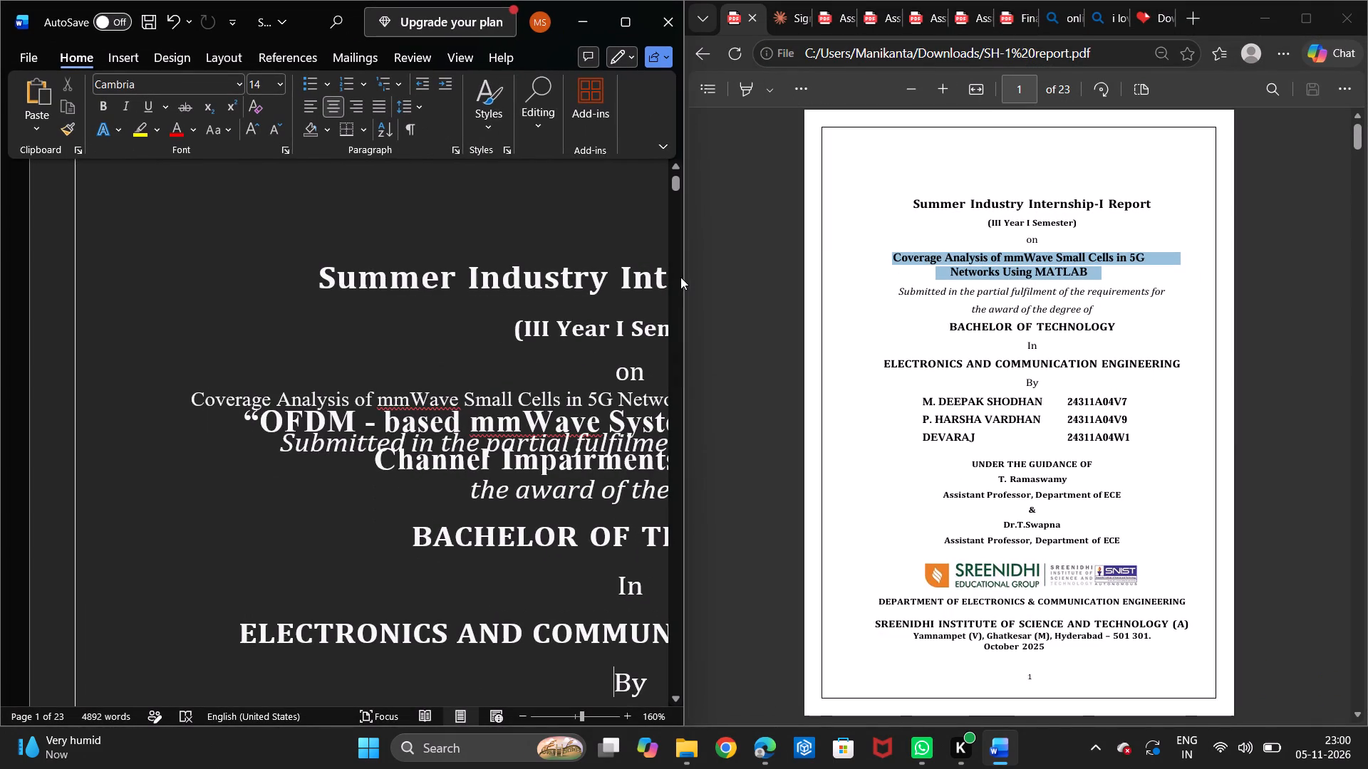
{"action": "left_click_drag", "start_coordinate": [686, 277], "coordinate": [809, 298]}
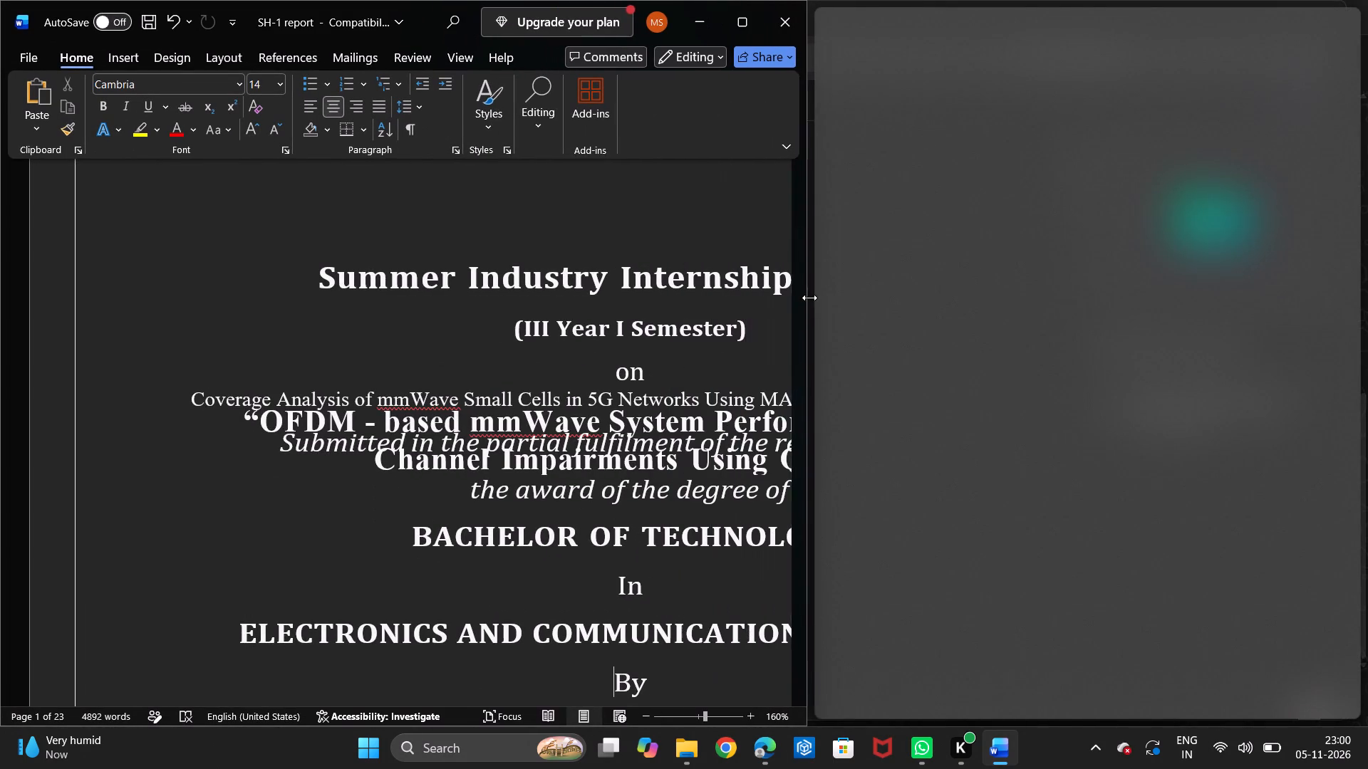
{"action": "left_click_drag", "start_coordinate": [809, 298], "coordinate": [866, 312]}
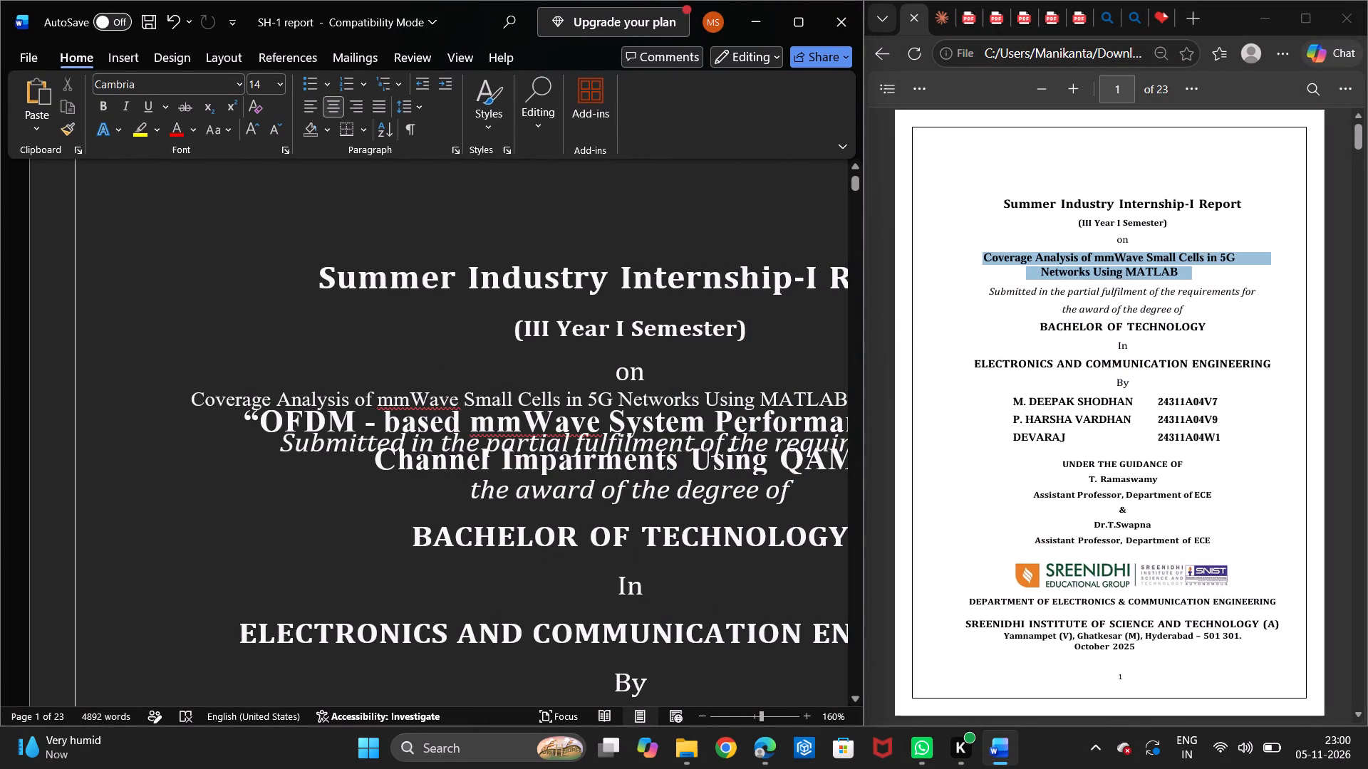
Delete the line "Submitted in the partial fulfilment of the requirements for" from the cover page.
{"action": "scroll", "coordinate": [529, 399], "scroll_direction": "down", "scroll_amount": 1}
{"action": "scroll", "coordinate": [529, 399], "scroll_direction": "up", "scroll_amount": 1}
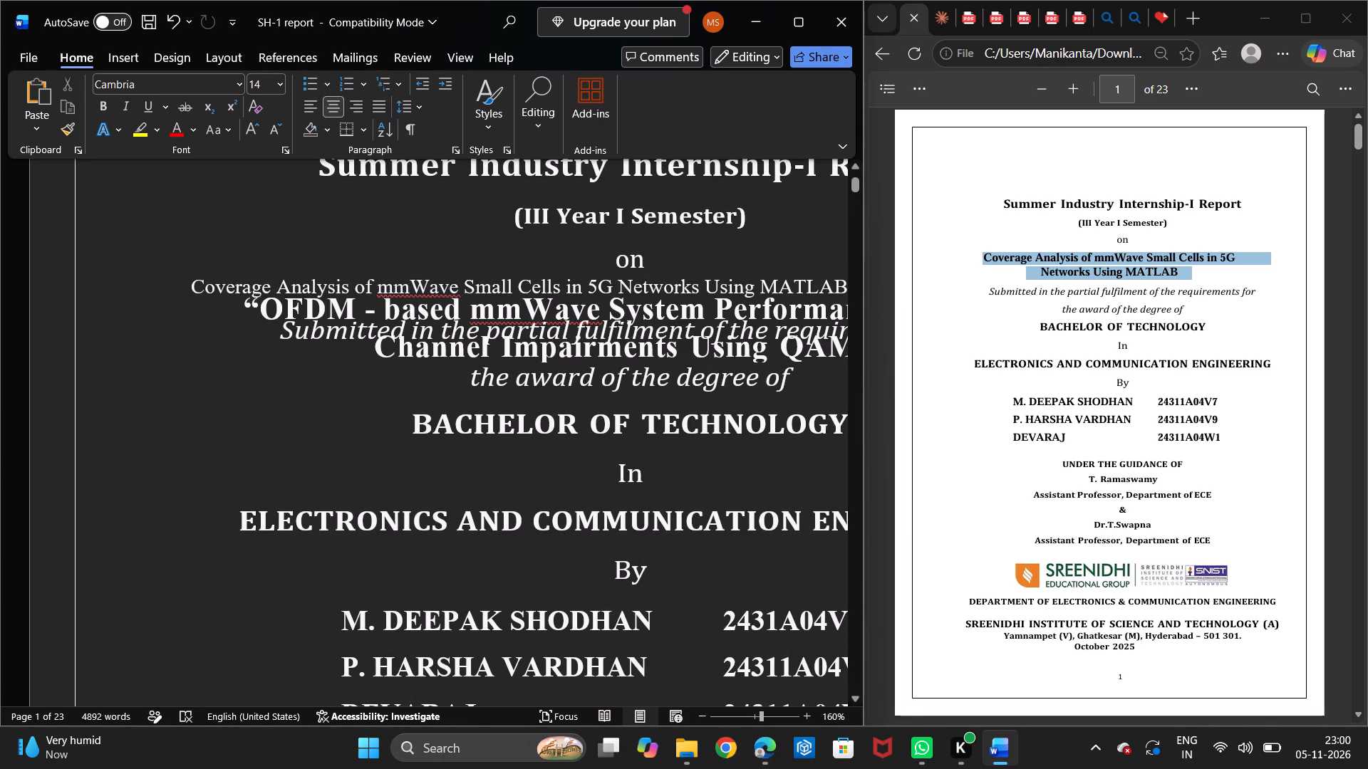
{"action": "left_click_drag", "start_coordinate": [242, 300], "coordinate": [546, 383]}
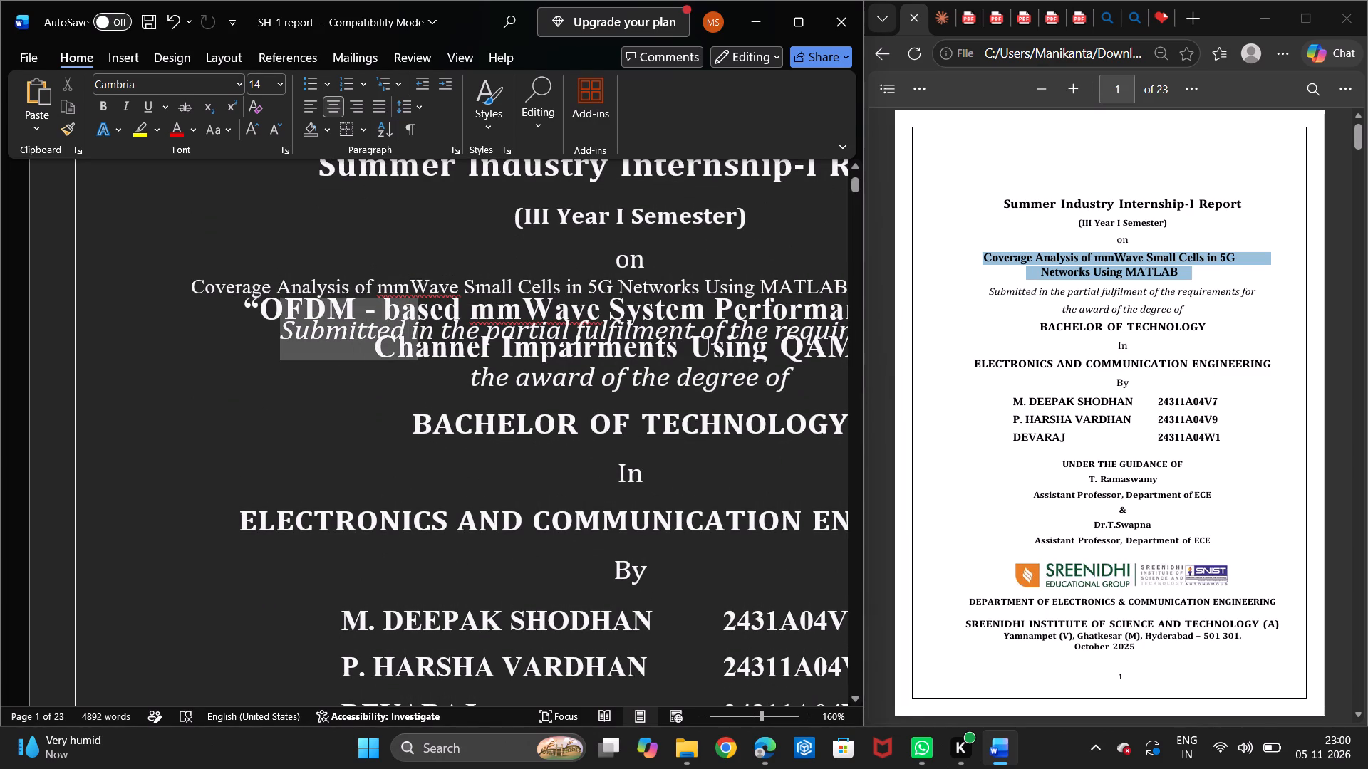
{"action": "left_click_drag", "start_coordinate": [546, 383], "coordinate": [730, 346]}
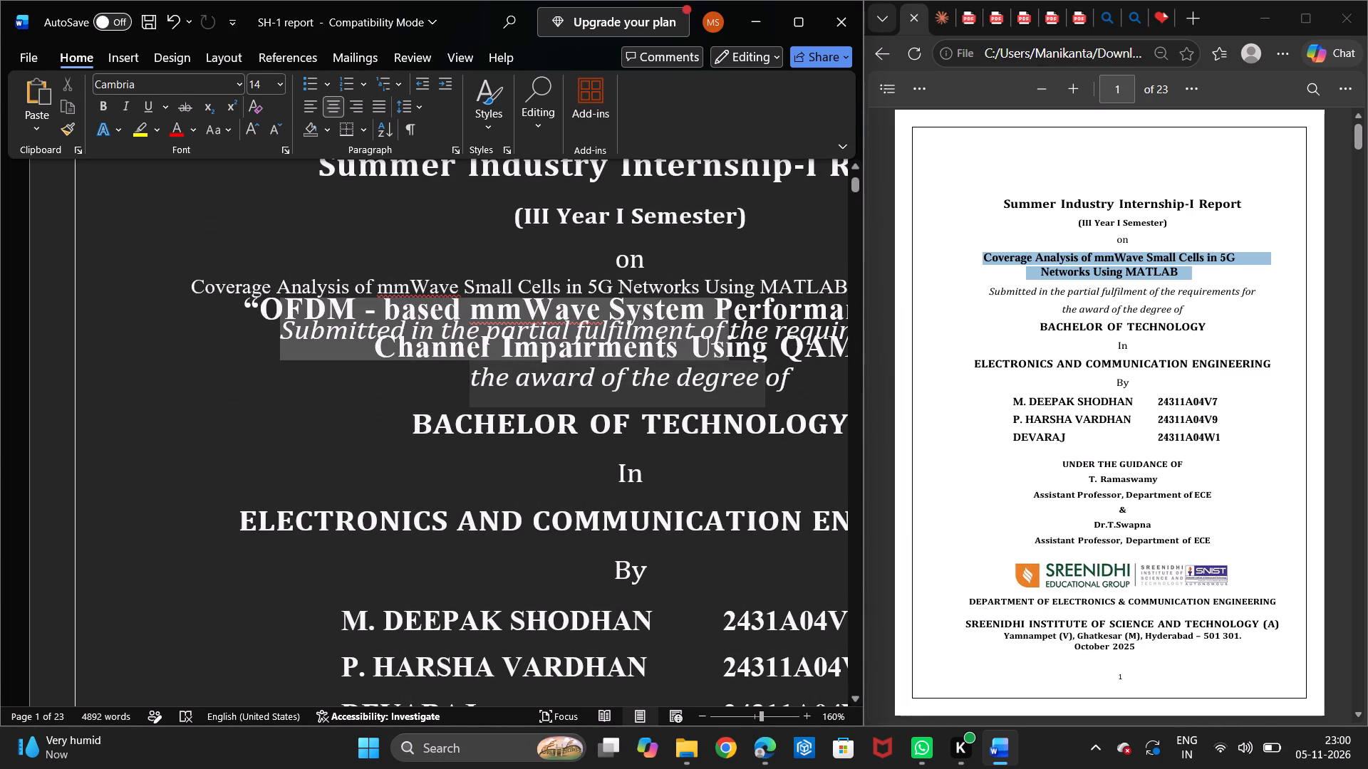
{"action": "left_click_drag", "start_coordinate": [730, 346], "coordinate": [851, 355]}
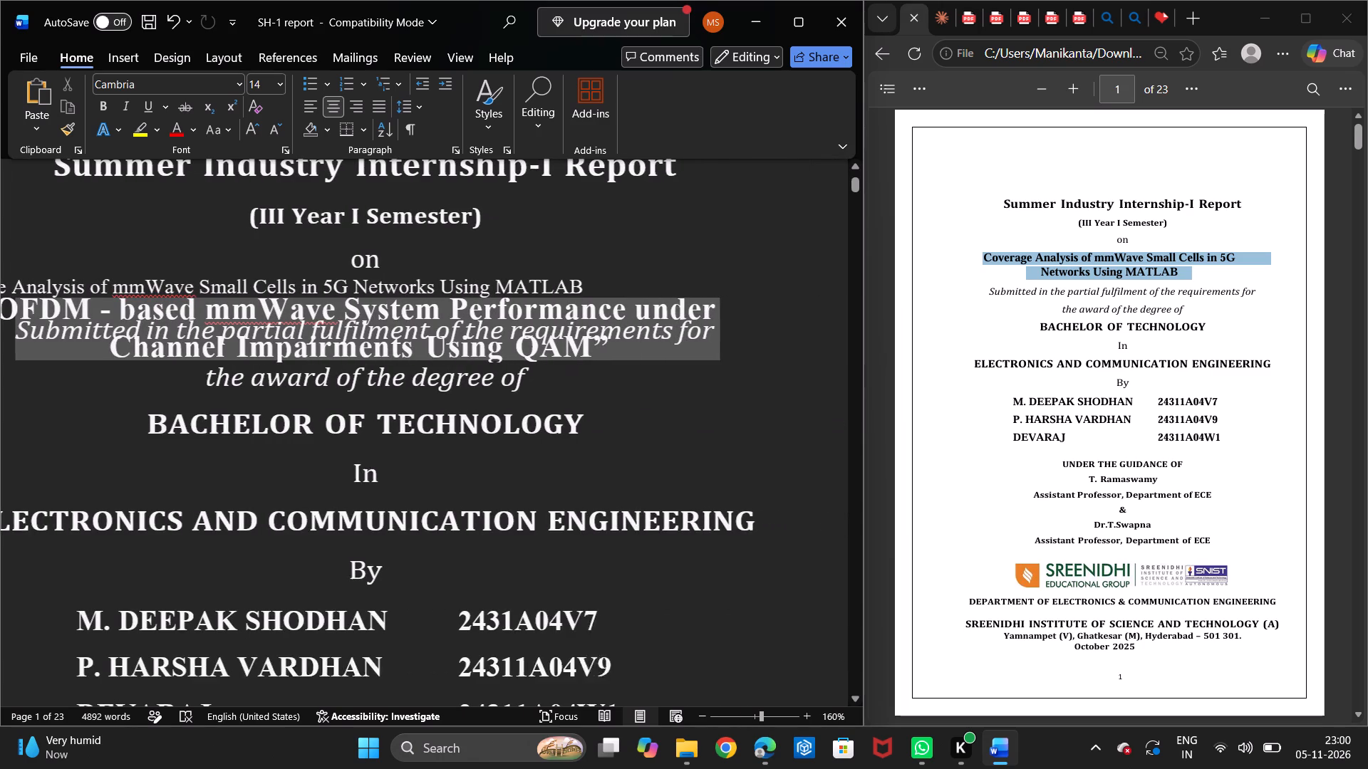
{"action": "left_click_drag", "start_coordinate": [851, 355], "coordinate": [676, 355]}
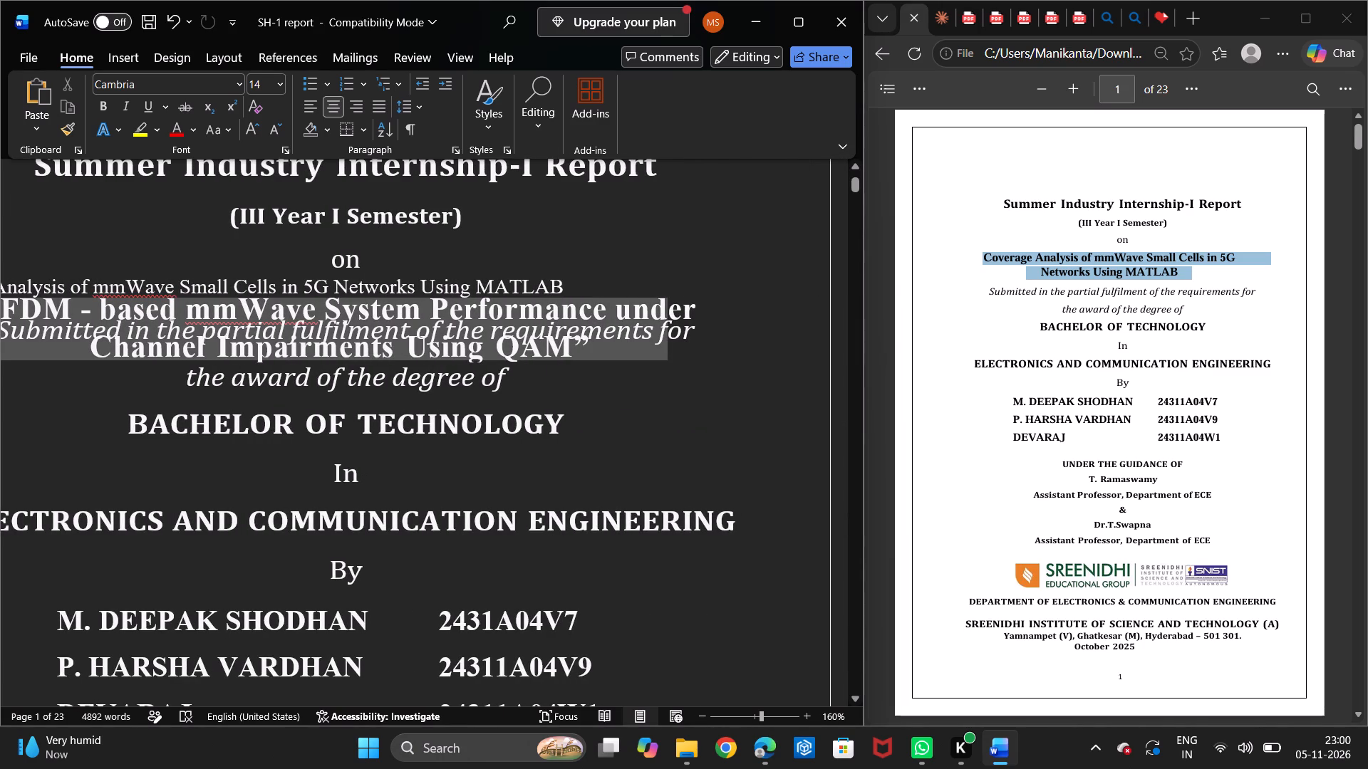
{"action": "left_click_drag", "start_coordinate": [676, 355], "coordinate": [723, 356]}
{"action": "key", "text": "BackSpace"}
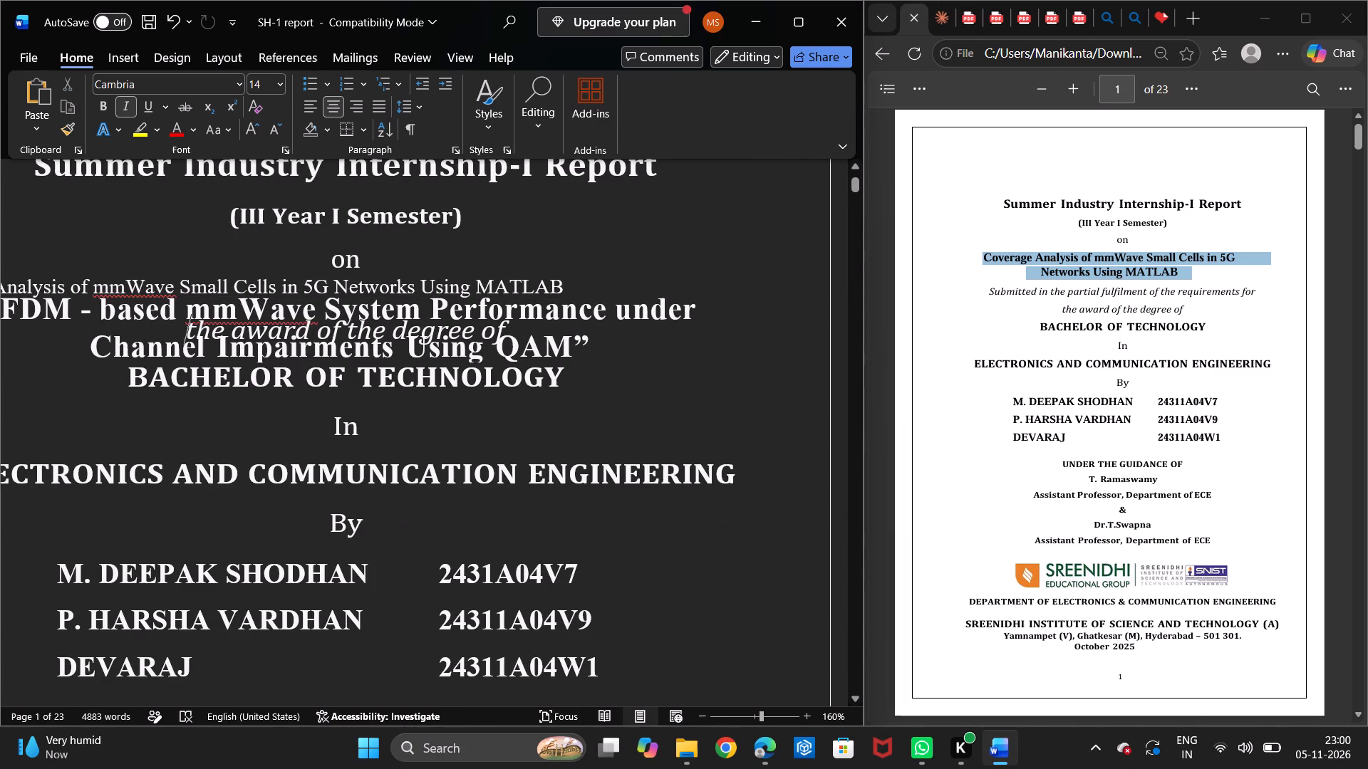
Delete the overlapping Coverage Analysis and OFDM titles together with the line "the award of the degree of" above BACHELOR OF TECHNOLOGY.
{"action": "scroll", "coordinate": [254, 347], "scroll_direction": "up", "scroll_amount": 1}
{"action": "scroll", "coordinate": [254, 347], "scroll_direction": "right", "scroll_amount": 3}
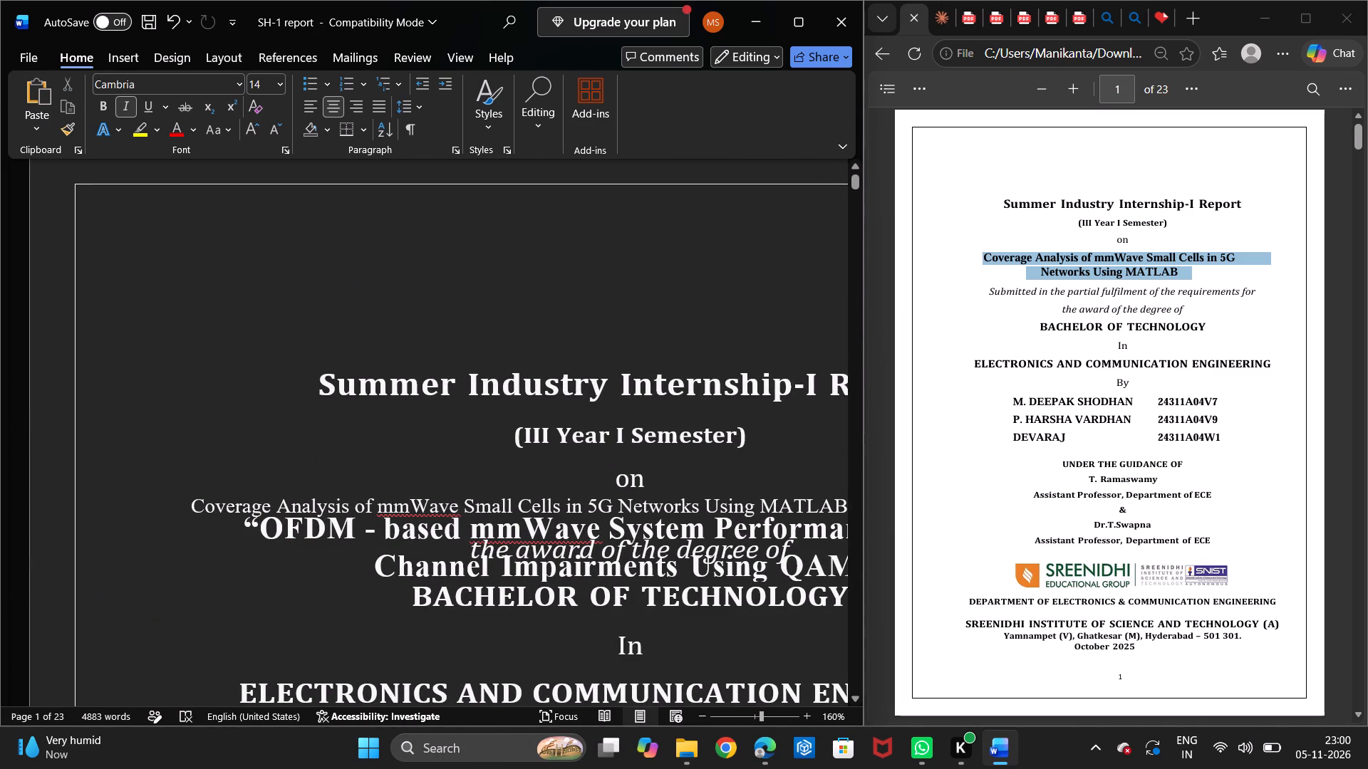
{"action": "left_click_drag", "start_coordinate": [242, 525], "coordinate": [385, 534]}
{"action": "left_click_drag", "start_coordinate": [189, 496], "coordinate": [497, 584]}
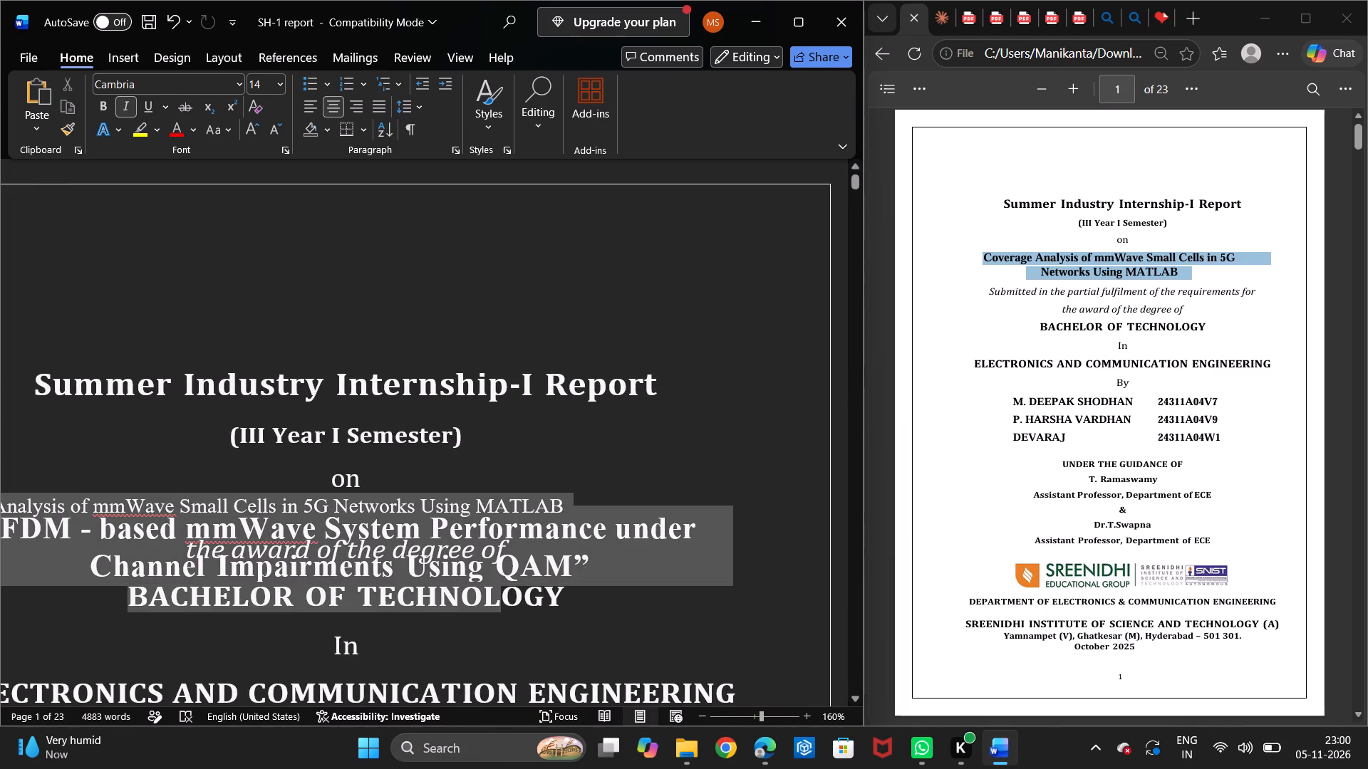
{"action": "left_click_drag", "start_coordinate": [497, 584], "coordinate": [601, 558]}
{"action": "key", "text": "BackSpace"}
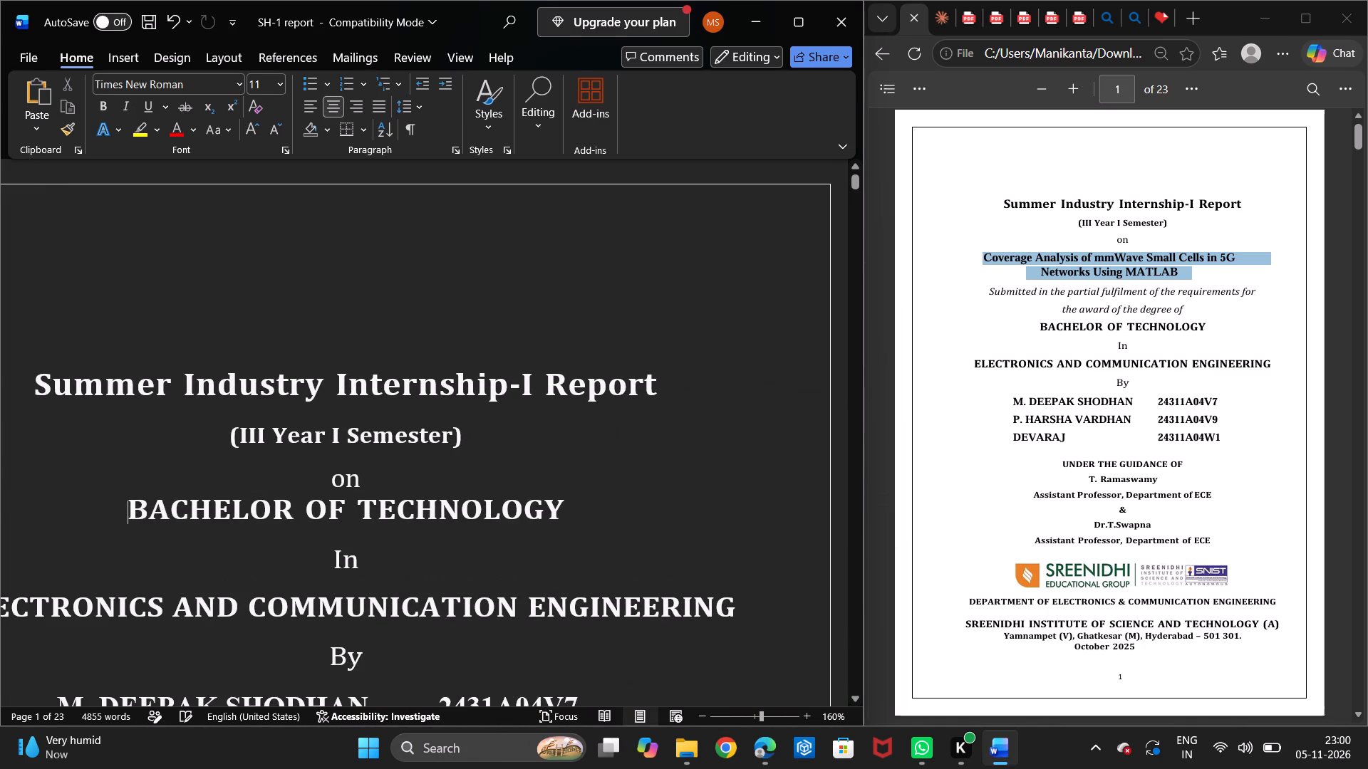
{"action": "scroll", "coordinate": [601, 558], "scroll_direction": "down", "scroll_amount": 1}
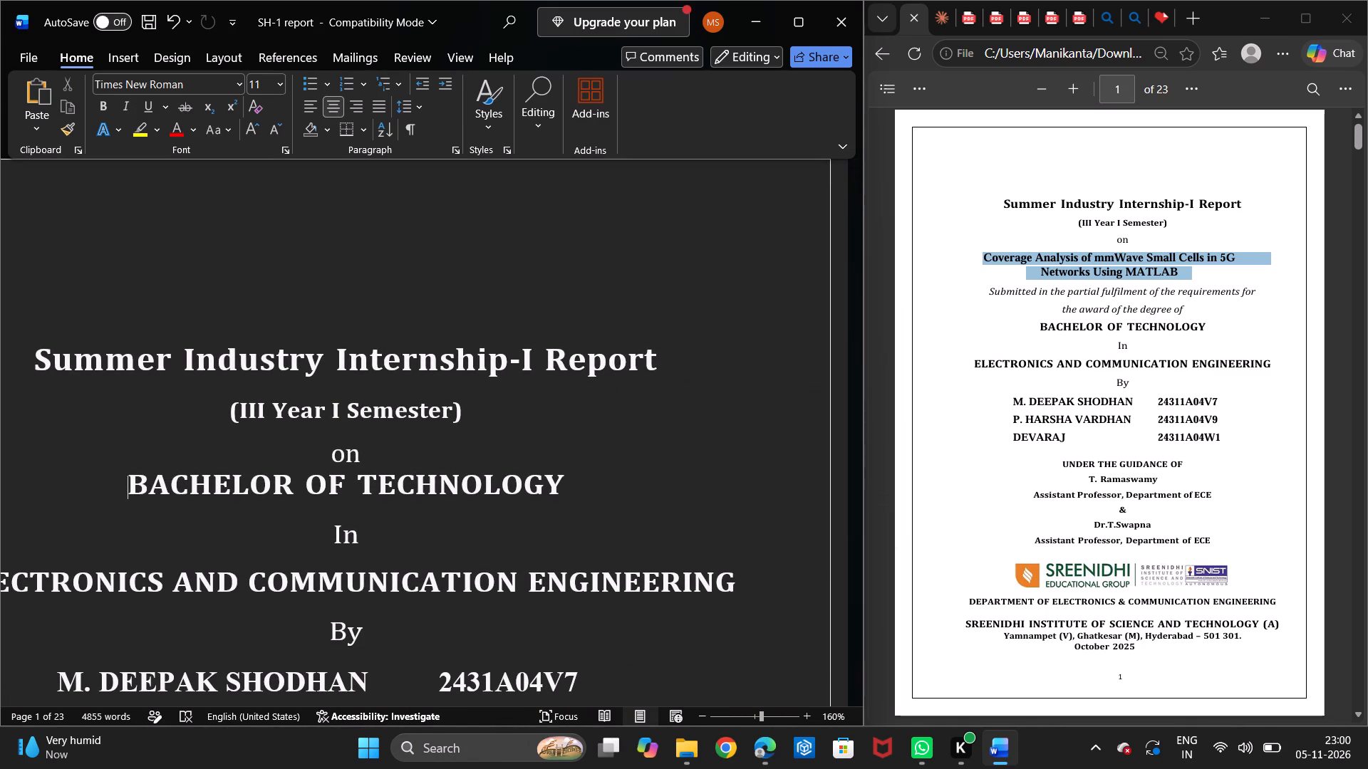
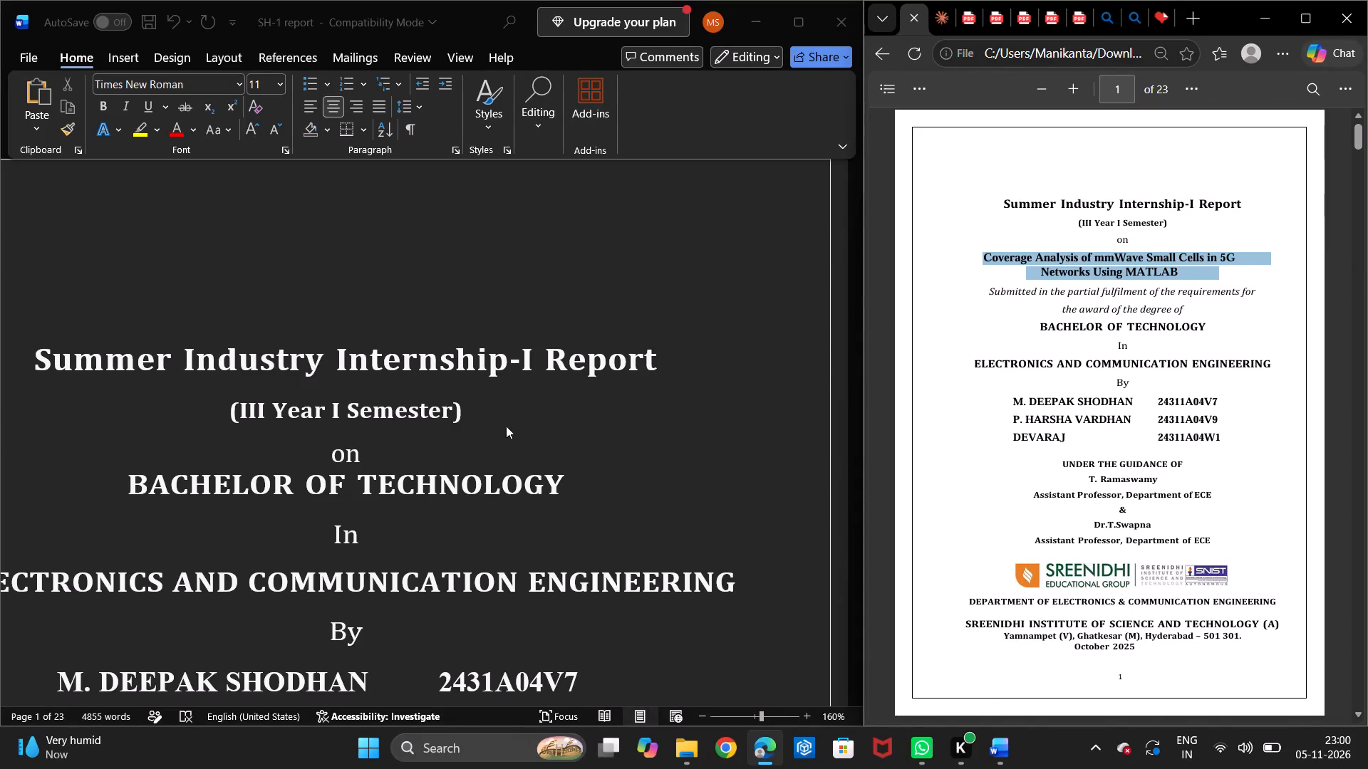
Open up an empty line directly beneath "(III Year I Semester)" on the Word cover page.
{"action": "left_click", "coordinate": [512, 402]}
{"action": "left_click", "coordinate": [486, 412]}
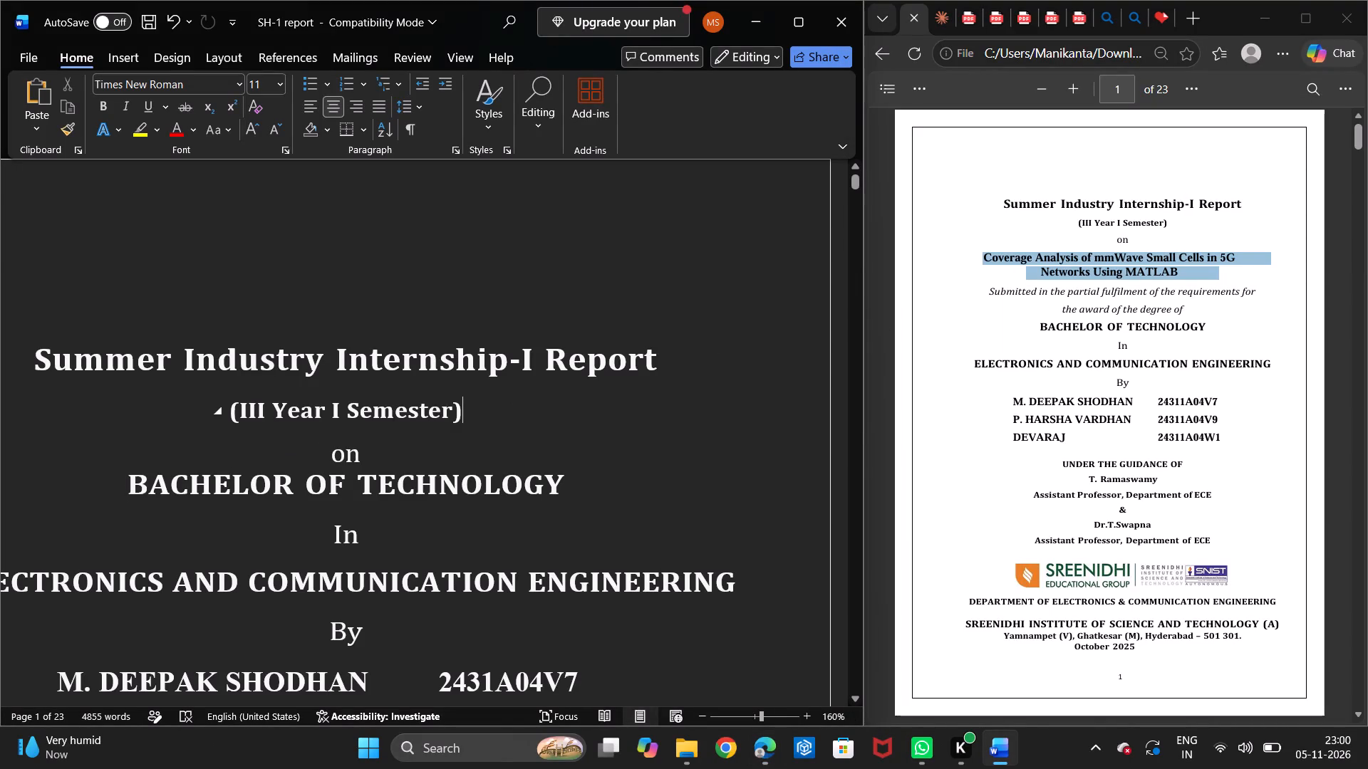
{"action": "key", "text": "Return"}
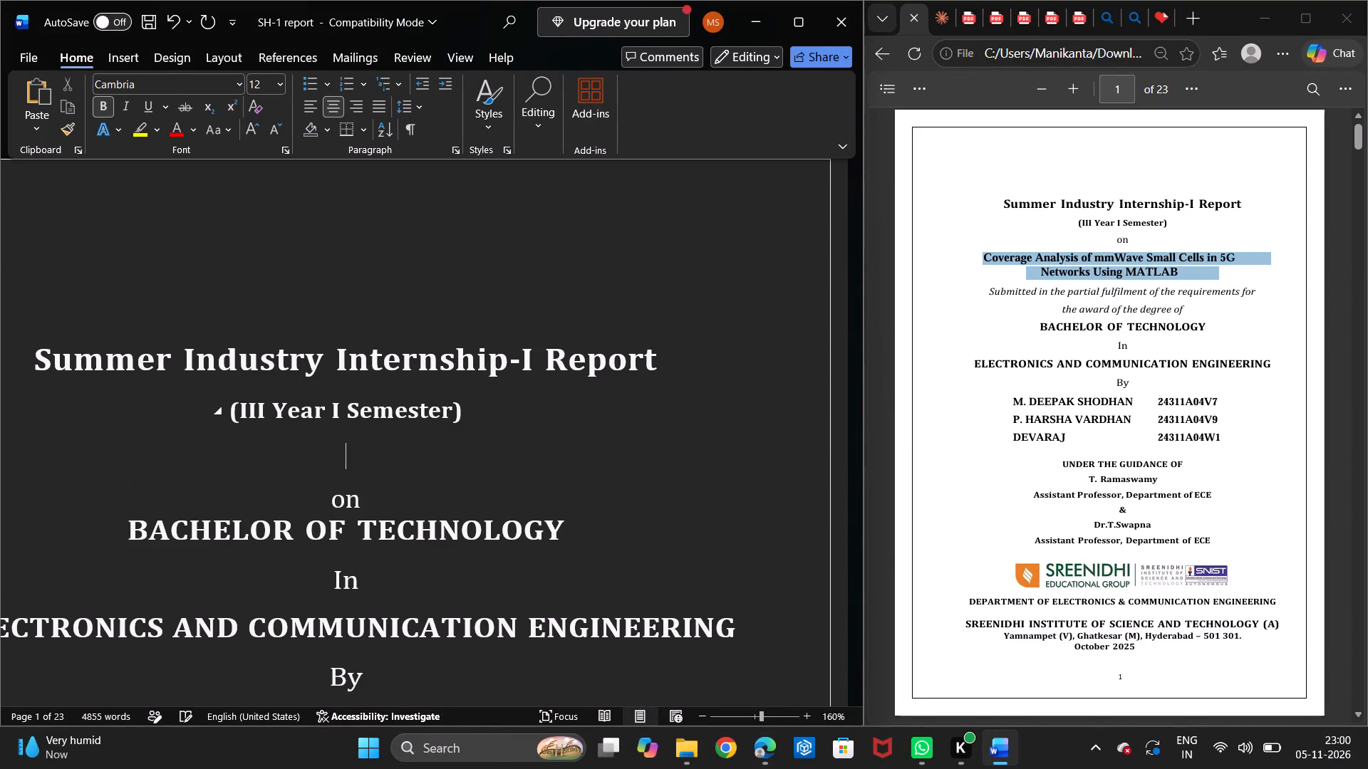
{"action": "key", "text": "BackSpace"}
{"action": "key", "text": "BackSpace"}
{"action": "scroll", "coordinate": [486, 412], "scroll_direction": "right", "scroll_amount": 1}
{"action": "scroll", "coordinate": [486, 412], "scroll_direction": "up", "scroll_amount": 1}
{"action": "left_click", "coordinate": [480, 293]}
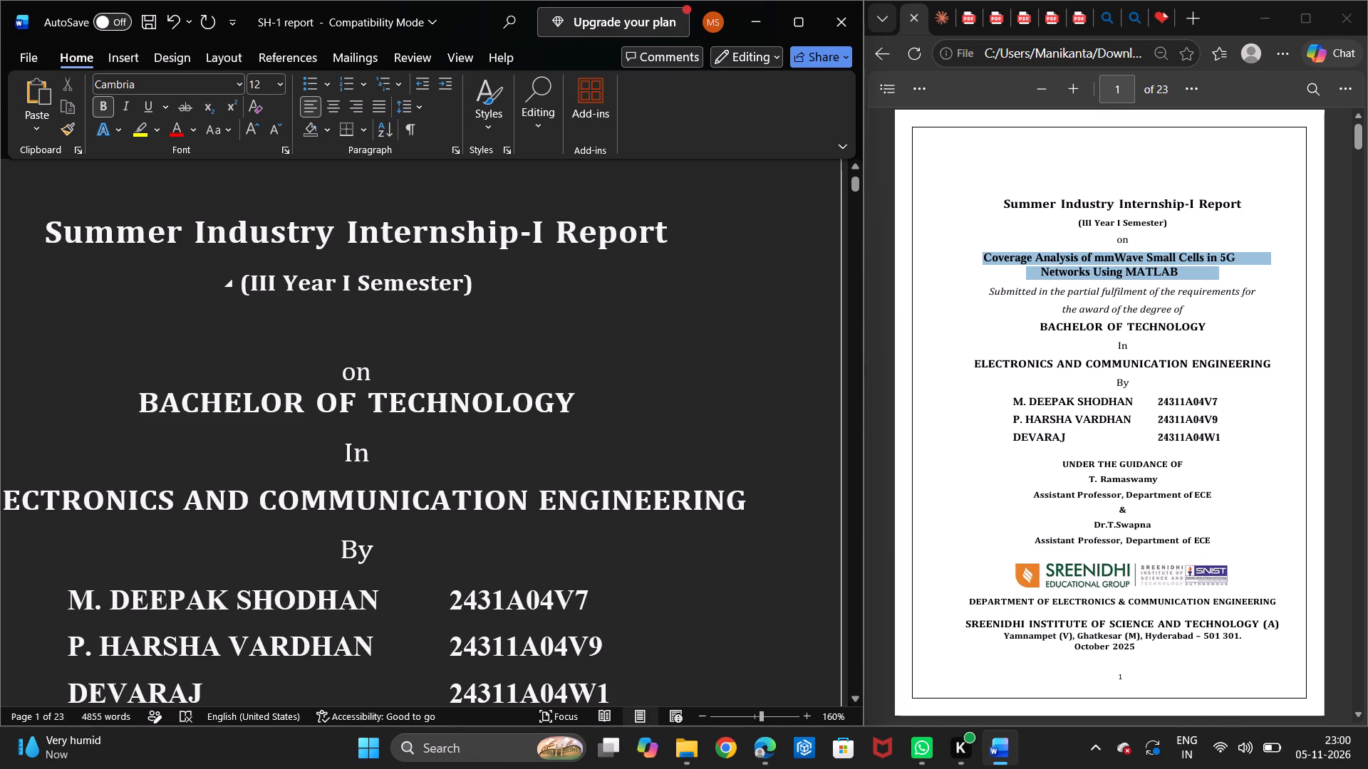
{"action": "left_click", "coordinate": [480, 279]}
{"action": "key", "text": "Return"}
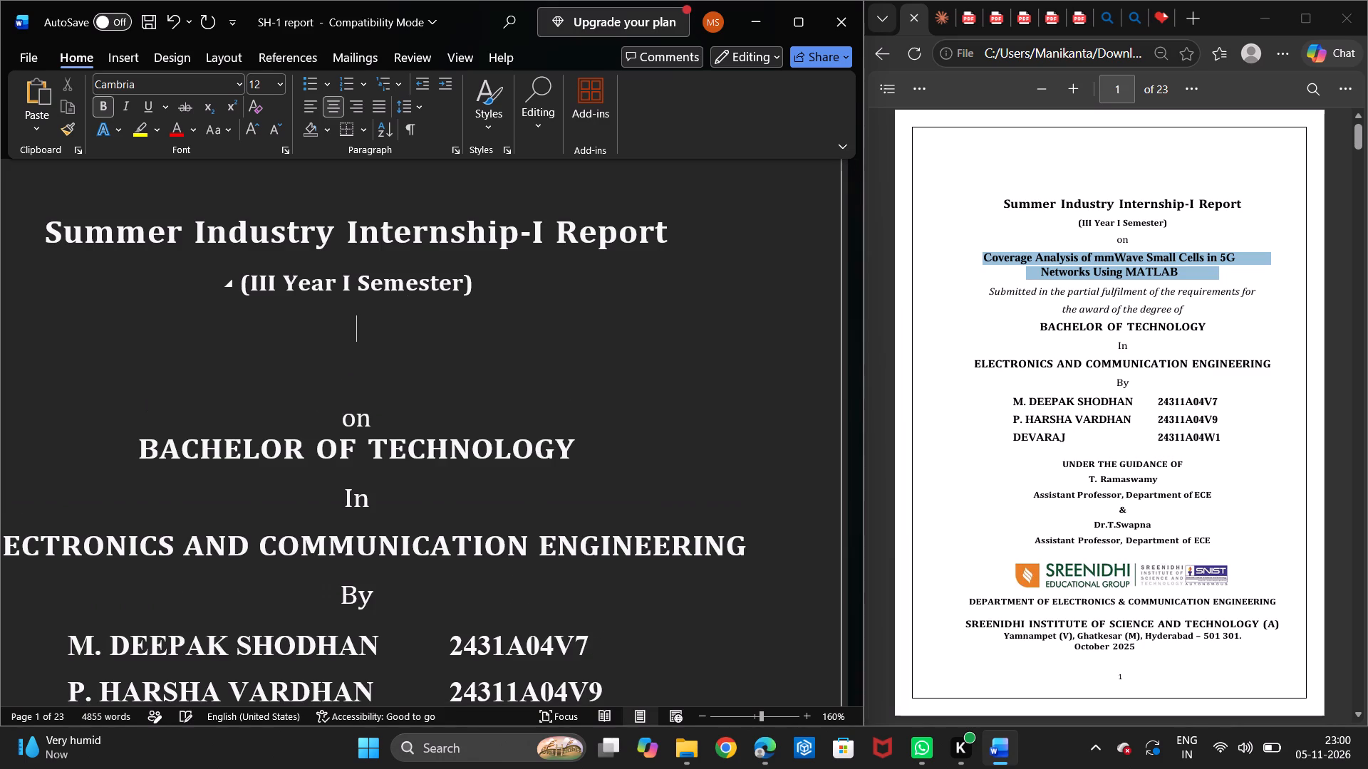
{"action": "key", "text": "BackSpace"}
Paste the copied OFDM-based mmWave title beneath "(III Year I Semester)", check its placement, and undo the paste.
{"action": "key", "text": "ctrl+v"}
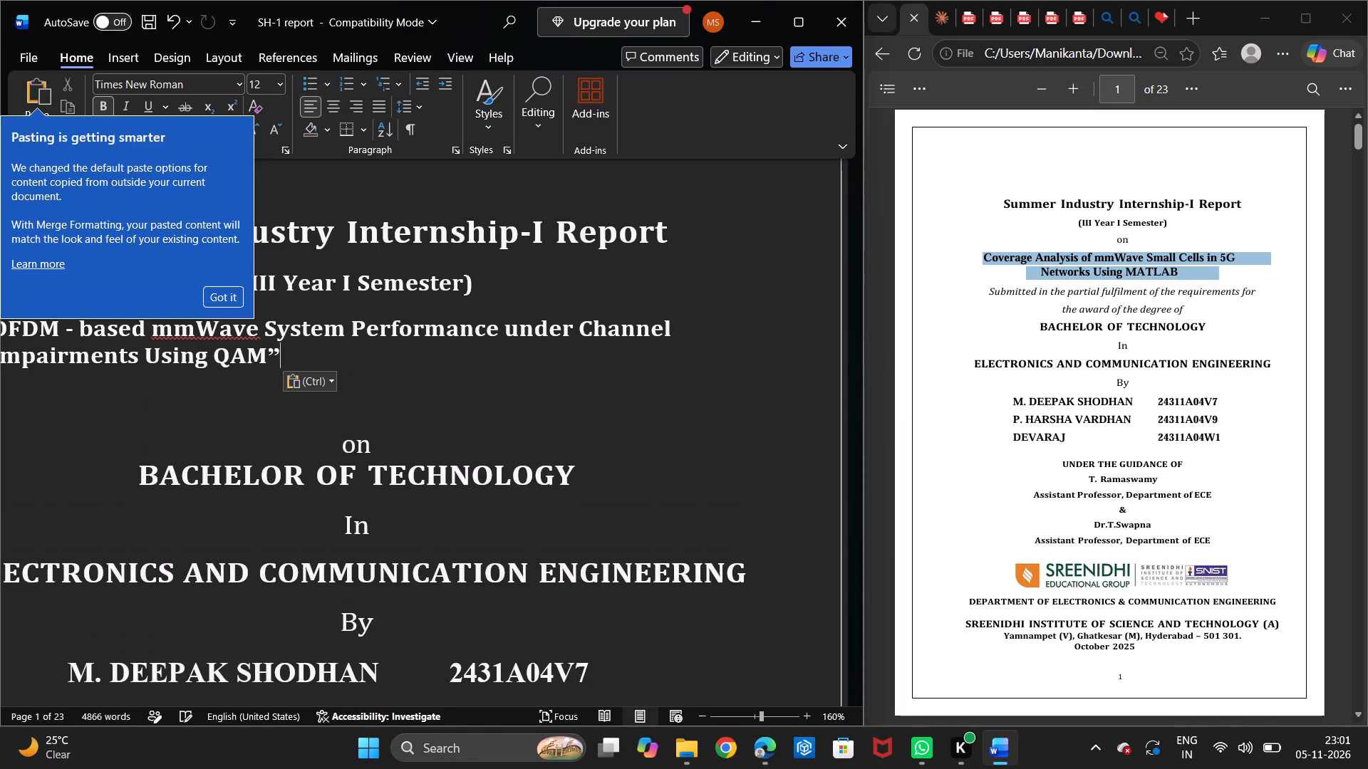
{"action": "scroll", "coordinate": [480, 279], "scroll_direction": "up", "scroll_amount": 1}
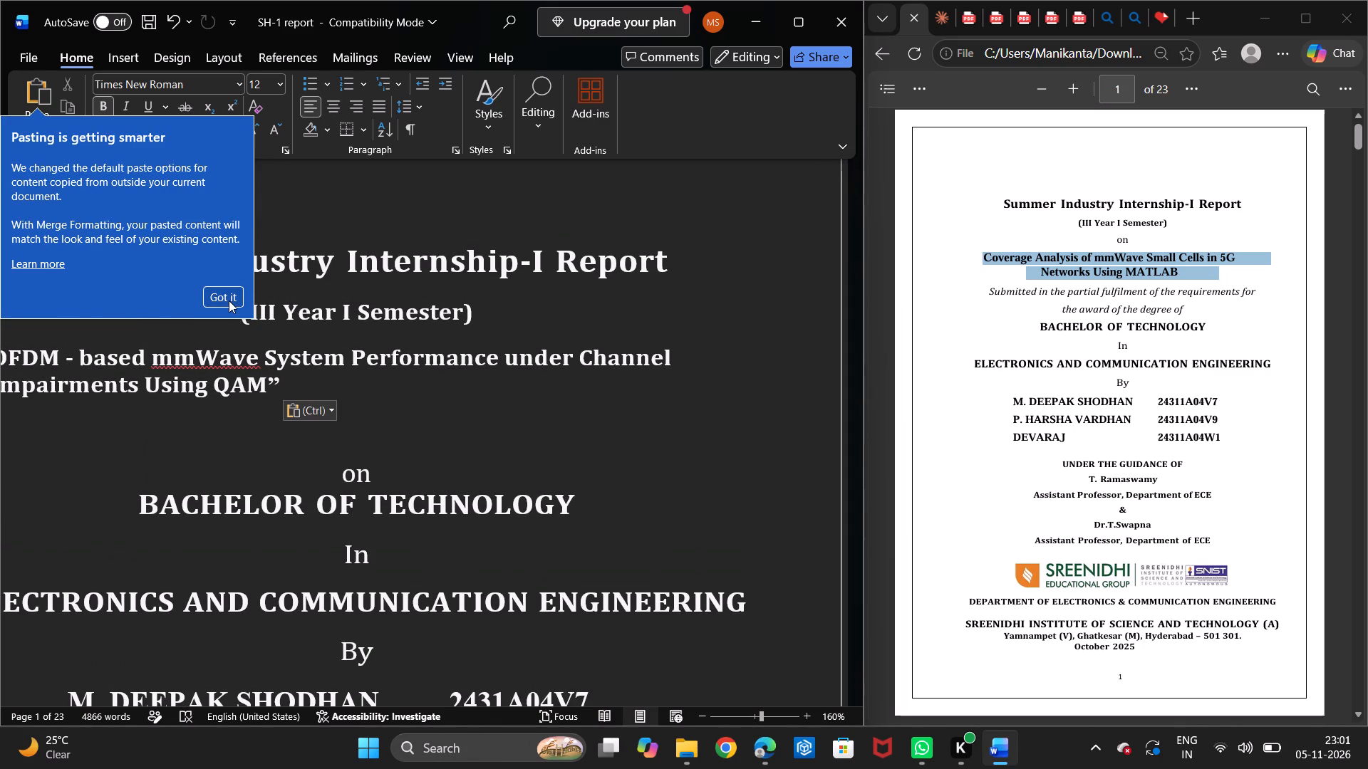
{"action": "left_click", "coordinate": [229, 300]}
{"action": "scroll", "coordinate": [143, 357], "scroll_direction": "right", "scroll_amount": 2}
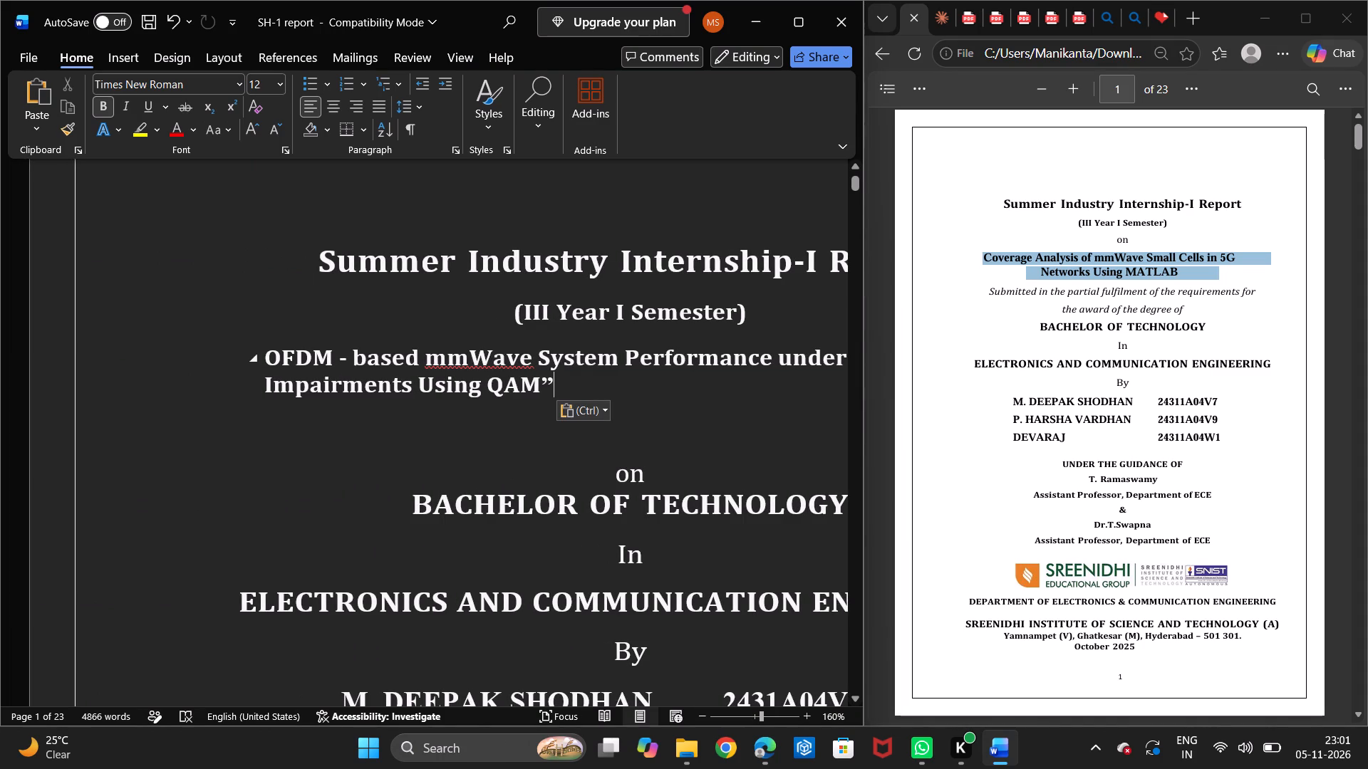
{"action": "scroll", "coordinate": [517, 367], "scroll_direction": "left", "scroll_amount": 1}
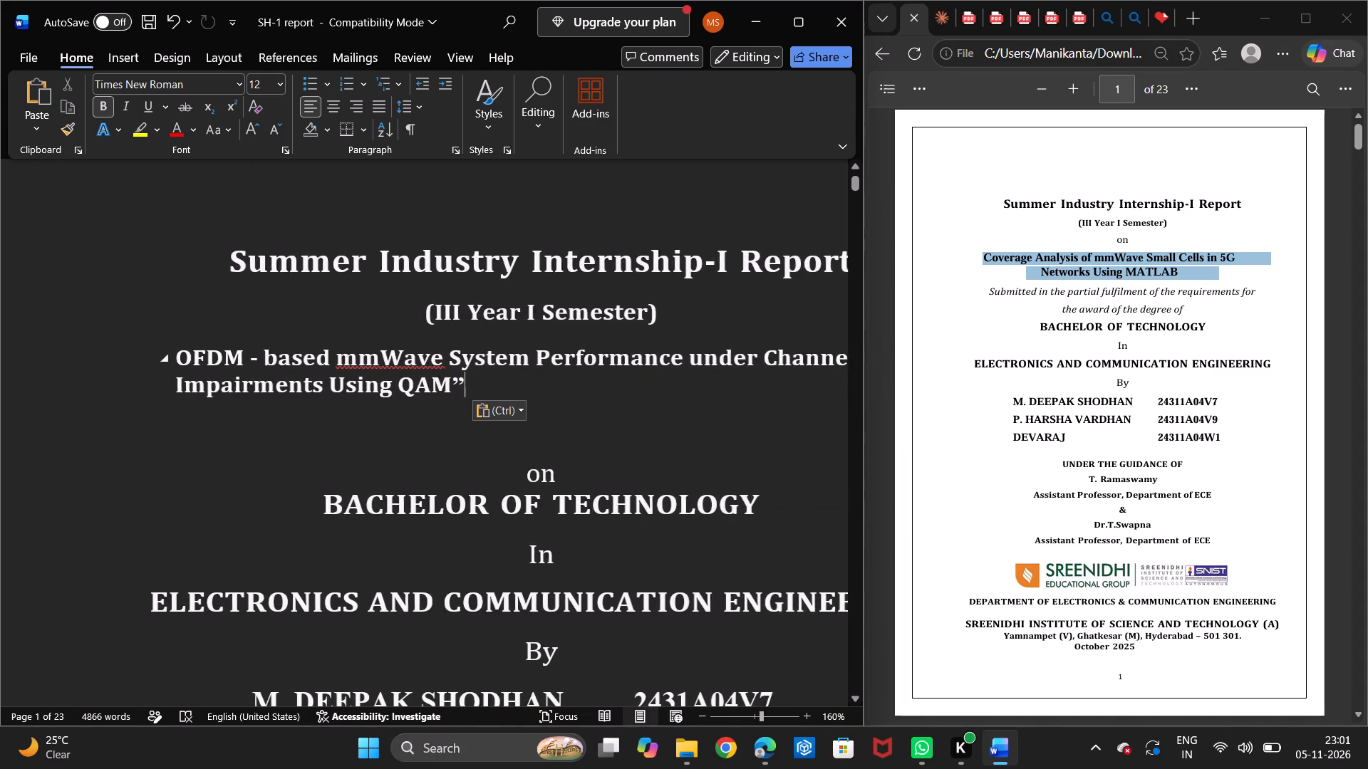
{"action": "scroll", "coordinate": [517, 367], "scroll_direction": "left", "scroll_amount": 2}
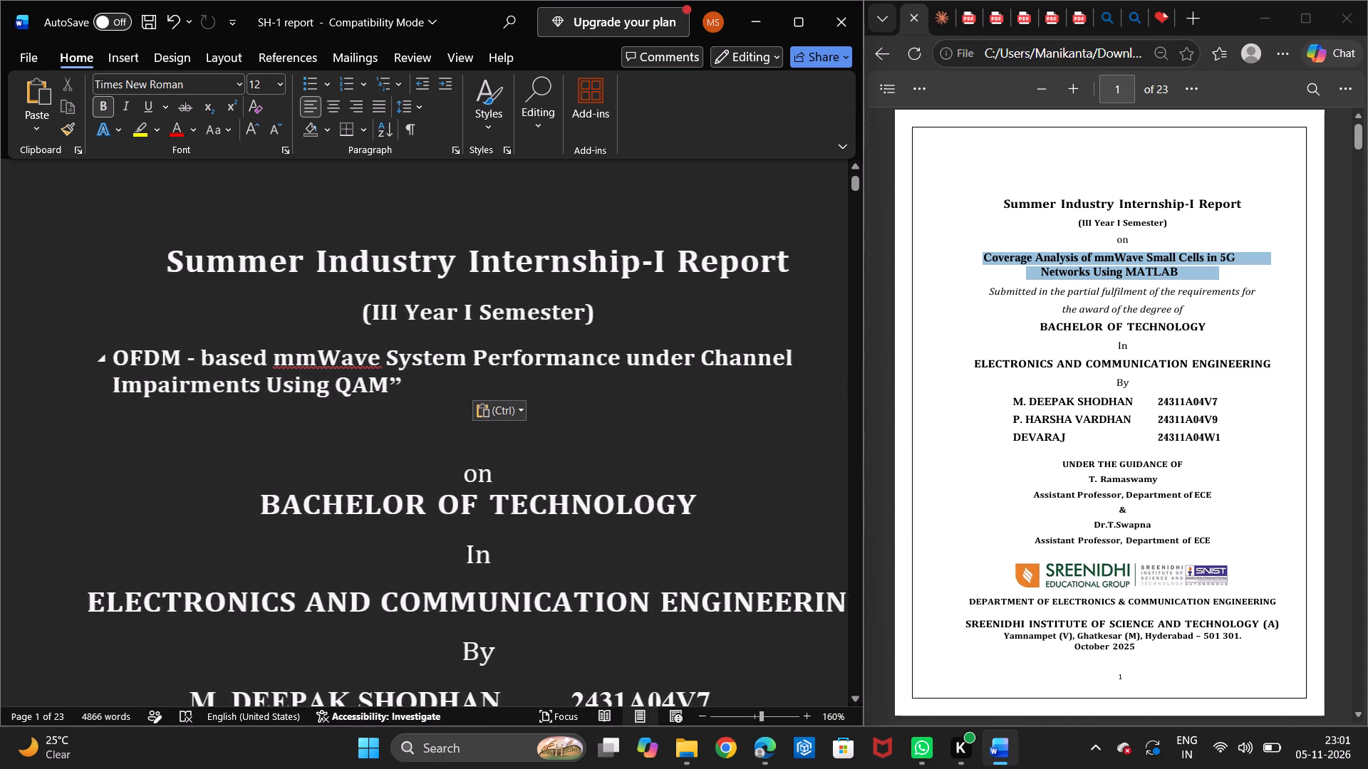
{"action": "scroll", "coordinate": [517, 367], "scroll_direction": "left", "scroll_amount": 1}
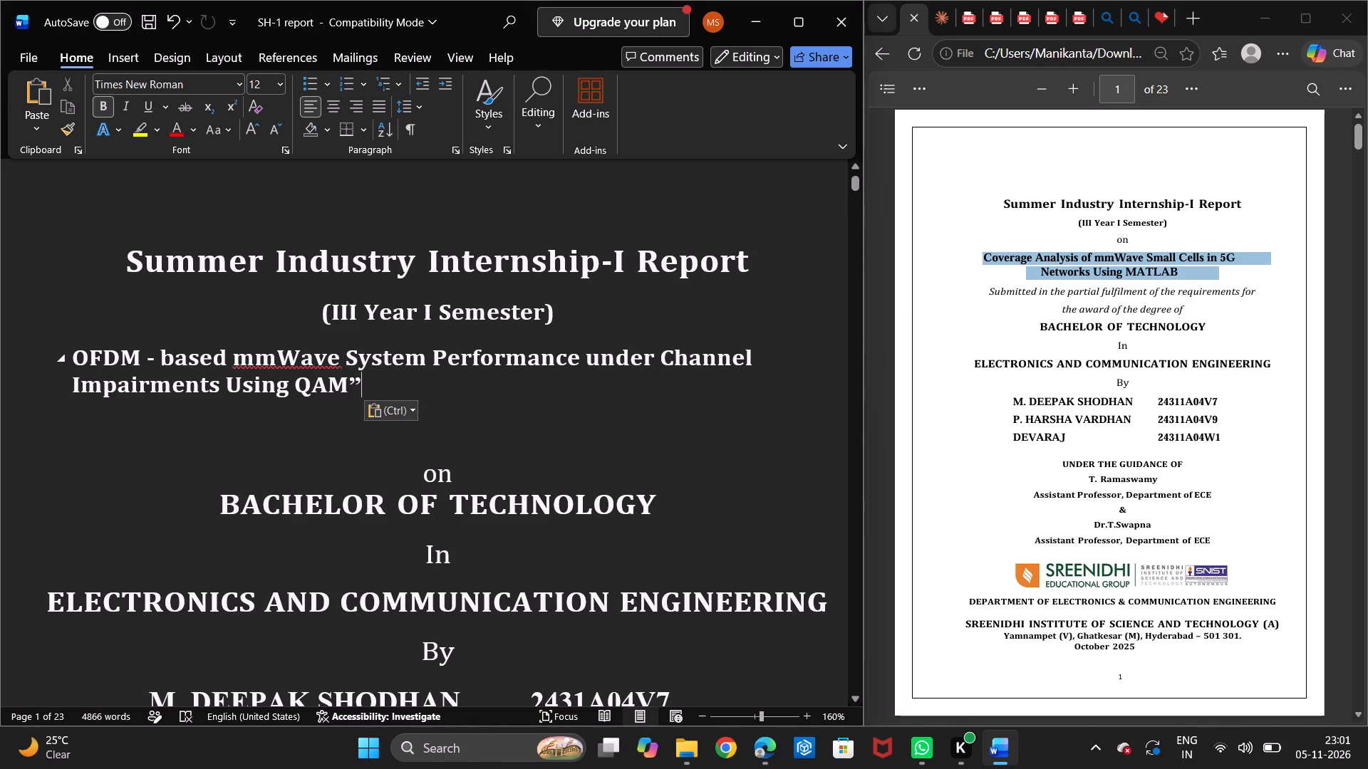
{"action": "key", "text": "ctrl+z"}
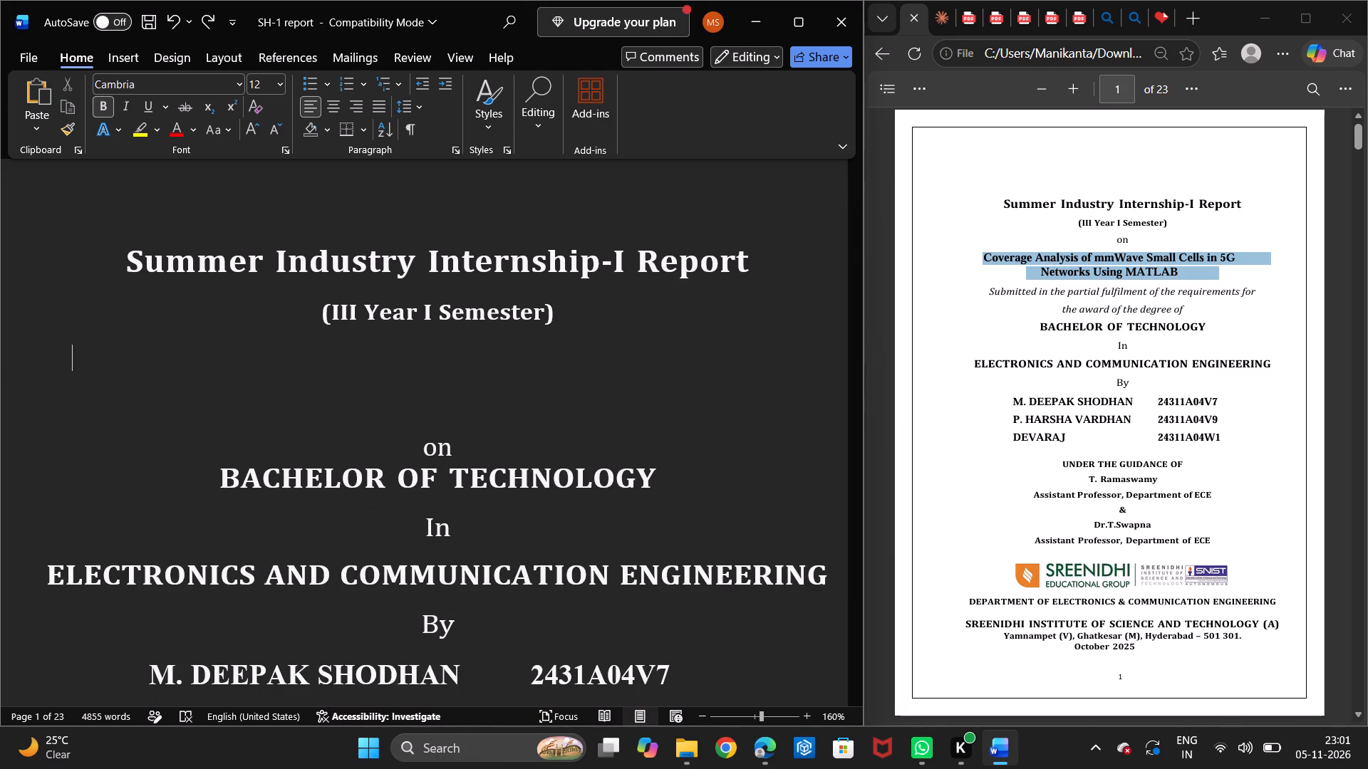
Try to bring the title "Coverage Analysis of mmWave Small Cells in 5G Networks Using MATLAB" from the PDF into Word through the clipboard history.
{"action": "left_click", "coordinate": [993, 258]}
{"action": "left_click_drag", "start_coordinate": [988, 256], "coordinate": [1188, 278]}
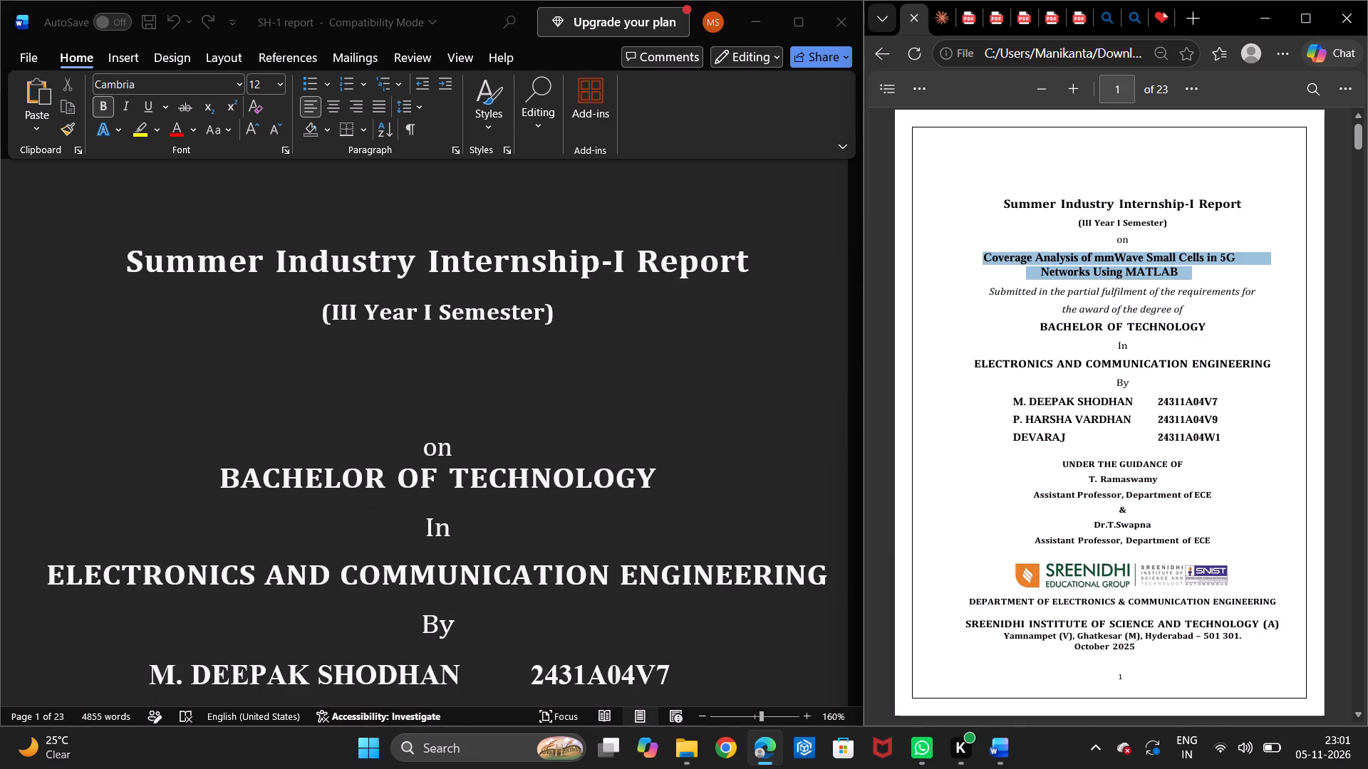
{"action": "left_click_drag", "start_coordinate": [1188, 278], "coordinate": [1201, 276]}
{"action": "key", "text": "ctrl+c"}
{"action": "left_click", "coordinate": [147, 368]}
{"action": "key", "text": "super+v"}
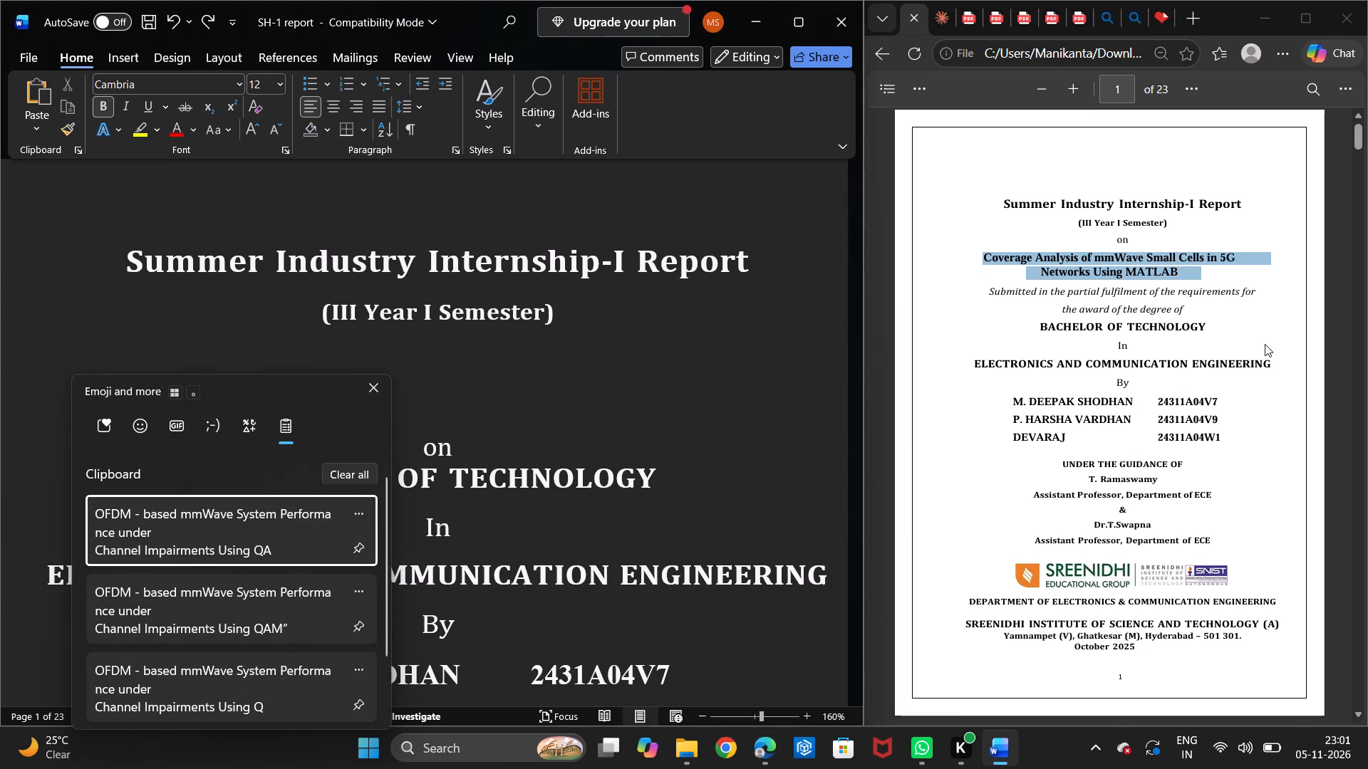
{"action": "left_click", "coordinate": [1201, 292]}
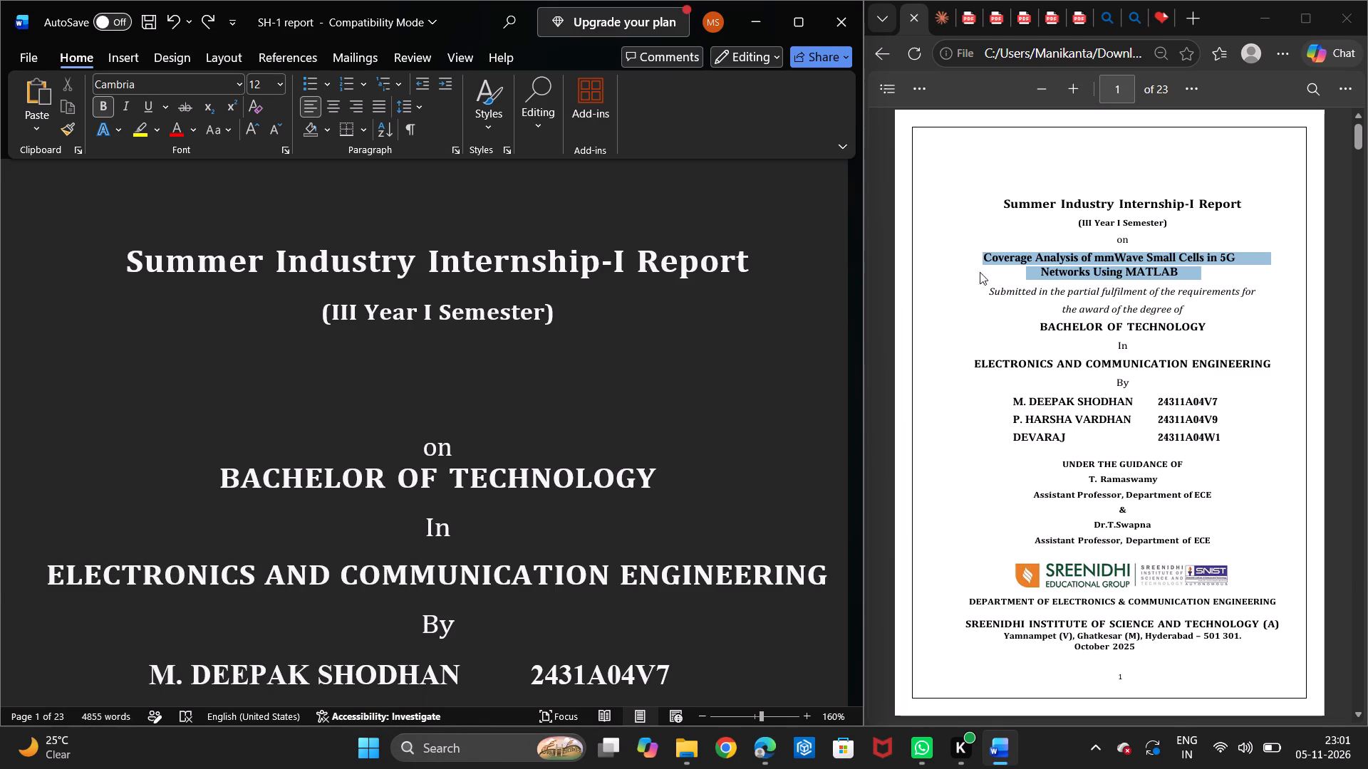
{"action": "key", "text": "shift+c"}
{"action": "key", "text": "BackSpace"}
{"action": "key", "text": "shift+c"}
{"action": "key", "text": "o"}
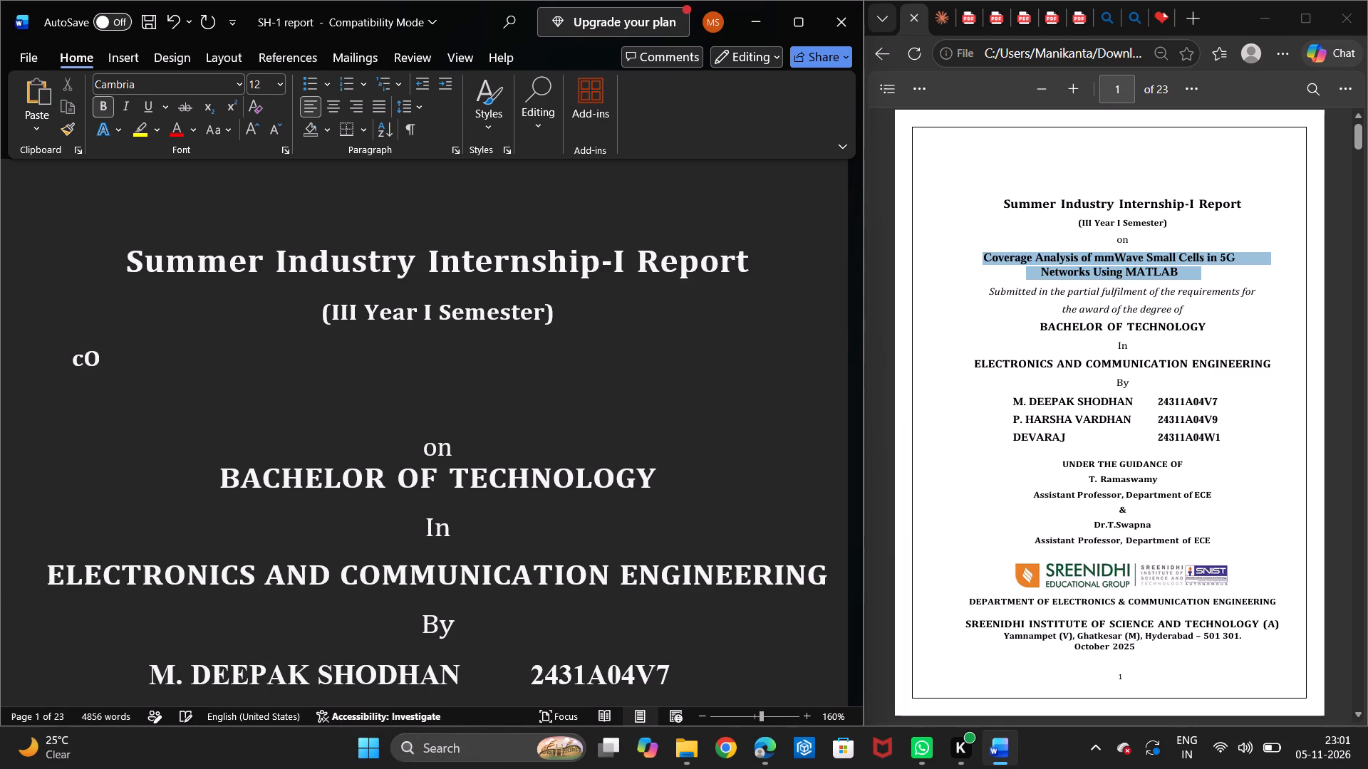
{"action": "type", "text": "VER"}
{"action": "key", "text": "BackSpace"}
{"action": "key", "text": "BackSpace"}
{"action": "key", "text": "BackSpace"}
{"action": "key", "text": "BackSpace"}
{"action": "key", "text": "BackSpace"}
Enter the title line "Coverage Analysis of mmWave Small Cells in 5G" on the empty line beneath "(III Year I Semester)".
{"action": "key", "text": "shift+c"}
{"action": "type", "text": "overage"}
{"action": "key", "text": "space"}
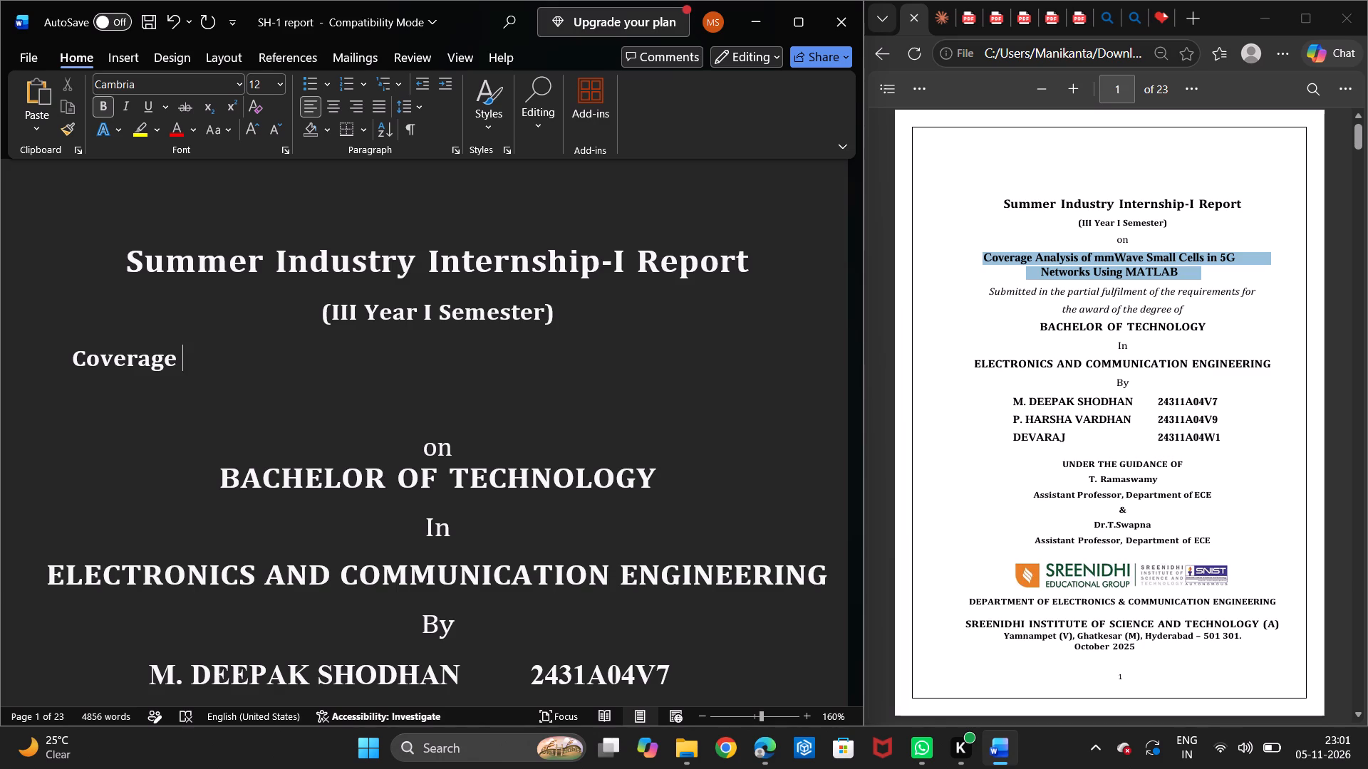
{"action": "type", "text": "Ana"}
{"action": "key", "text": "l"}
{"action": "type", "text": "ysis"}
{"action": "key", "text": "space"}
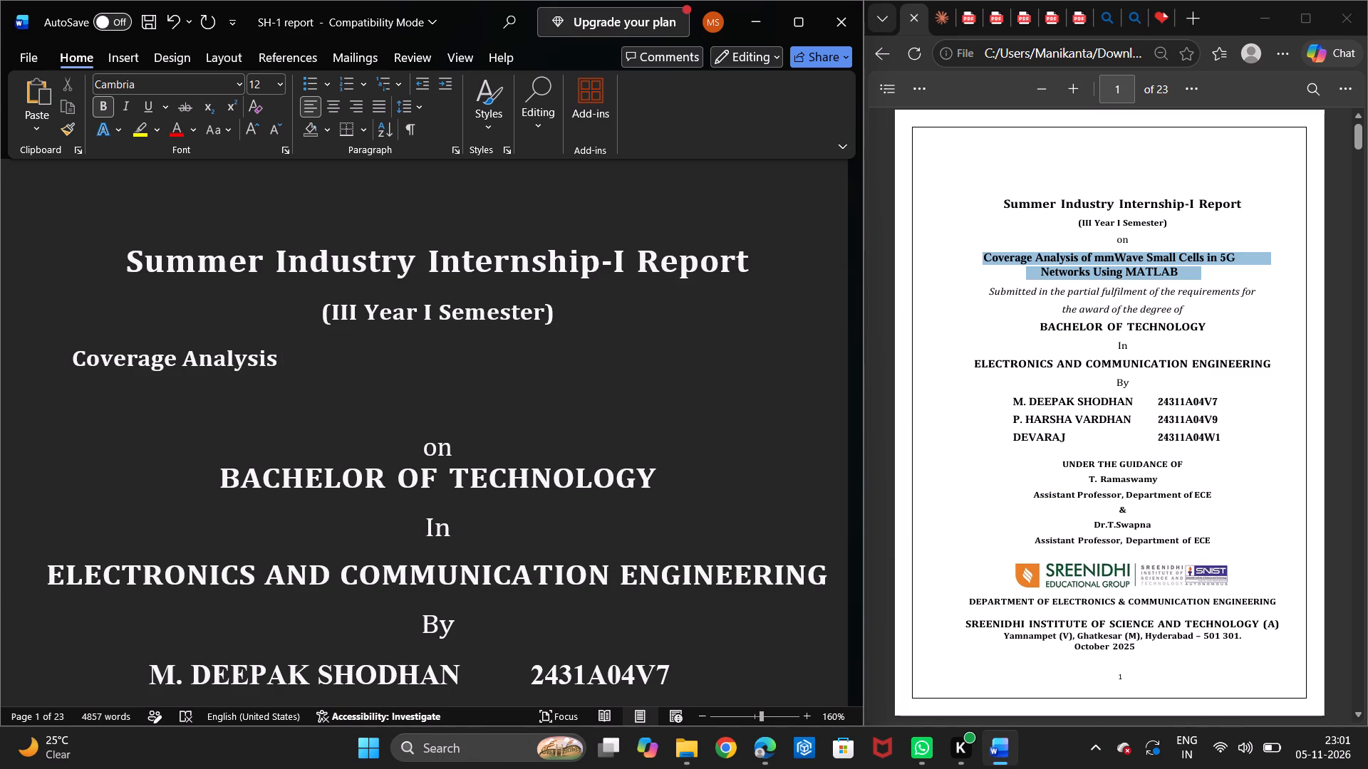
{"action": "type", "text": "of"}
{"action": "key", "text": "space"}
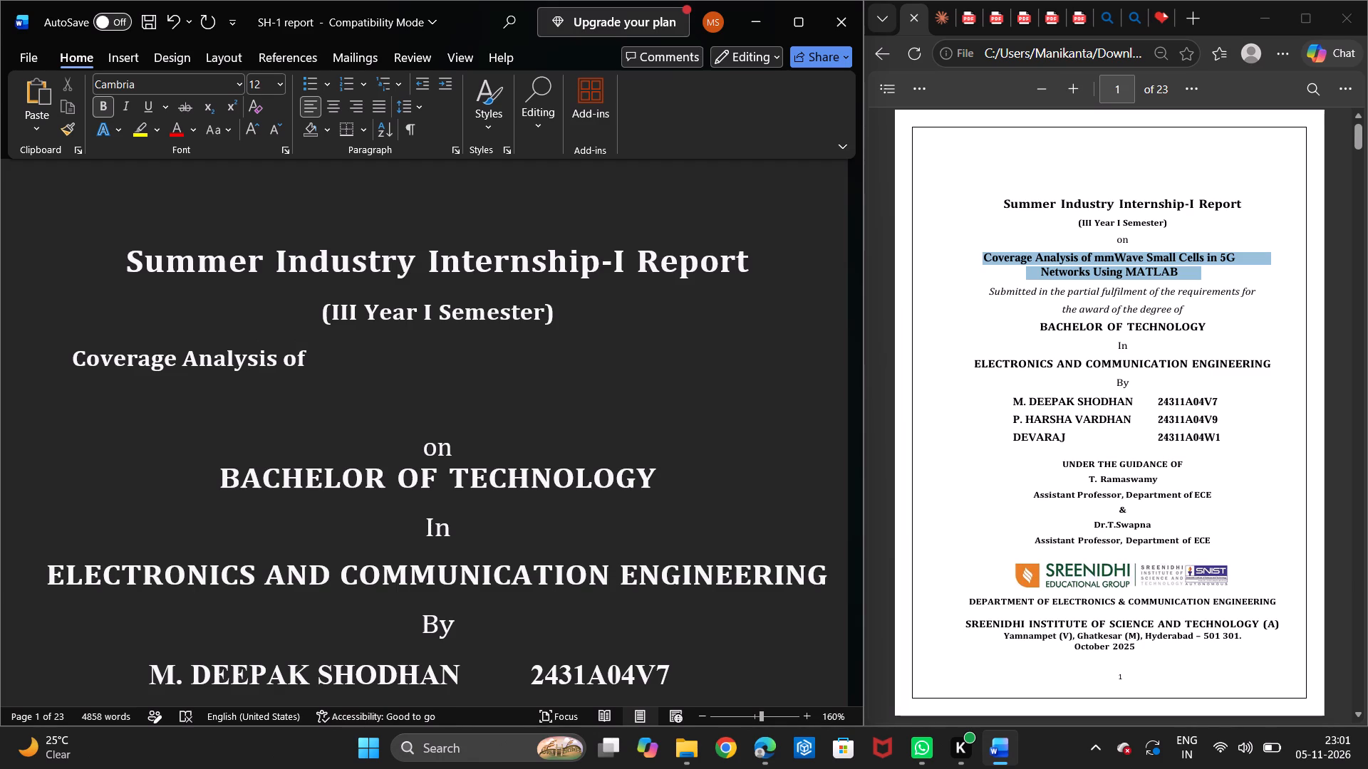
{"action": "type", "text": "mm"}
{"action": "type", "text": "Wave"}
{"action": "key", "text": "space"}
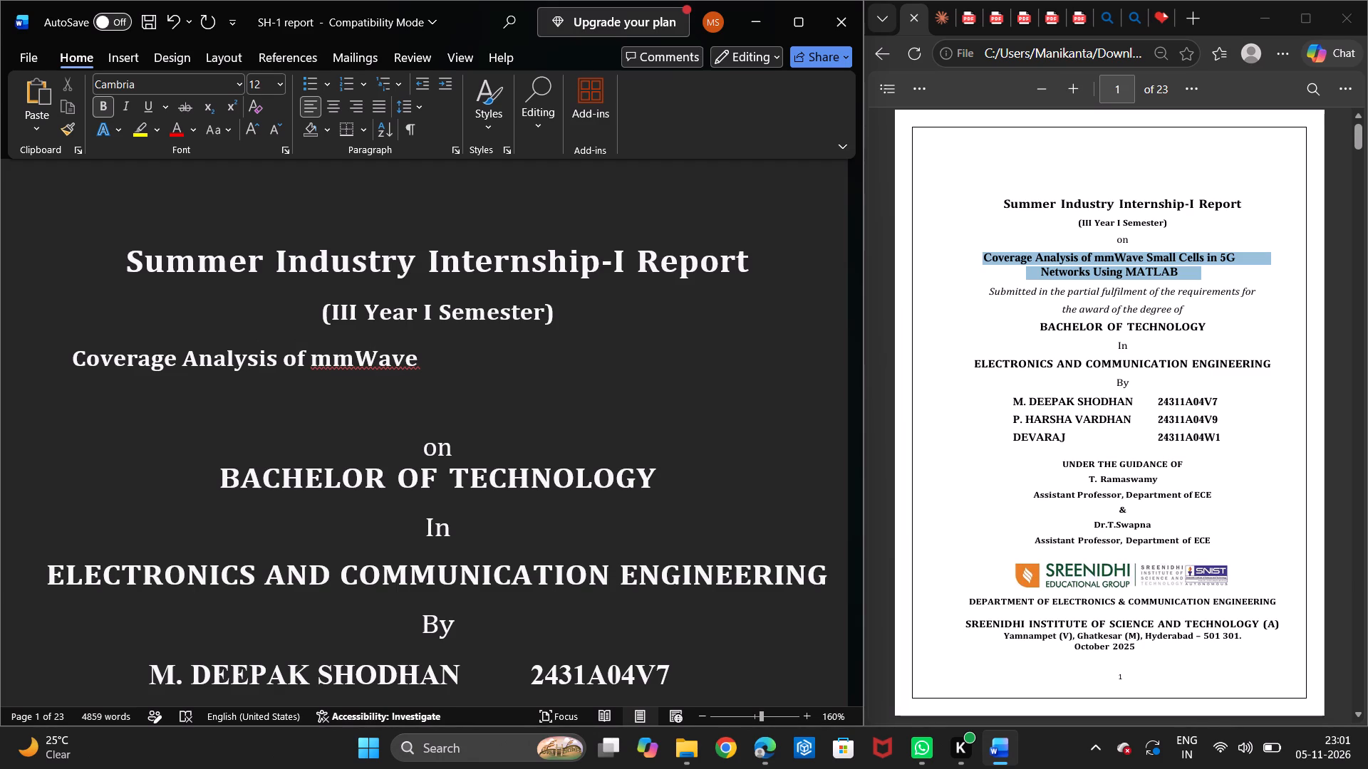
{"action": "type", "text": "small"}
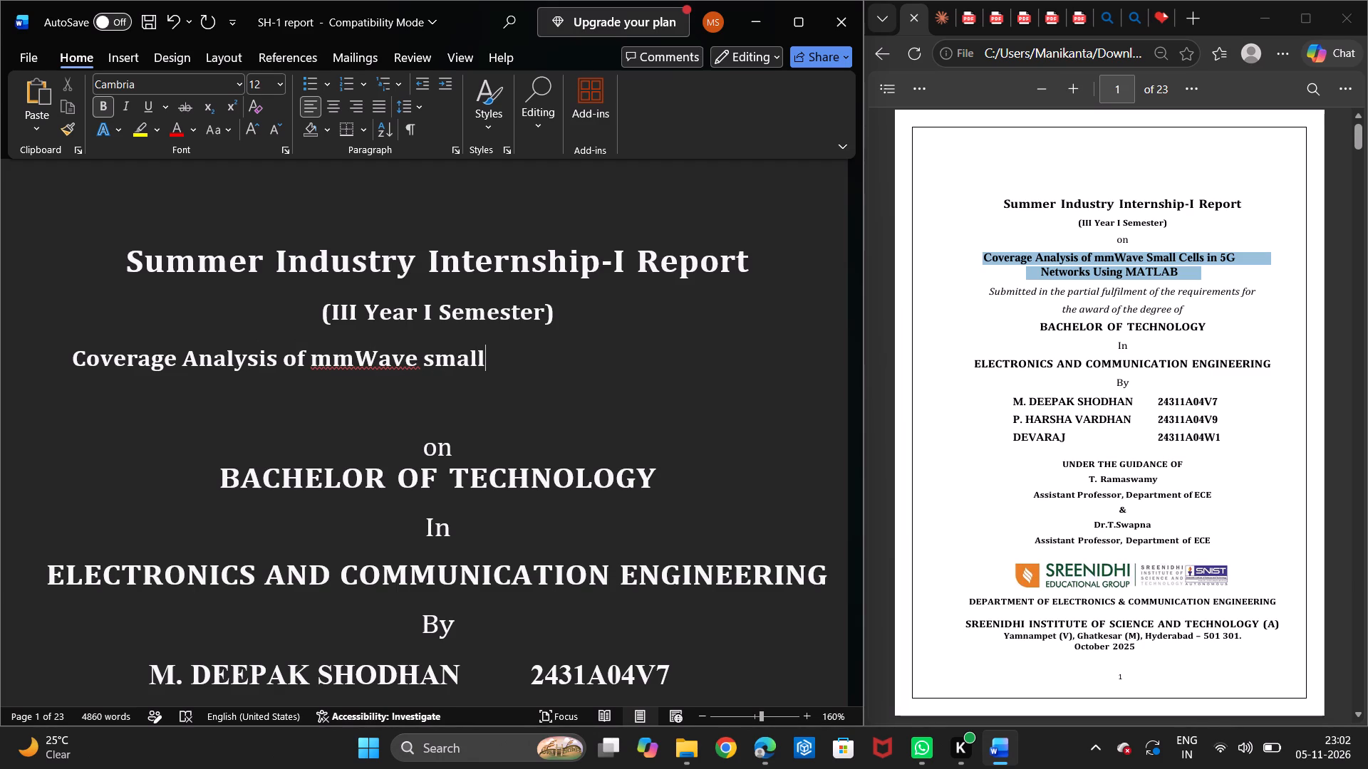
{"action": "key", "text": "Left"}
{"action": "key", "text": "Left"}
{"action": "key", "text": "Left"}
{"action": "key", "text": "Left"}
{"action": "key", "text": "Left"}
{"action": "key", "text": "Right"}
{"action": "key", "text": "BackSpace"}
{"action": "key", "text": "shift+s"}
{"action": "key", "text": "Down"}
{"action": "key", "text": "Left"}
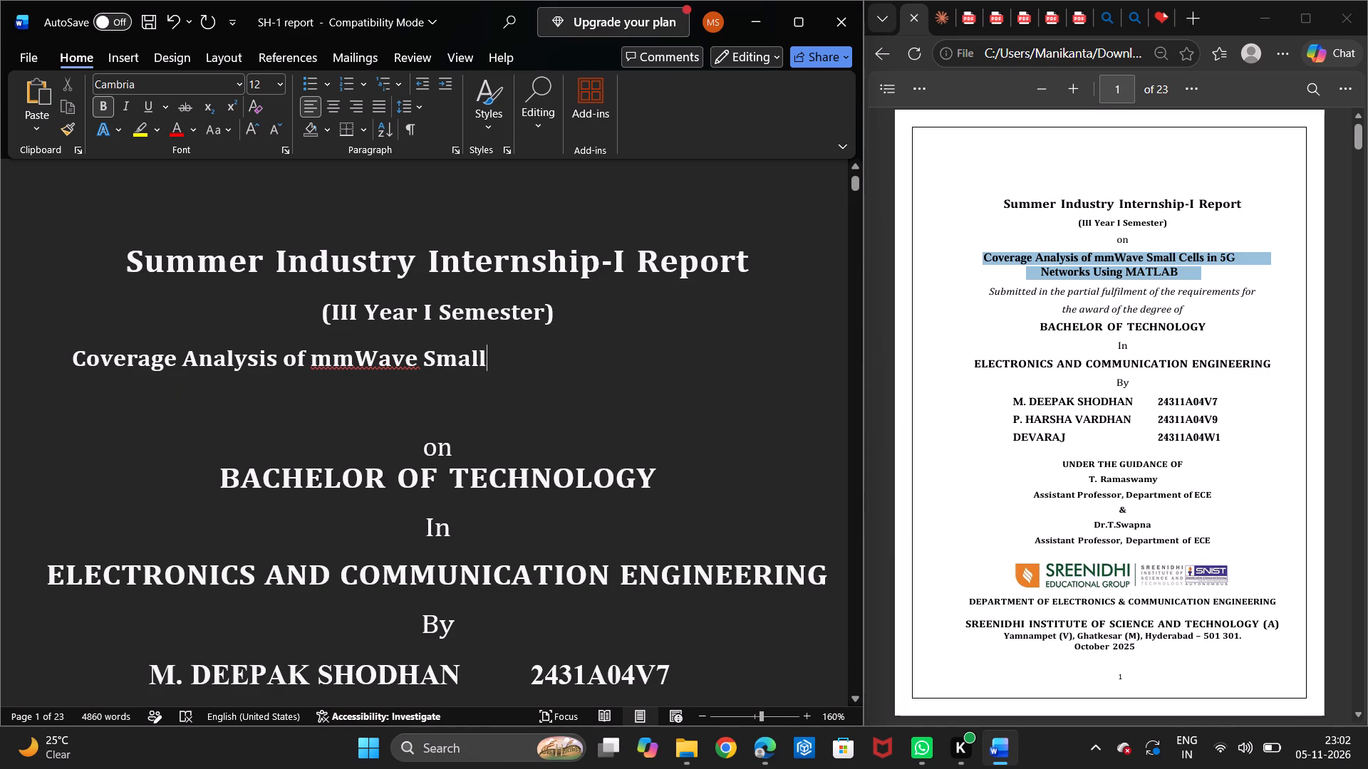
{"action": "key", "text": "space"}
{"action": "type", "text": "Cells"}
{"action": "key", "text": "space"}
{"action": "type", "text": "in 5G"}
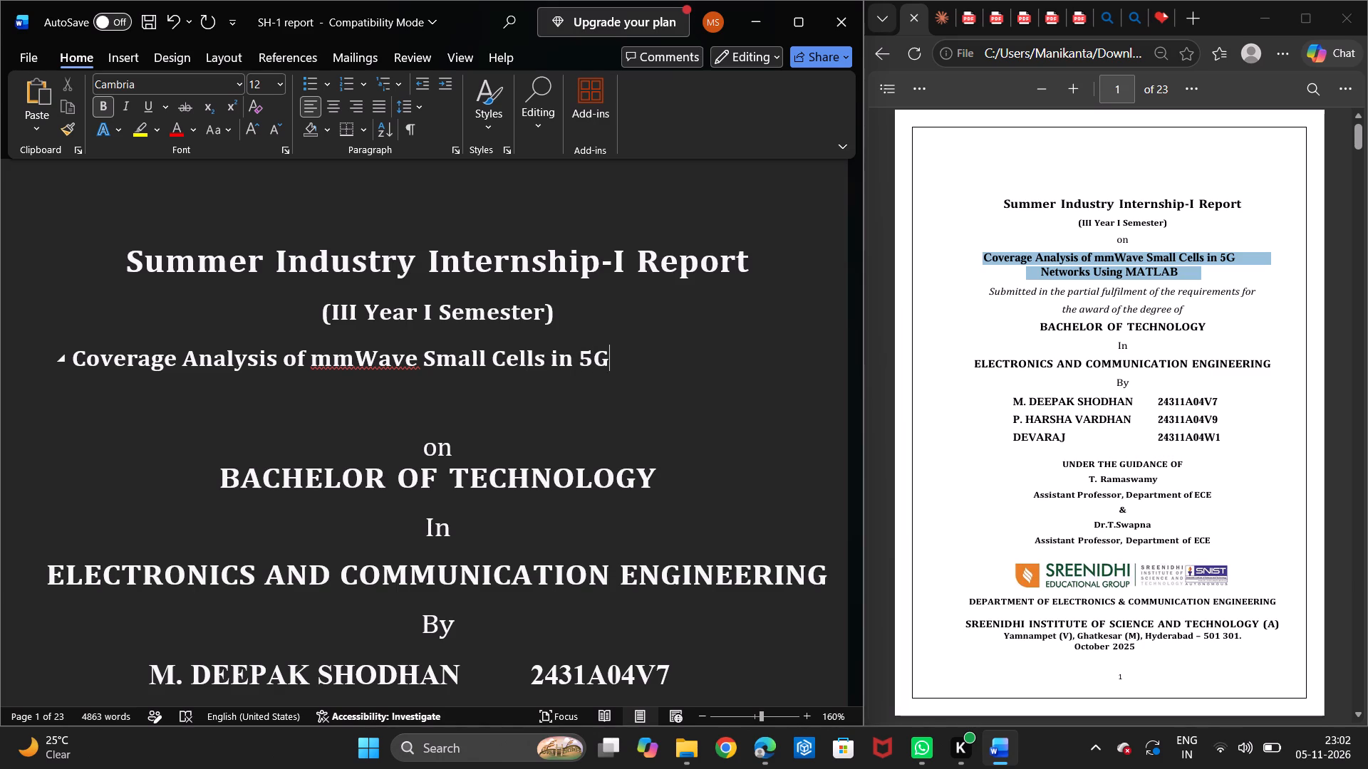
{"action": "key", "text": "space"}
Add an indented second title line reading "Networks using MATLAB" directly beneath "Coverage Analysis of mmWave Small Cells in 5G".
{"action": "key", "text": "Return"}
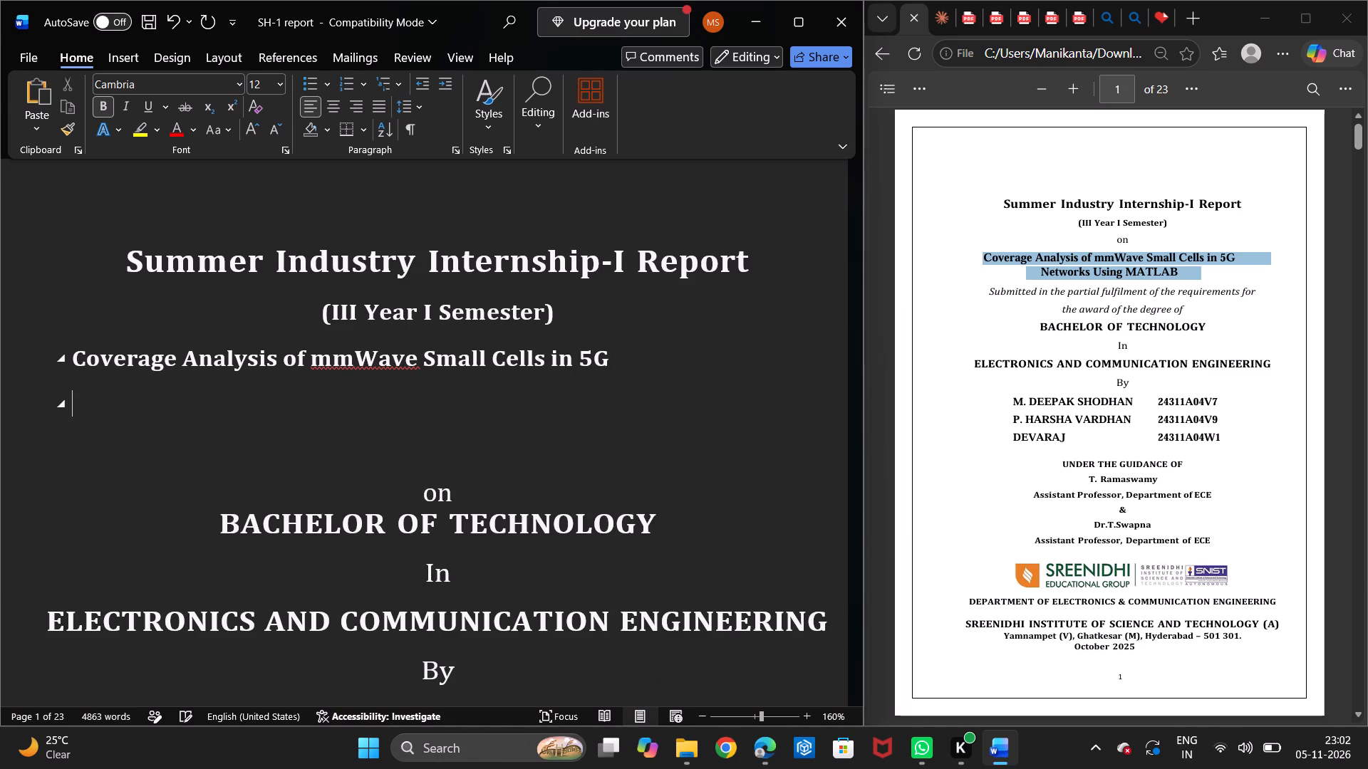
{"action": "scroll", "coordinate": [132, 339], "scroll_direction": "down", "scroll_amount": 1}
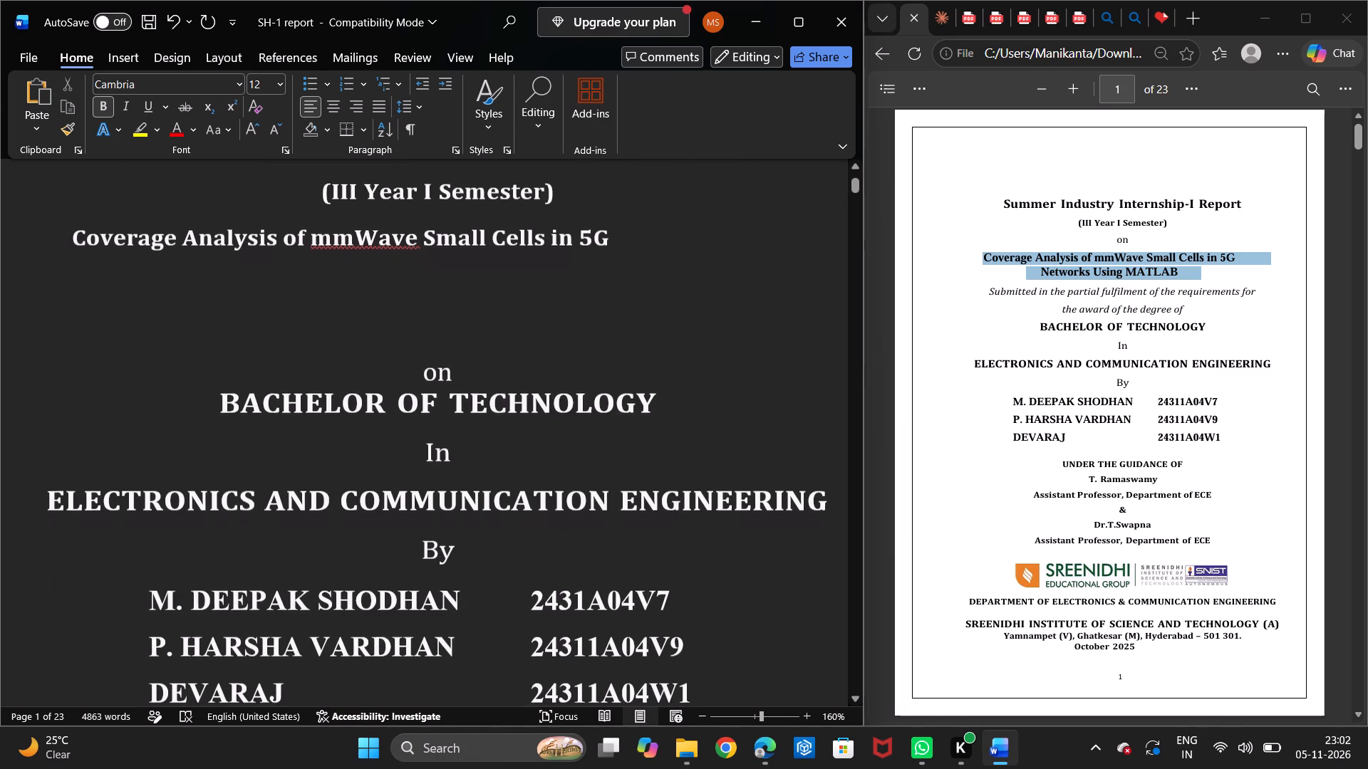
{"action": "key", "text": "space"}
{"action": "key", "text": "space"}
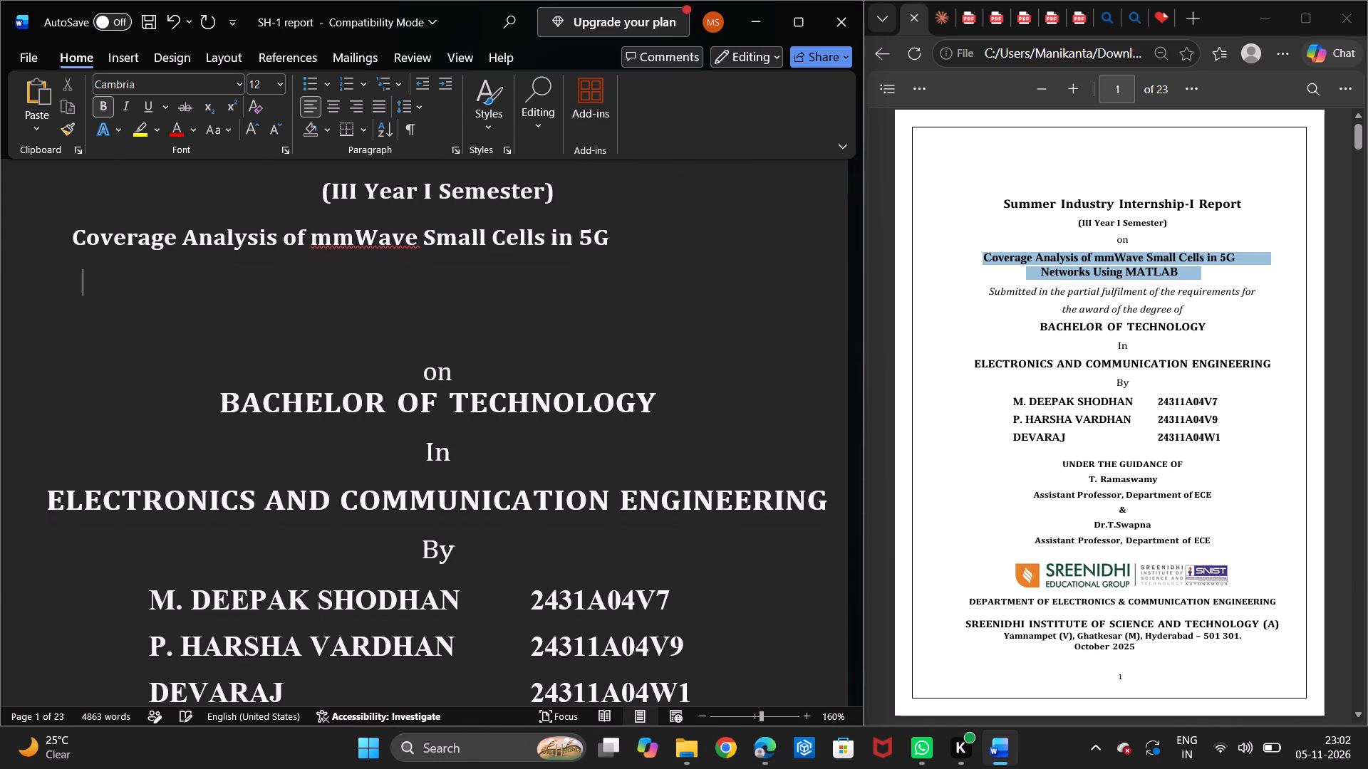
{"action": "key", "text": "BackSpace"}
{"action": "key", "text": "BackSpace"}
{"action": "key", "text": "BackSpace"}
{"action": "key", "text": "BackSpace"}
{"action": "type", "text": "Ne"}
{"action": "type", "text": "tworks"}
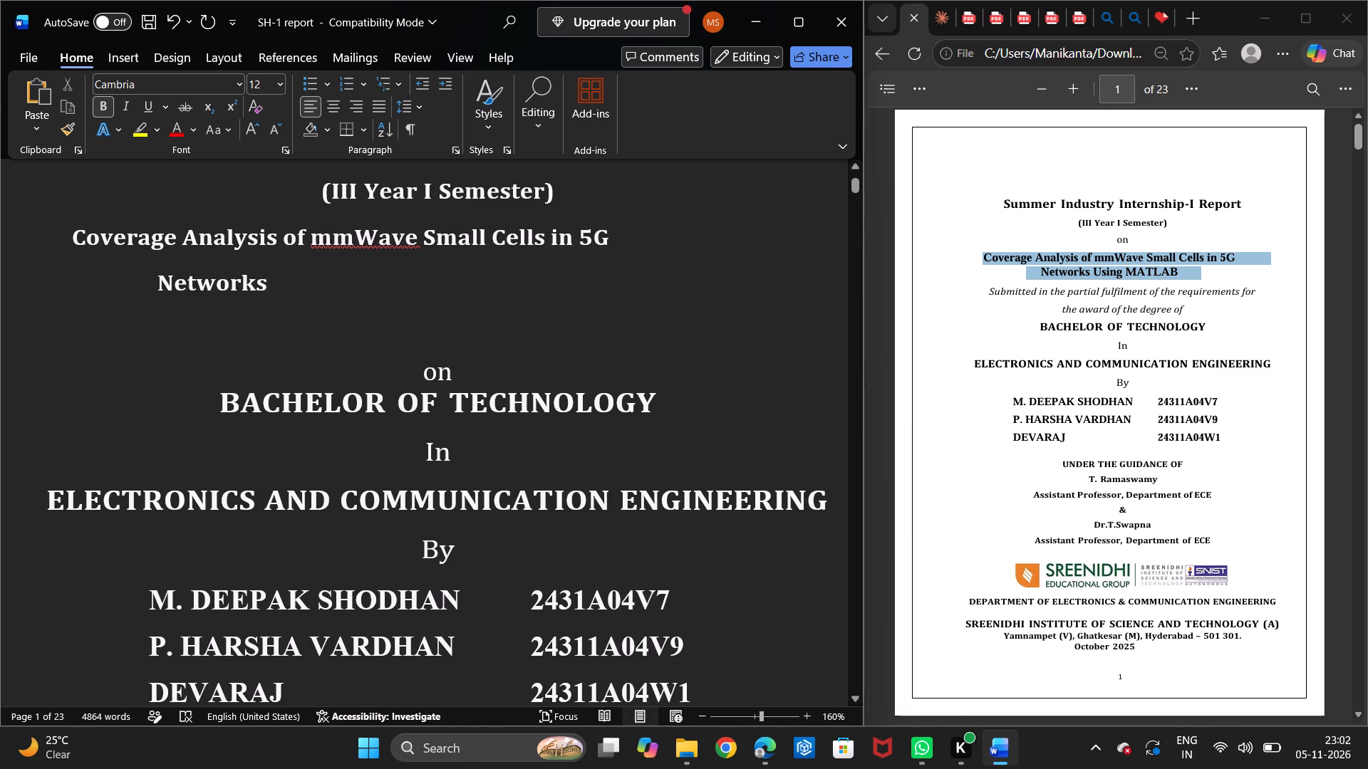
{"action": "key", "text": "space"}
{"action": "key", "text": "space"}
{"action": "key", "text": "space"}
{"action": "key", "text": "space"}
{"action": "type", "text": "using"}
{"action": "key", "text": "space"}
{"action": "key", "text": "space"}
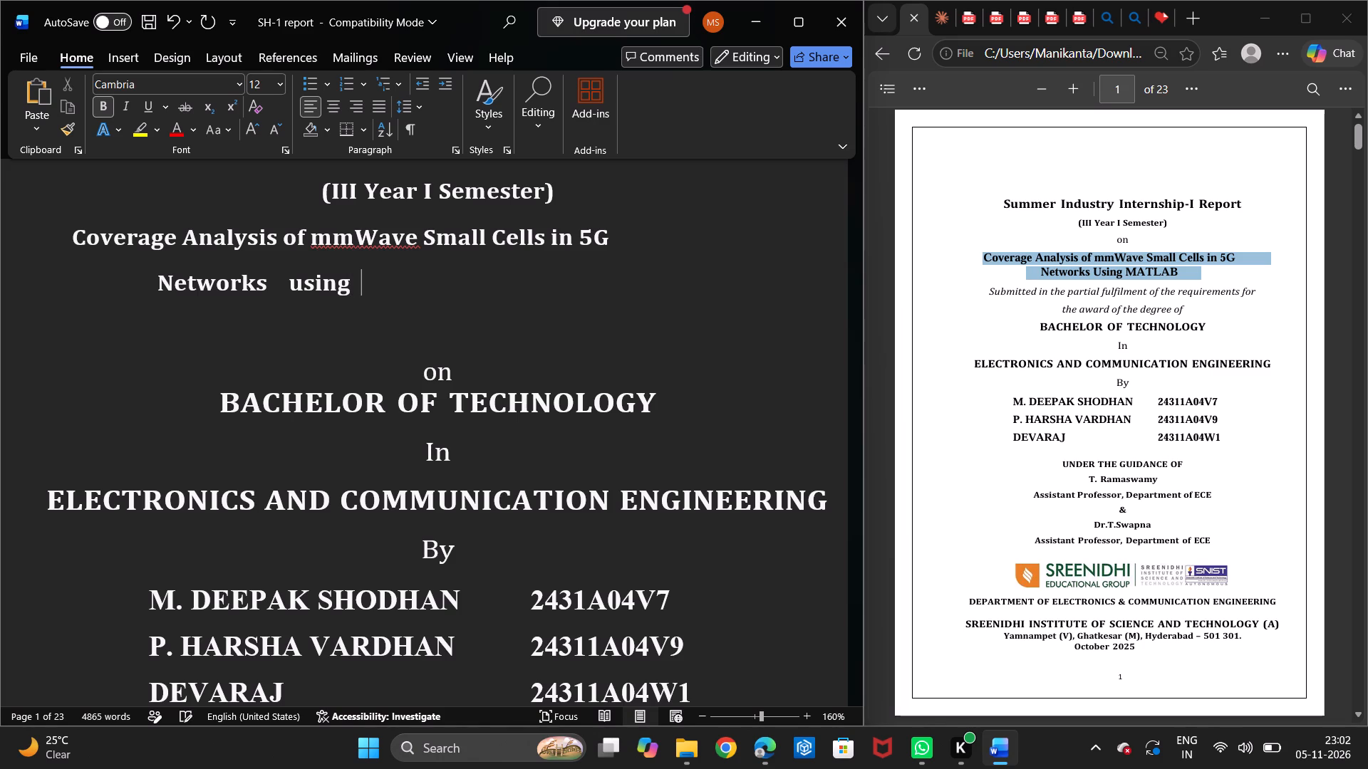
{"action": "type", "text": "MA"}
{"action": "type", "text": "TLAb"}
{"action": "key", "text": "BackSpace"}
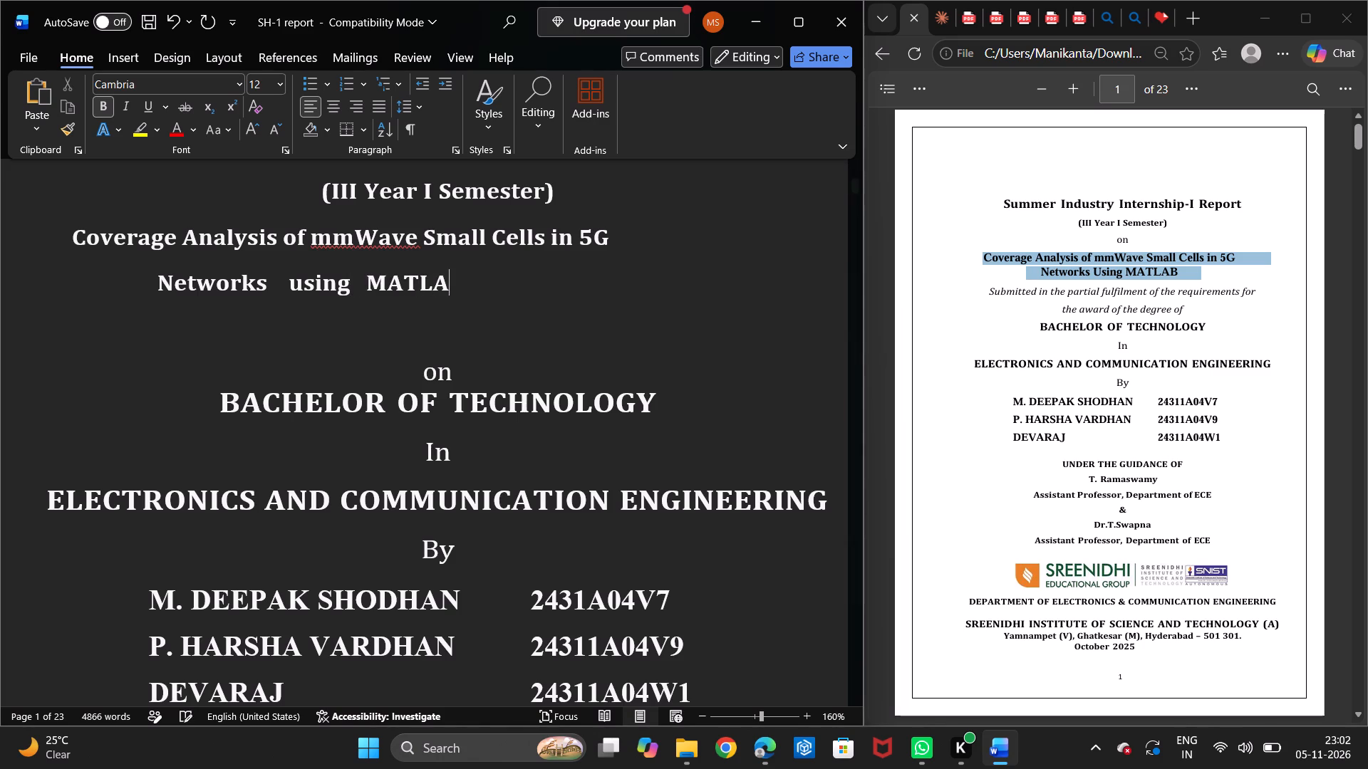
{"action": "key", "text": "BackSpace"}
{"action": "type", "text": "AB"}
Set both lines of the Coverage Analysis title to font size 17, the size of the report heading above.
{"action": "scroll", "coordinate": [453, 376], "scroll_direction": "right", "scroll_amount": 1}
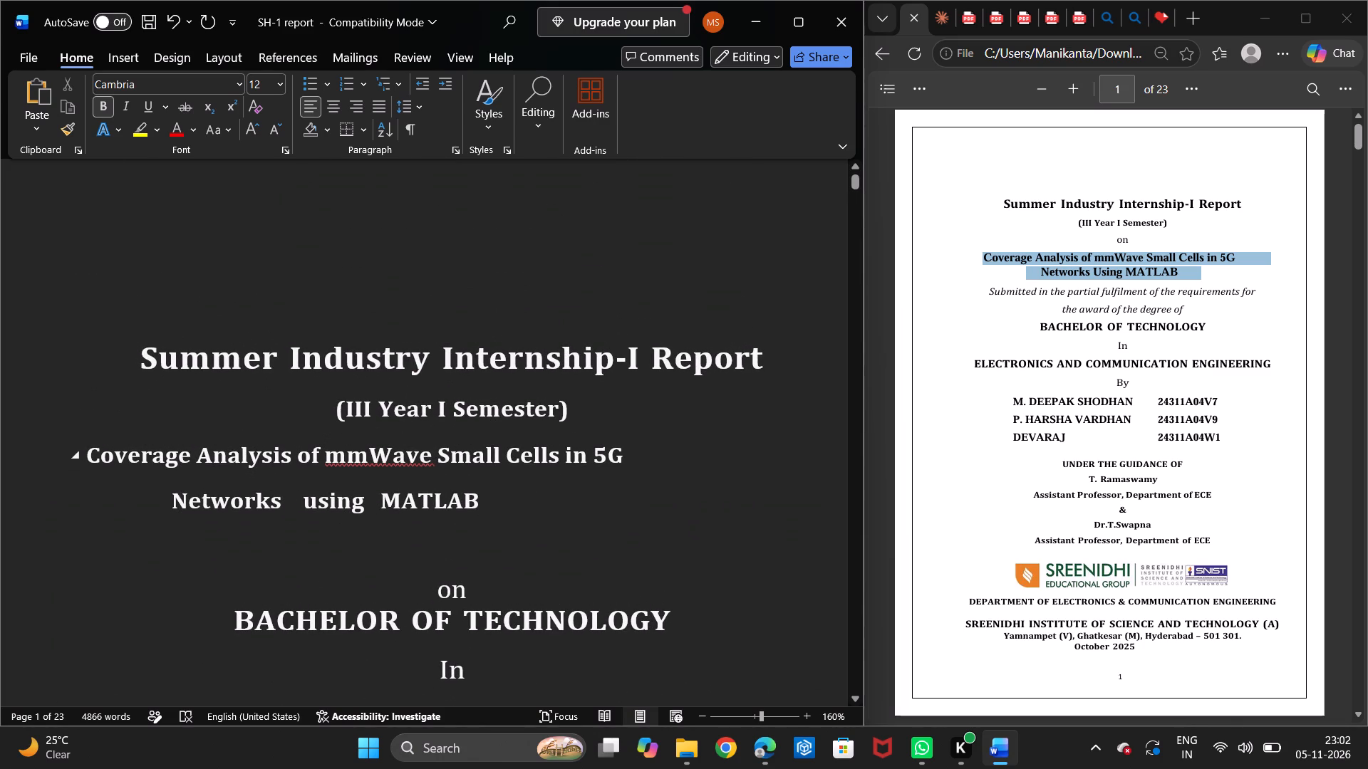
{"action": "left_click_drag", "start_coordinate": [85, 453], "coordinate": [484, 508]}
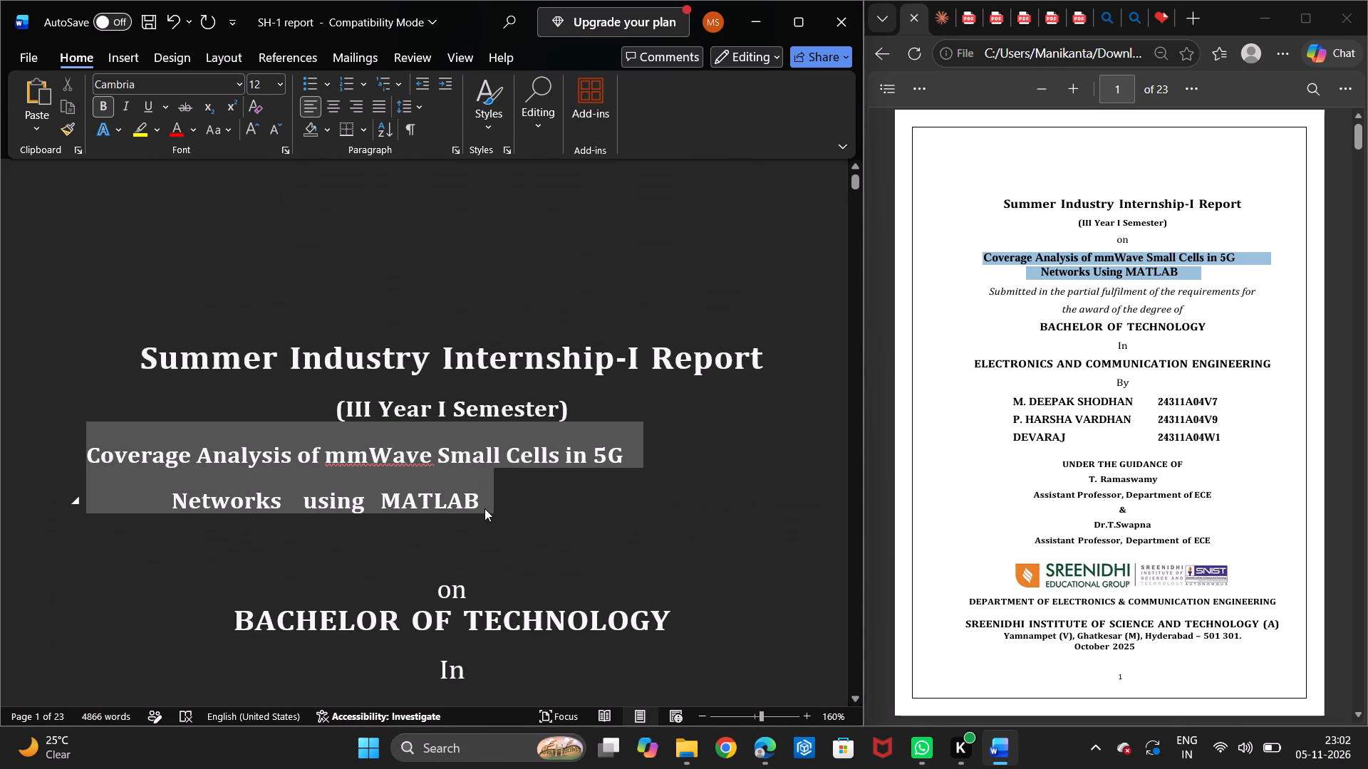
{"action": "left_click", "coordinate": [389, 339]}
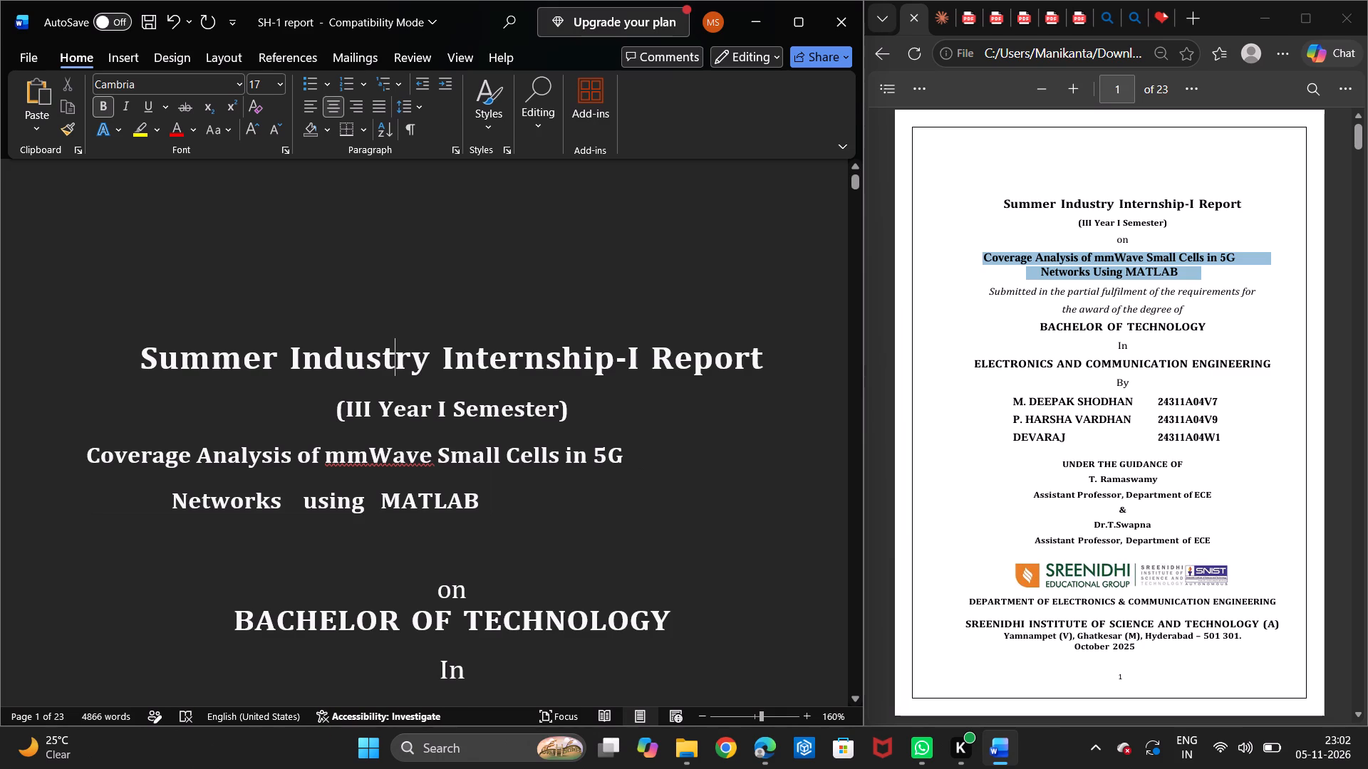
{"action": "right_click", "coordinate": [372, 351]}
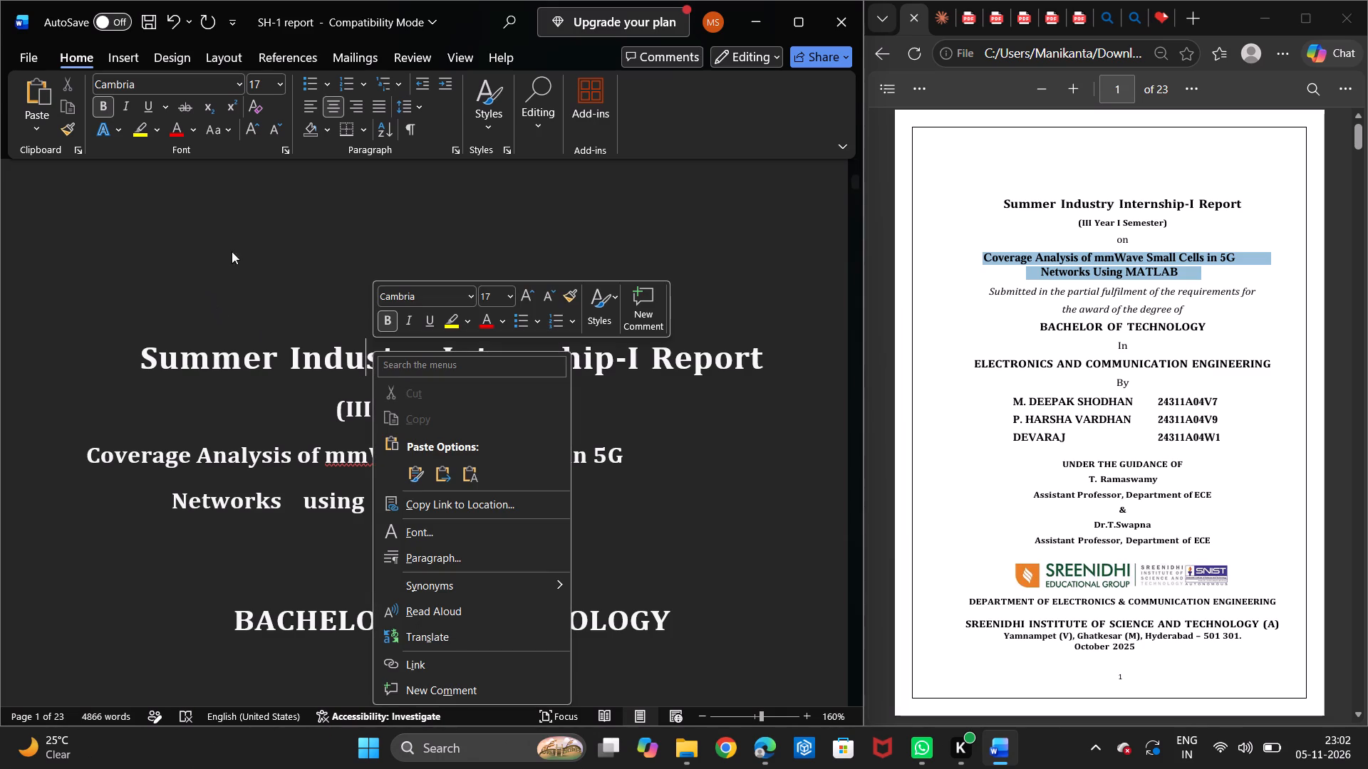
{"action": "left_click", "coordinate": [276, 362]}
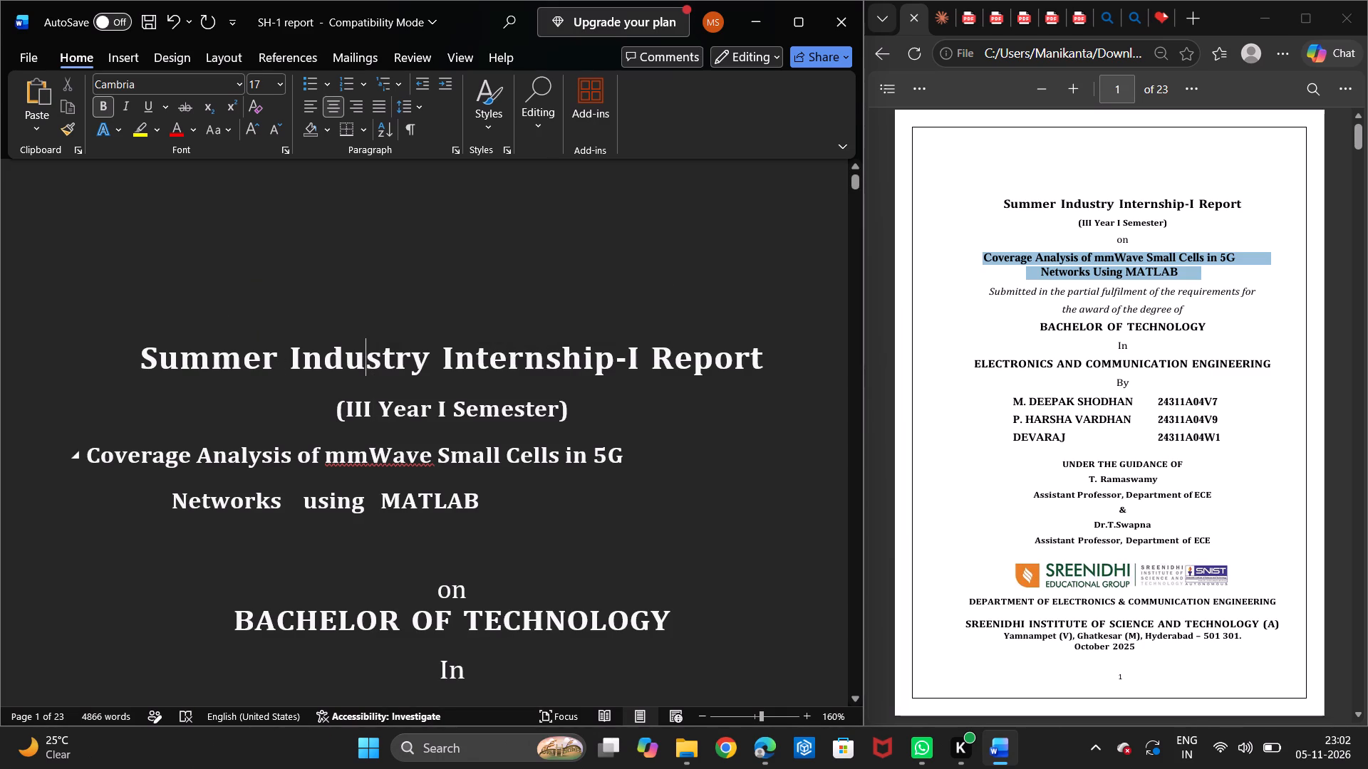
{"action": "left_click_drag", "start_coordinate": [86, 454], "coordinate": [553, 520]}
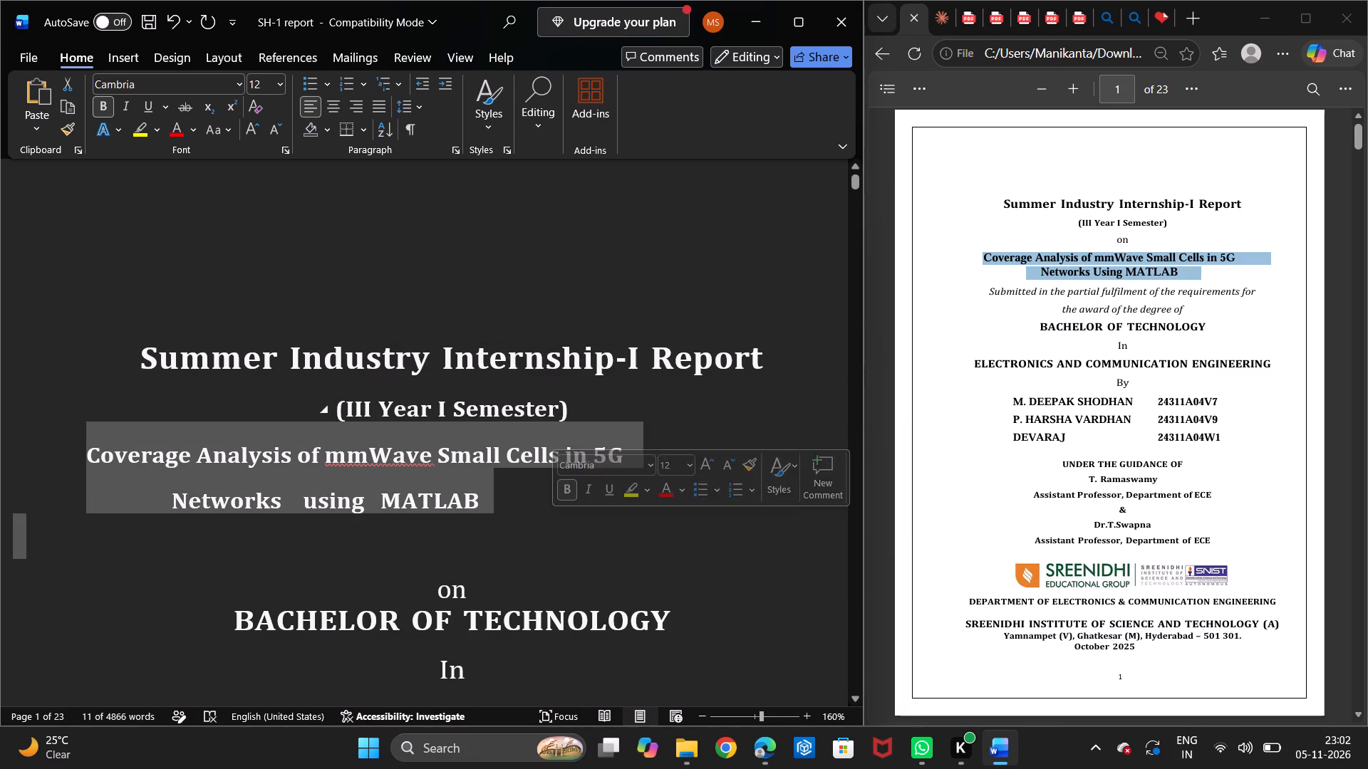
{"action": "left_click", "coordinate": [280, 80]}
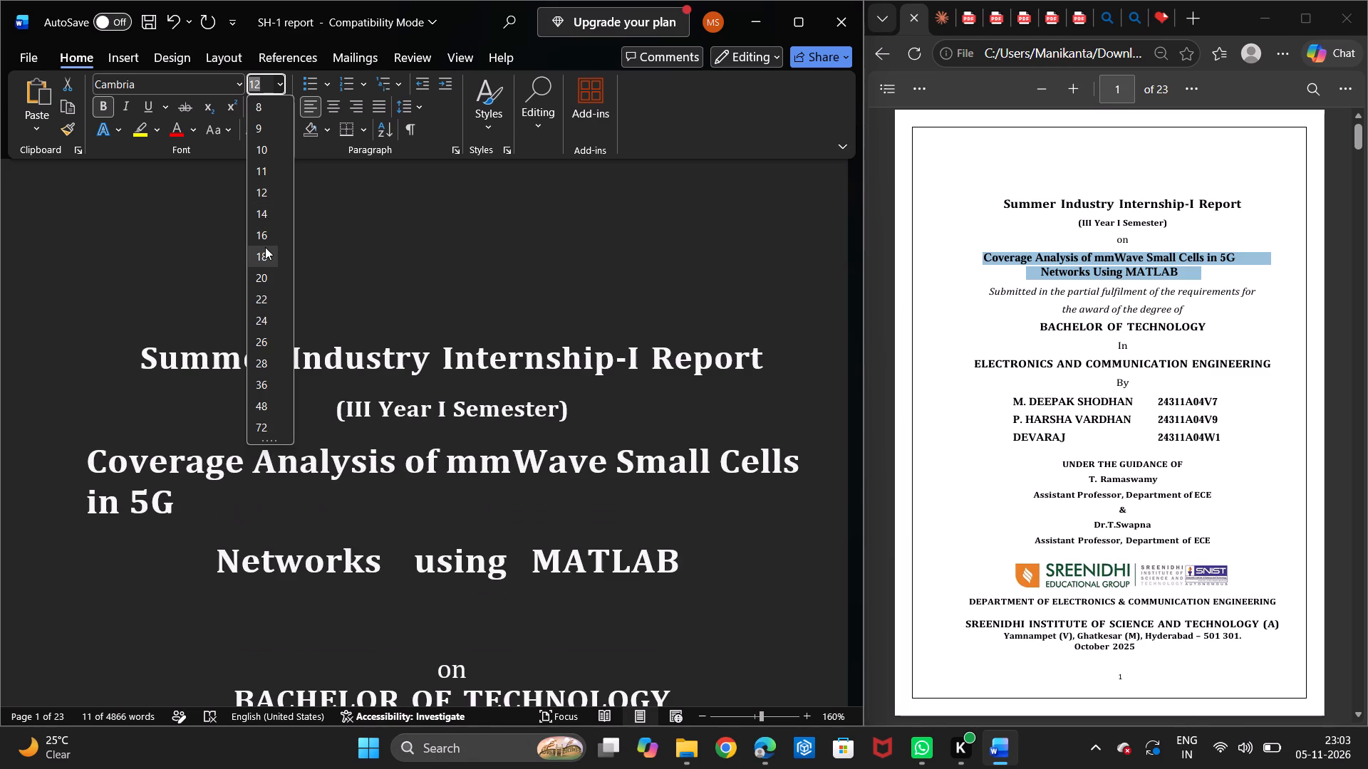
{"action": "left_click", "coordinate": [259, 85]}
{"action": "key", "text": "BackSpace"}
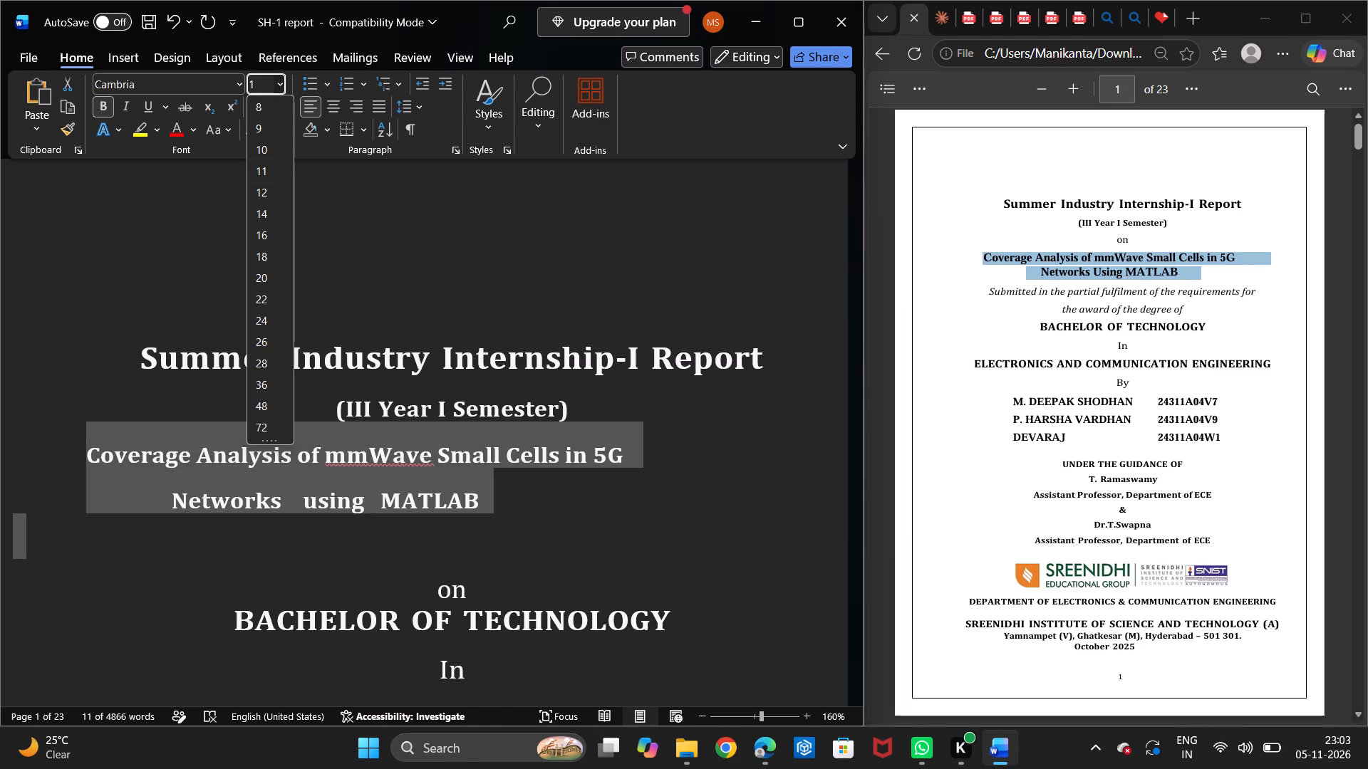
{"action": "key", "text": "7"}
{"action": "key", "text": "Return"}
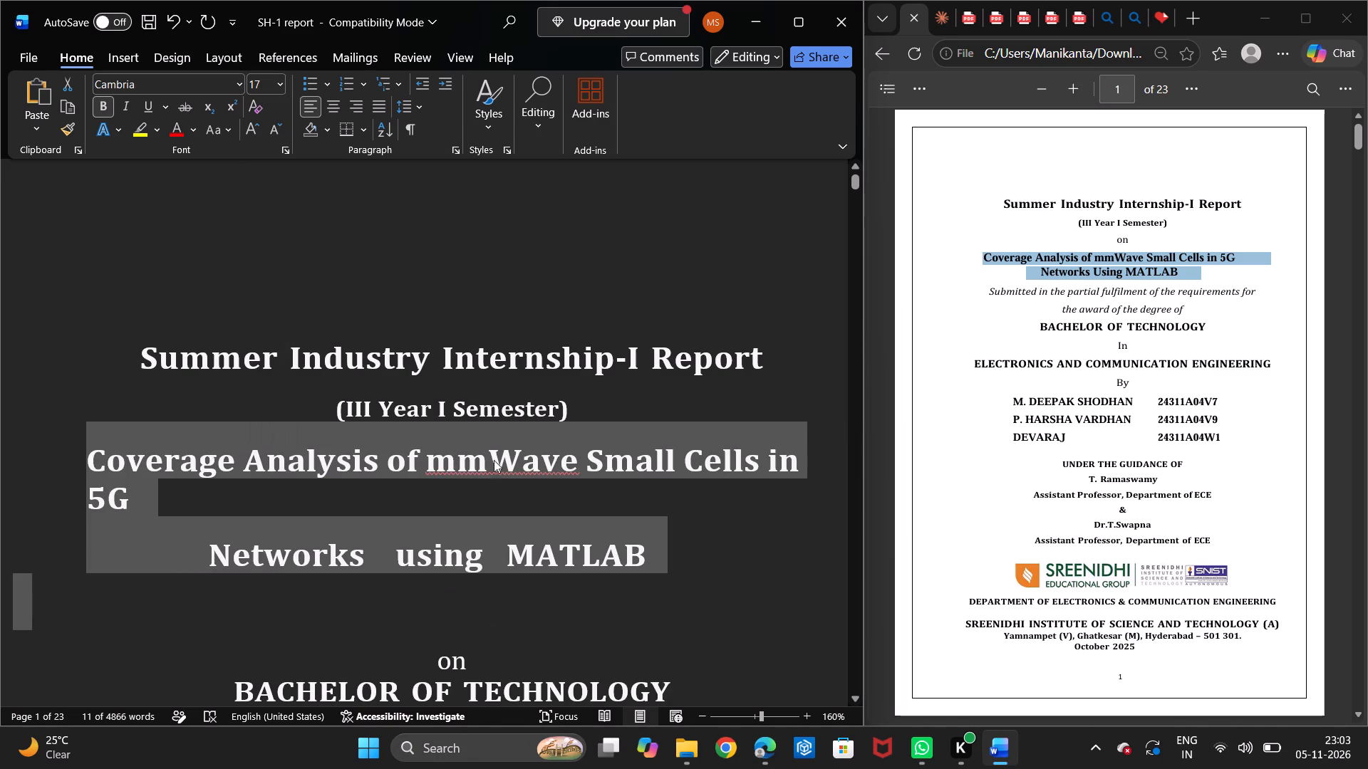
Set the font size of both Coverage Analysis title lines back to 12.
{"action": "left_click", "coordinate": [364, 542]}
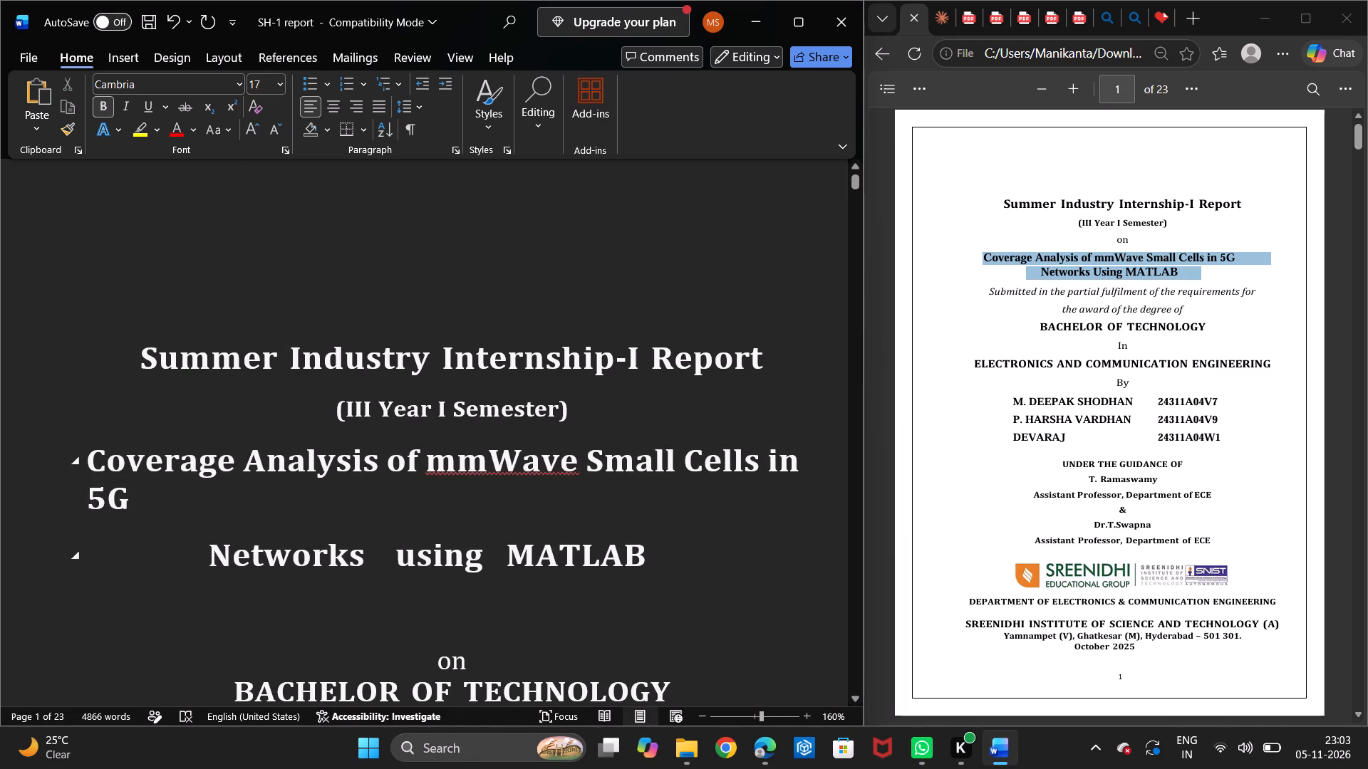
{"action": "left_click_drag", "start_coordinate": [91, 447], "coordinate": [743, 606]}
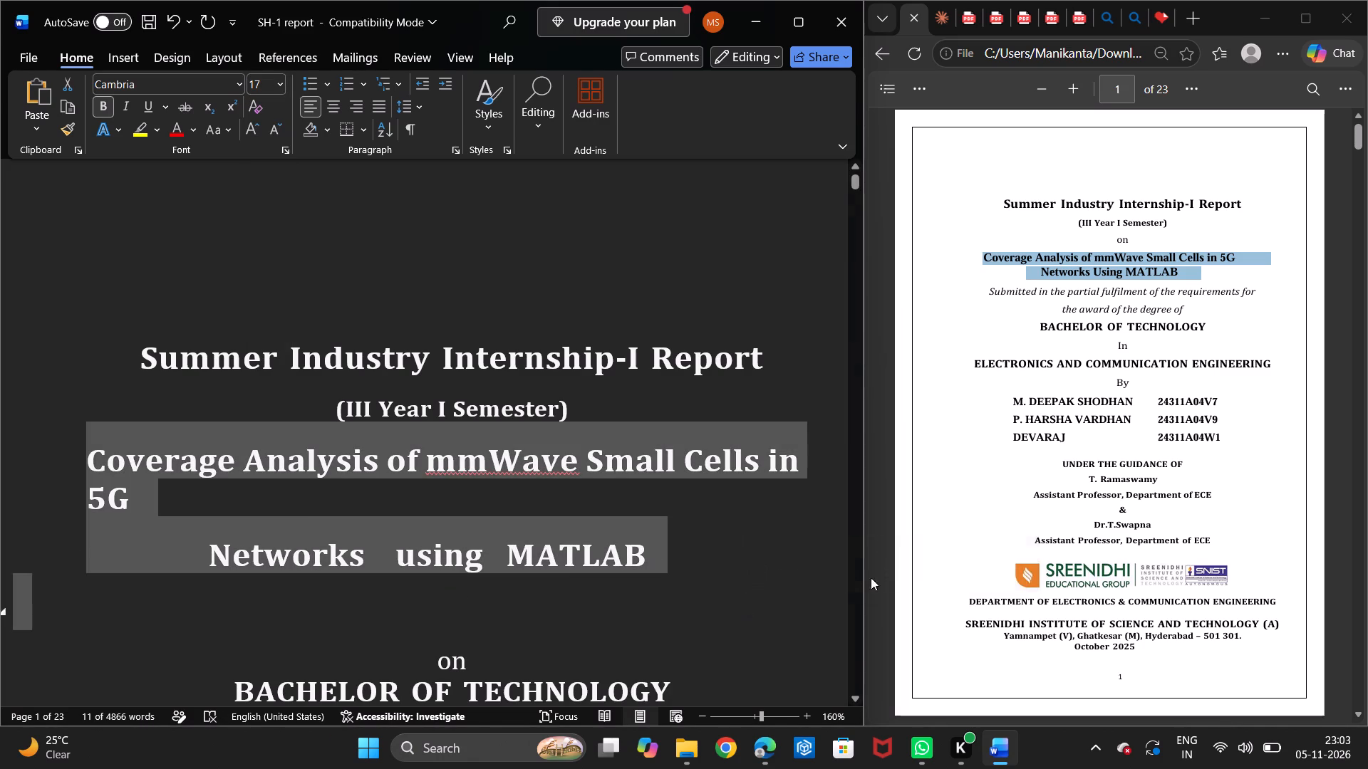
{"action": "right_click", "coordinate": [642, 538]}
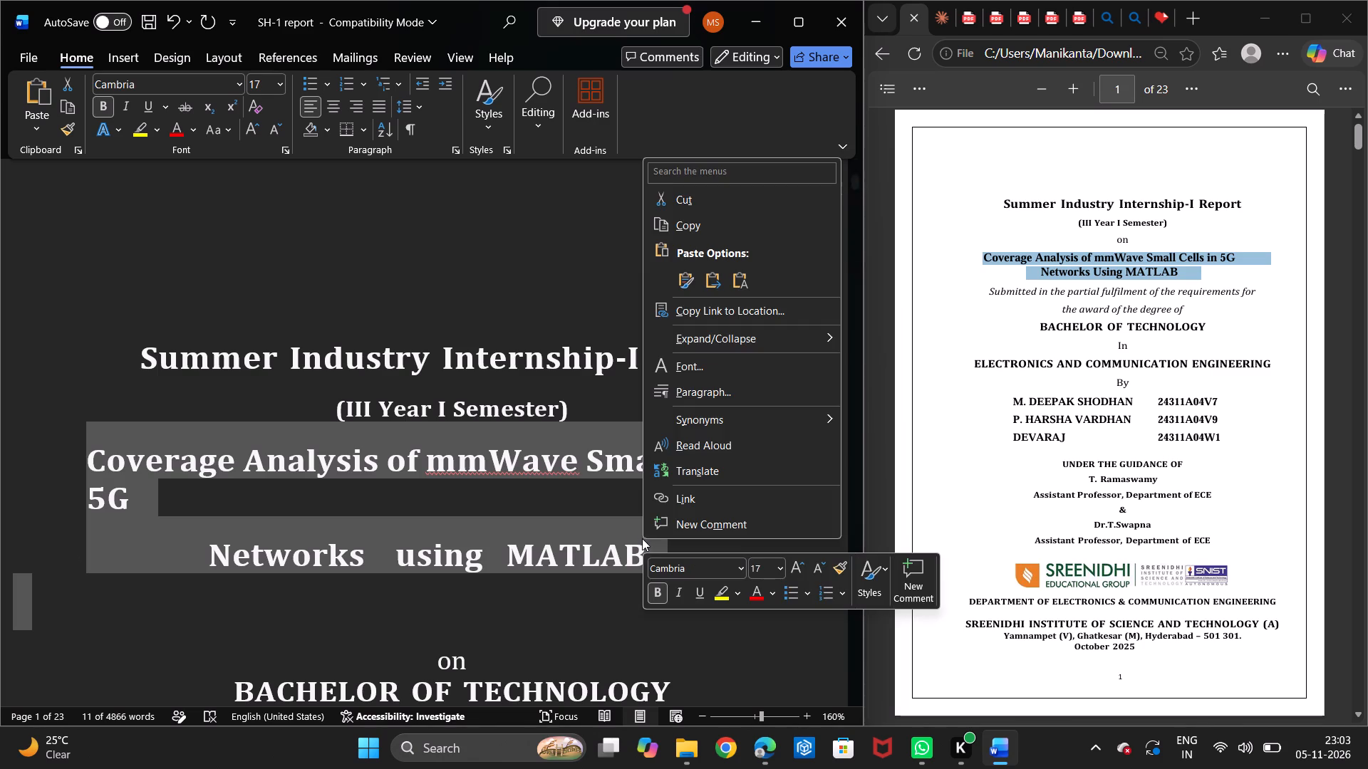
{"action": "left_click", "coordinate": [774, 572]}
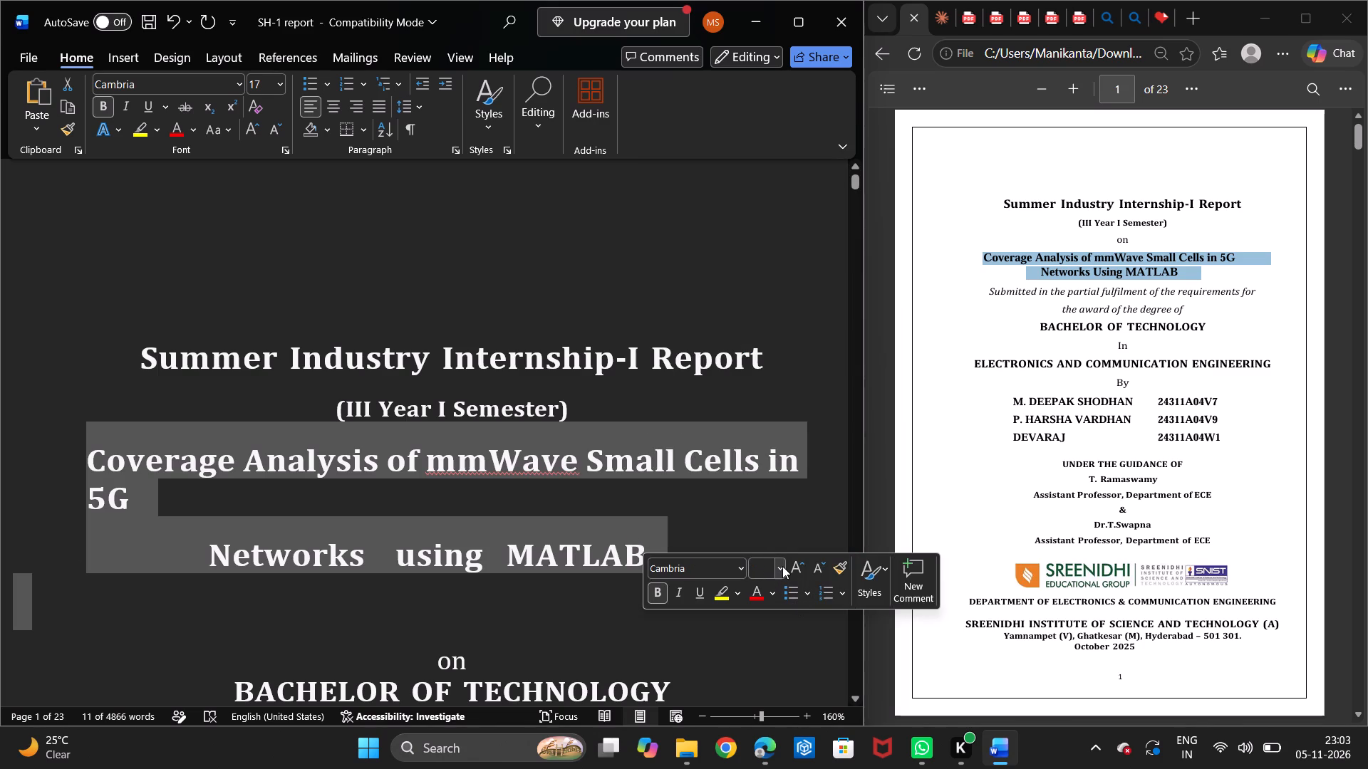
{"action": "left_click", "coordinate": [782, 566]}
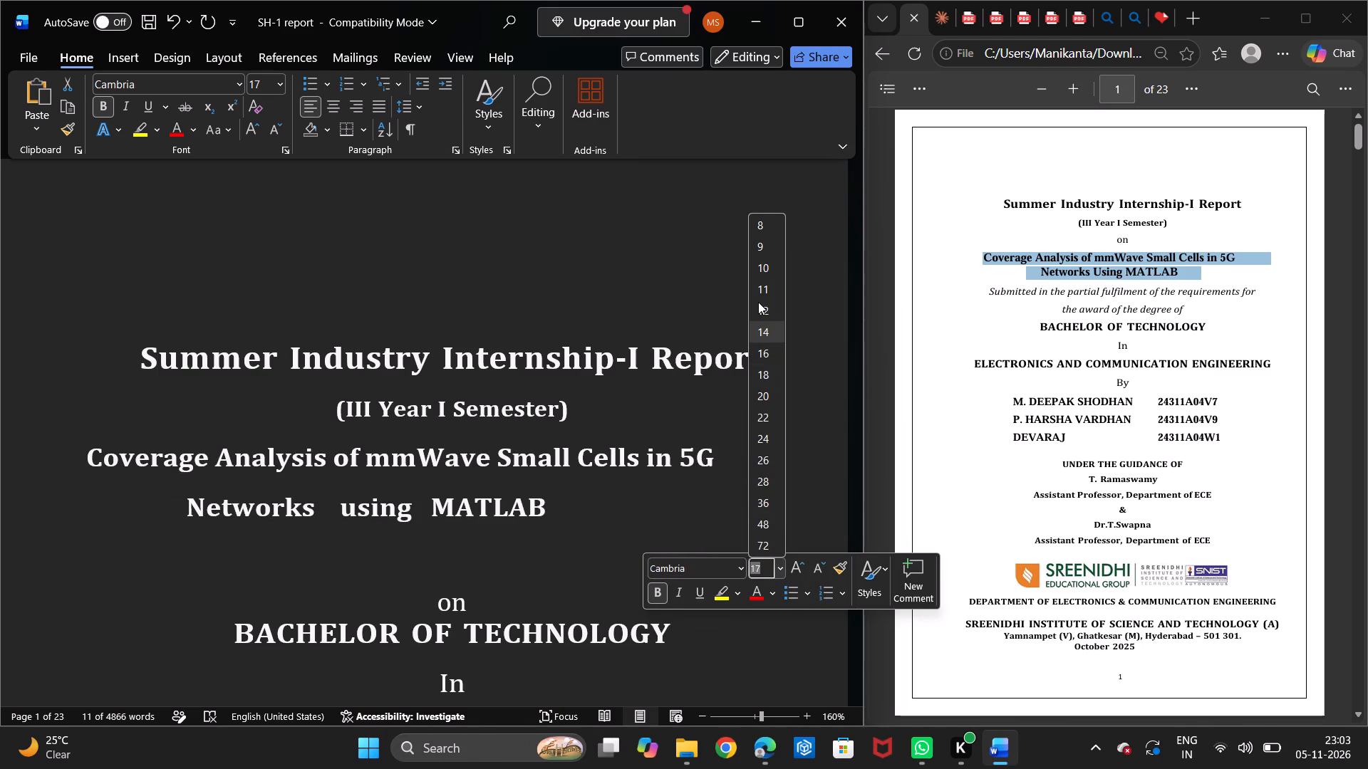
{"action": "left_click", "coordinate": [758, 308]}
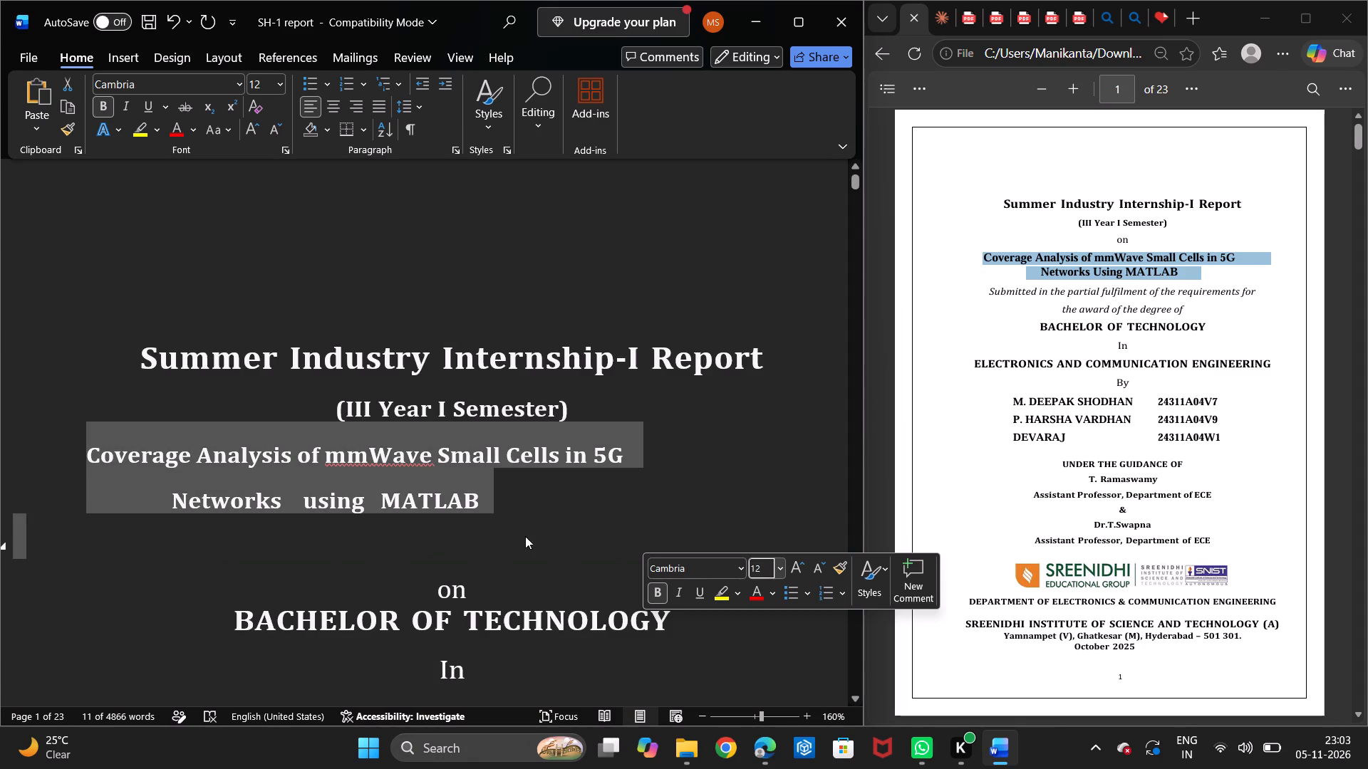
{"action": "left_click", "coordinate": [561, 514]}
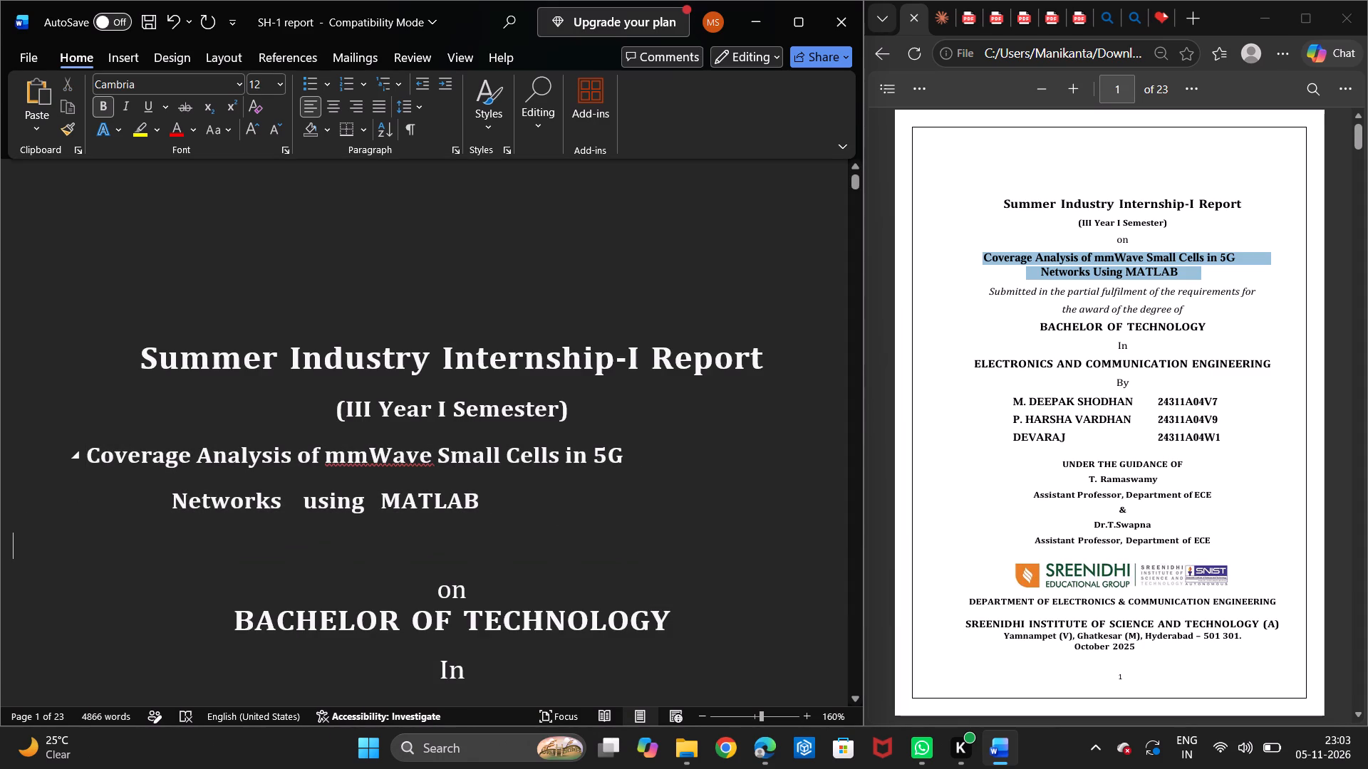
Remove the extra spaces in the second title line, leaving single spaces between "Networks", "using" and "MATLAB".
{"action": "left_click_drag", "start_coordinate": [88, 446], "coordinate": [477, 520]}
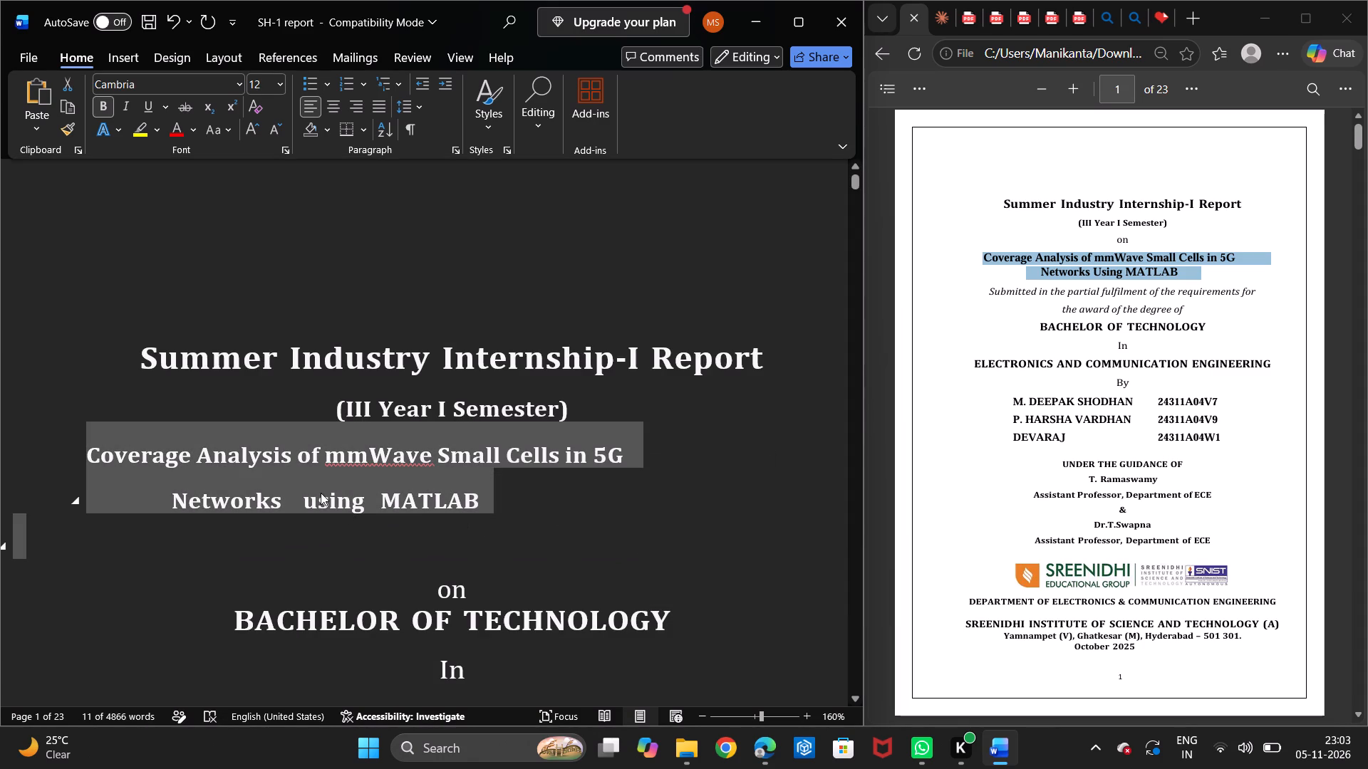
{"action": "left_click", "coordinate": [320, 493]}
{"action": "left_click", "coordinate": [306, 496]}
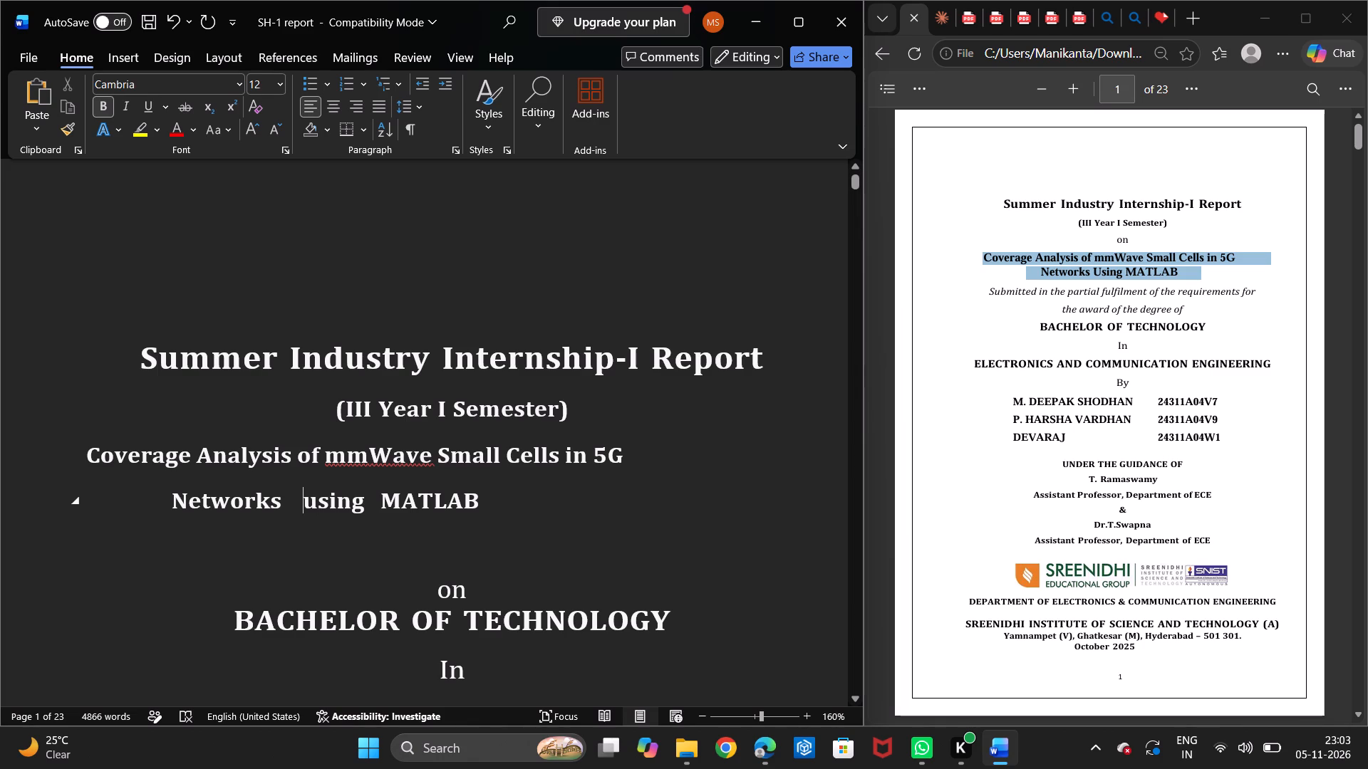
{"action": "key", "text": "BackSpace"}
{"action": "key", "text": "BackSpace"}
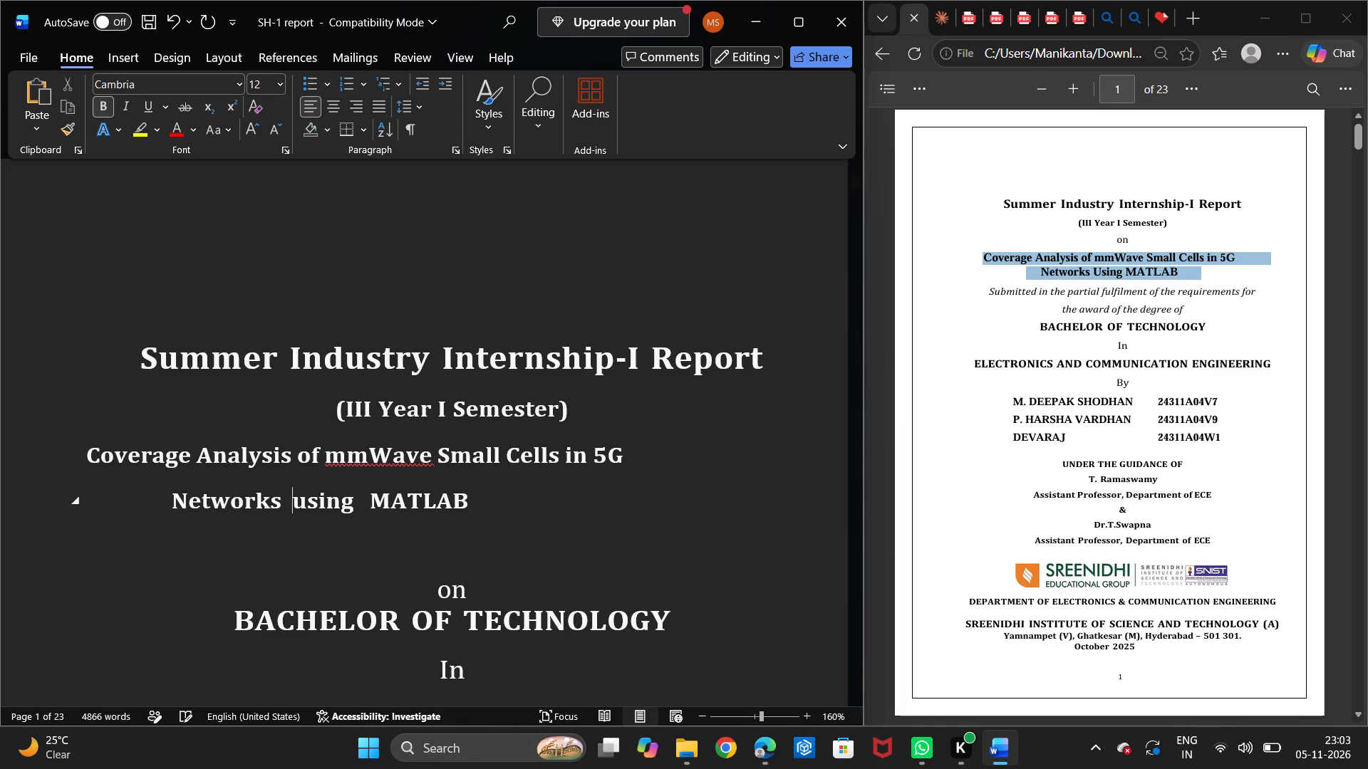
{"action": "key", "text": "BackSpace"}
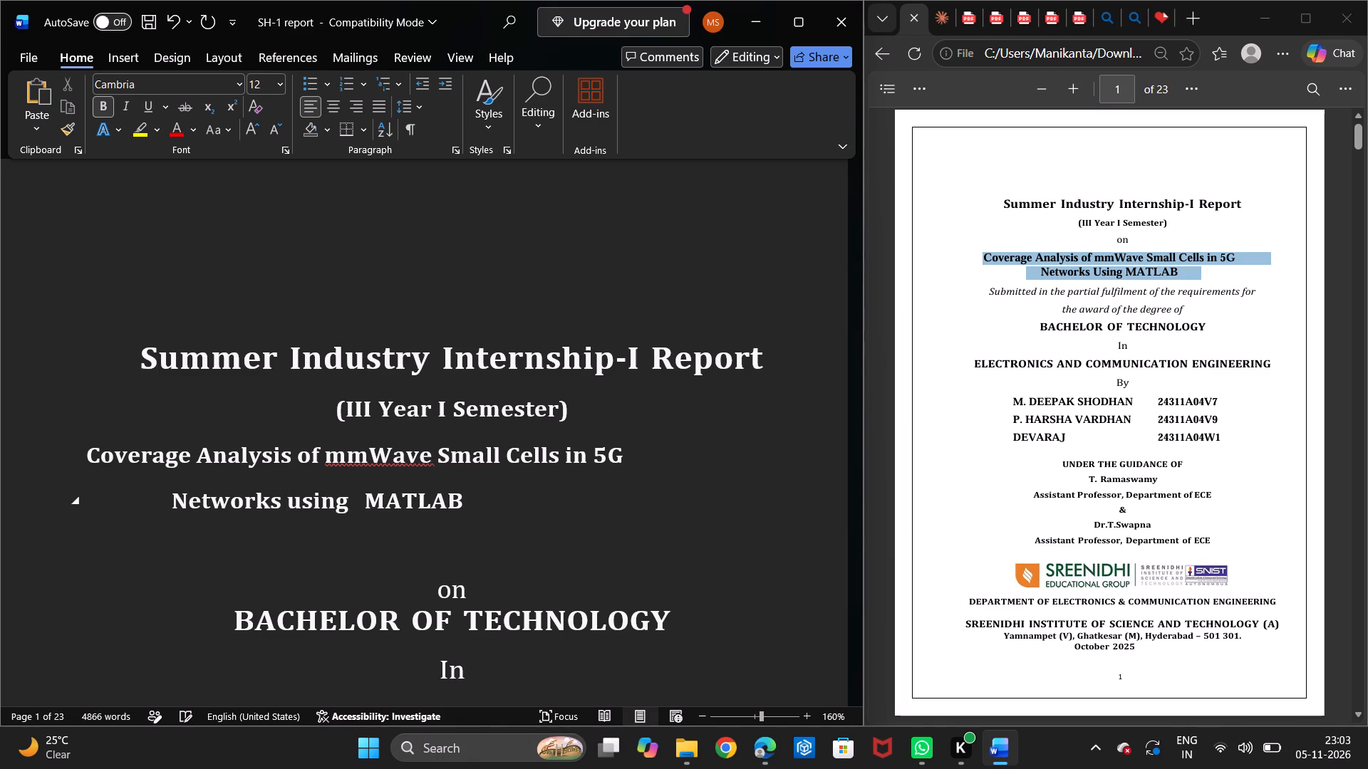
{"action": "left_click", "coordinate": [366, 501]}
{"action": "key", "text": "BackSpace"}
{"action": "key", "text": "BackSpace"}
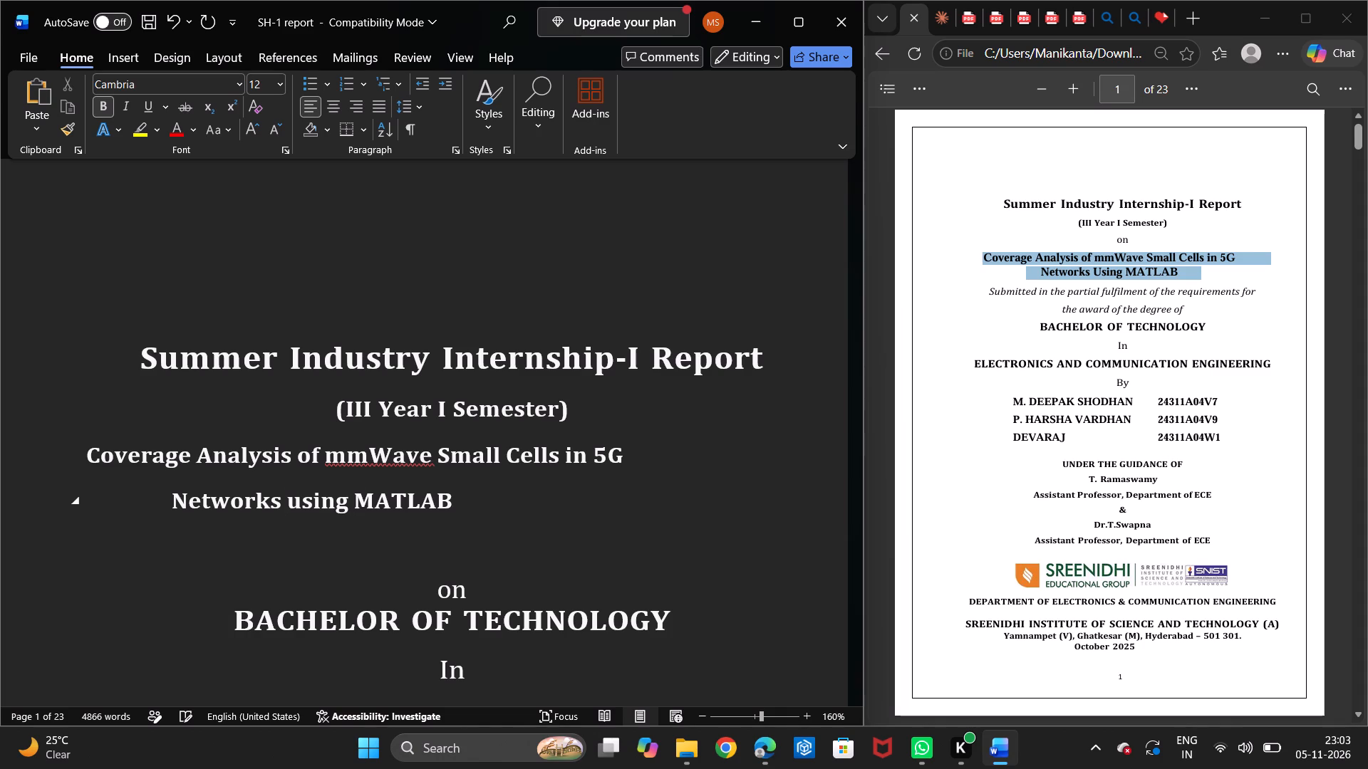
{"action": "key", "text": "BackSpace"}
{"action": "key", "text": "space"}
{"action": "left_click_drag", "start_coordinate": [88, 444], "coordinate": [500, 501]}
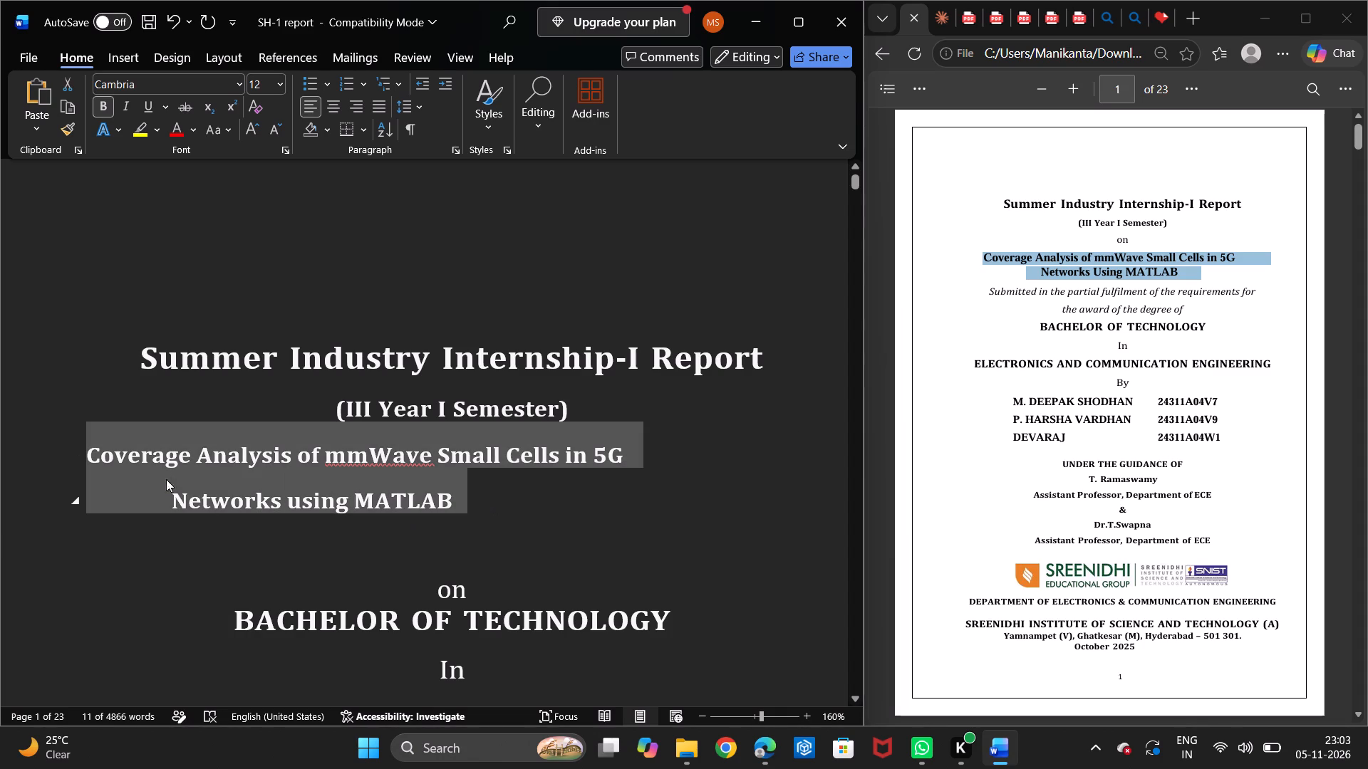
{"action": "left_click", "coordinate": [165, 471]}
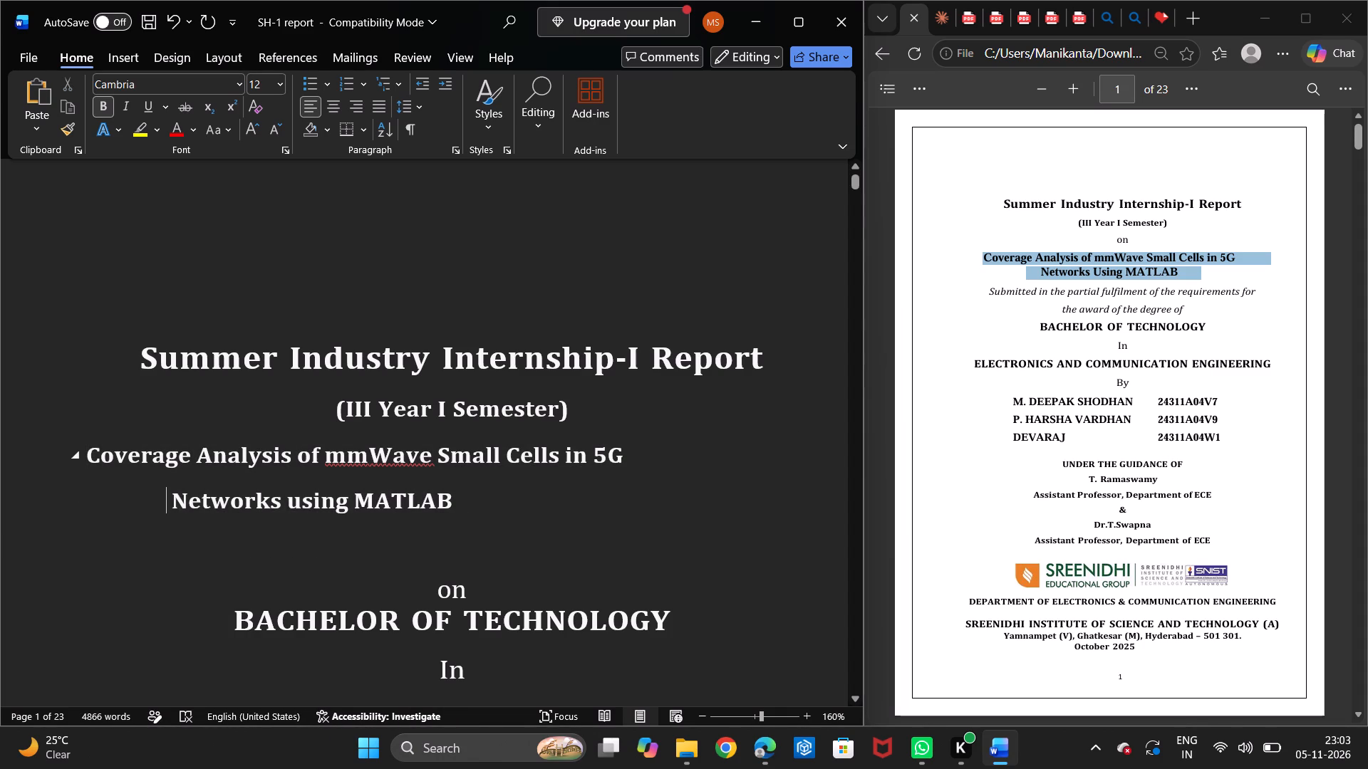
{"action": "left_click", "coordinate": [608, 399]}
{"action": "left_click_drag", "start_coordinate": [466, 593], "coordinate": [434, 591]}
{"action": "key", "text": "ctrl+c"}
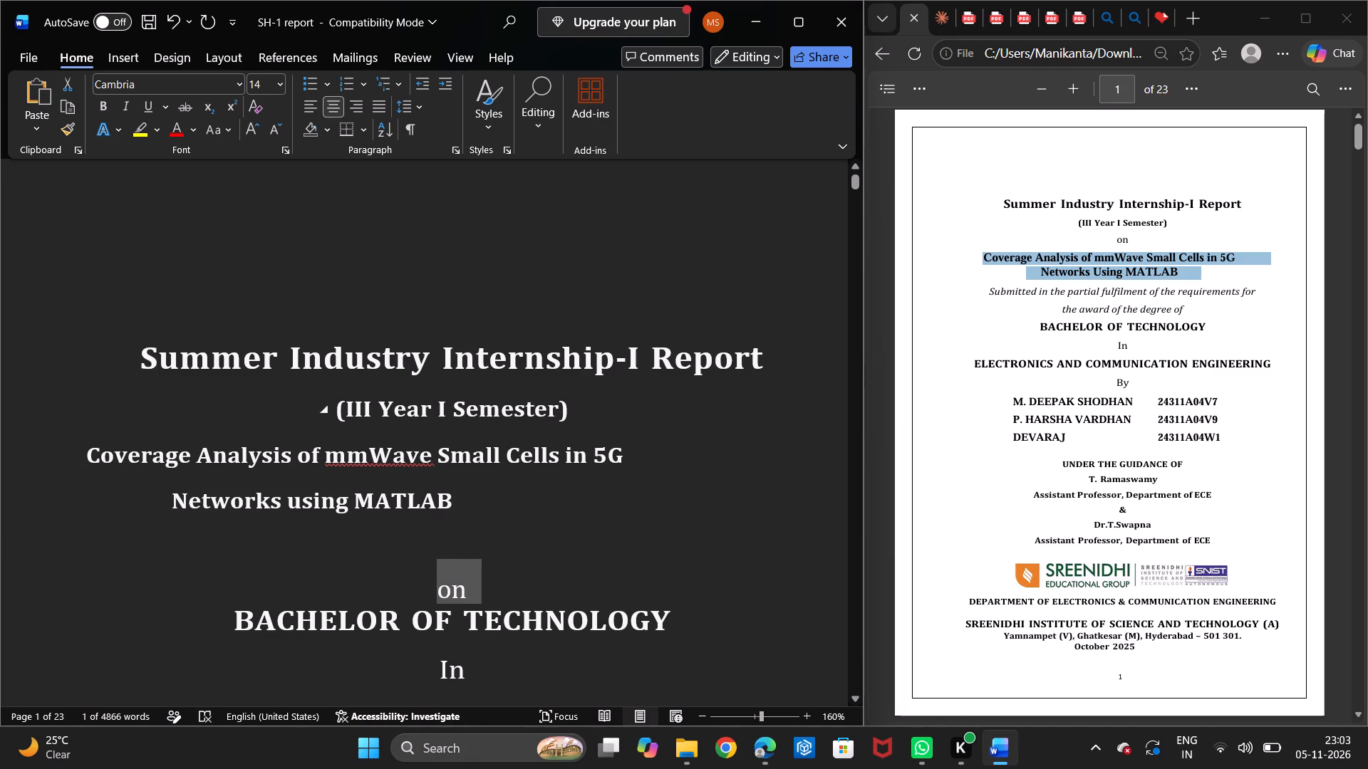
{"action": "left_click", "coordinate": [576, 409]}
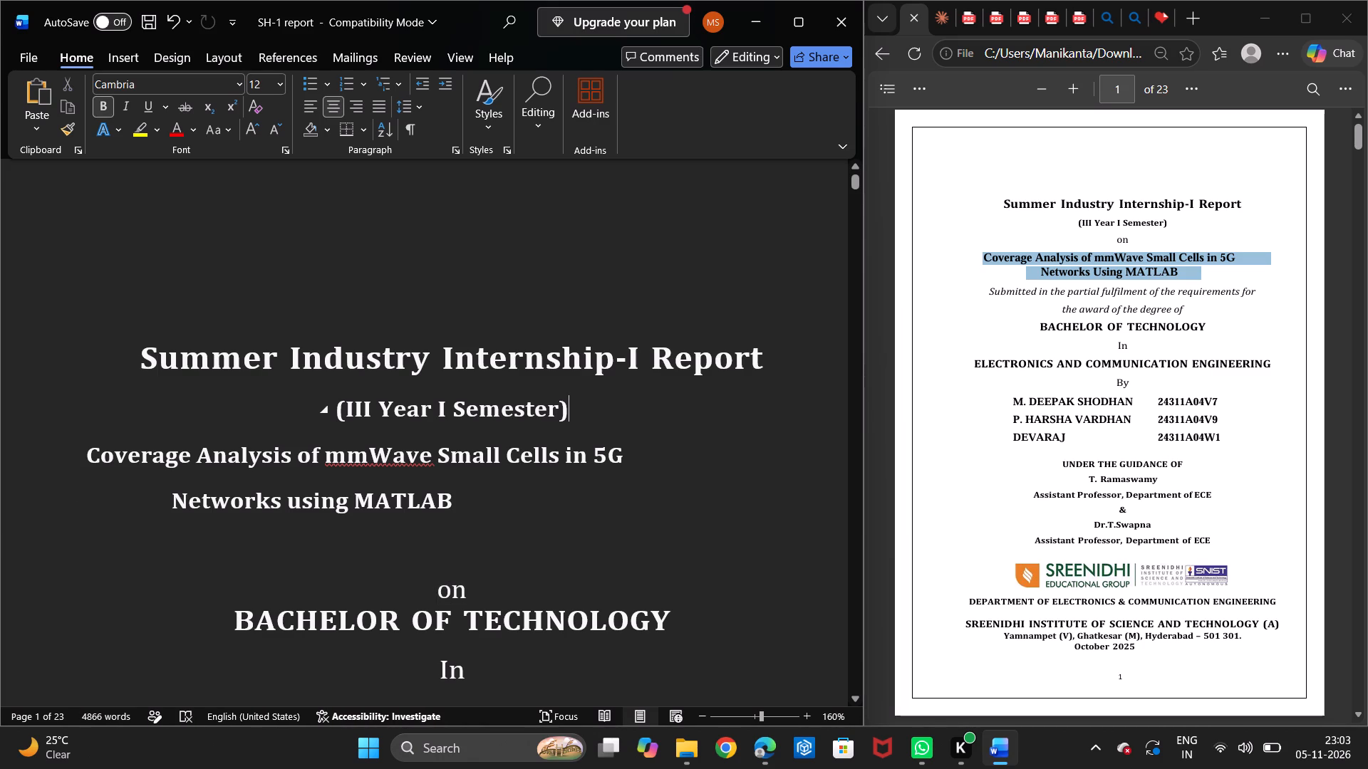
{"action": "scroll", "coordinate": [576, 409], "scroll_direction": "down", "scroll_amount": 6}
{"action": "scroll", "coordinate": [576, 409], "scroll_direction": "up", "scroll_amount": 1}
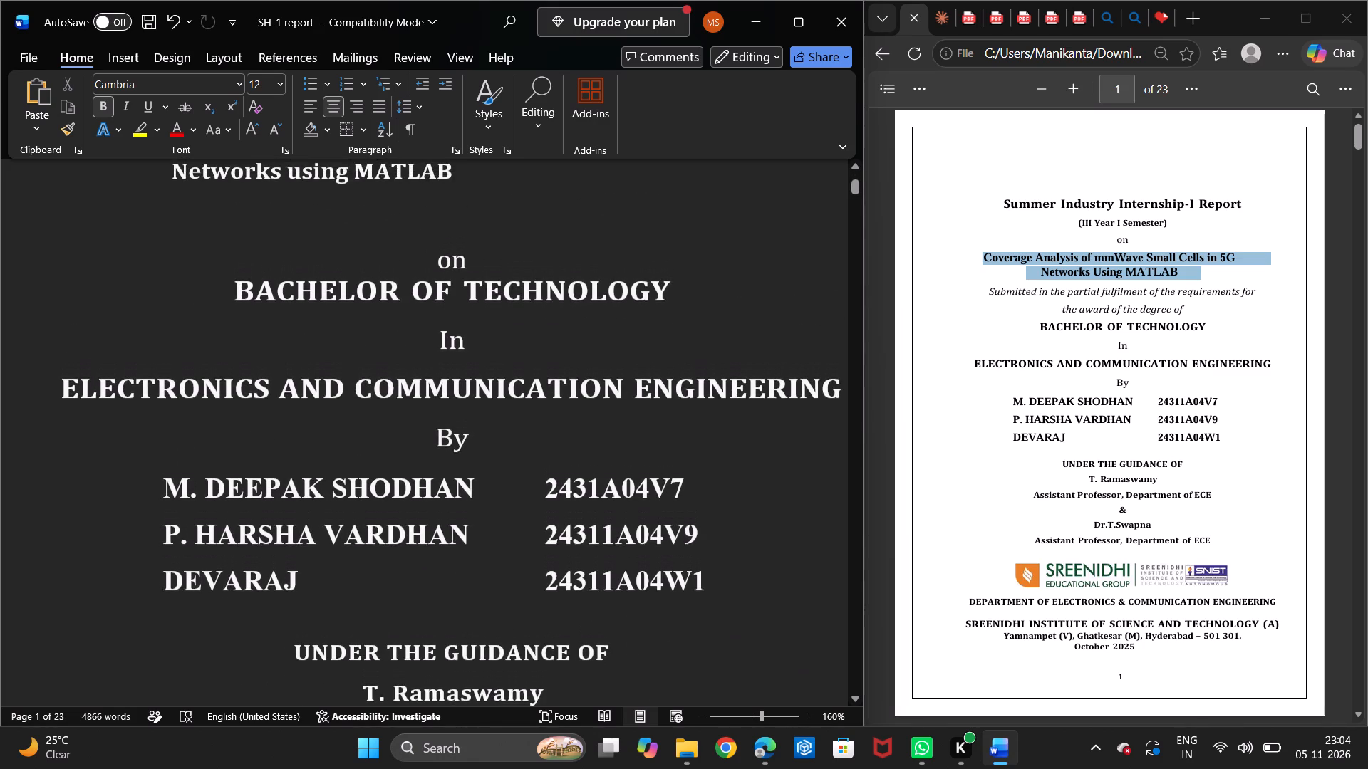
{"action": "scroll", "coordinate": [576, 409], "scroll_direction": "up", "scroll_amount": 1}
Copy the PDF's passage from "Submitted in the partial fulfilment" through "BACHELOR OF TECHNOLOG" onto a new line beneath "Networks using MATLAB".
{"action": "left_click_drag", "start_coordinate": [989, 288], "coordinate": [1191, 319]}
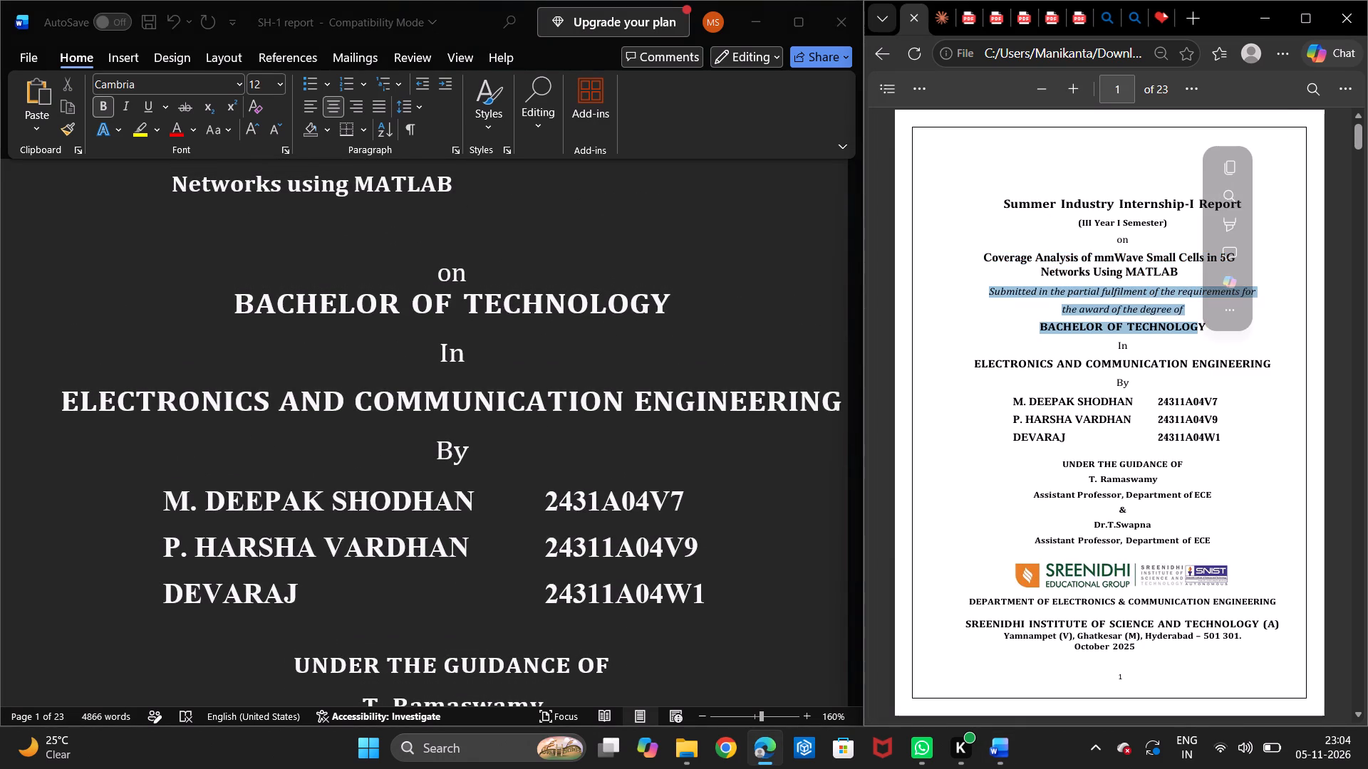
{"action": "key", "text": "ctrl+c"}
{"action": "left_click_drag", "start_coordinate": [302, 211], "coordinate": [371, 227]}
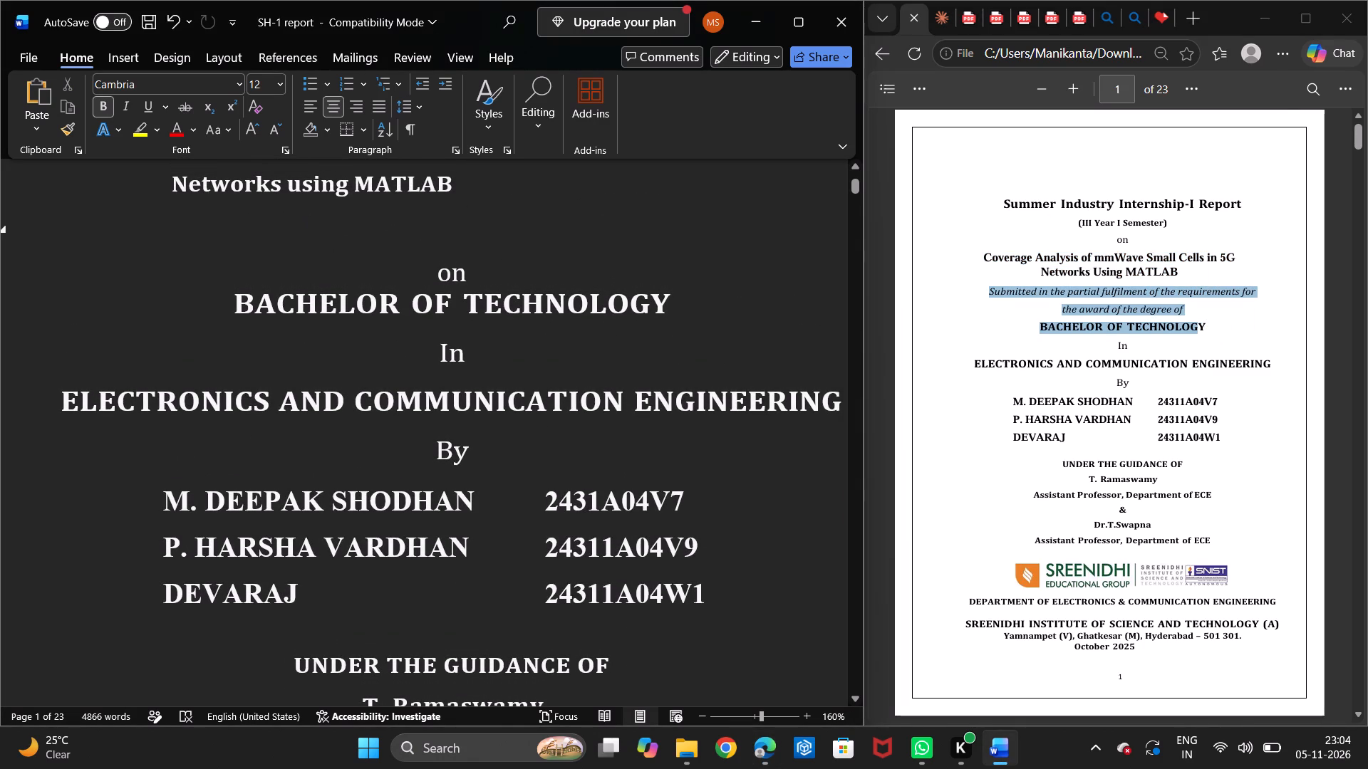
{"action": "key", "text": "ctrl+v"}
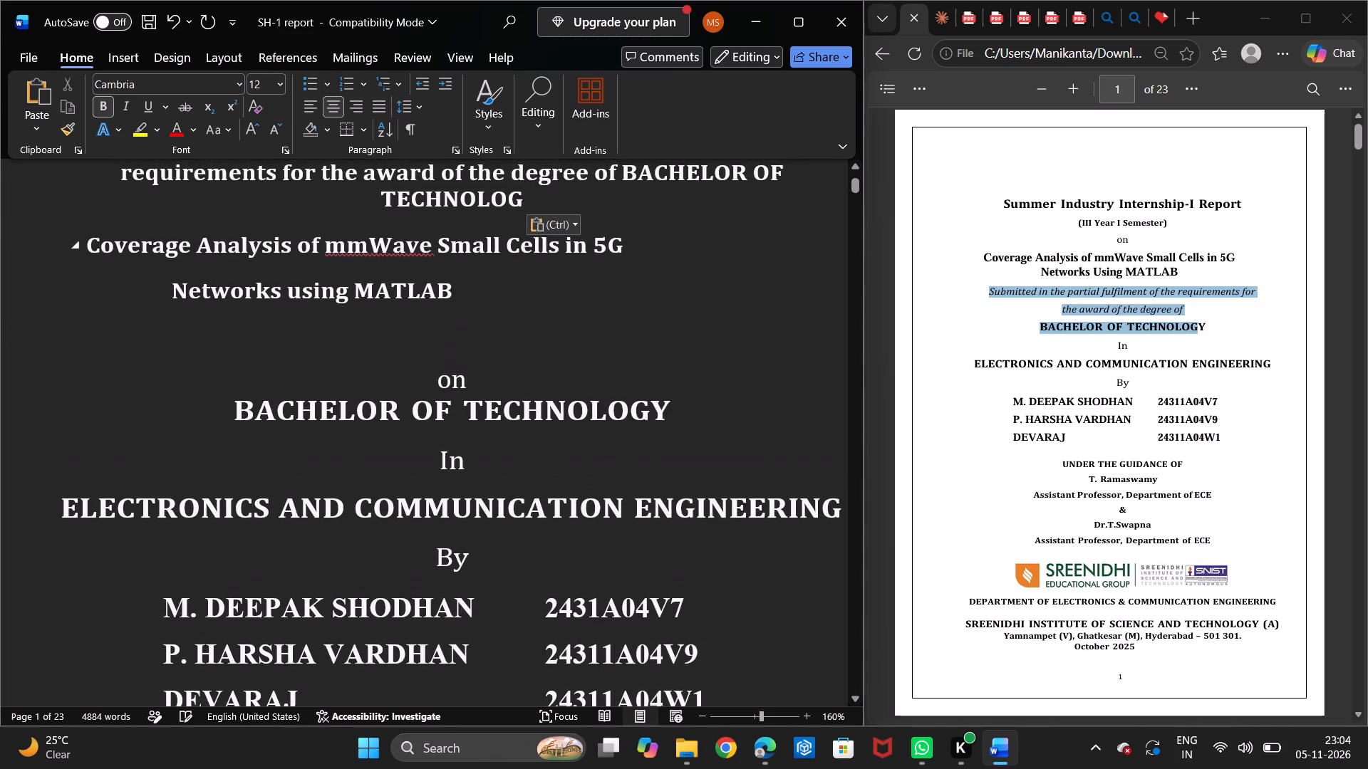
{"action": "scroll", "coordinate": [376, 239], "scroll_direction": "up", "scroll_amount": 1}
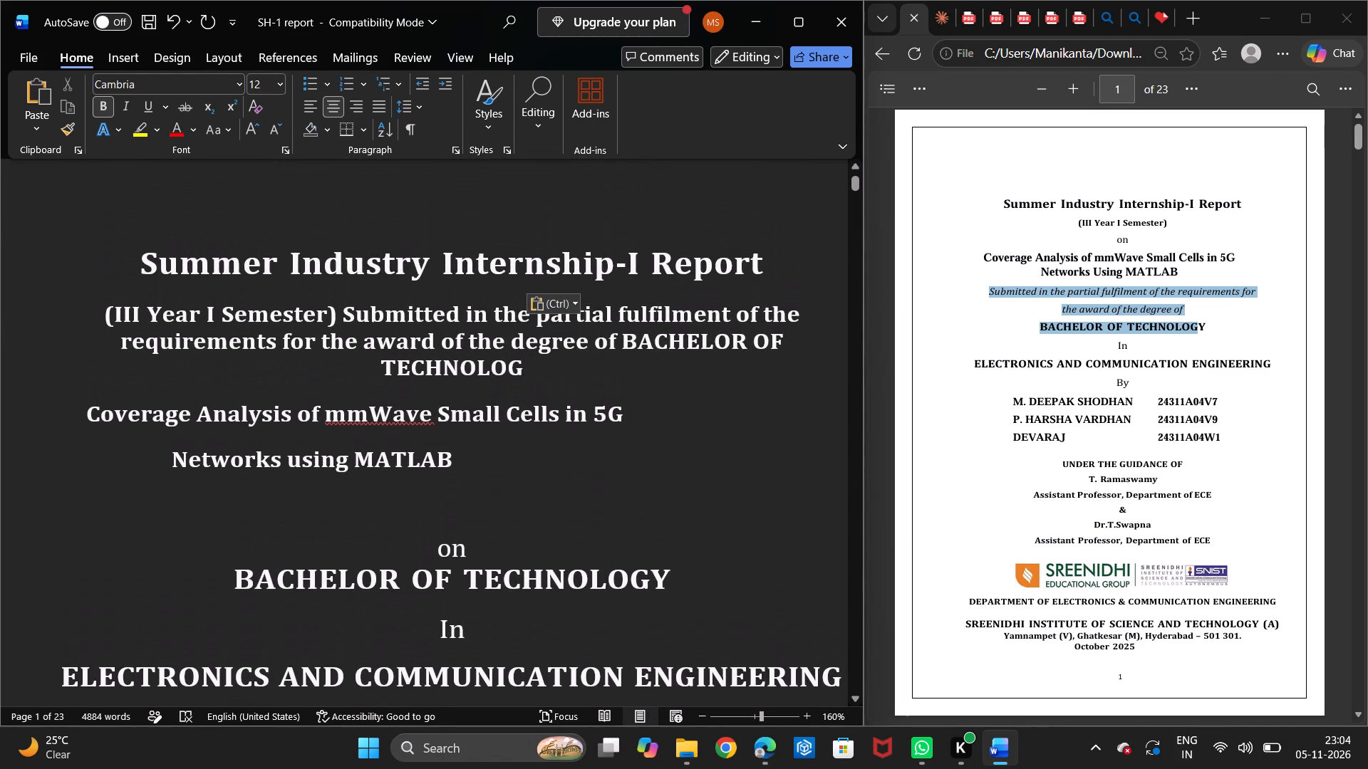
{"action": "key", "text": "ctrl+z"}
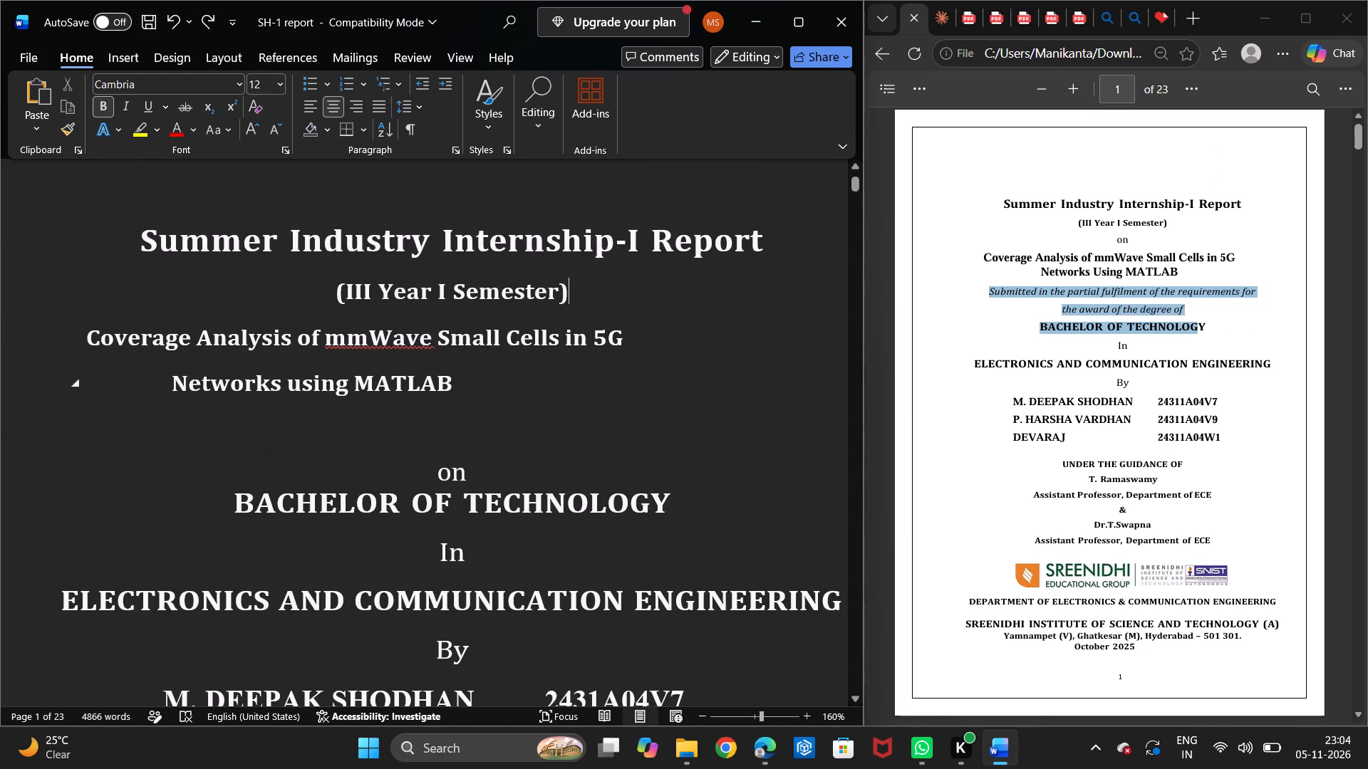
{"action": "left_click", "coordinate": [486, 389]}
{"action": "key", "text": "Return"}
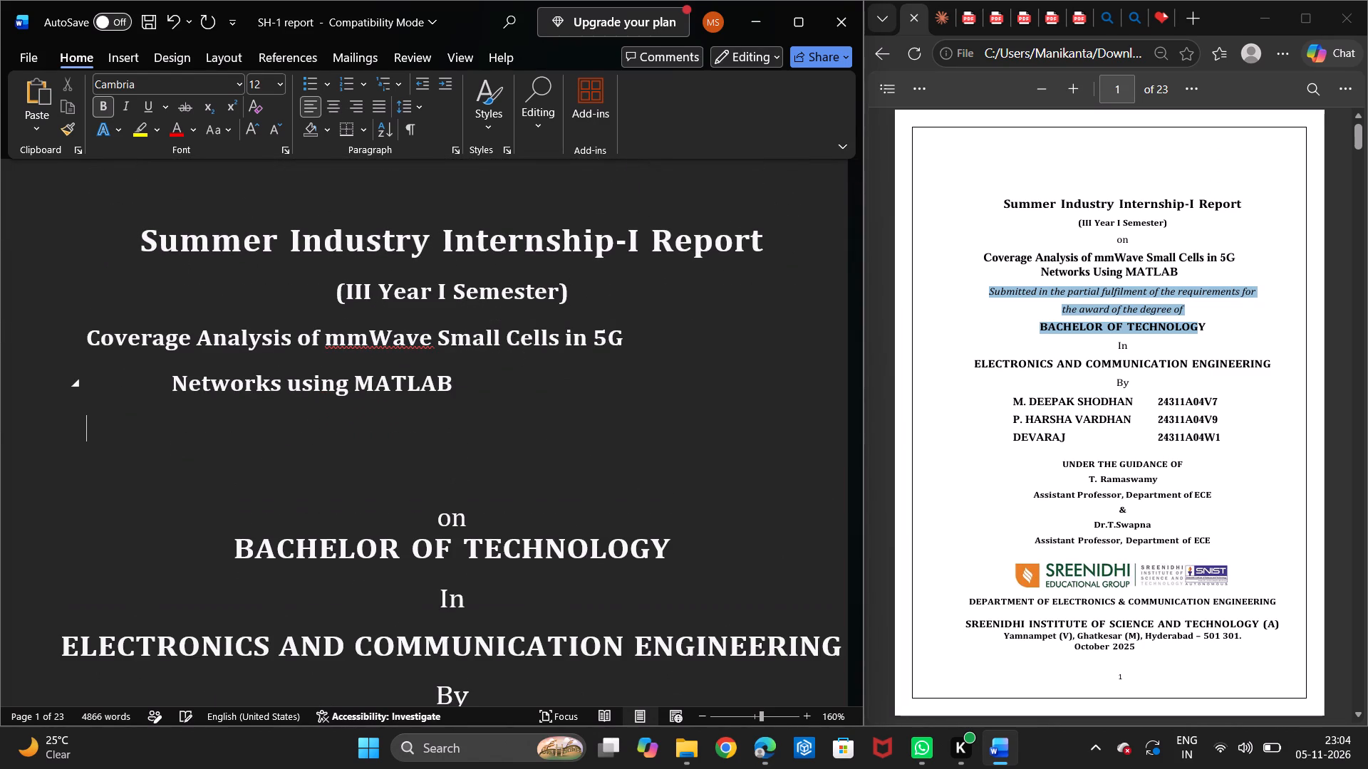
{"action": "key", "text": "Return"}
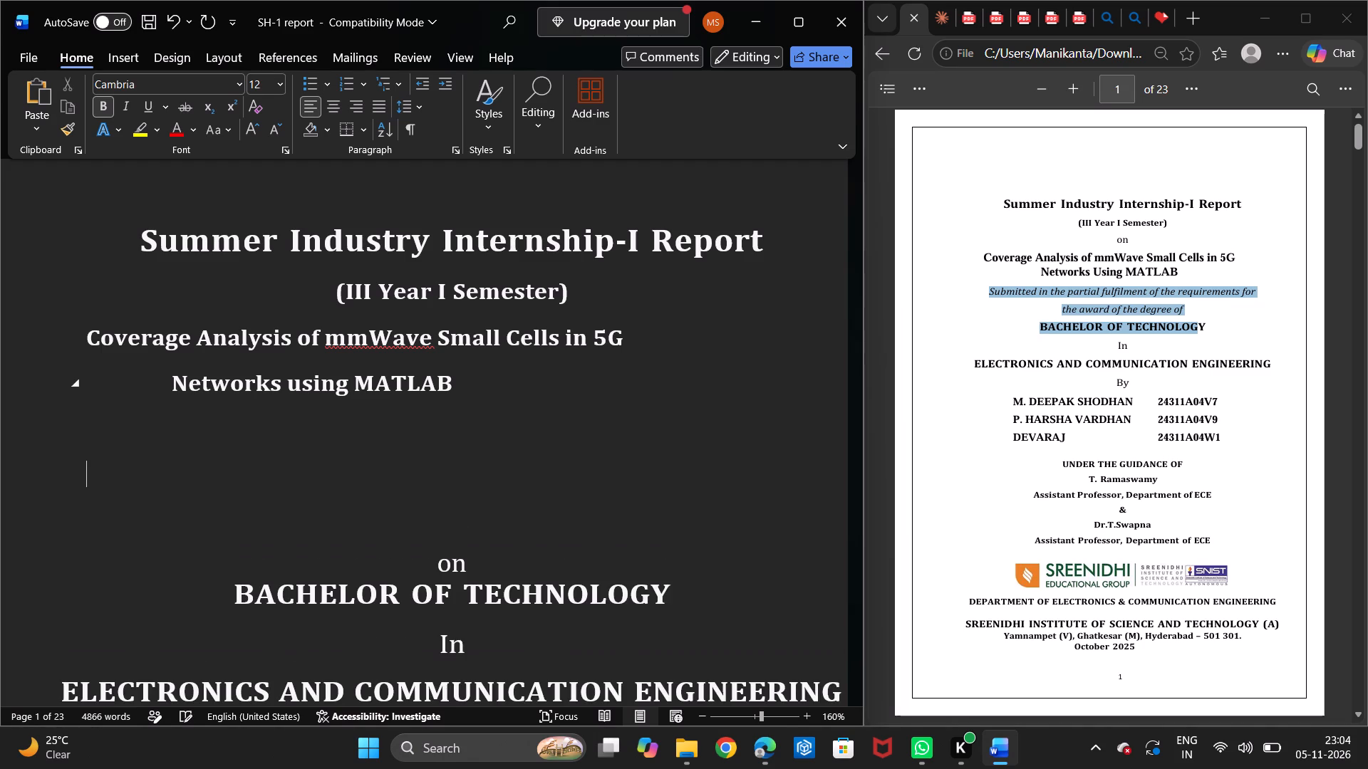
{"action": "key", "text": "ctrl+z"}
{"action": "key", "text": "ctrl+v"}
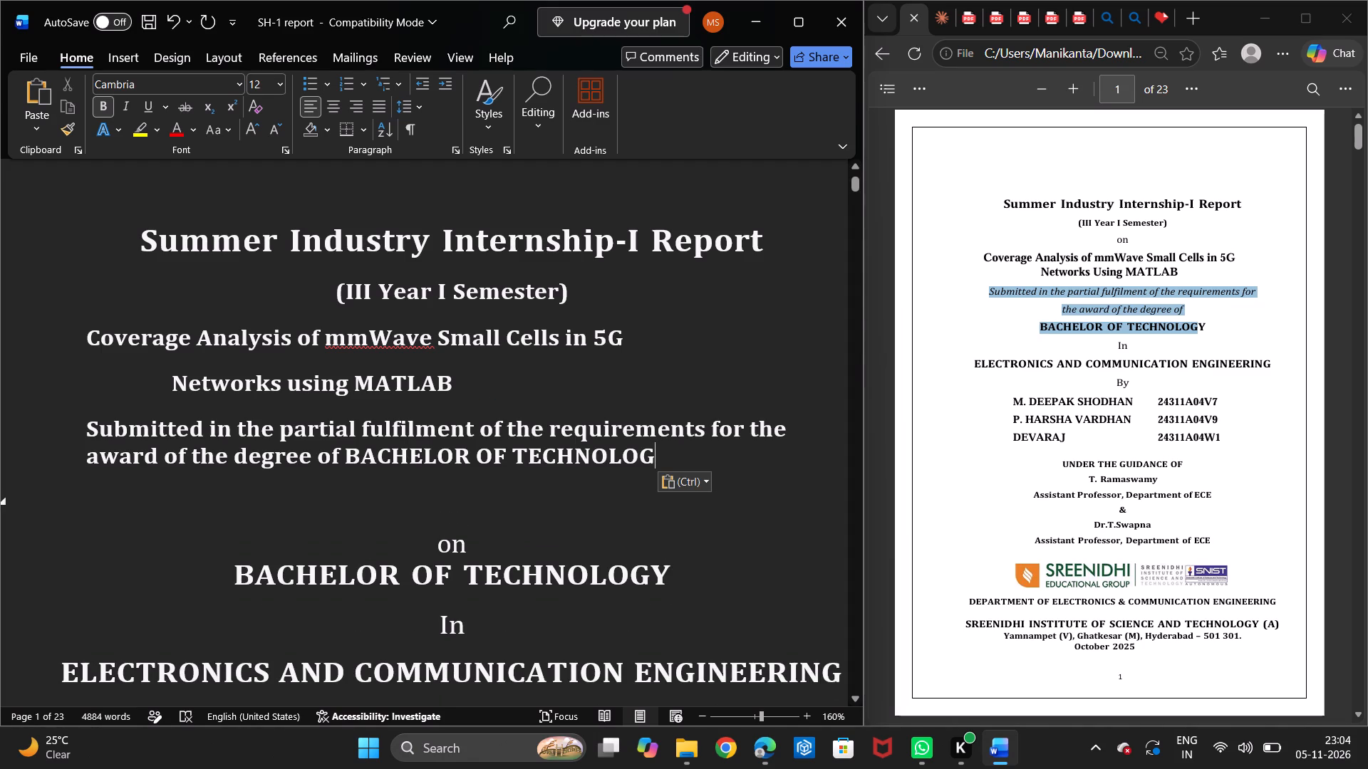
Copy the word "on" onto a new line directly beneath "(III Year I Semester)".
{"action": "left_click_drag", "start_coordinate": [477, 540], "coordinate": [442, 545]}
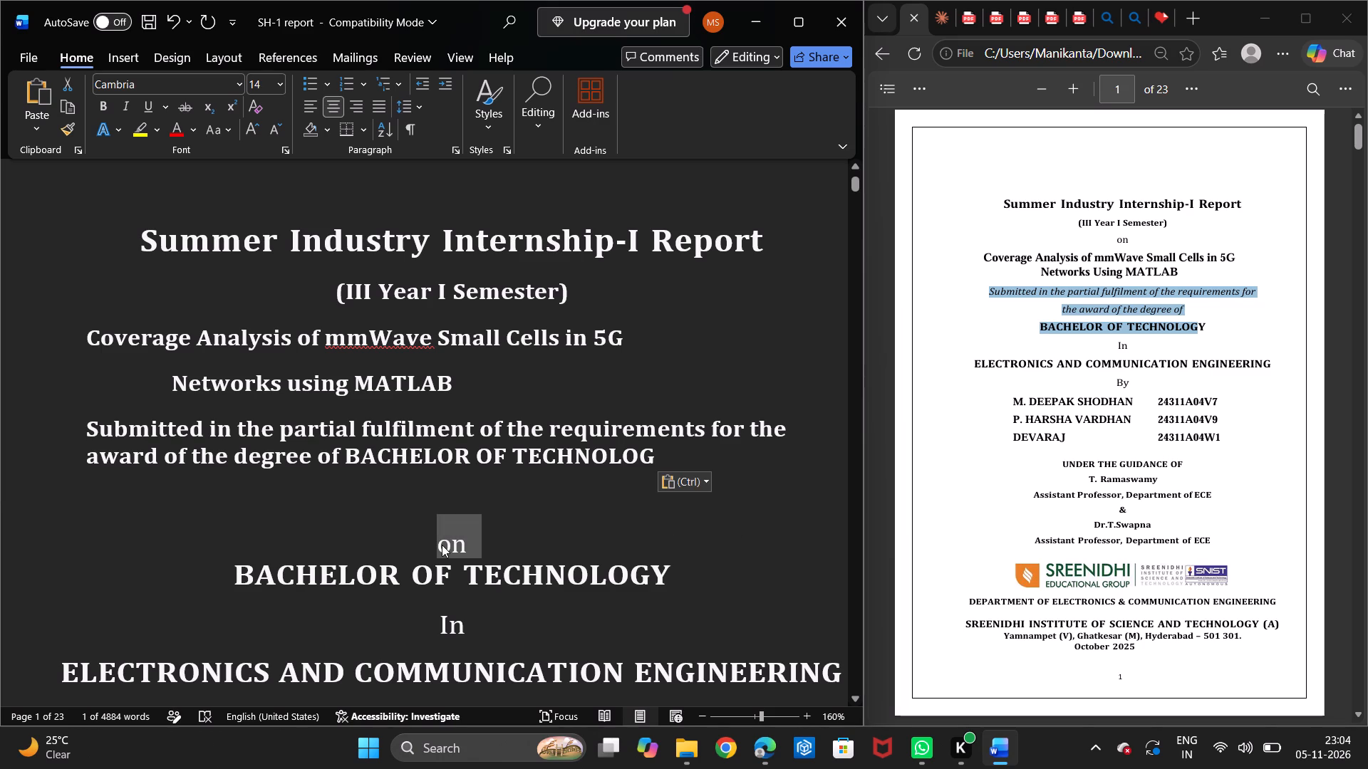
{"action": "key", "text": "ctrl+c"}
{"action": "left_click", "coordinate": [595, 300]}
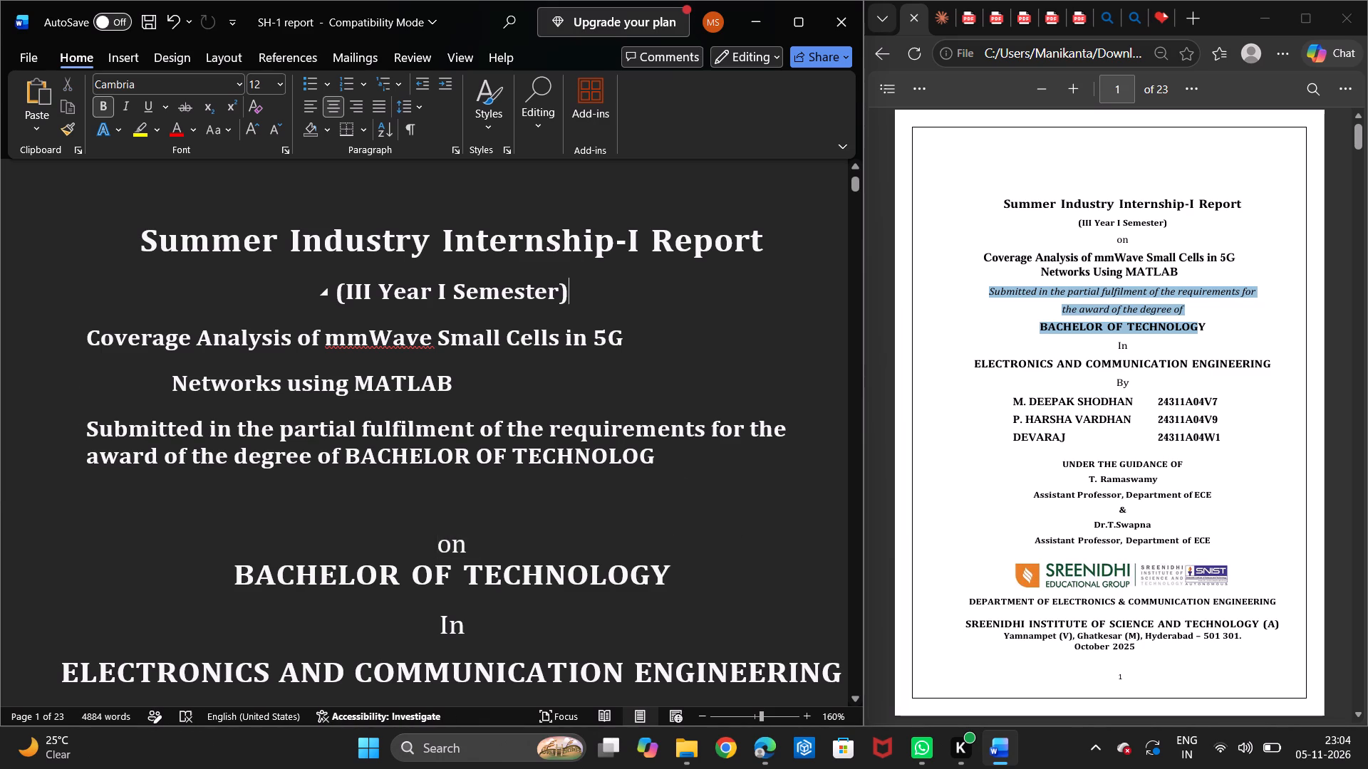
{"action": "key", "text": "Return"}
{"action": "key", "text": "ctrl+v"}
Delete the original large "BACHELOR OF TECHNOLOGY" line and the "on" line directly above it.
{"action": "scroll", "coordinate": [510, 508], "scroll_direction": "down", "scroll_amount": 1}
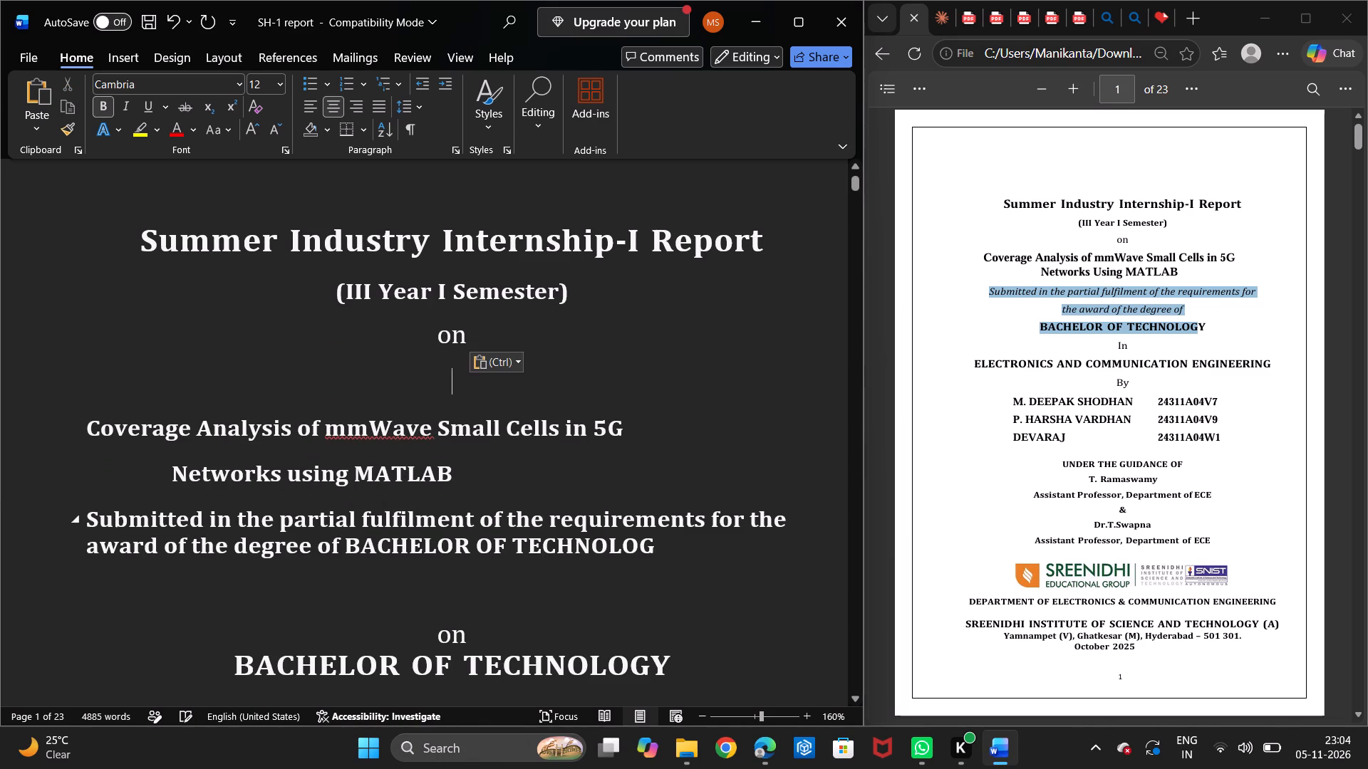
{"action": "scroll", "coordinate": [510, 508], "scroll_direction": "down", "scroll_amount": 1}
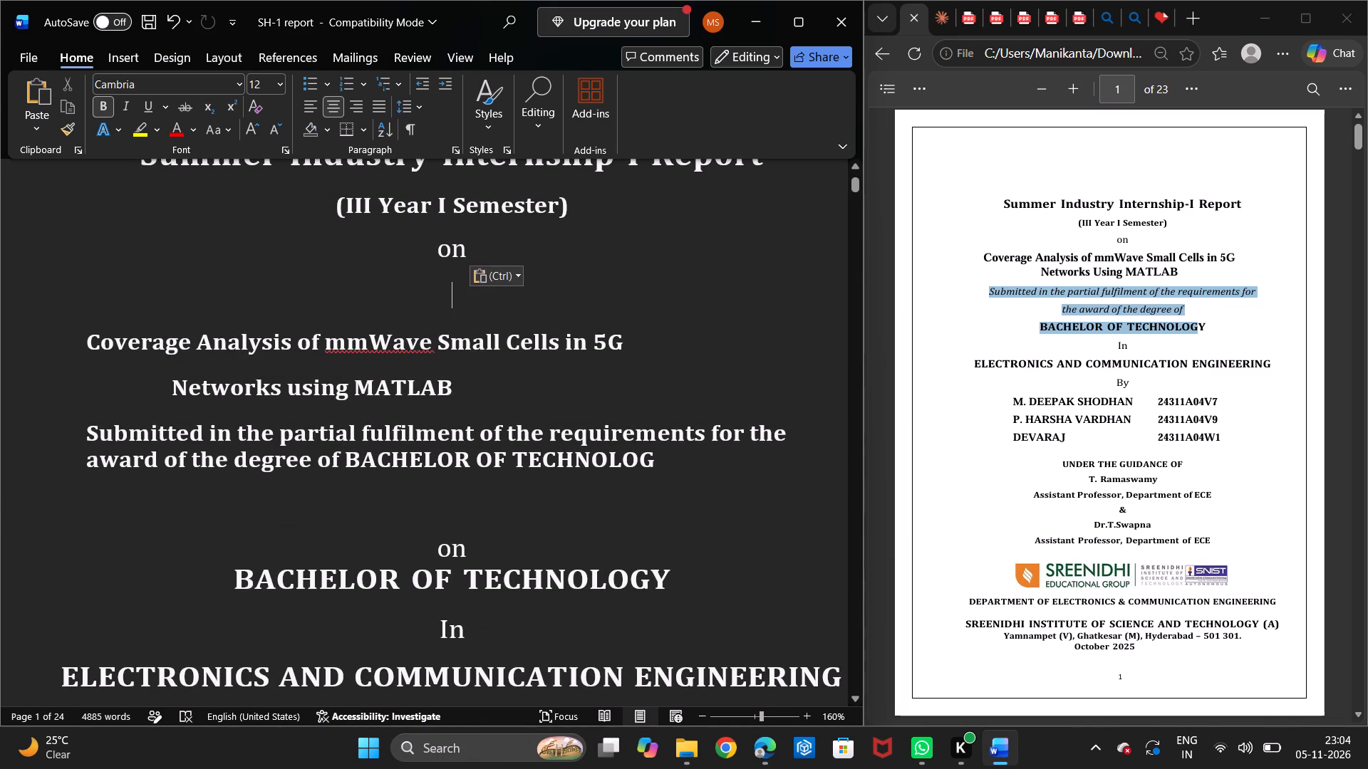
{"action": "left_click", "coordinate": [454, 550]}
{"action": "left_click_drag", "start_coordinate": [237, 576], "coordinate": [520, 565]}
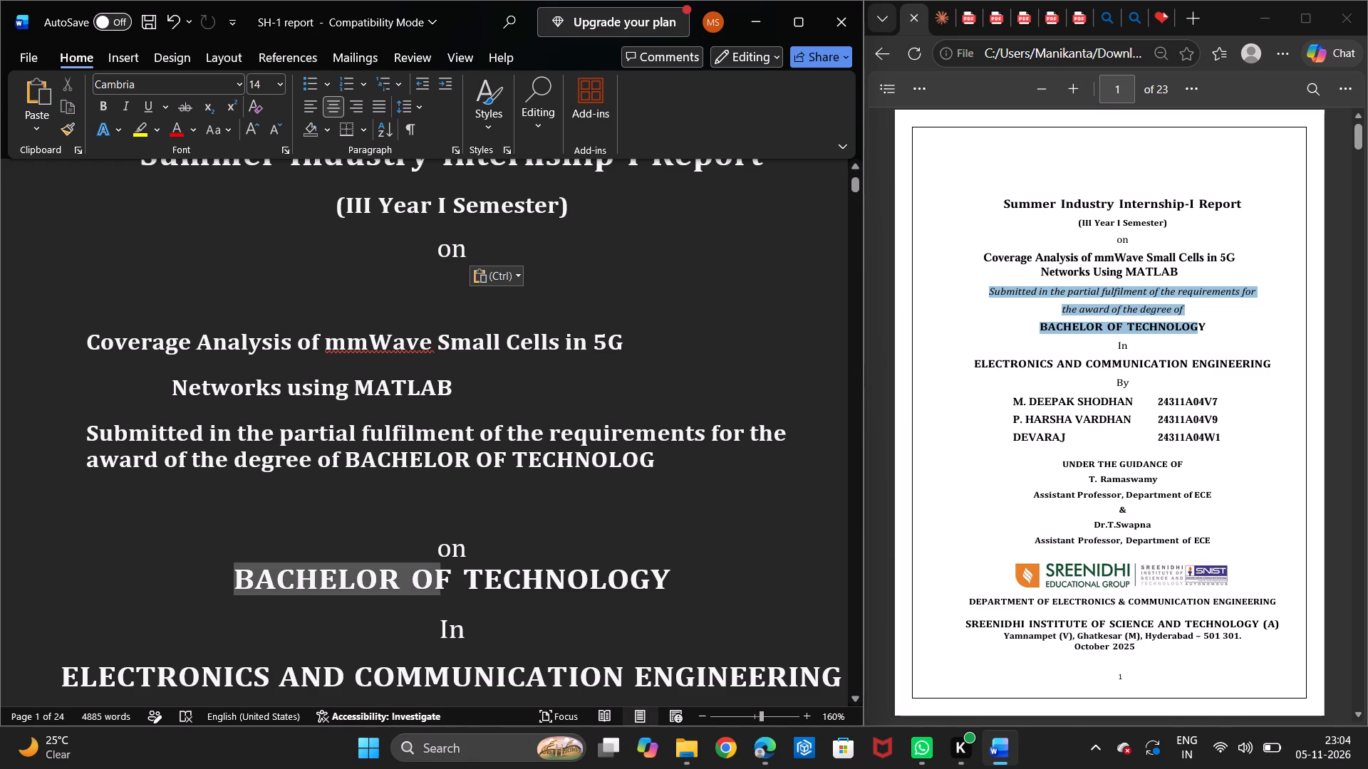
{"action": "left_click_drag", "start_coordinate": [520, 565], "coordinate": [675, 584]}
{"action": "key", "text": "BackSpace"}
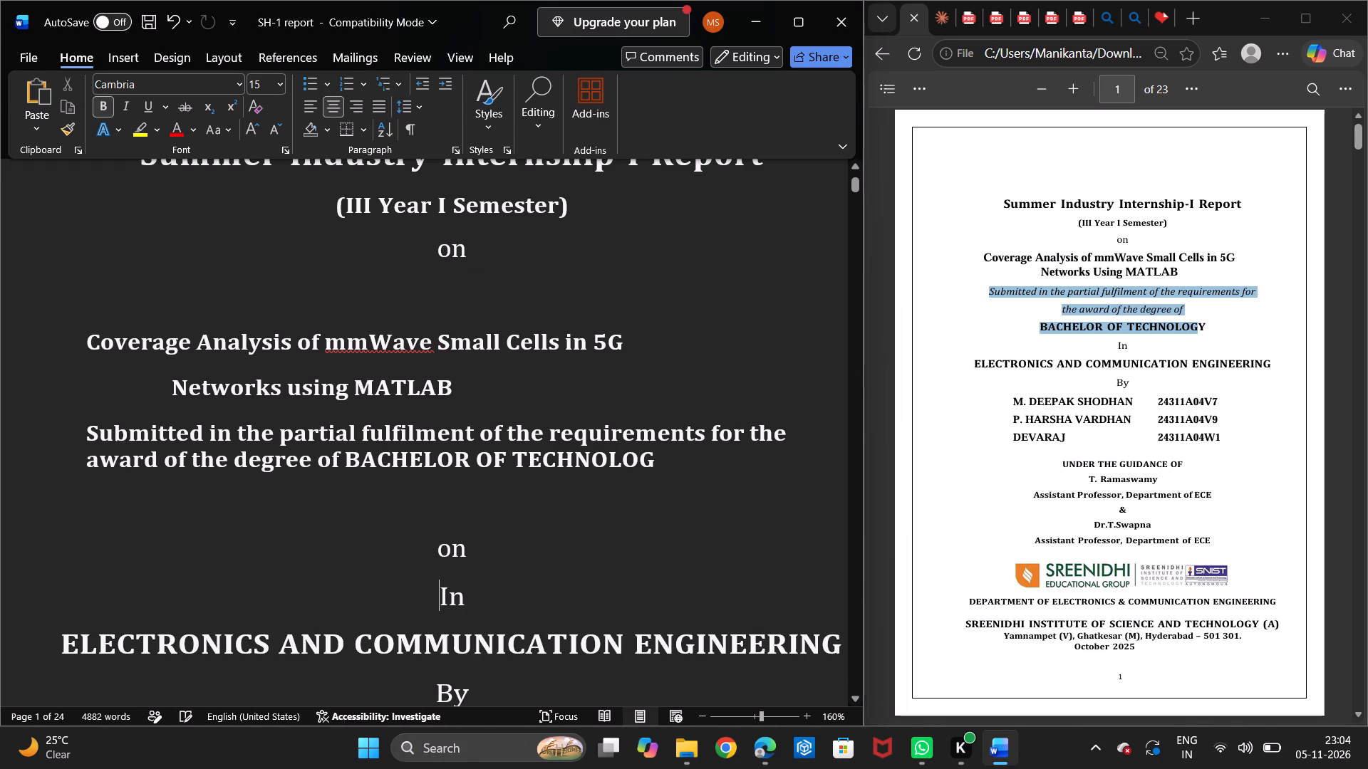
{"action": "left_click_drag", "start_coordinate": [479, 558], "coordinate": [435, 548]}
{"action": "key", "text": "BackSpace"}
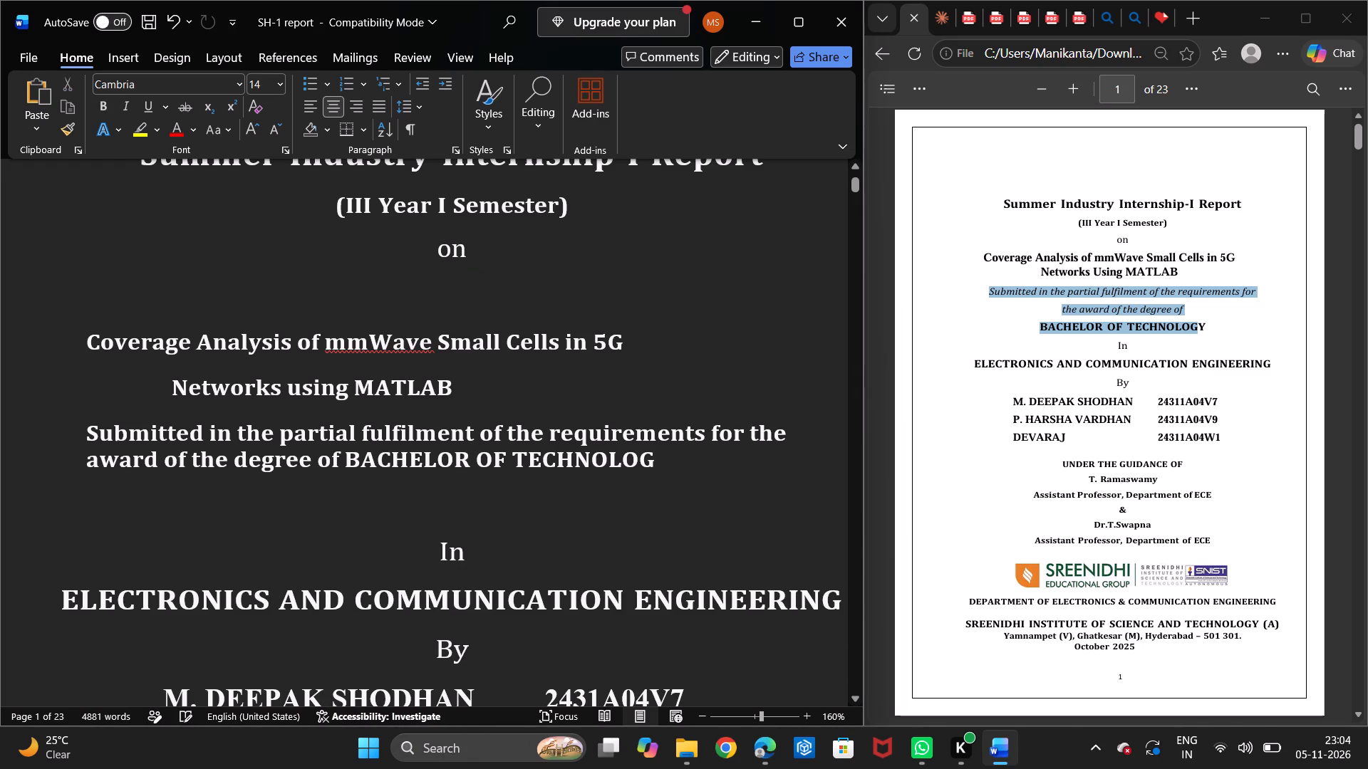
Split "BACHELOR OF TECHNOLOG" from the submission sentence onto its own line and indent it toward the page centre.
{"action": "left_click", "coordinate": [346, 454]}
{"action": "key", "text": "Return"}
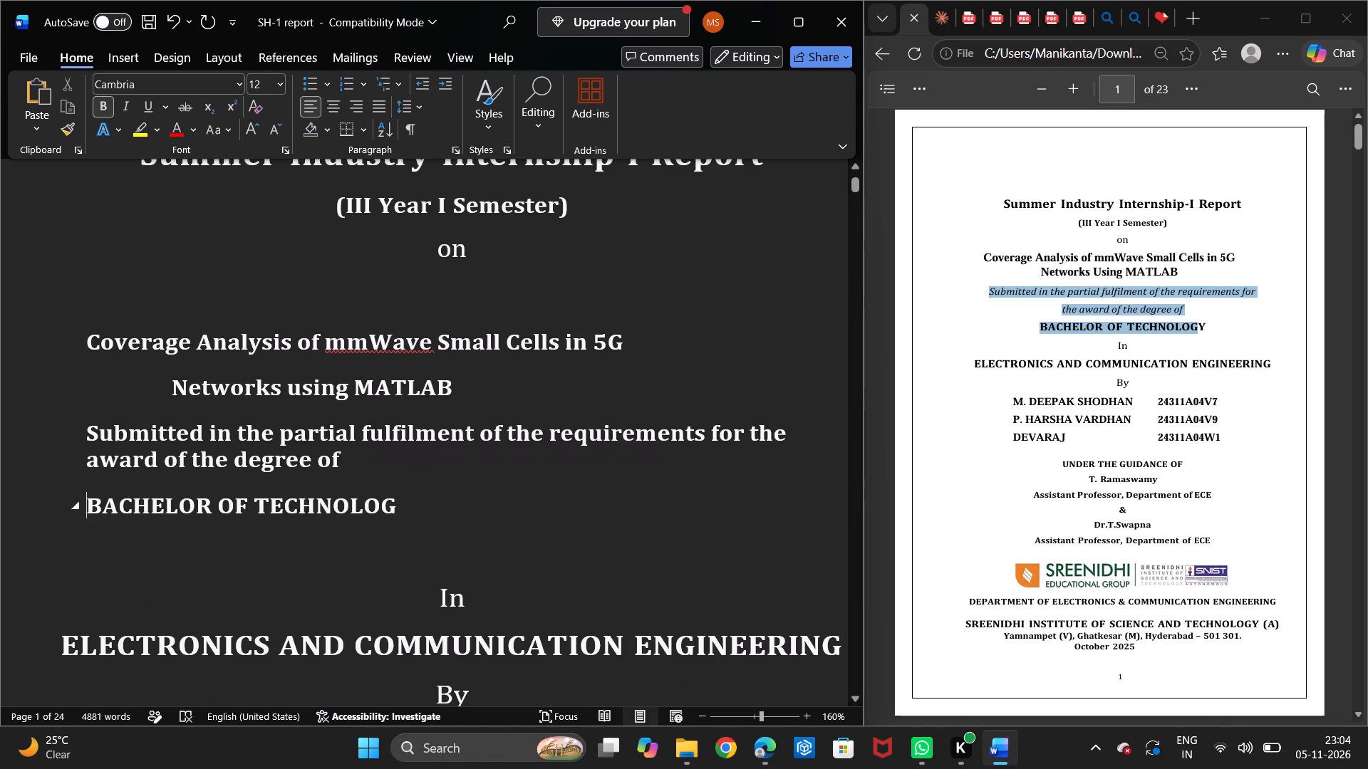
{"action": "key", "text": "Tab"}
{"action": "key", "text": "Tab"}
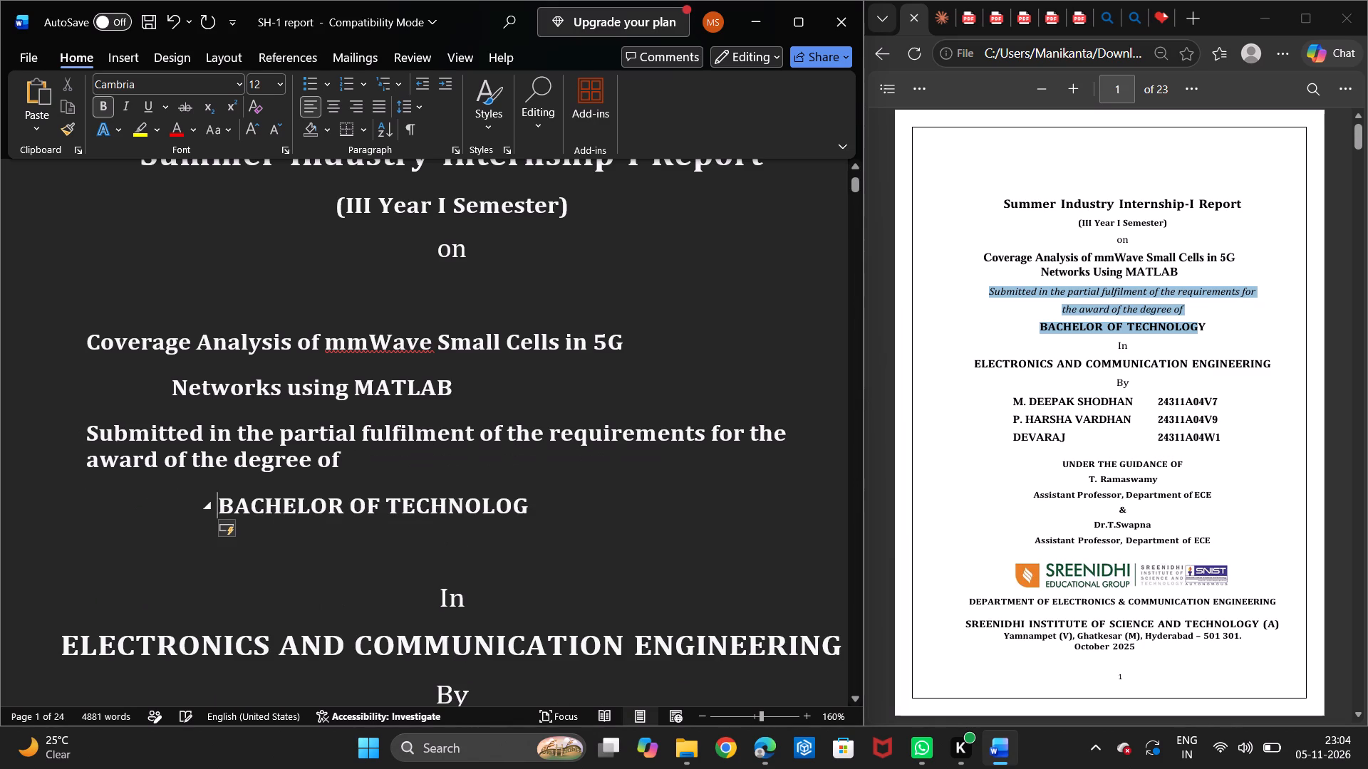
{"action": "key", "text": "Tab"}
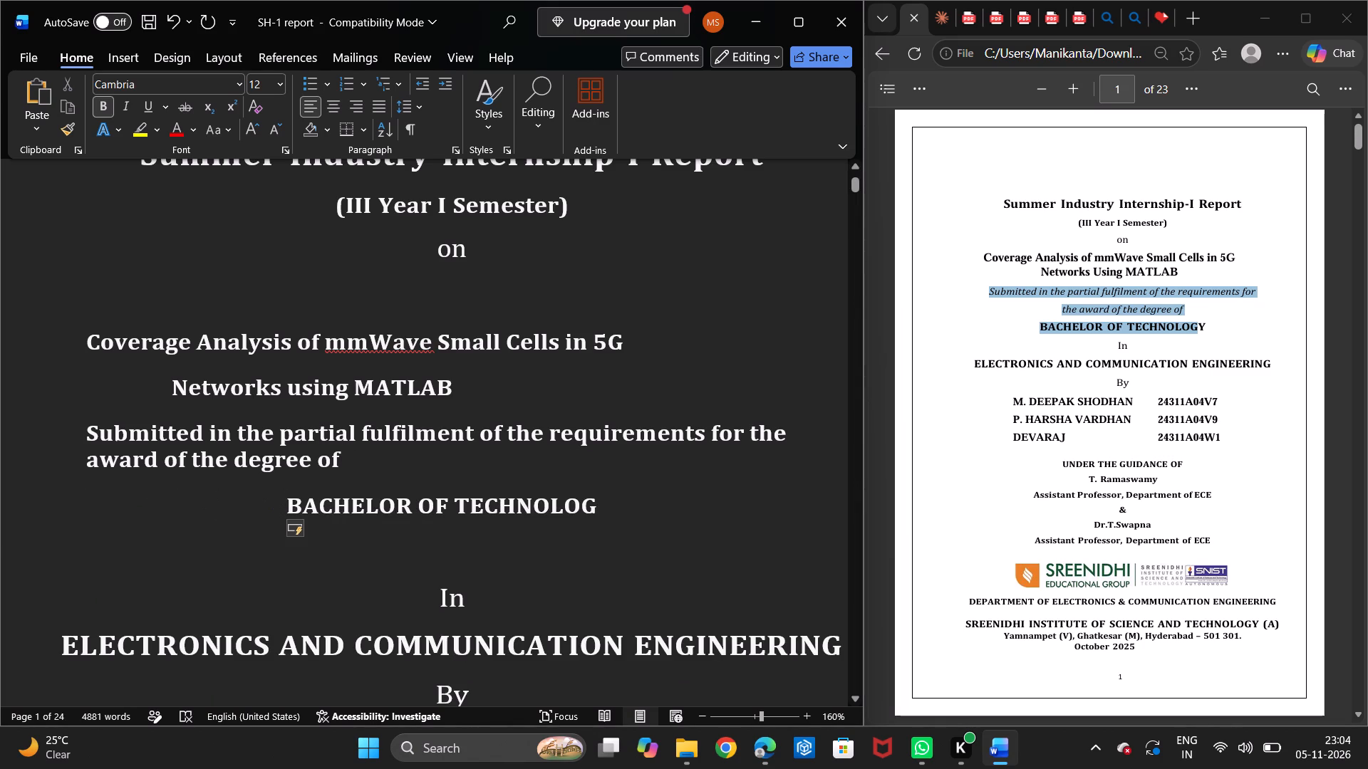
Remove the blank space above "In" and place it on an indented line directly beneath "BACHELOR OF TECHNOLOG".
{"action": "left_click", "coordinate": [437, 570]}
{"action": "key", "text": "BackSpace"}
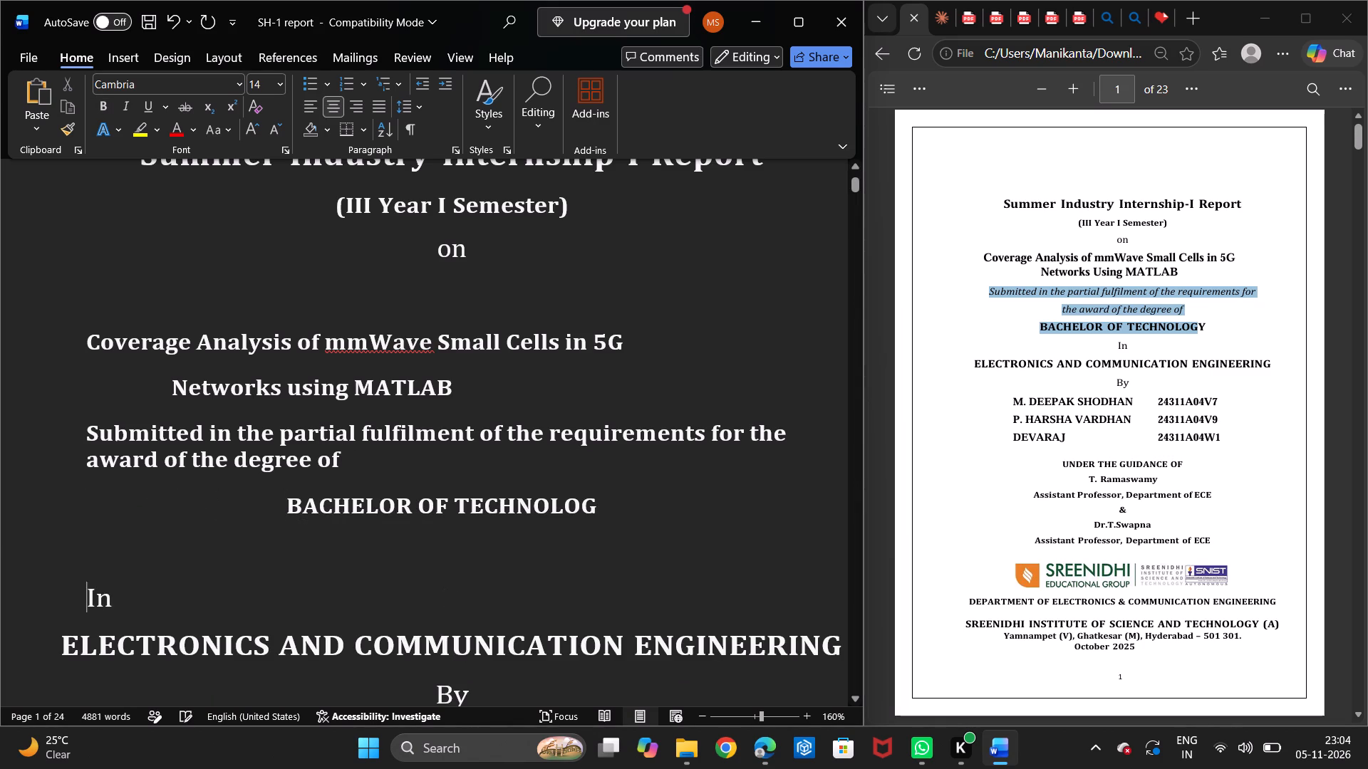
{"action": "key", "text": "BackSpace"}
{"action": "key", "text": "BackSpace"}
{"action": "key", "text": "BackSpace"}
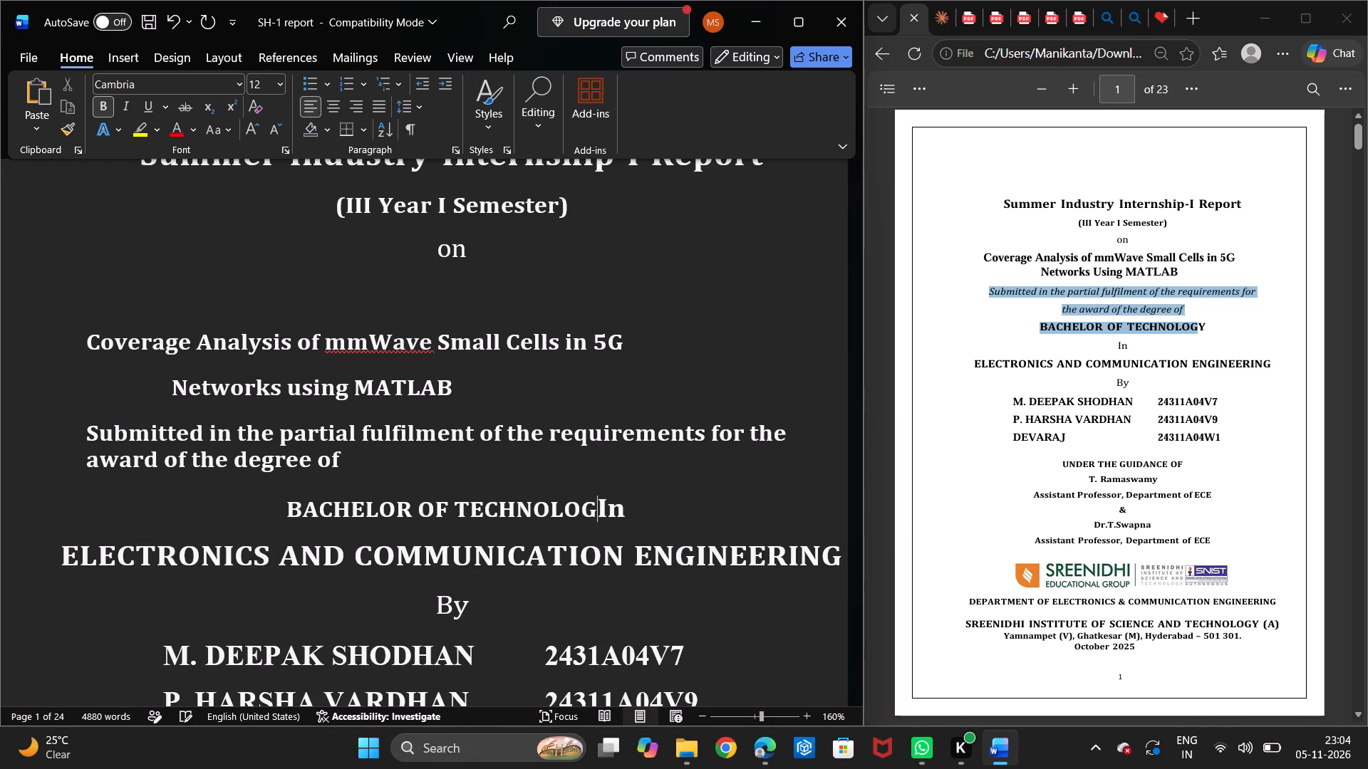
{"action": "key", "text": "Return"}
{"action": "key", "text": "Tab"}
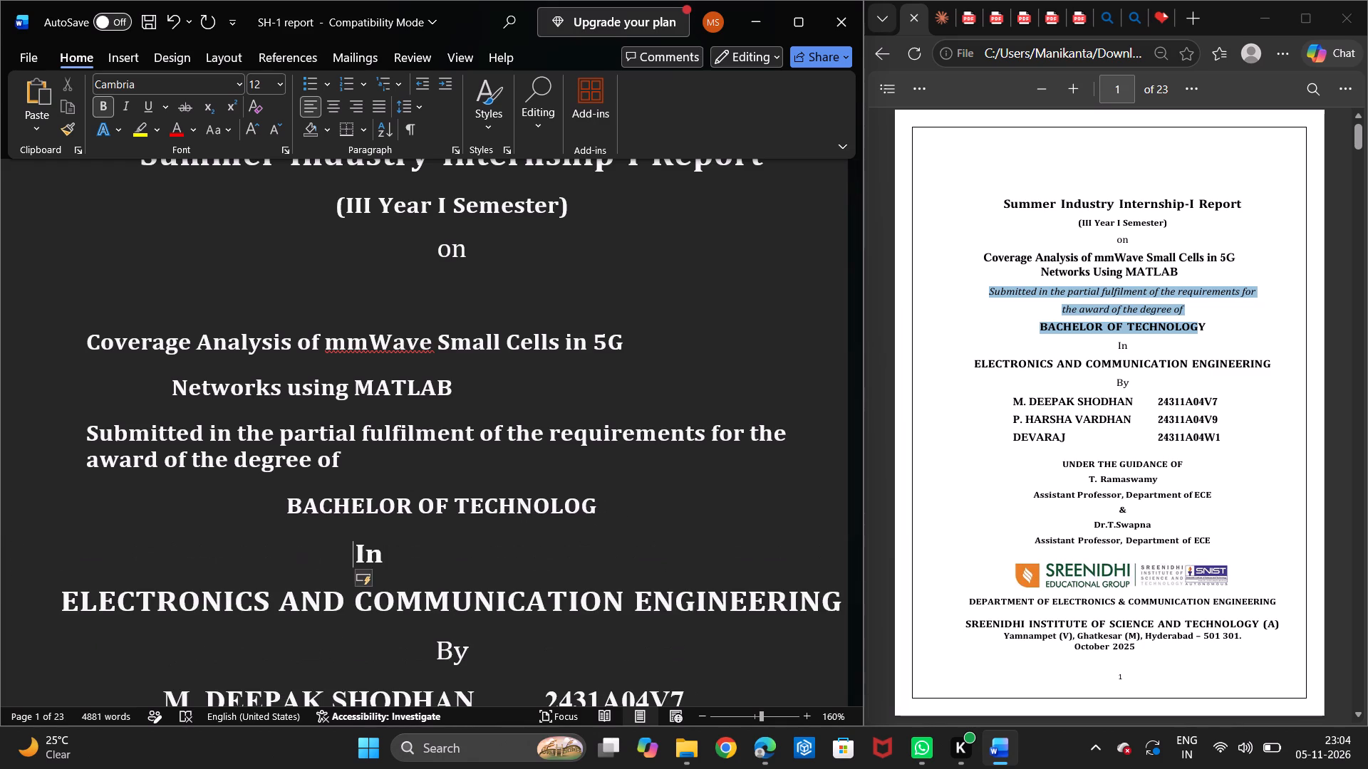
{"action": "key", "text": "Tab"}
Review the rearranged cover page from the report heading down to the guidance section and logo.
{"action": "scroll", "coordinate": [440, 482], "scroll_direction": "up", "scroll_amount": 1}
{"action": "scroll", "coordinate": [440, 482], "scroll_direction": "down", "scroll_amount": 1}
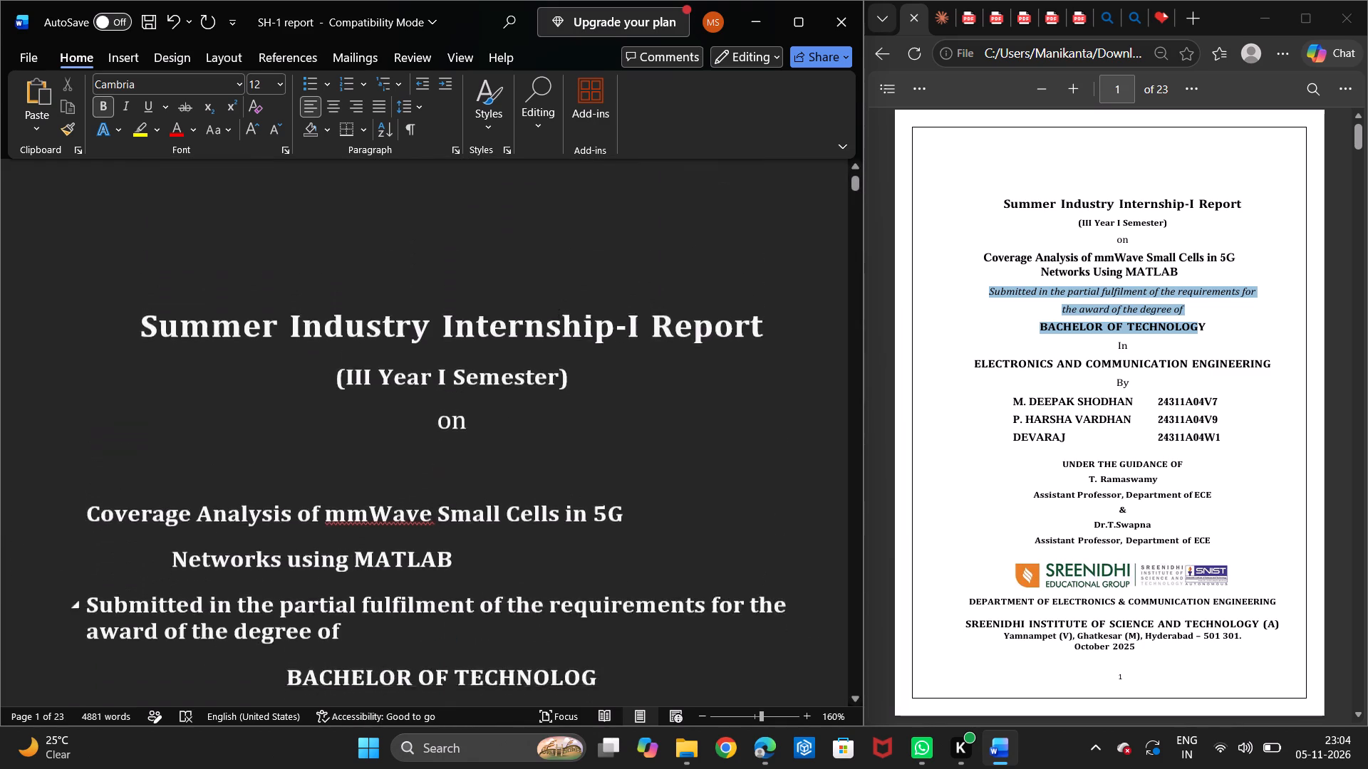
{"action": "scroll", "coordinate": [440, 482], "scroll_direction": "down", "scroll_amount": 2}
{"action": "scroll", "coordinate": [440, 482], "scroll_direction": "up", "scroll_amount": 1}
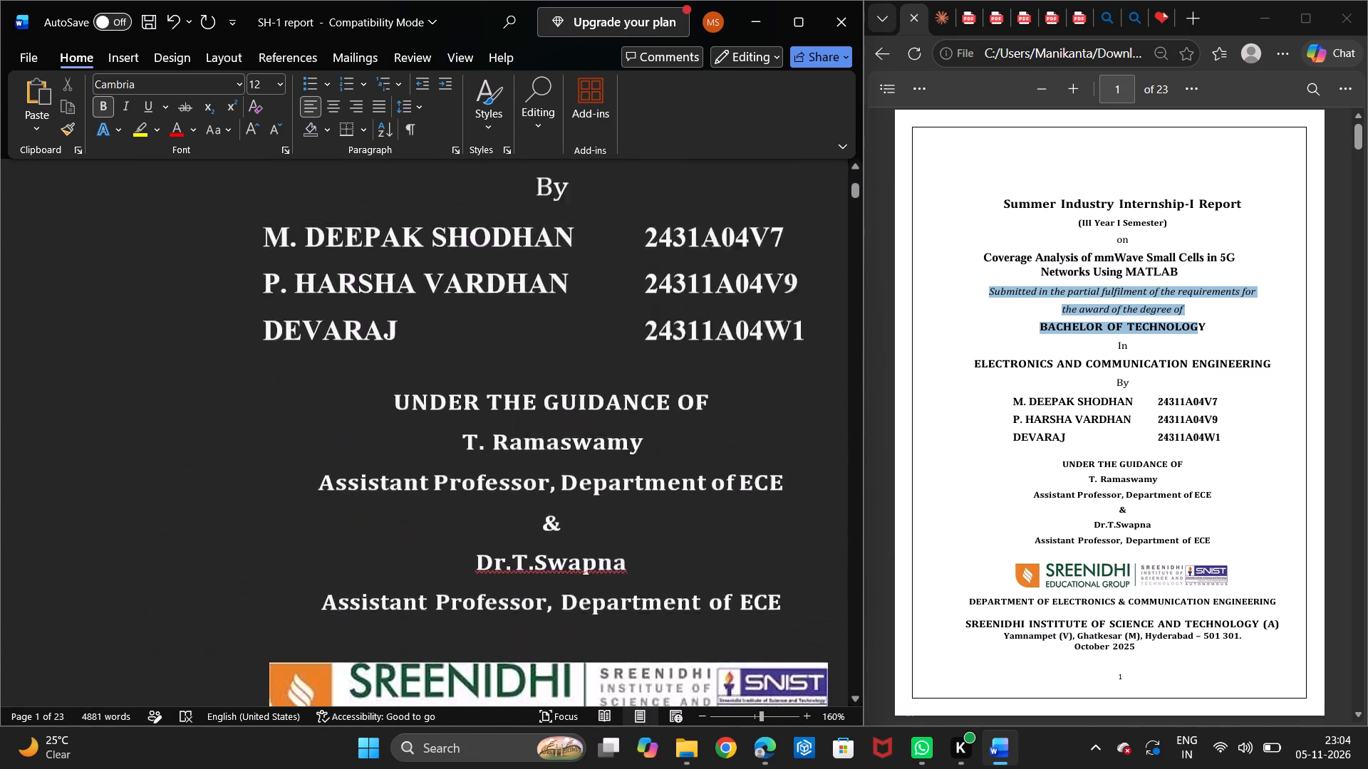
{"action": "scroll", "coordinate": [440, 482], "scroll_direction": "up", "scroll_amount": 2}
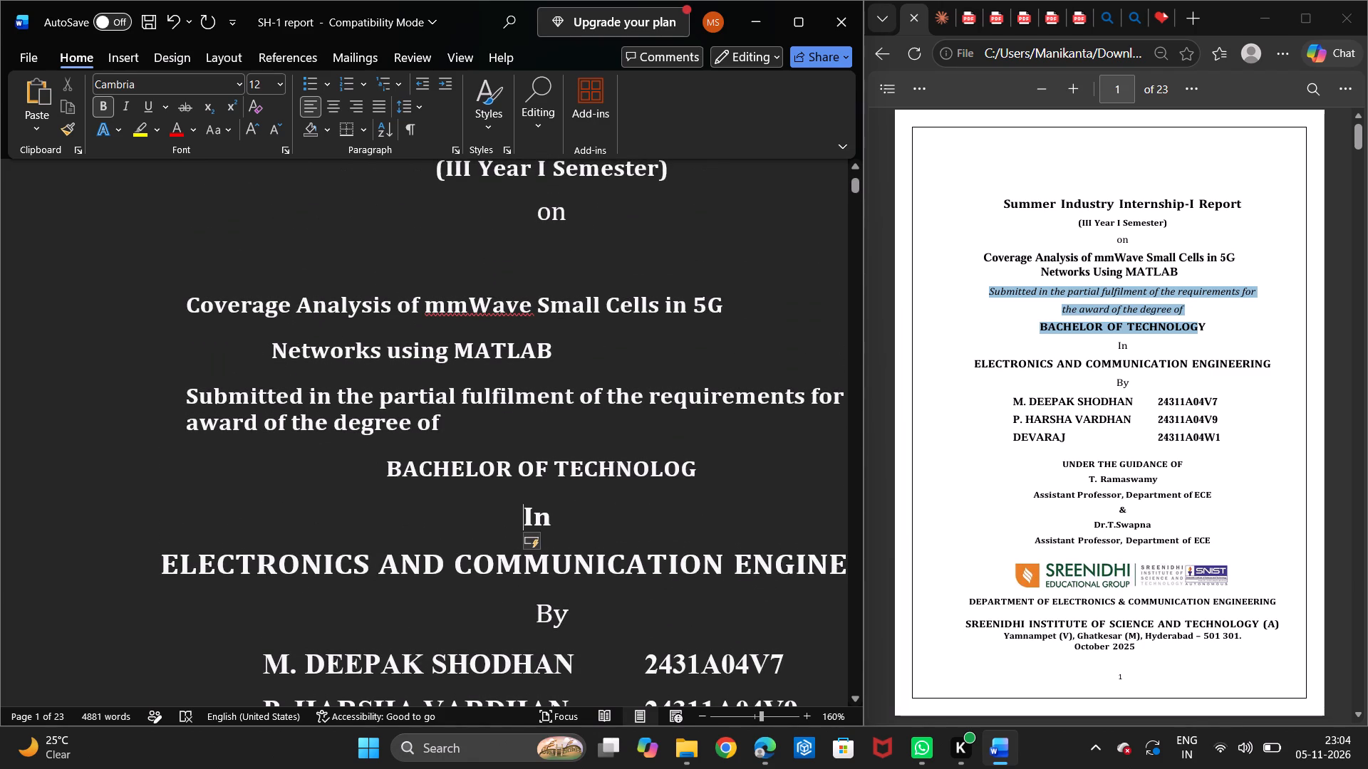
{"action": "scroll", "coordinate": [440, 483], "scroll_direction": "up", "scroll_amount": 1}
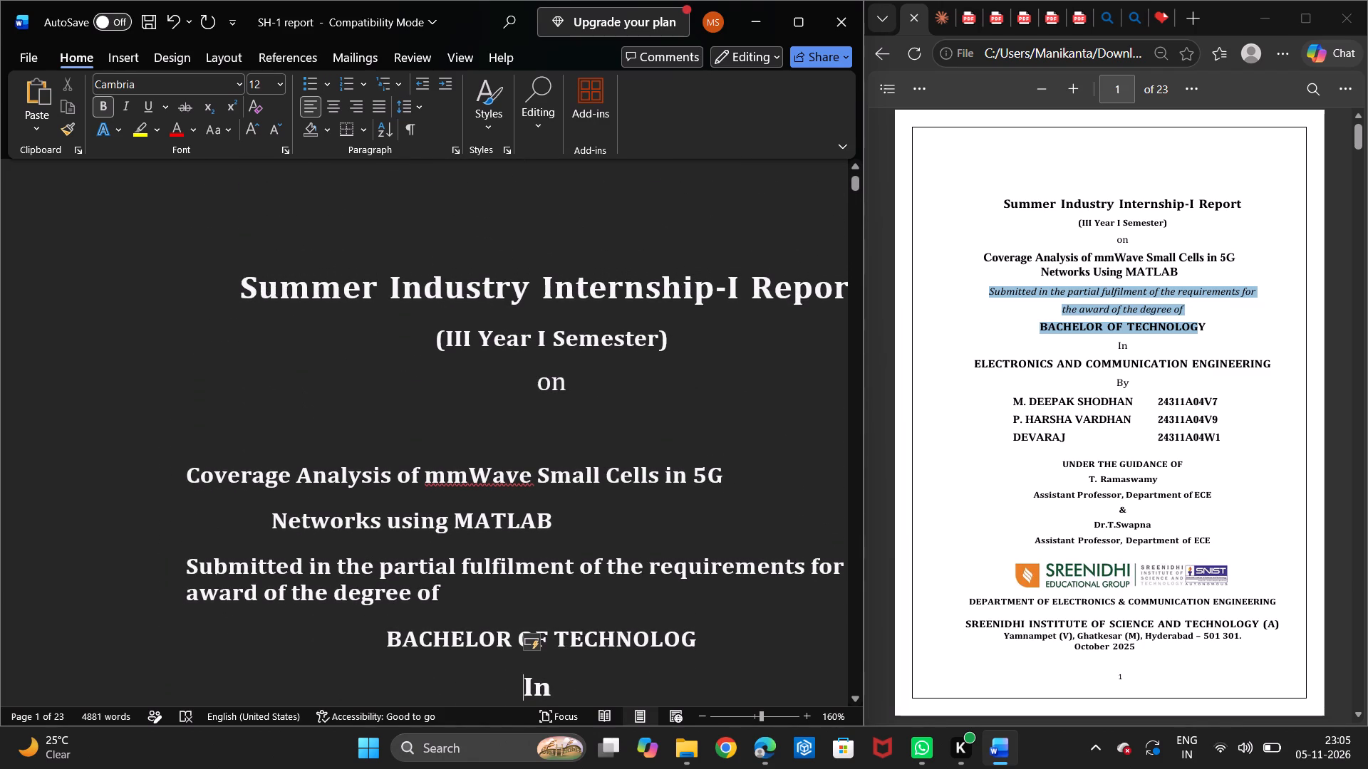
Close the SH-1 report document without saving its changes.
{"action": "left_click", "coordinate": [836, 18]}
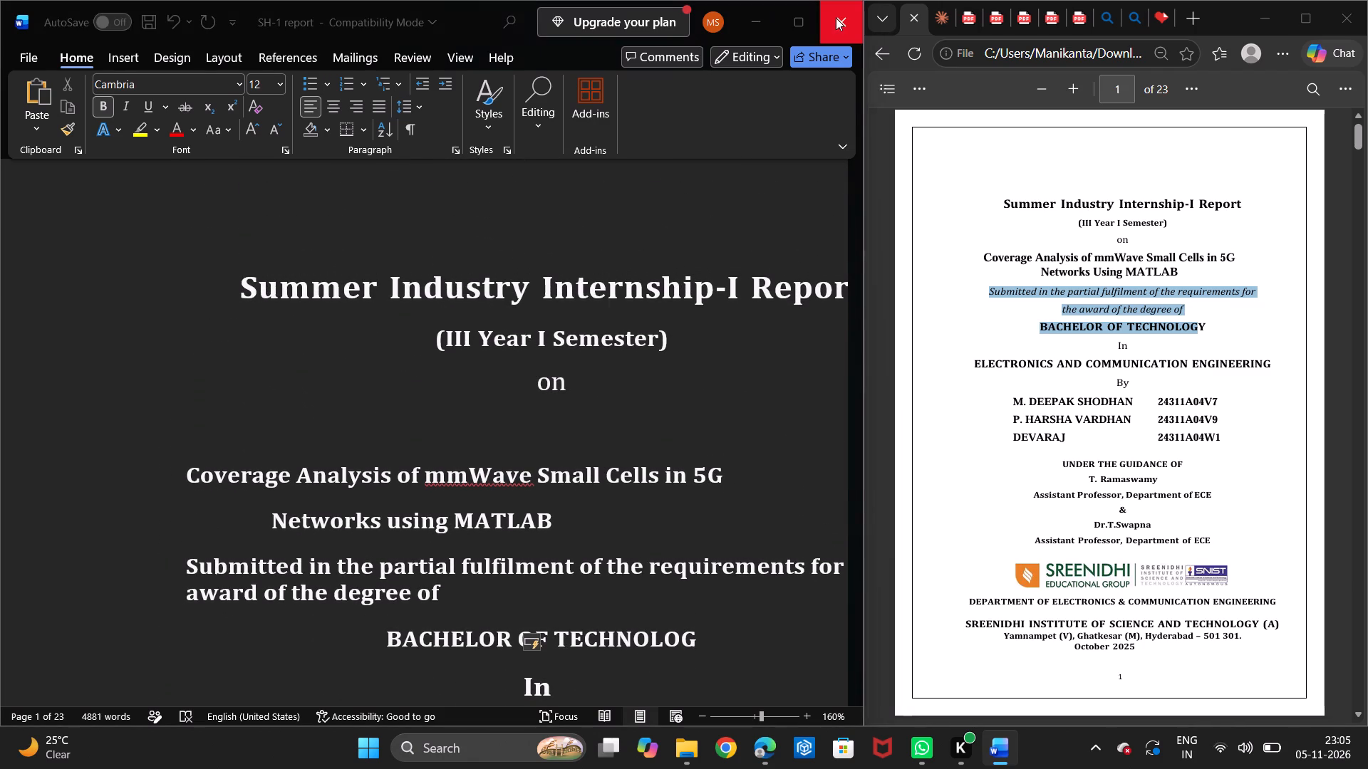
{"action": "left_click", "coordinate": [504, 501]}
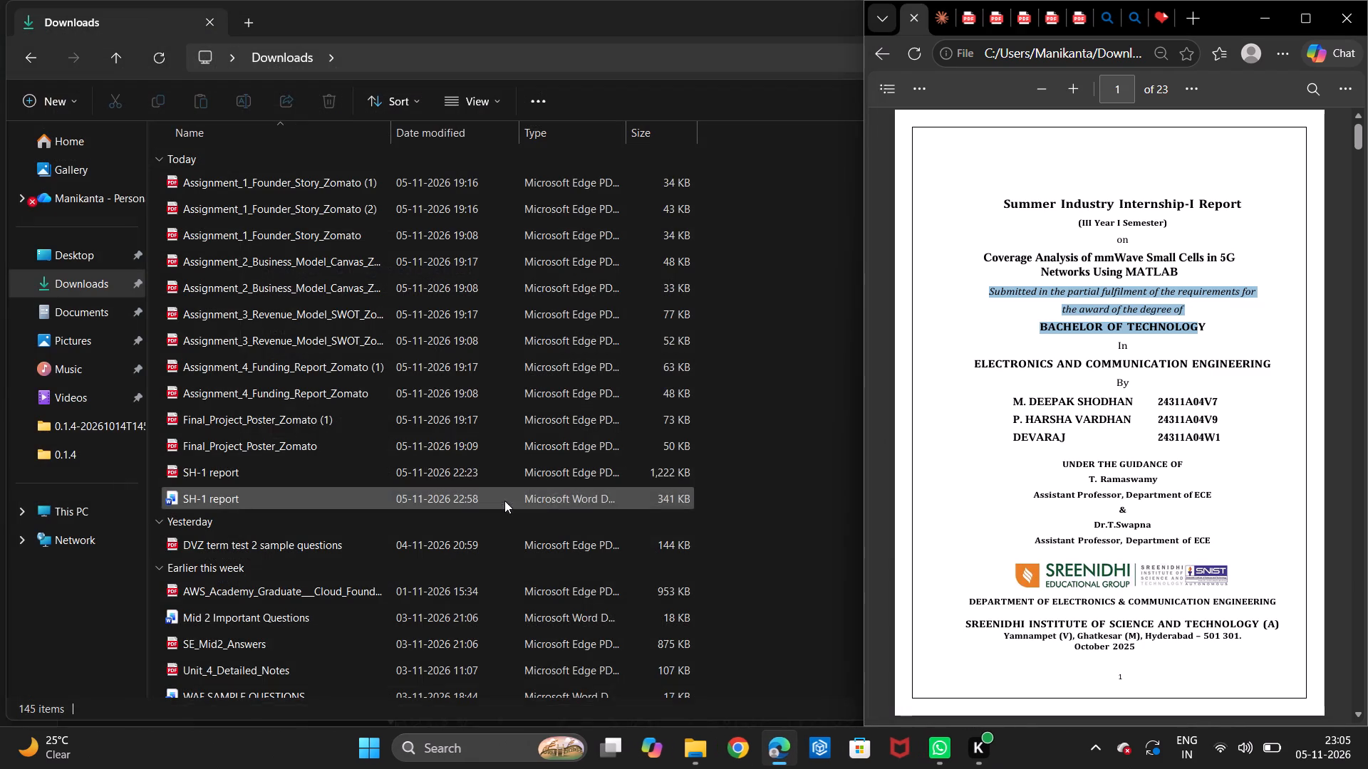
Launch Word by searching for it from the desktop.
{"action": "double_click", "coordinate": [469, 738]}
{"action": "type", "text": "wpr"}
{"action": "key", "text": "BackSpace"}
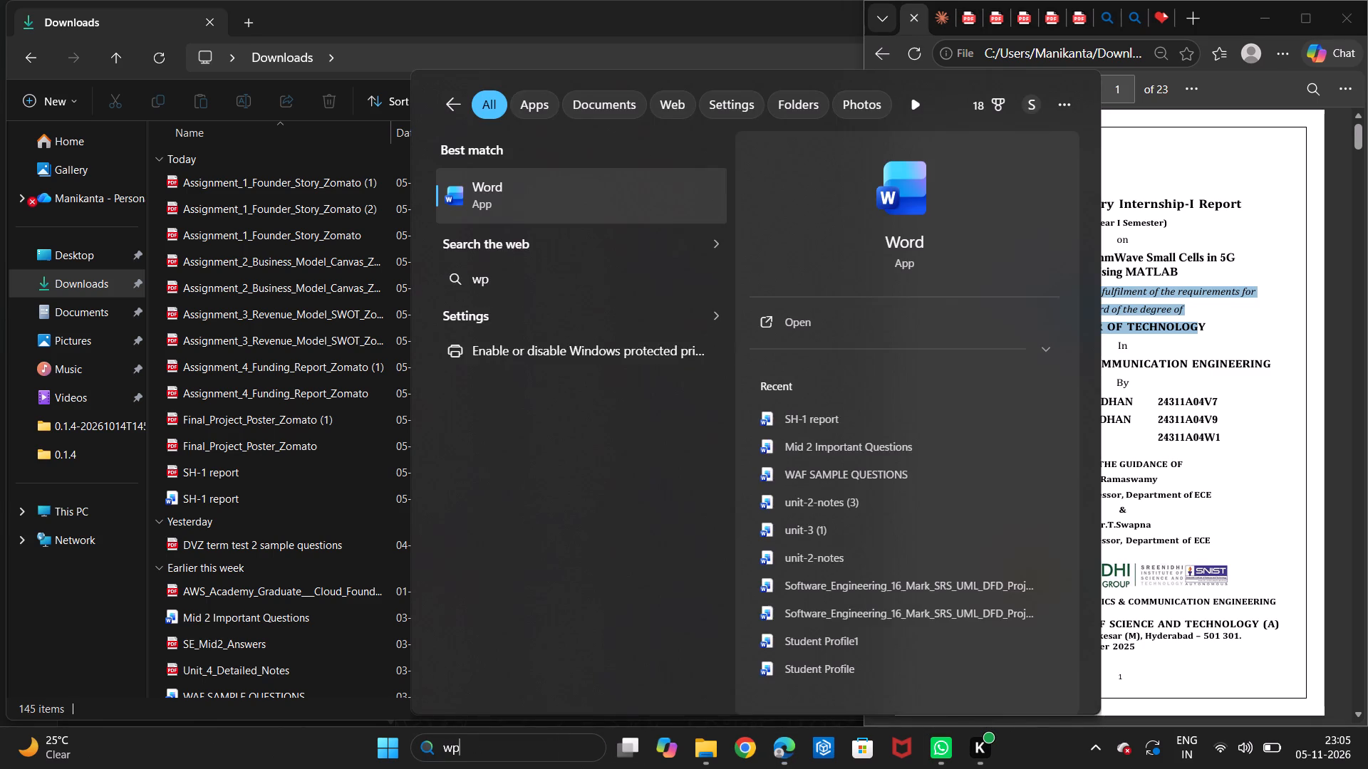
{"action": "key", "text": "BackSpace"}
{"action": "type", "text": "ord"}
{"action": "key", "text": "Return"}
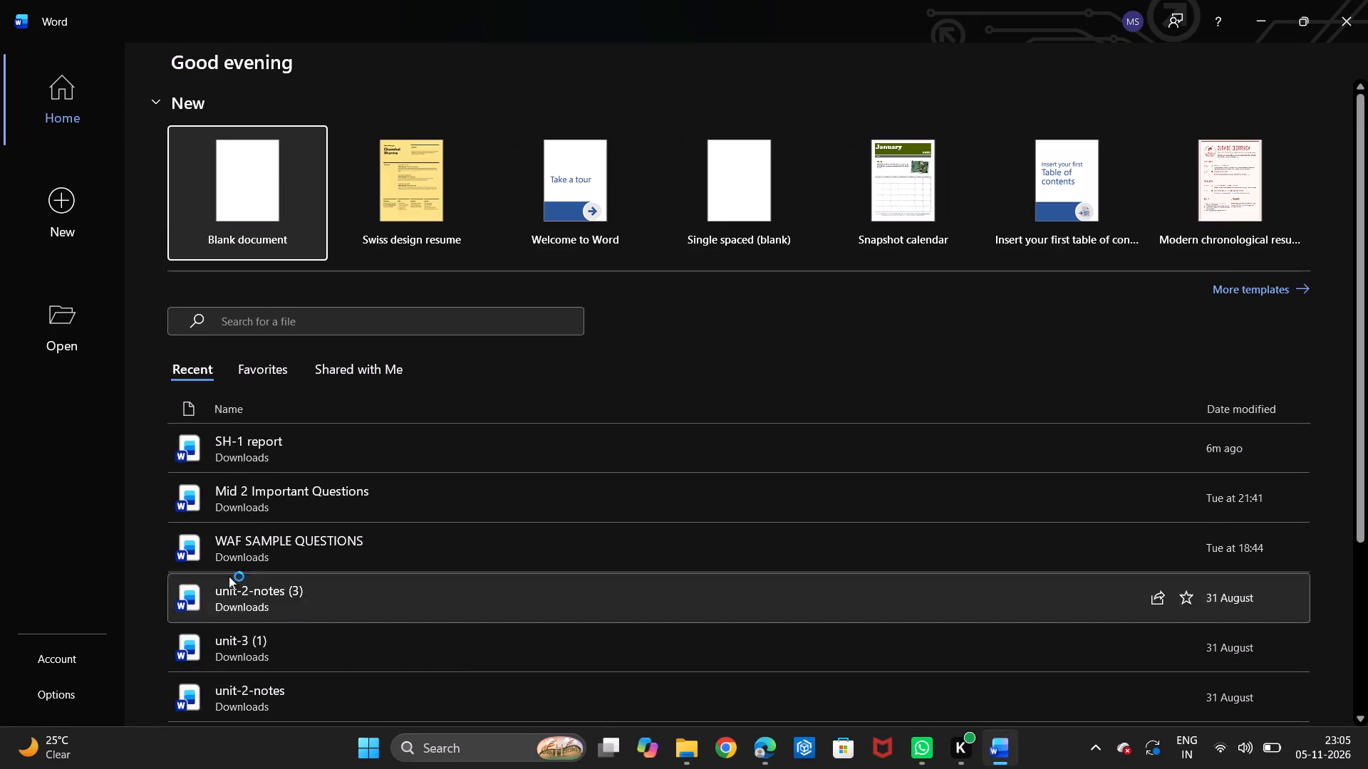
Open the SH-1 report Word document from the Downloads folder.
{"action": "scroll", "coordinate": [154, 394], "scroll_direction": "down", "scroll_amount": 2}
{"action": "scroll", "coordinate": [209, 223], "scroll_direction": "left", "scroll_amount": 1}
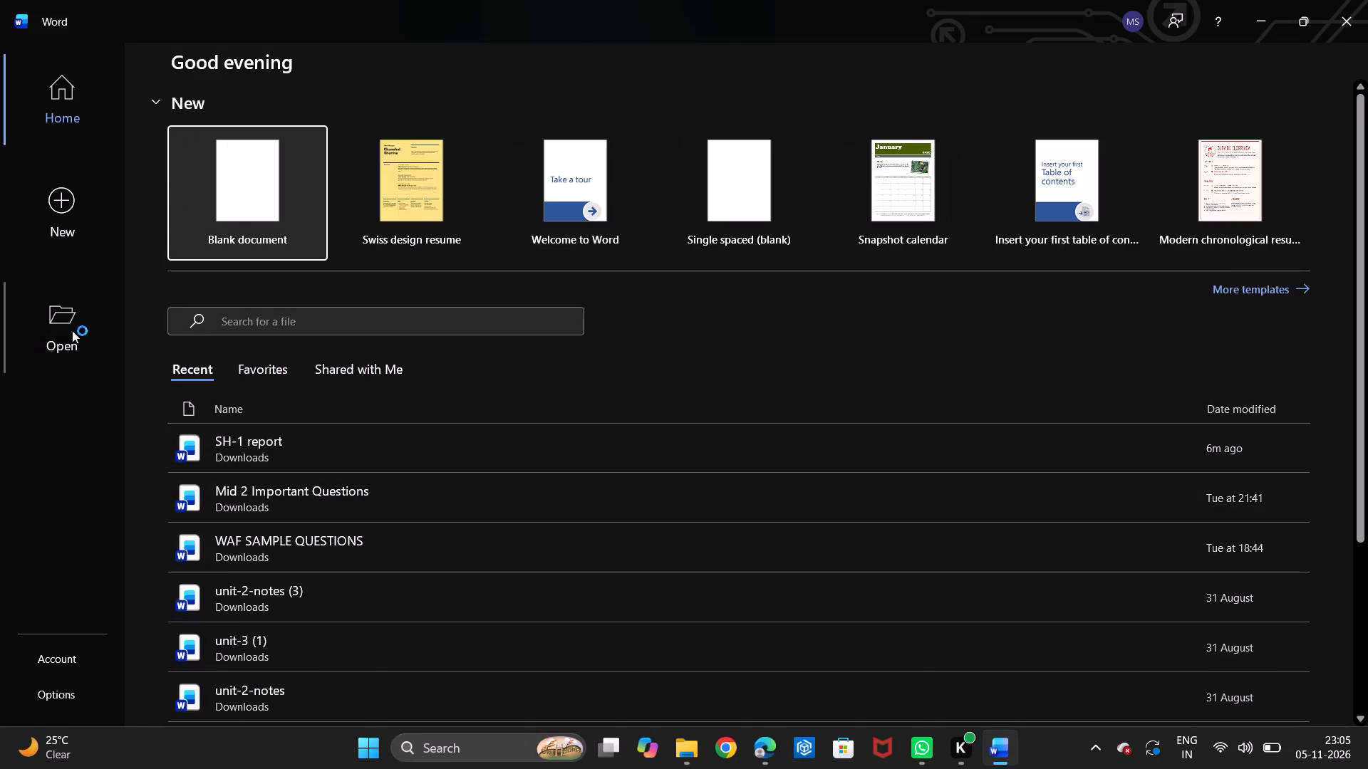
{"action": "scroll", "coordinate": [72, 330], "scroll_direction": "left", "scroll_amount": 1}
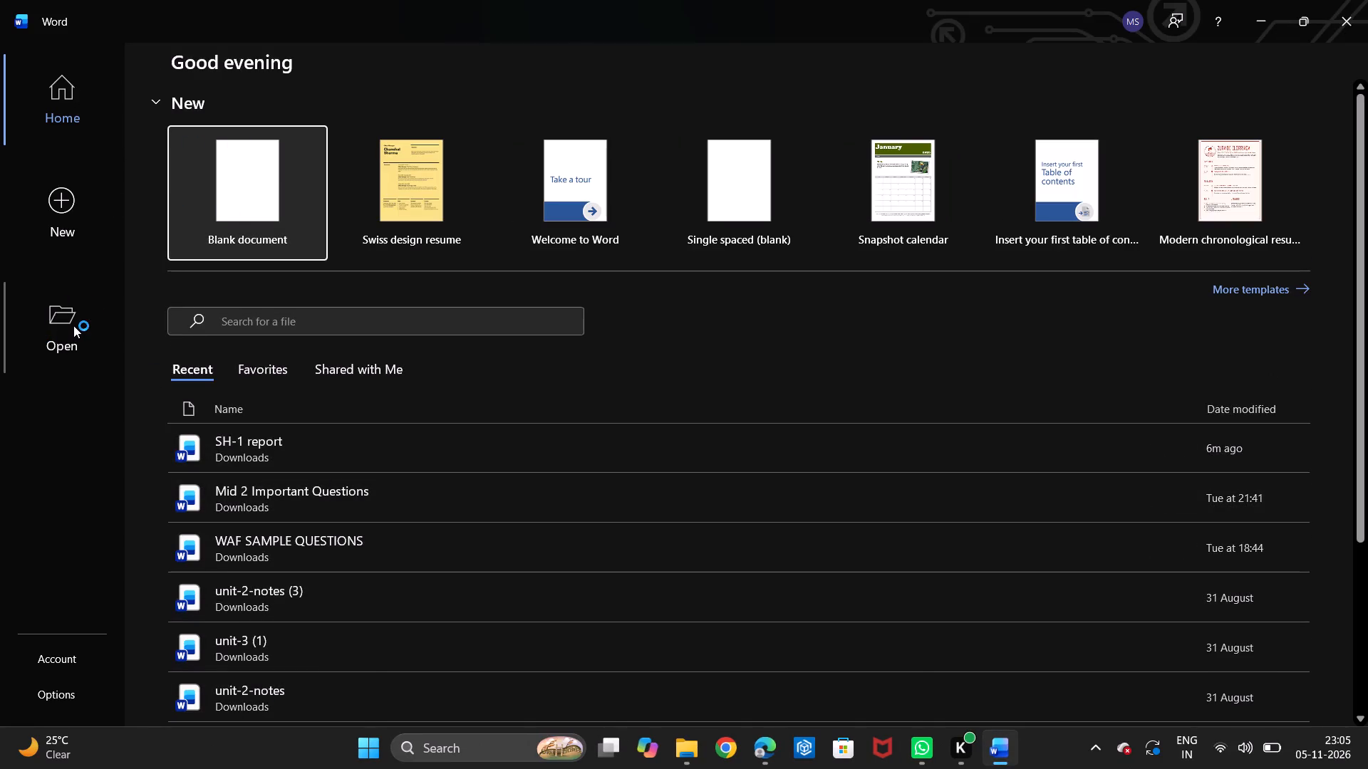
{"action": "double_click", "coordinate": [68, 325]}
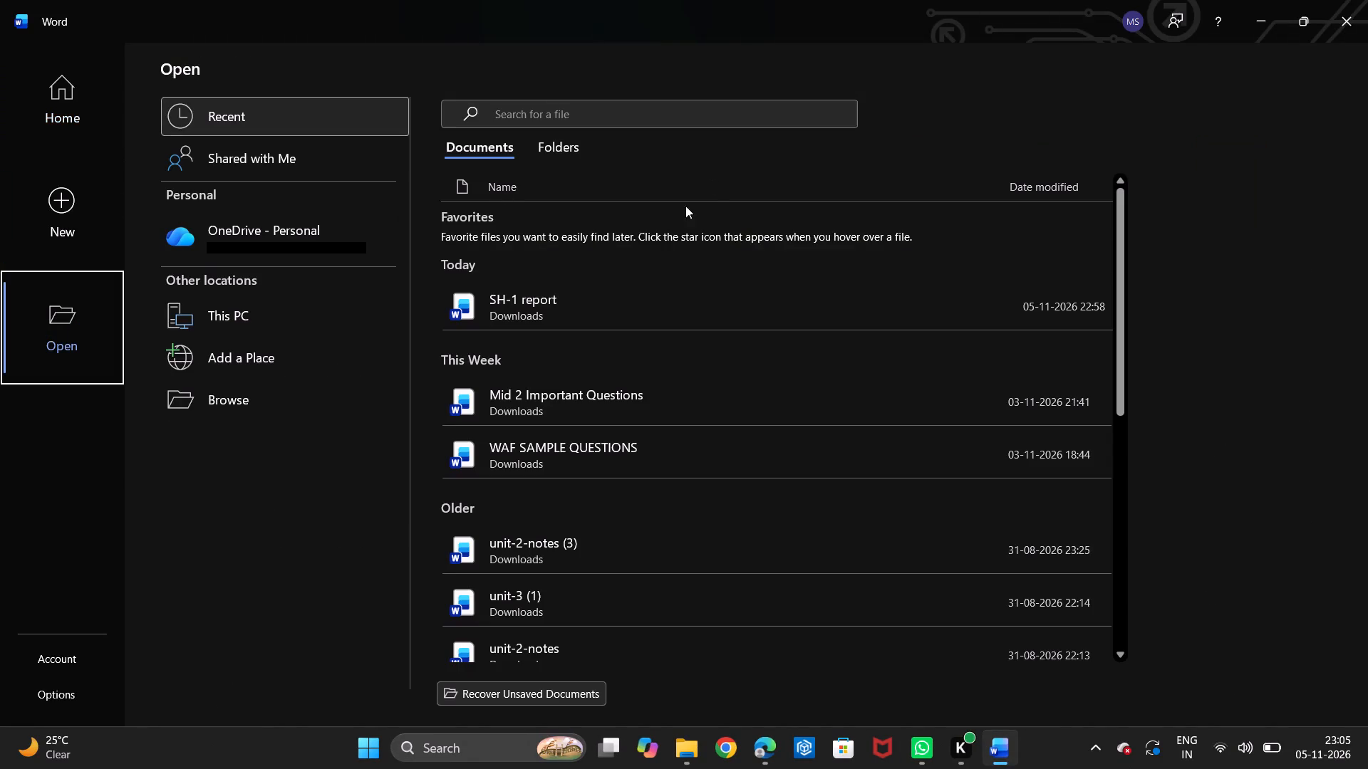
{"action": "double_click", "coordinate": [249, 388]}
{"action": "scroll", "coordinate": [259, 221], "scroll_direction": "left", "scroll_amount": 1}
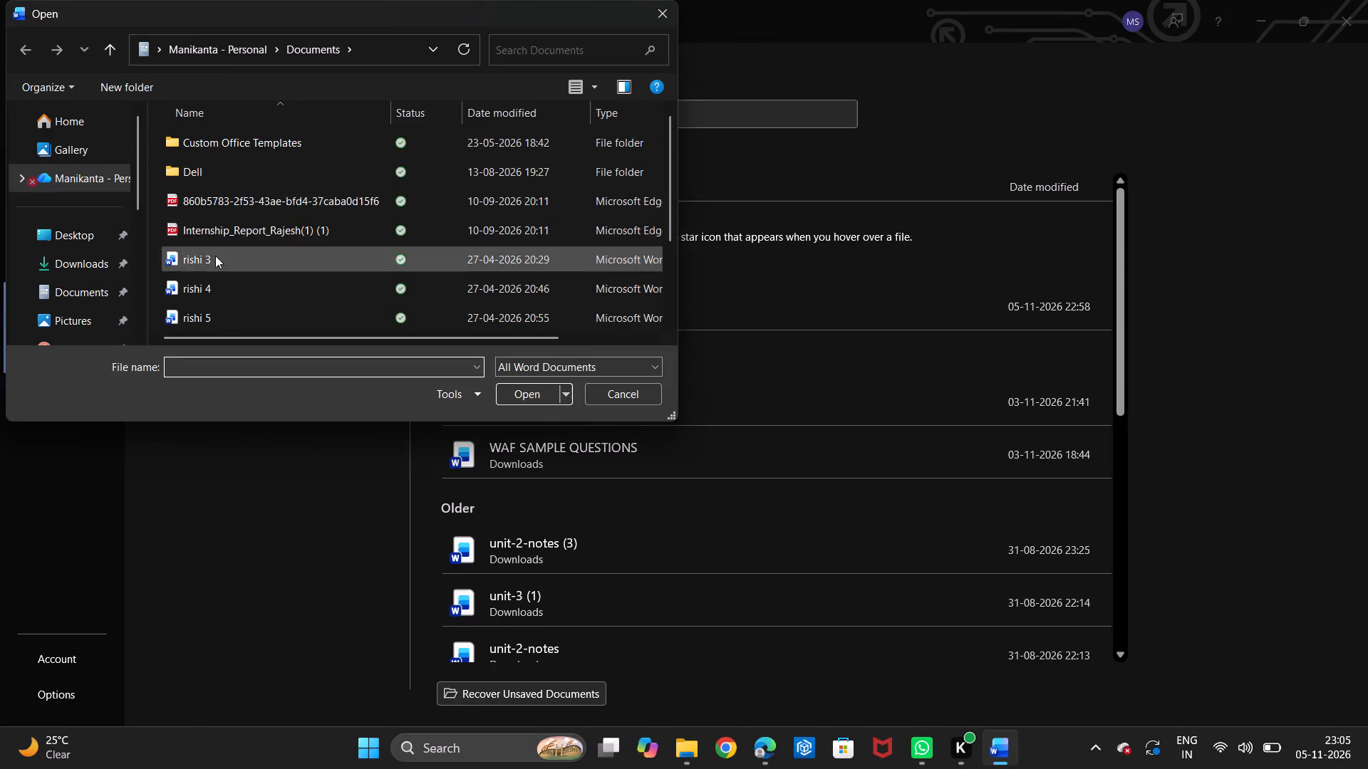
{"action": "scroll", "coordinate": [215, 256], "scroll_direction": "left", "scroll_amount": 1}
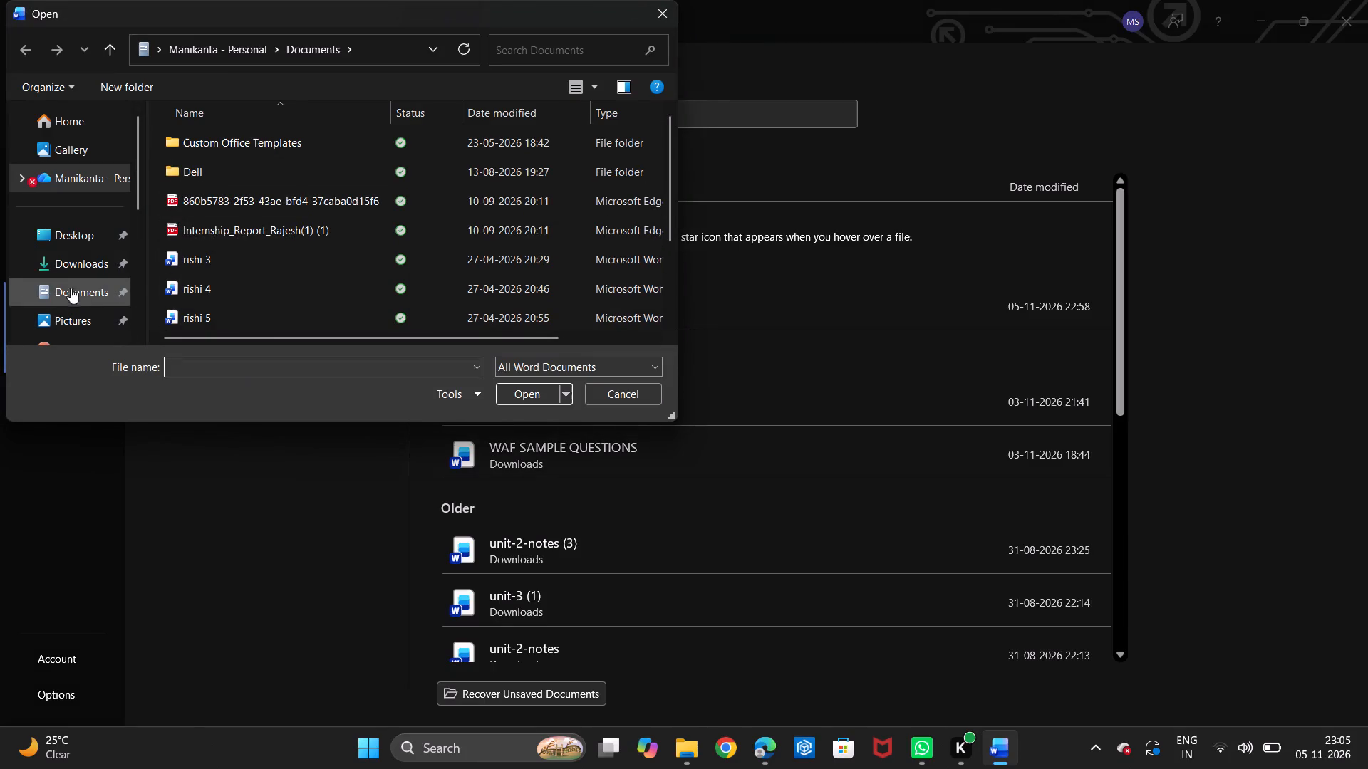
{"action": "left_click", "coordinate": [61, 253]}
{"action": "left_click", "coordinate": [61, 253]}
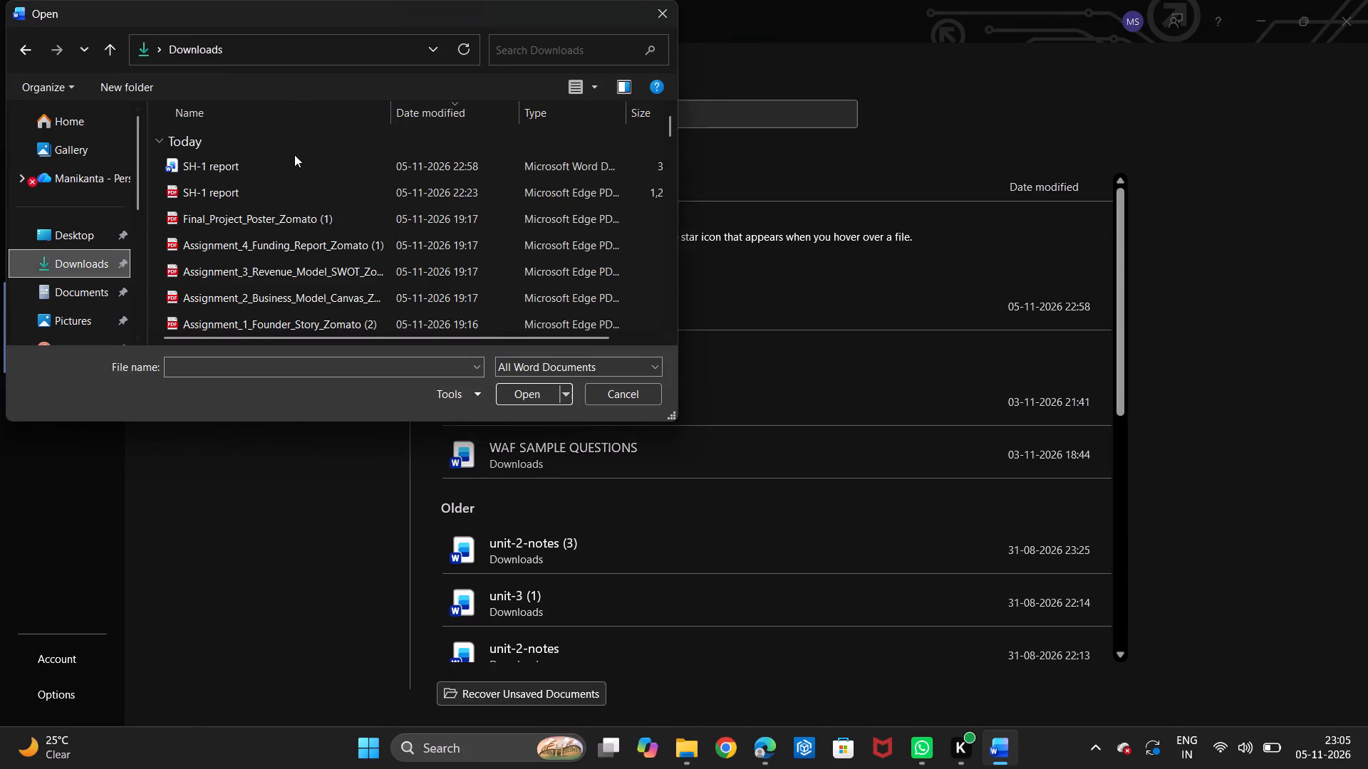
{"action": "left_click", "coordinate": [255, 172]}
{"action": "left_click", "coordinate": [532, 390]}
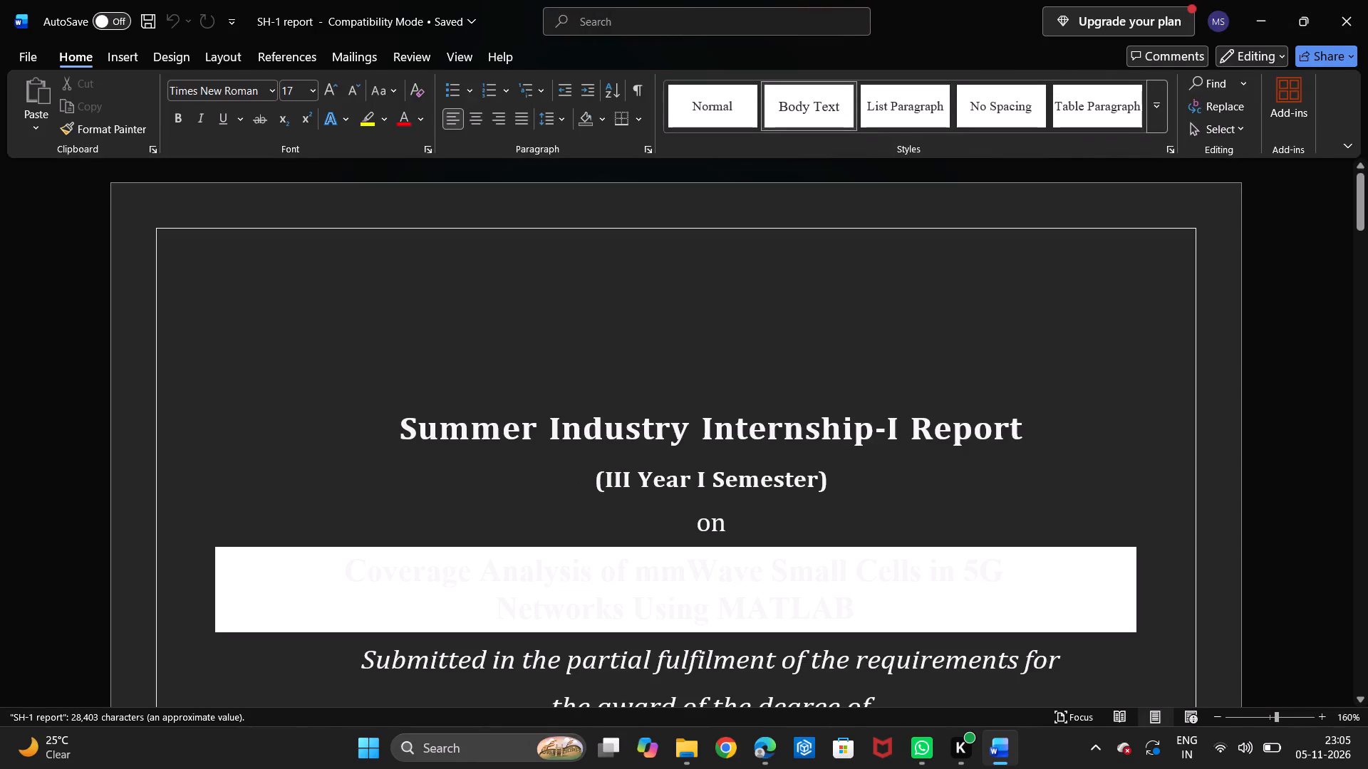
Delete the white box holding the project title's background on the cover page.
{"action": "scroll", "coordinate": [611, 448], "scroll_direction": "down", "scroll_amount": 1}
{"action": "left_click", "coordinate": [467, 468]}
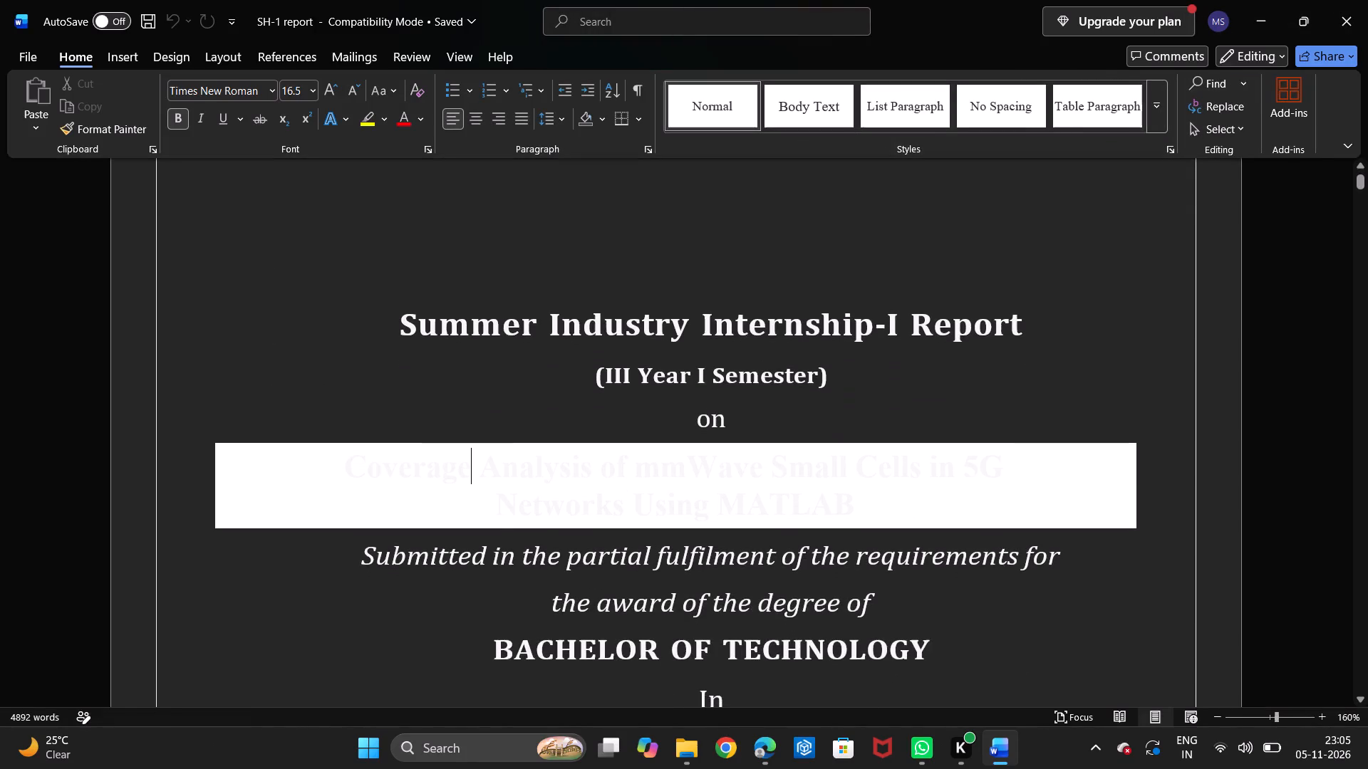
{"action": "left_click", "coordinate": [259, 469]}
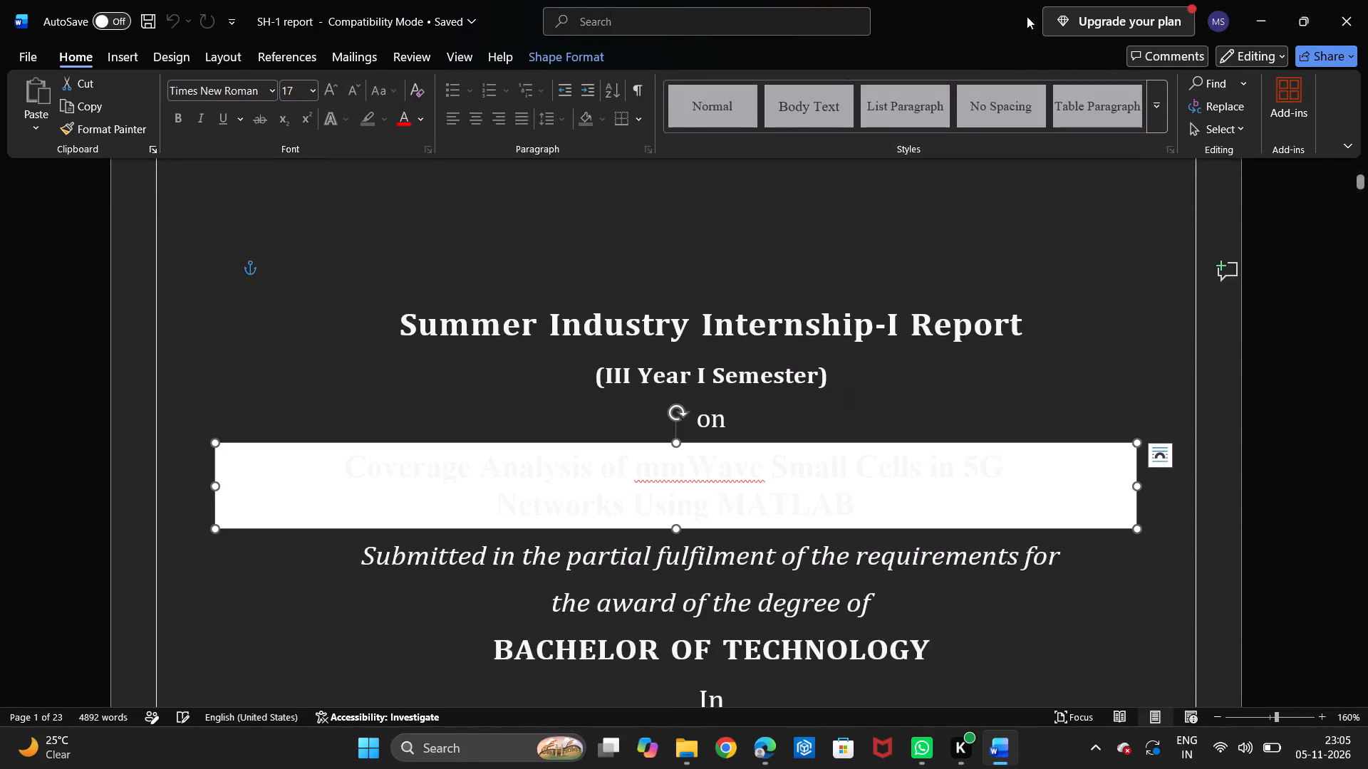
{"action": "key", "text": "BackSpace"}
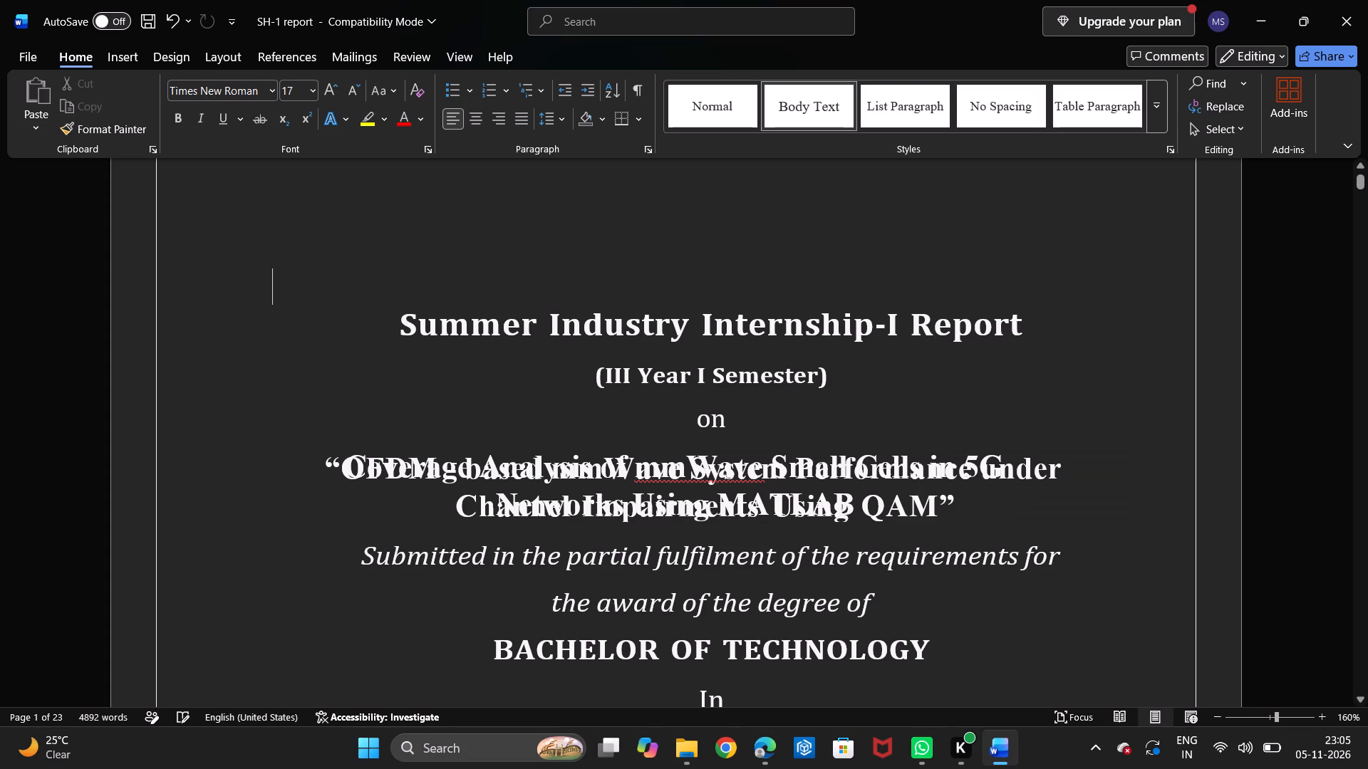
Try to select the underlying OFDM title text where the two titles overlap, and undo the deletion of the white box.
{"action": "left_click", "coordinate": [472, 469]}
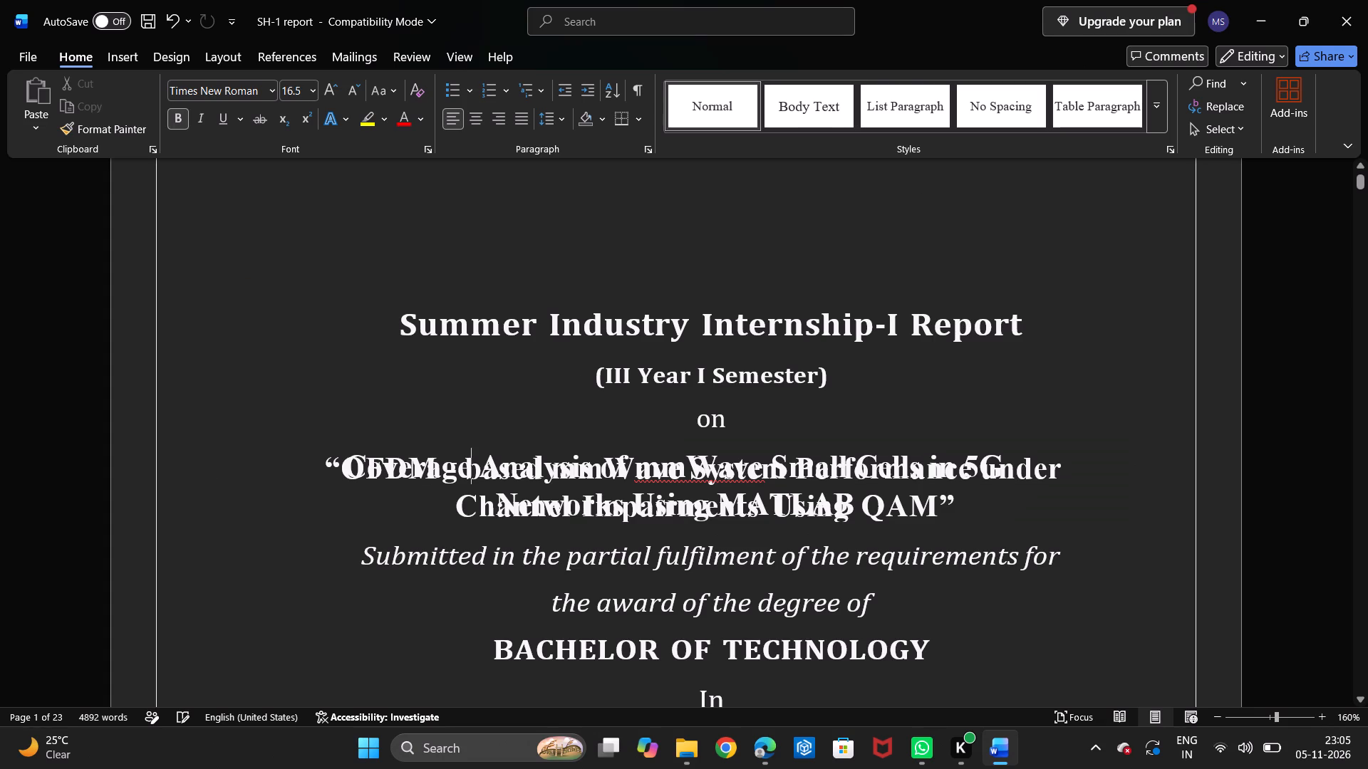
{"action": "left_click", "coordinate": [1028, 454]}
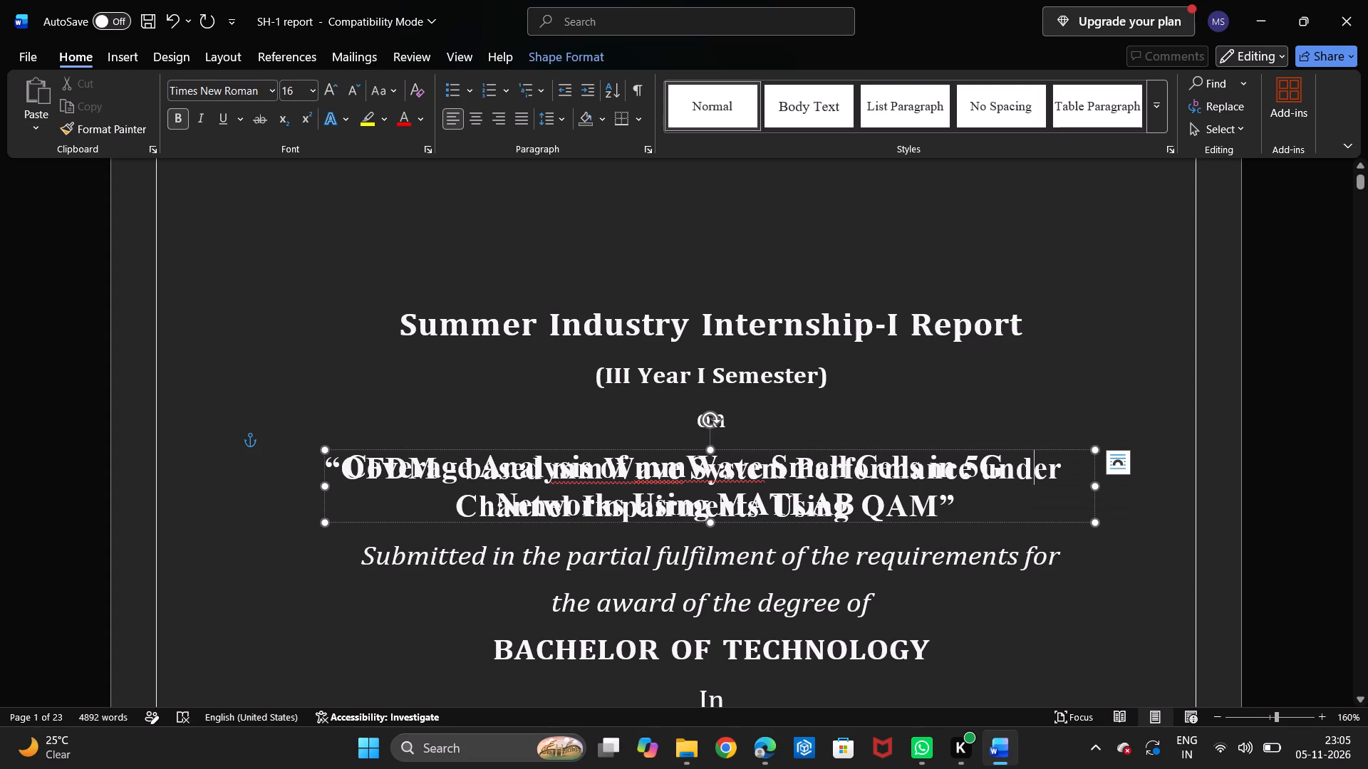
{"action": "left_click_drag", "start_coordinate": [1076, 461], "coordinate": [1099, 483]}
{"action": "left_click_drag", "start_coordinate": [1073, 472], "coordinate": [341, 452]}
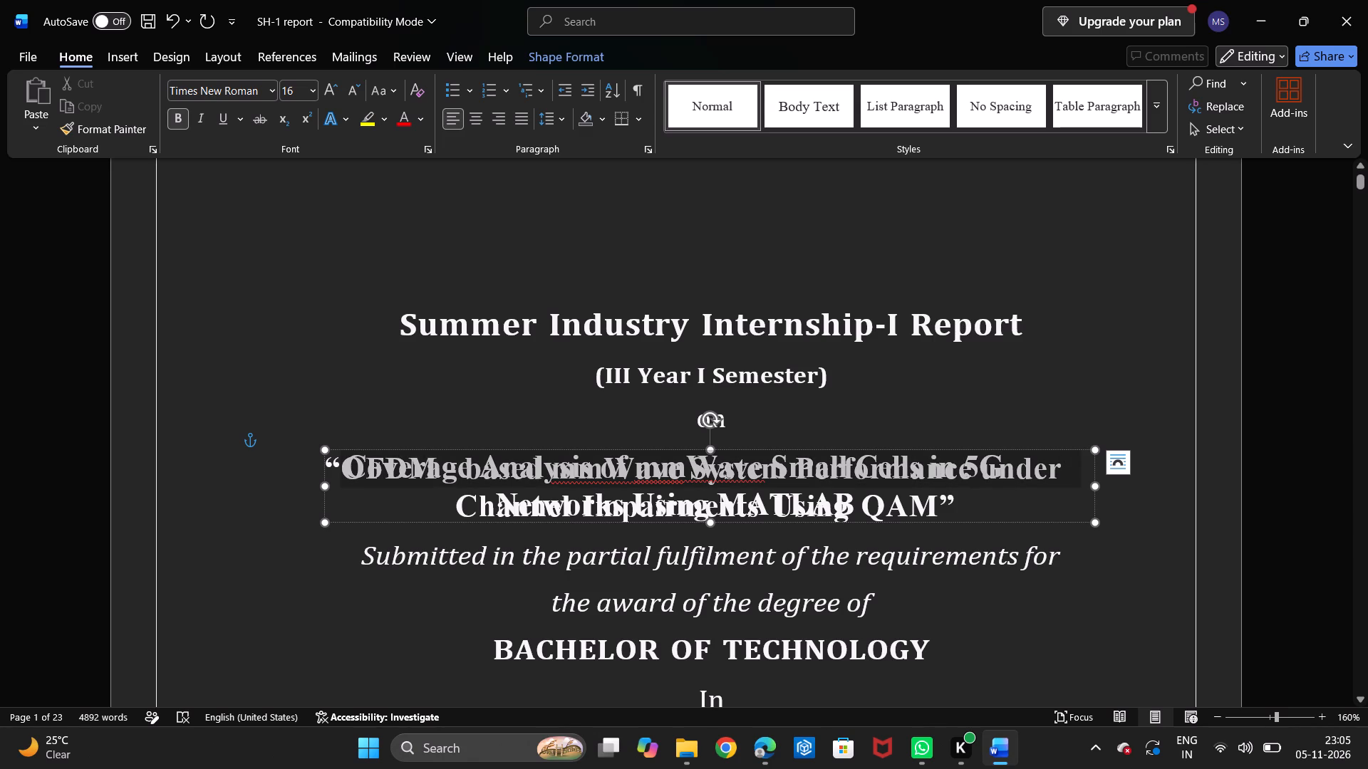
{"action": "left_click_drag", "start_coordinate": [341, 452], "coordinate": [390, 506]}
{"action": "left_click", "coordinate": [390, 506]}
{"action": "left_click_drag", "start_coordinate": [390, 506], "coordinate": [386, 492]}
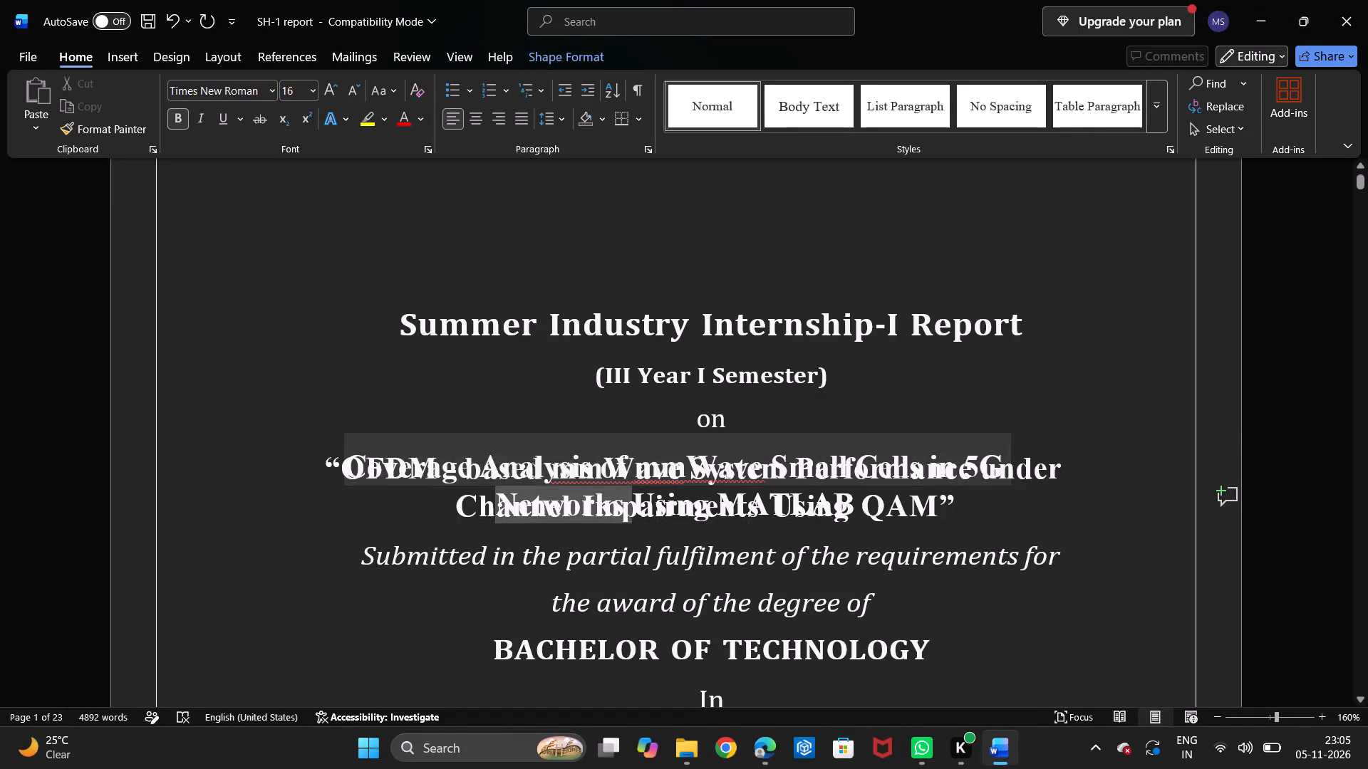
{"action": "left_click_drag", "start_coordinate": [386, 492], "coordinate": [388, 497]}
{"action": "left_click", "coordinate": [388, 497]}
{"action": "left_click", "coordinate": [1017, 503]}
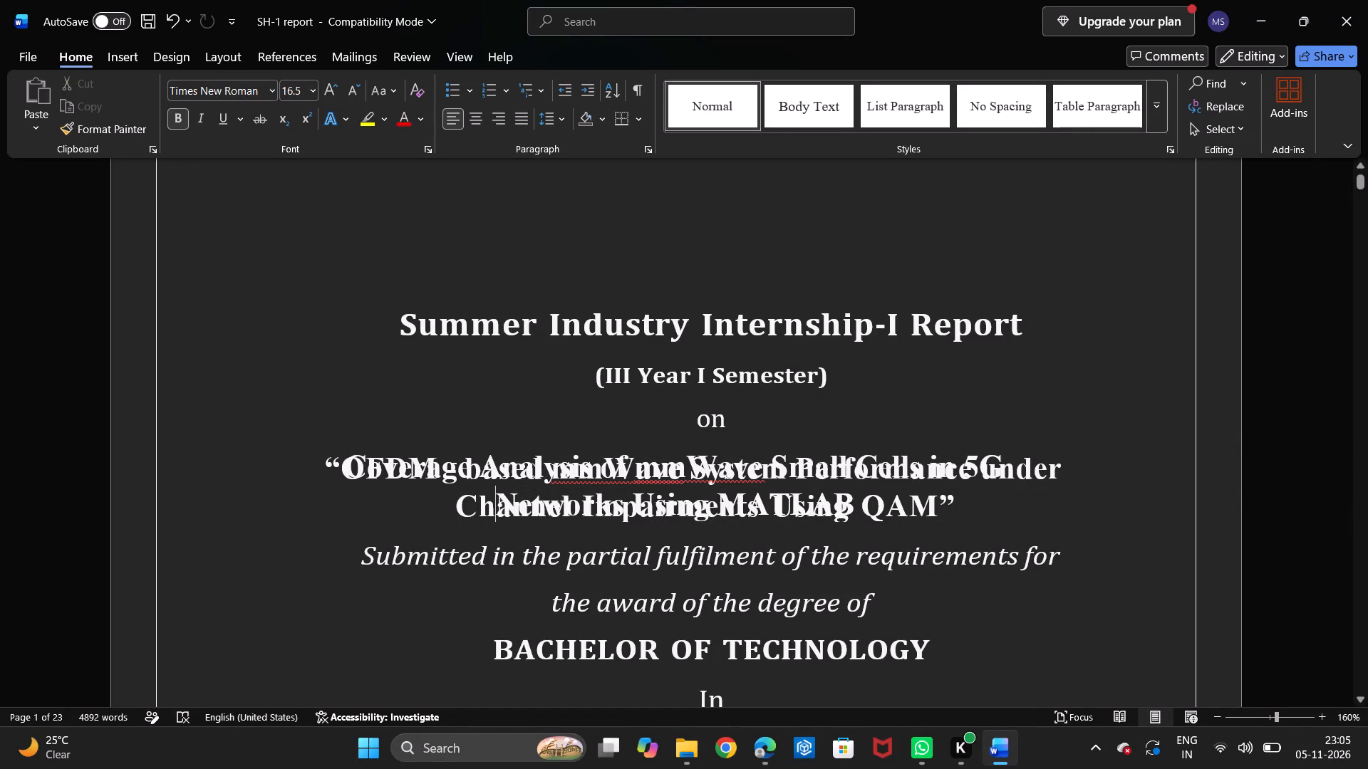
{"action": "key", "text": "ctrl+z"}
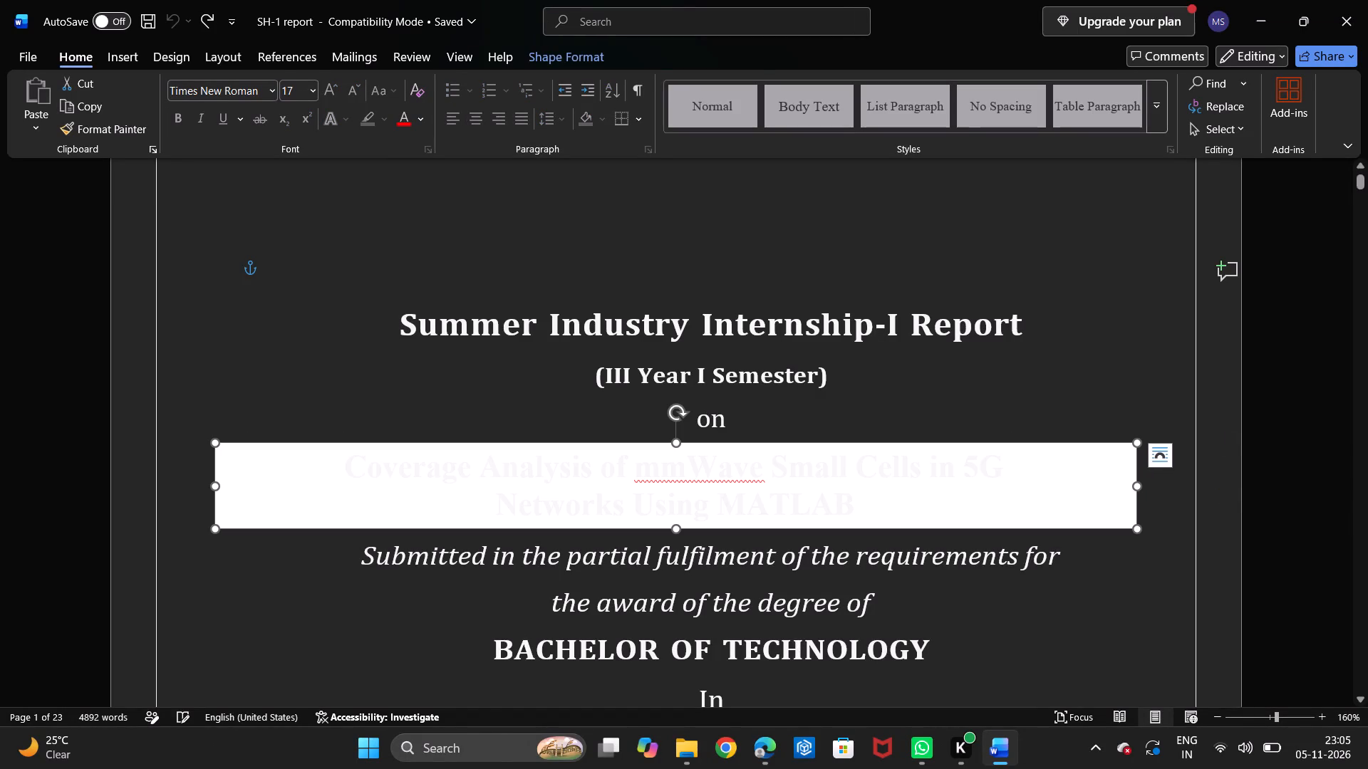
Delete the white box behind the cover title and the overlapping OFDM title text that follows the opening quotation mark.
{"action": "key", "text": "BackSpace"}
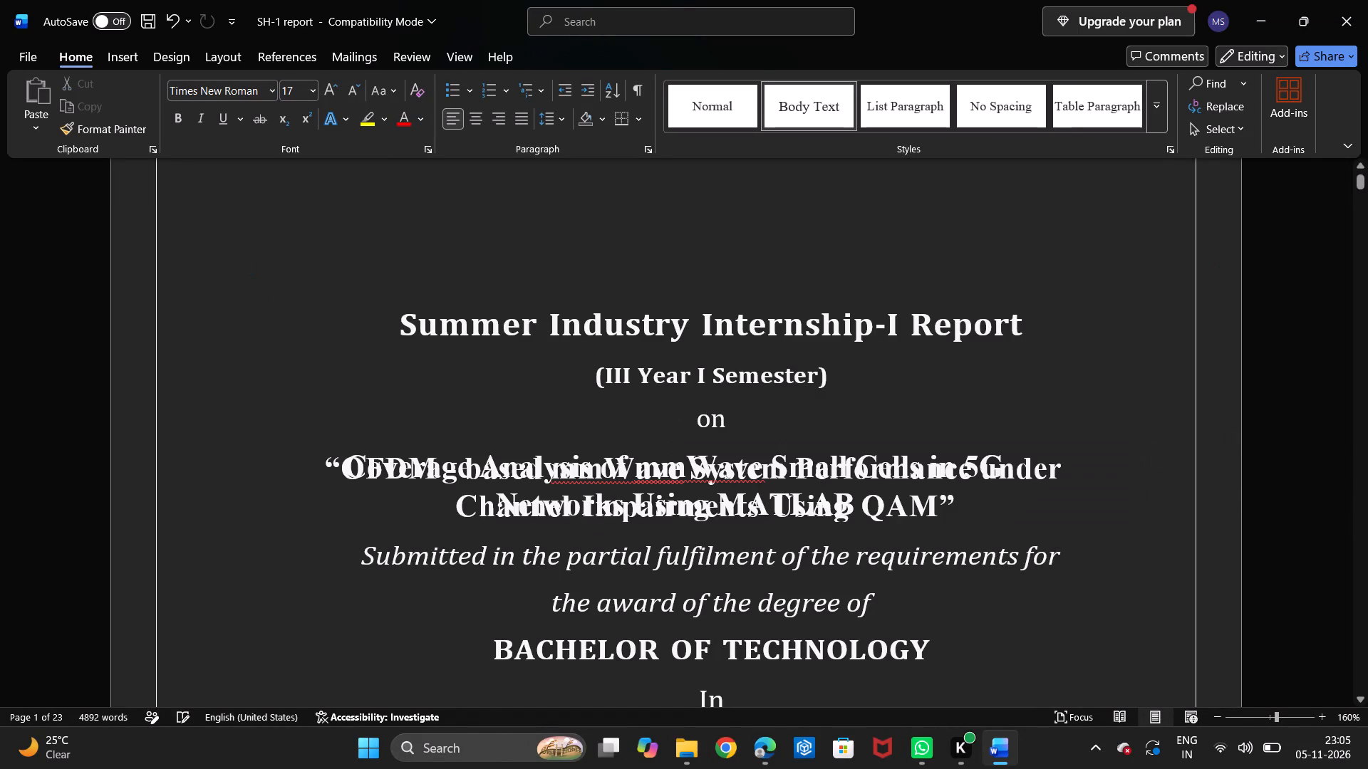
{"action": "left_click", "coordinate": [1009, 516]}
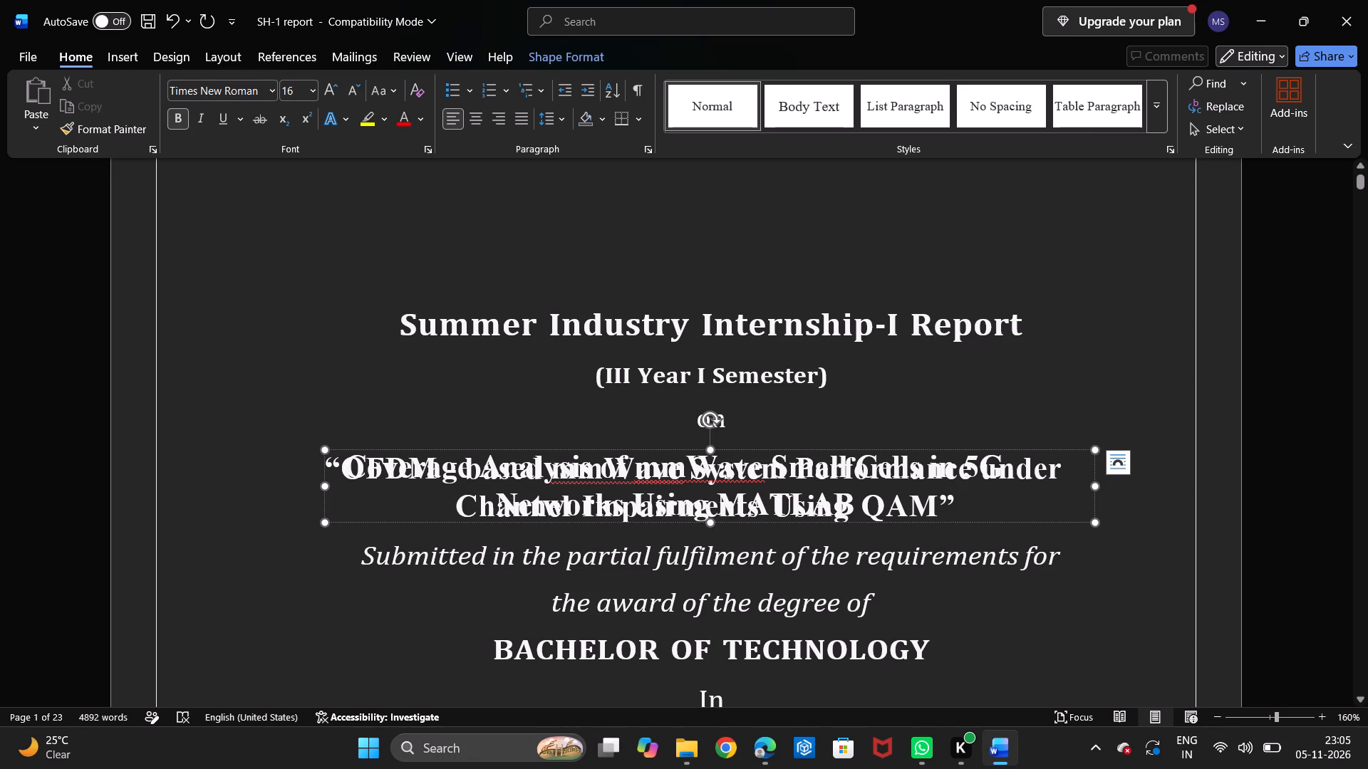
{"action": "left_click_drag", "start_coordinate": [988, 515], "coordinate": [333, 452]}
{"action": "key", "text": "BackSpace"}
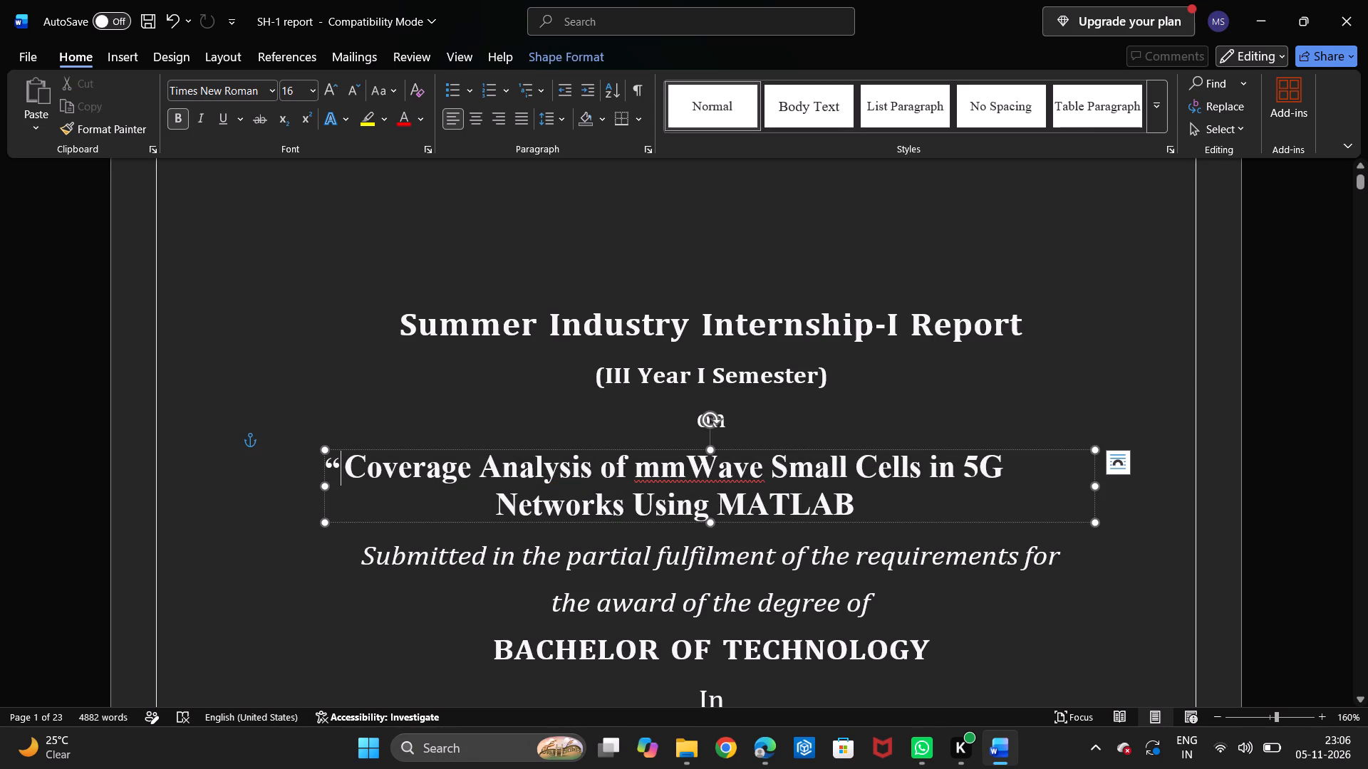
{"action": "left_click", "coordinate": [379, 384]}
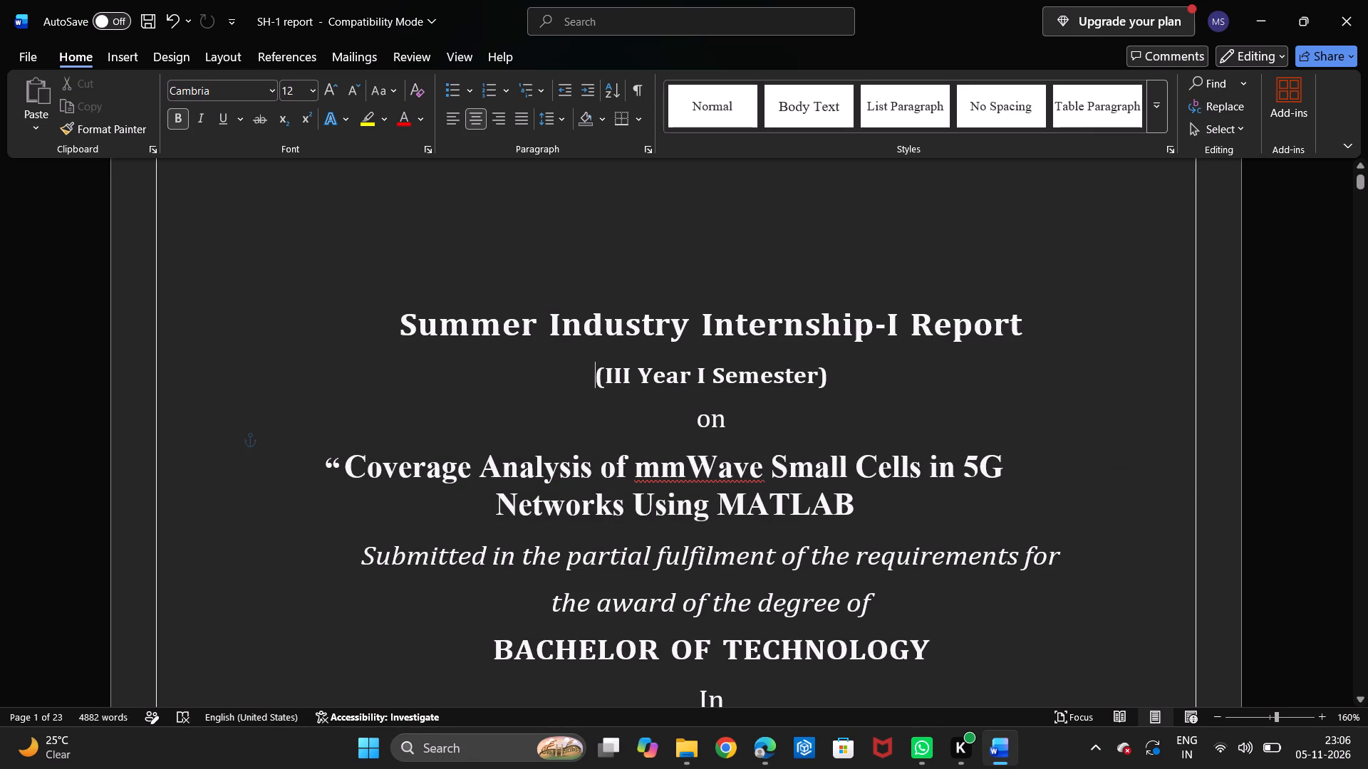
Add the initial "Y. " before the third student's name in the list under "By".
{"action": "scroll", "coordinate": [986, 534], "scroll_direction": "down", "scroll_amount": 1}
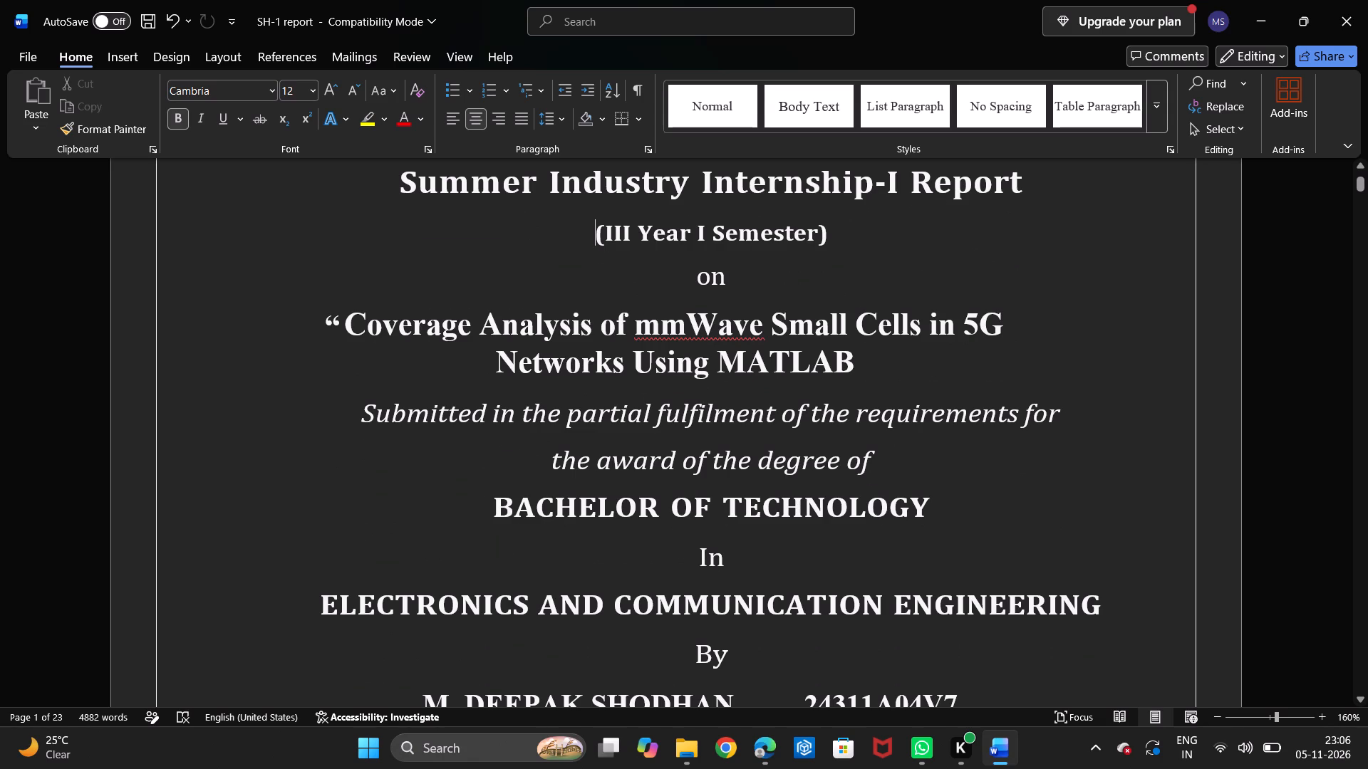
{"action": "scroll", "coordinate": [824, 518], "scroll_direction": "right", "scroll_amount": 3}
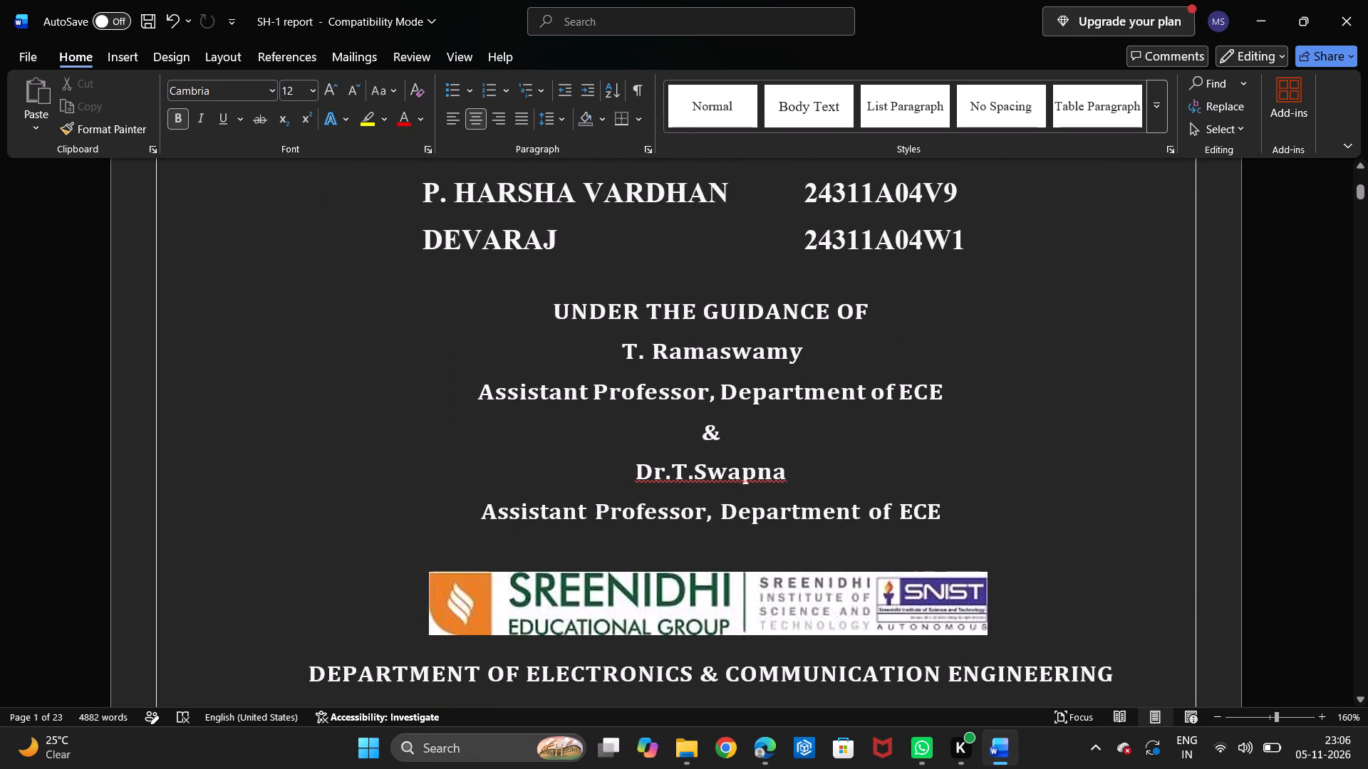
{"action": "left_click", "coordinate": [422, 231]}
{"action": "key", "text": "shift+y"}
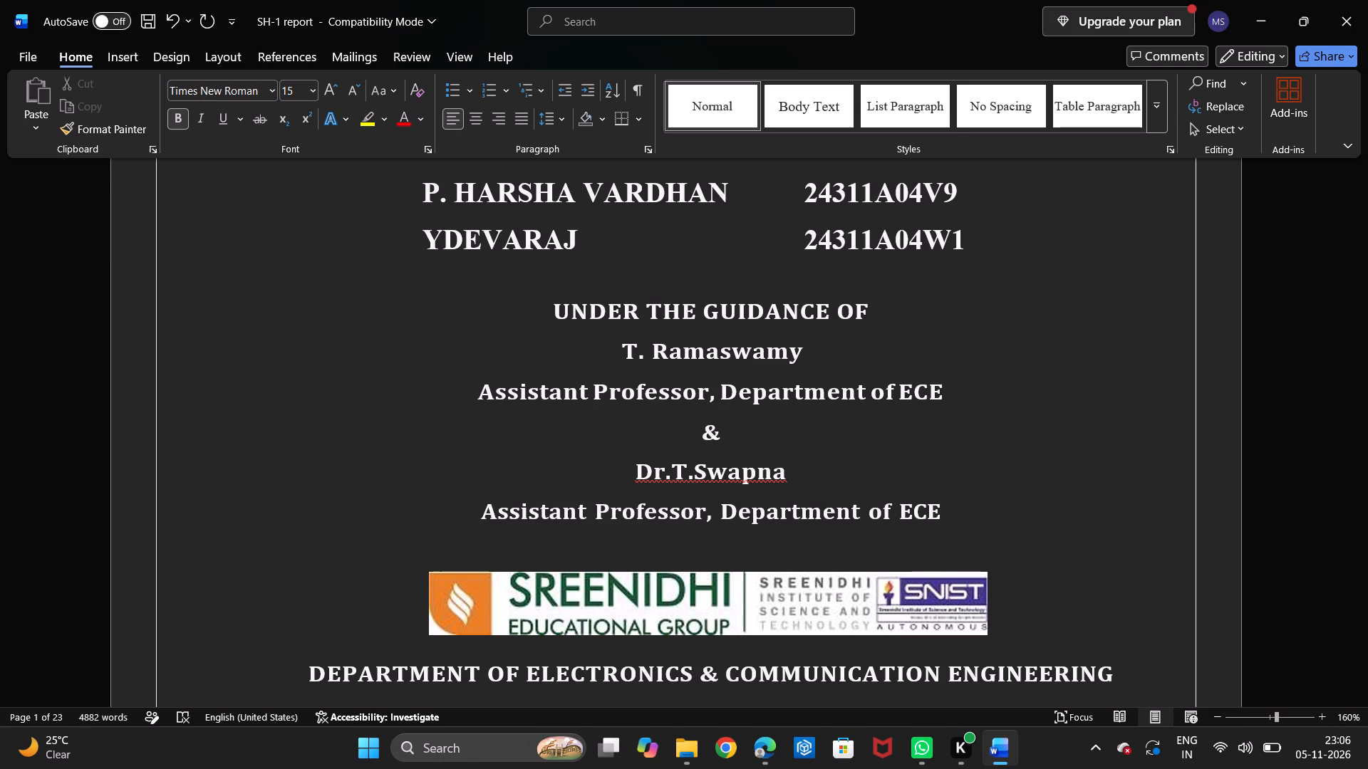
{"action": "key", "text": "period"}
{"action": "key", "text": "space"}
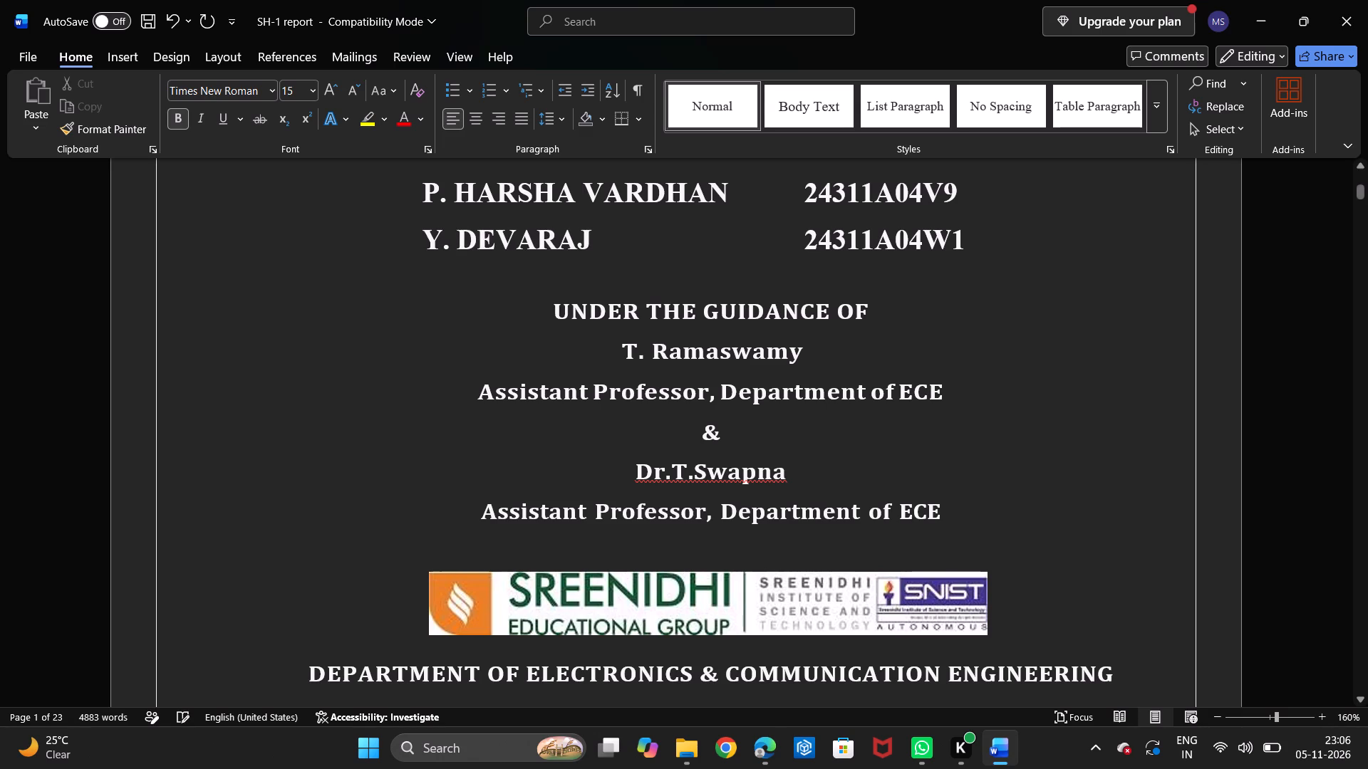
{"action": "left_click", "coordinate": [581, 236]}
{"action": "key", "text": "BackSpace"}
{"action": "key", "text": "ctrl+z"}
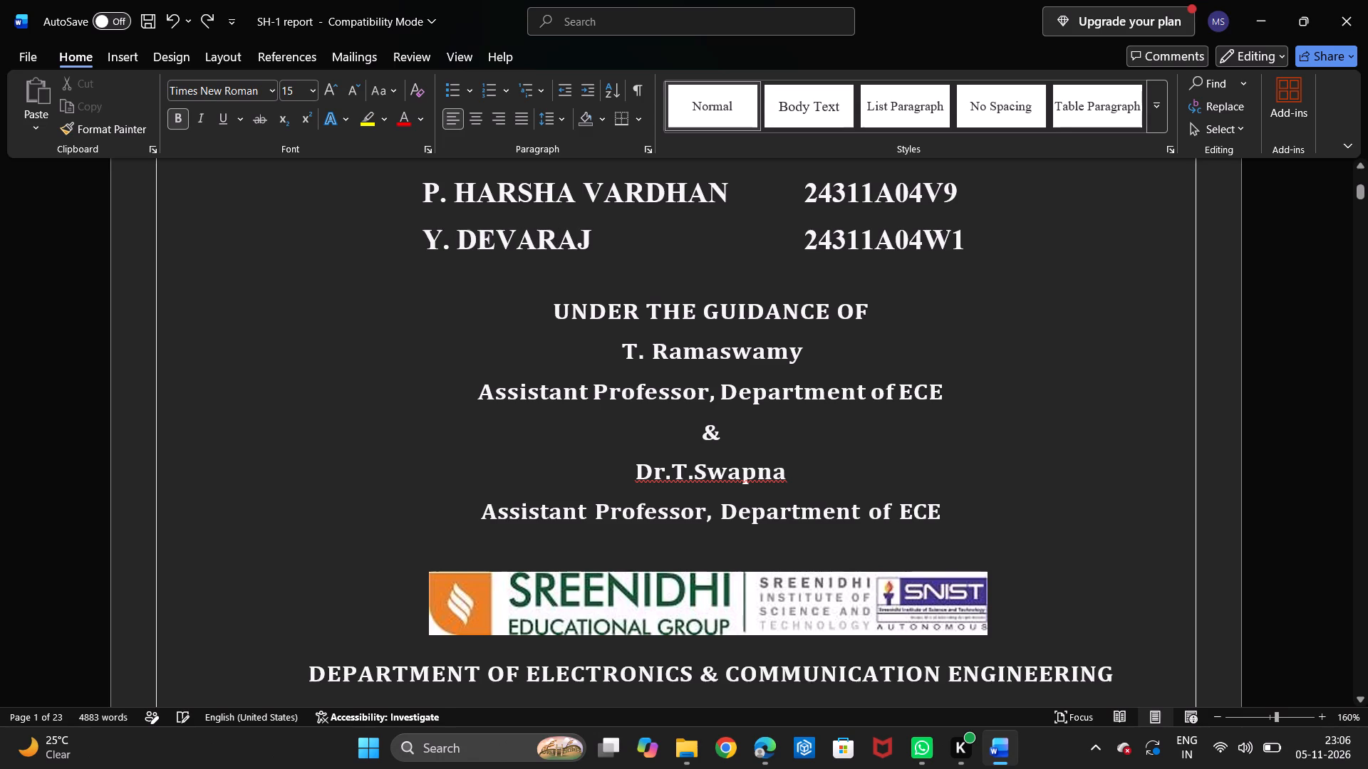
Remove the first "A" from the third student's name, directly after the "V".
{"action": "left_click", "coordinate": [535, 239]}
{"action": "key", "text": "BackSpace"}
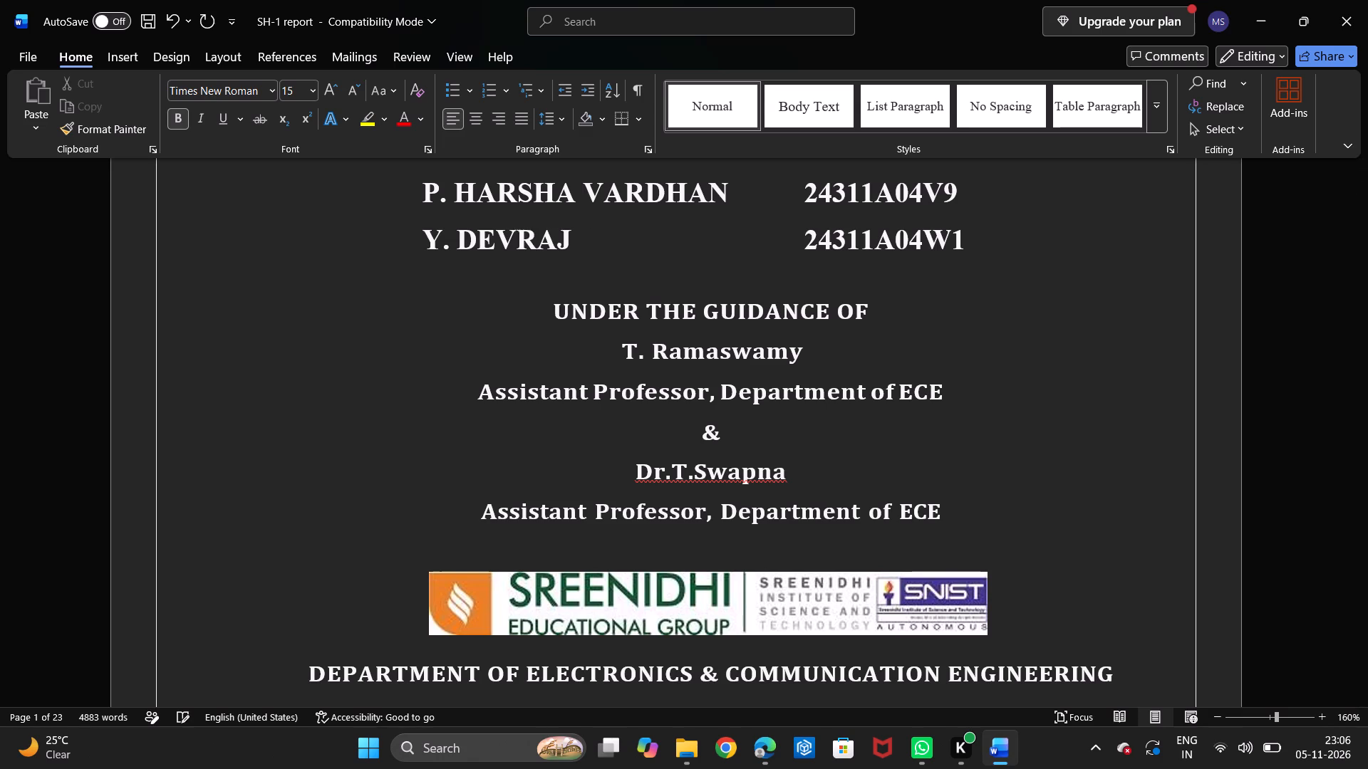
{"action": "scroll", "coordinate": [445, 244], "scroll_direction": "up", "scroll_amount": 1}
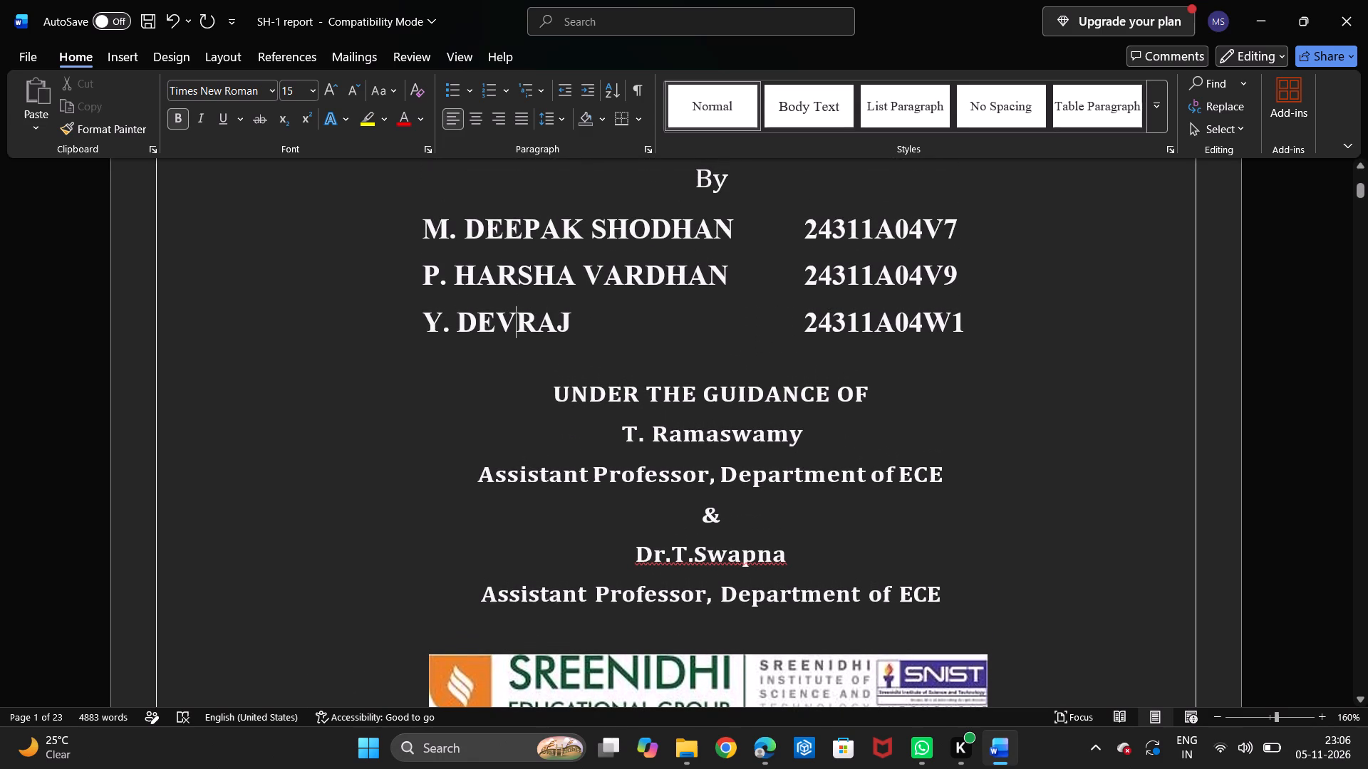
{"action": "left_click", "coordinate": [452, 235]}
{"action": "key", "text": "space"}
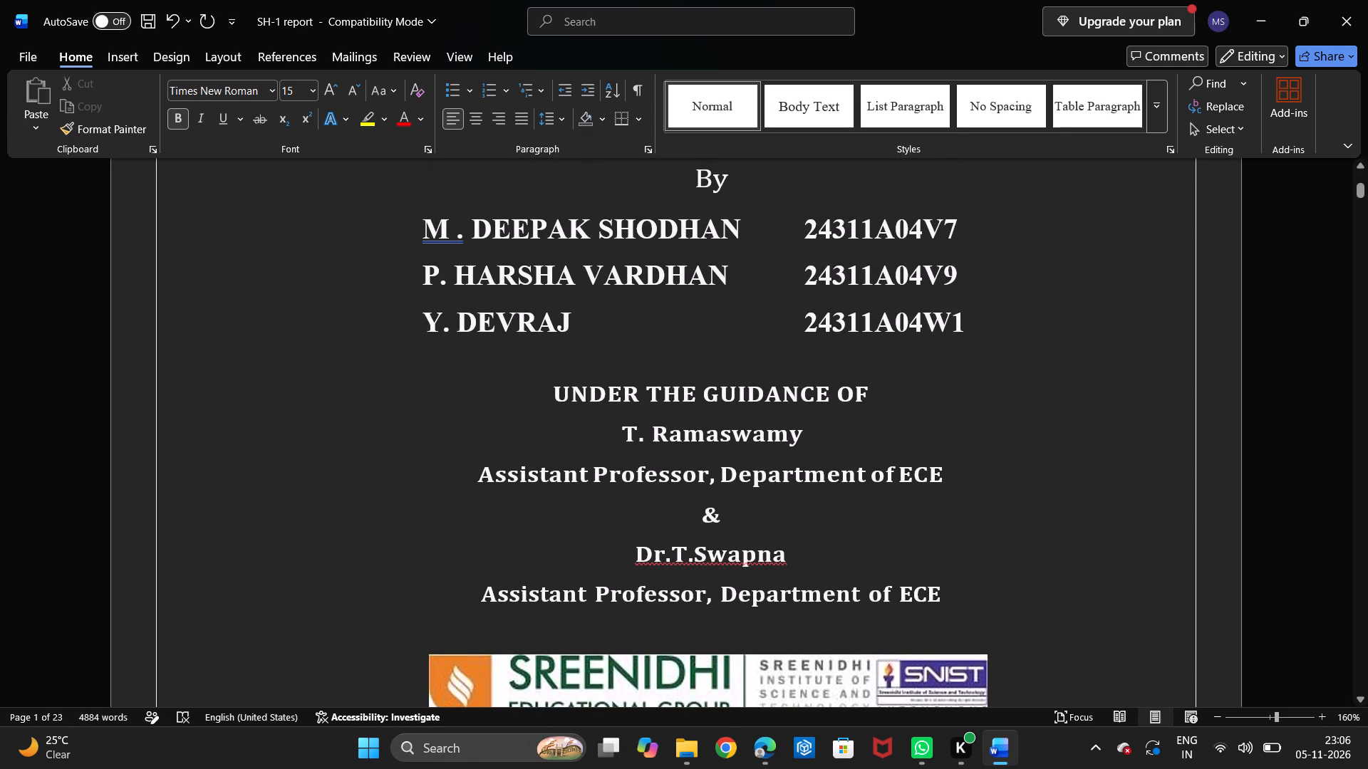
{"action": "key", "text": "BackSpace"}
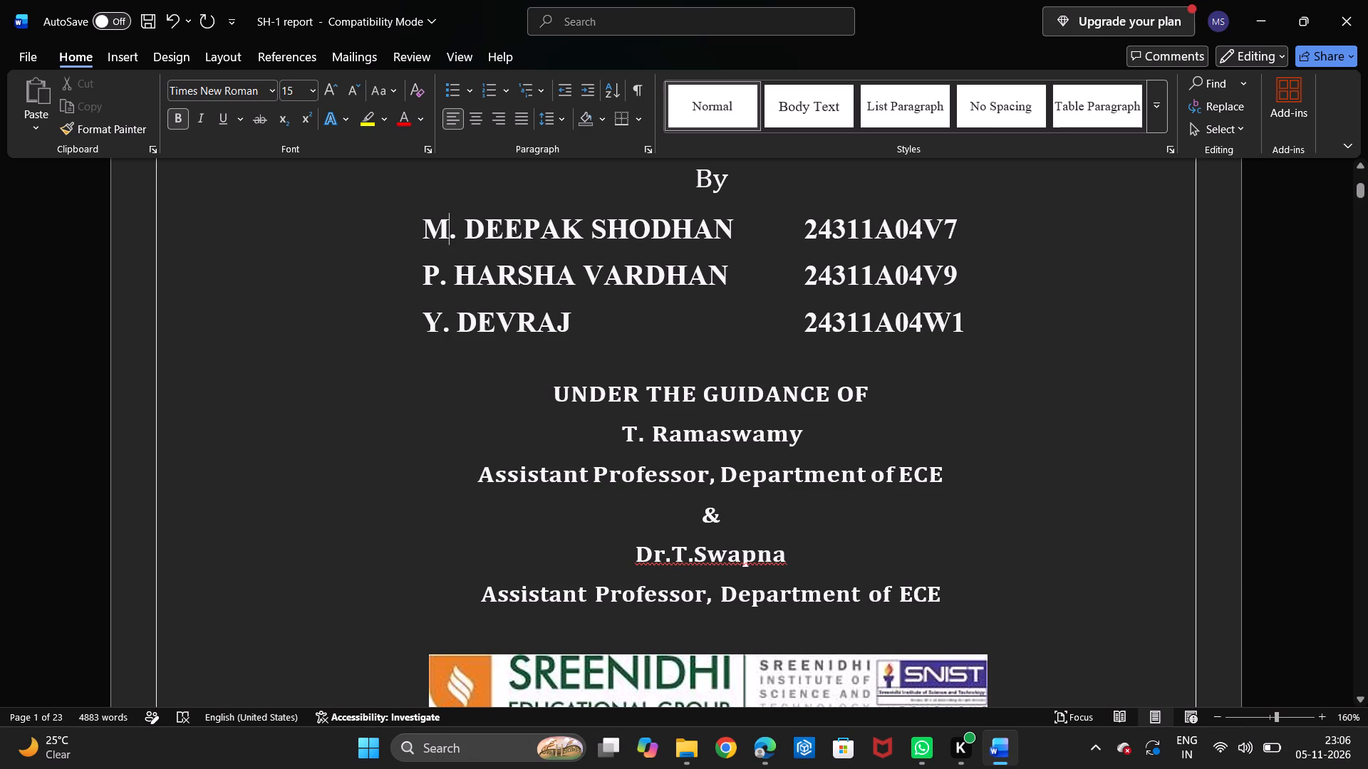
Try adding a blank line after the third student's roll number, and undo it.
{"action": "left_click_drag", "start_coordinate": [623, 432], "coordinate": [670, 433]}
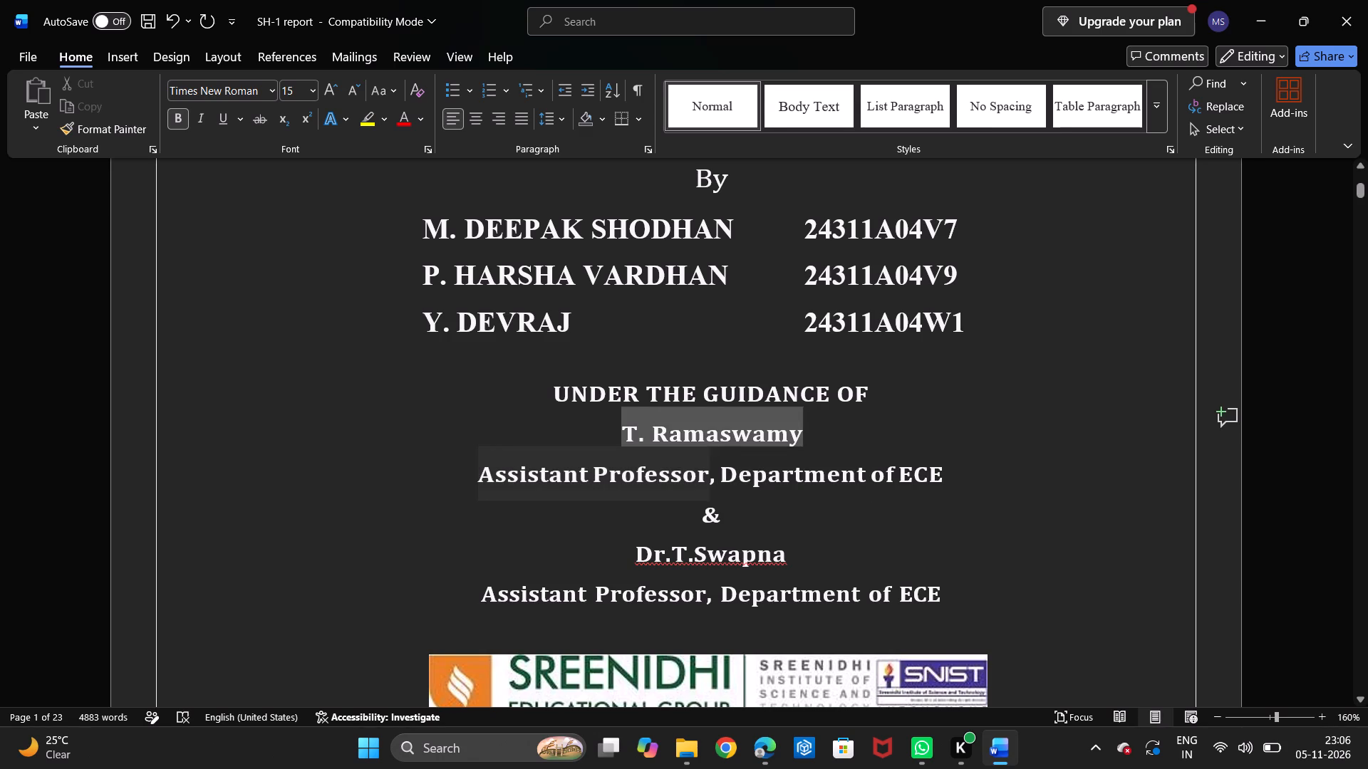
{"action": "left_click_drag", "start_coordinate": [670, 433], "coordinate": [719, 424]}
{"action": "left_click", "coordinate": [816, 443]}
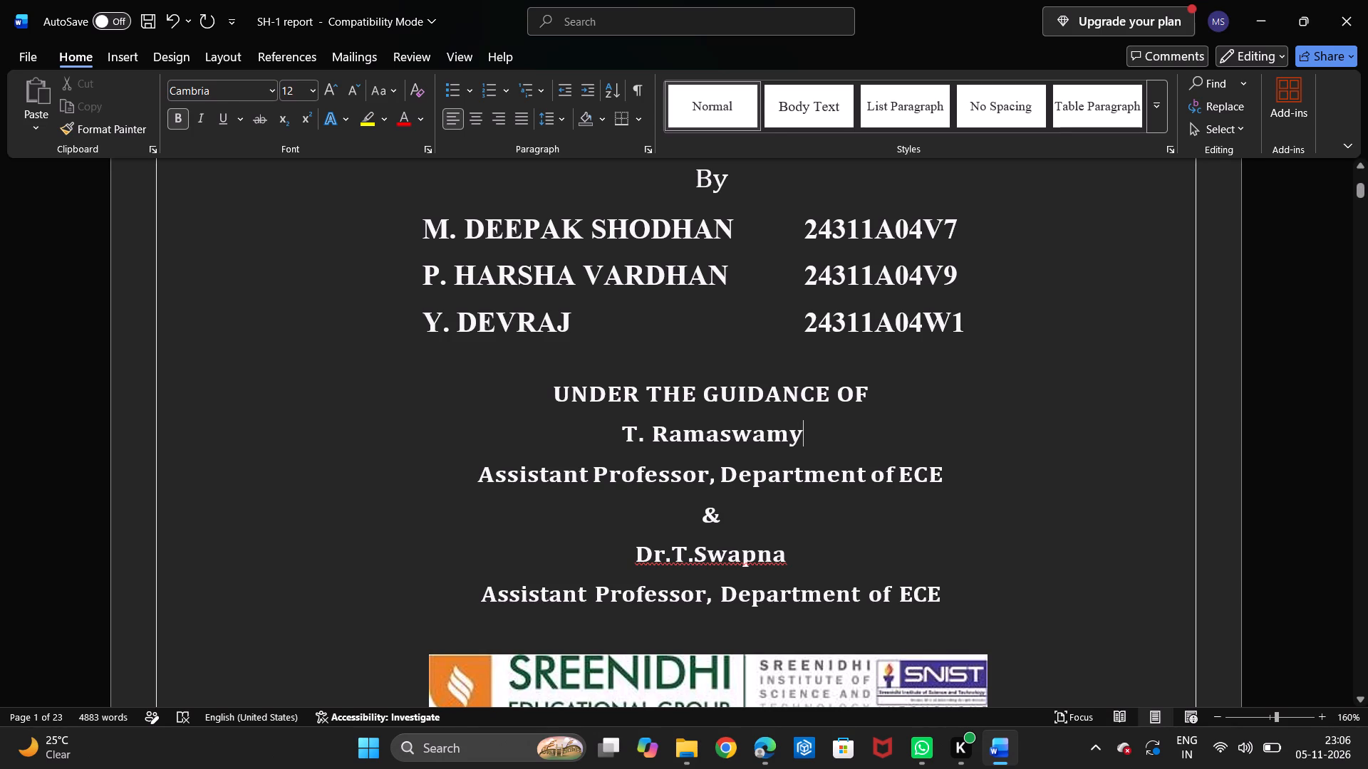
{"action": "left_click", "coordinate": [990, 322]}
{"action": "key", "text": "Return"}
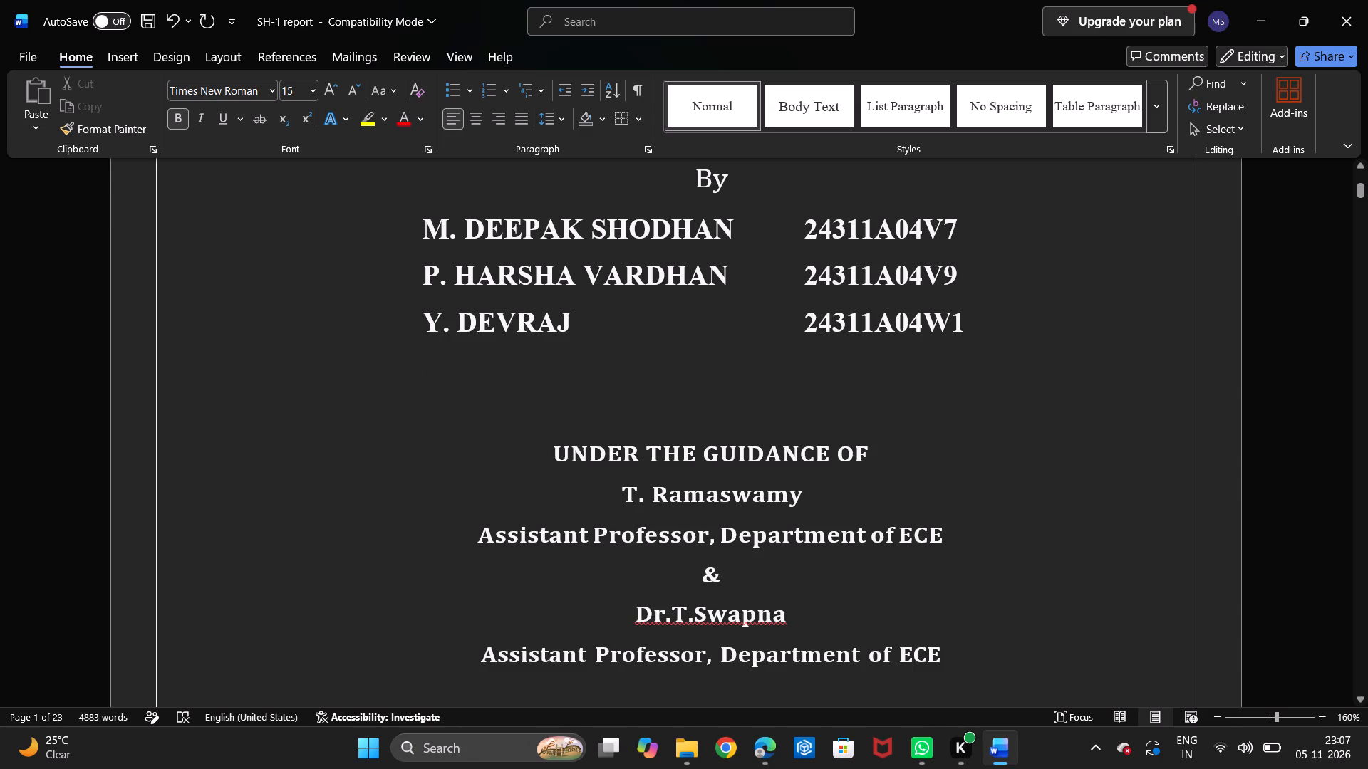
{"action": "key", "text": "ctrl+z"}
Insert an empty left-aligned line directly below the "UNDER THE GUIDANCE OF" heading.
{"action": "left_click", "coordinate": [891, 401]}
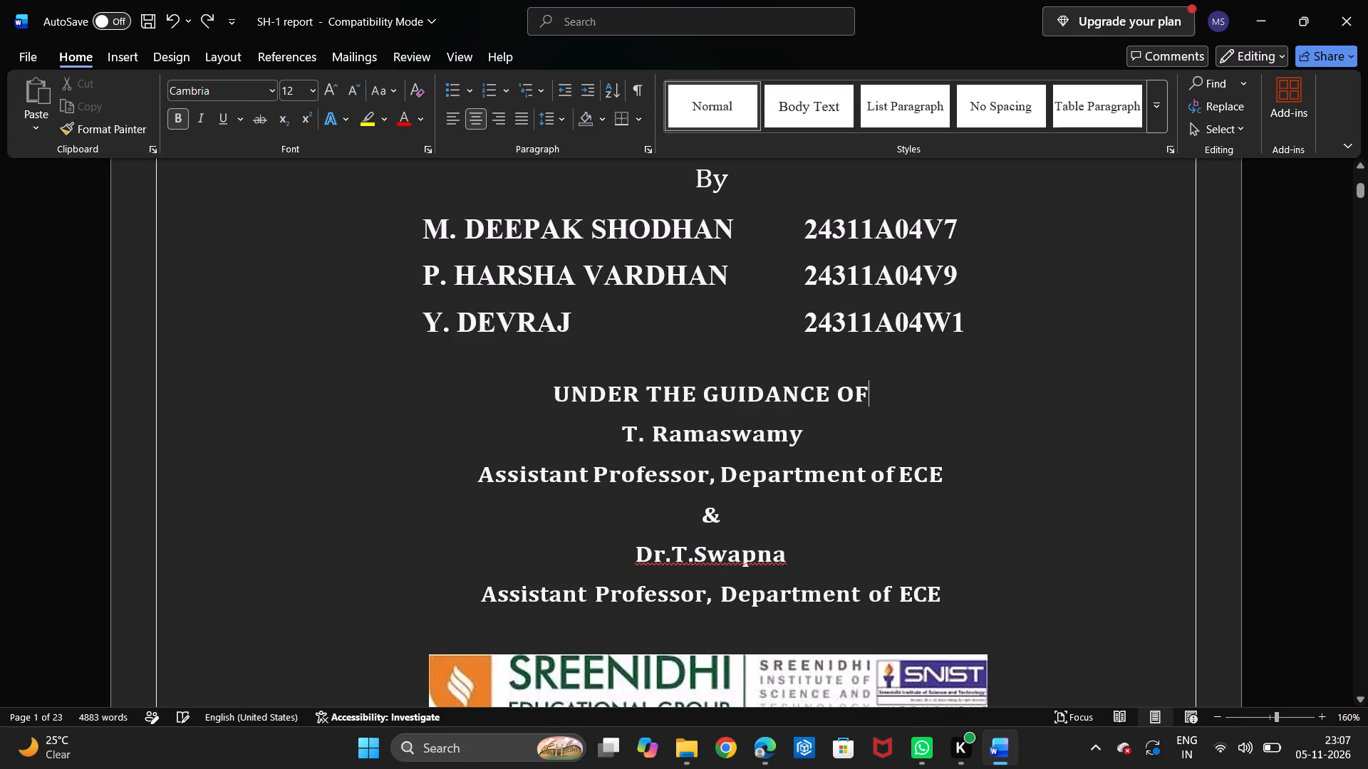
{"action": "key", "text": "Return"}
{"action": "key", "text": "BackSpace"}
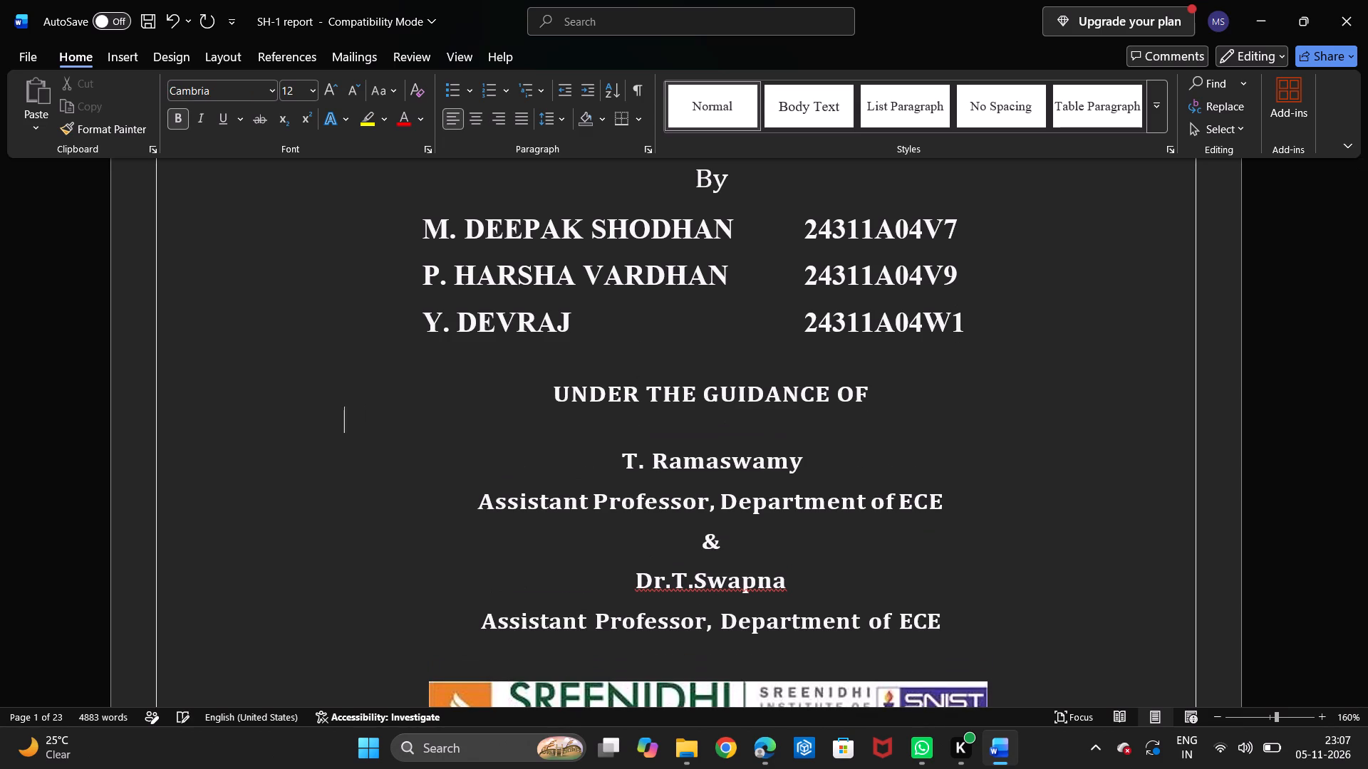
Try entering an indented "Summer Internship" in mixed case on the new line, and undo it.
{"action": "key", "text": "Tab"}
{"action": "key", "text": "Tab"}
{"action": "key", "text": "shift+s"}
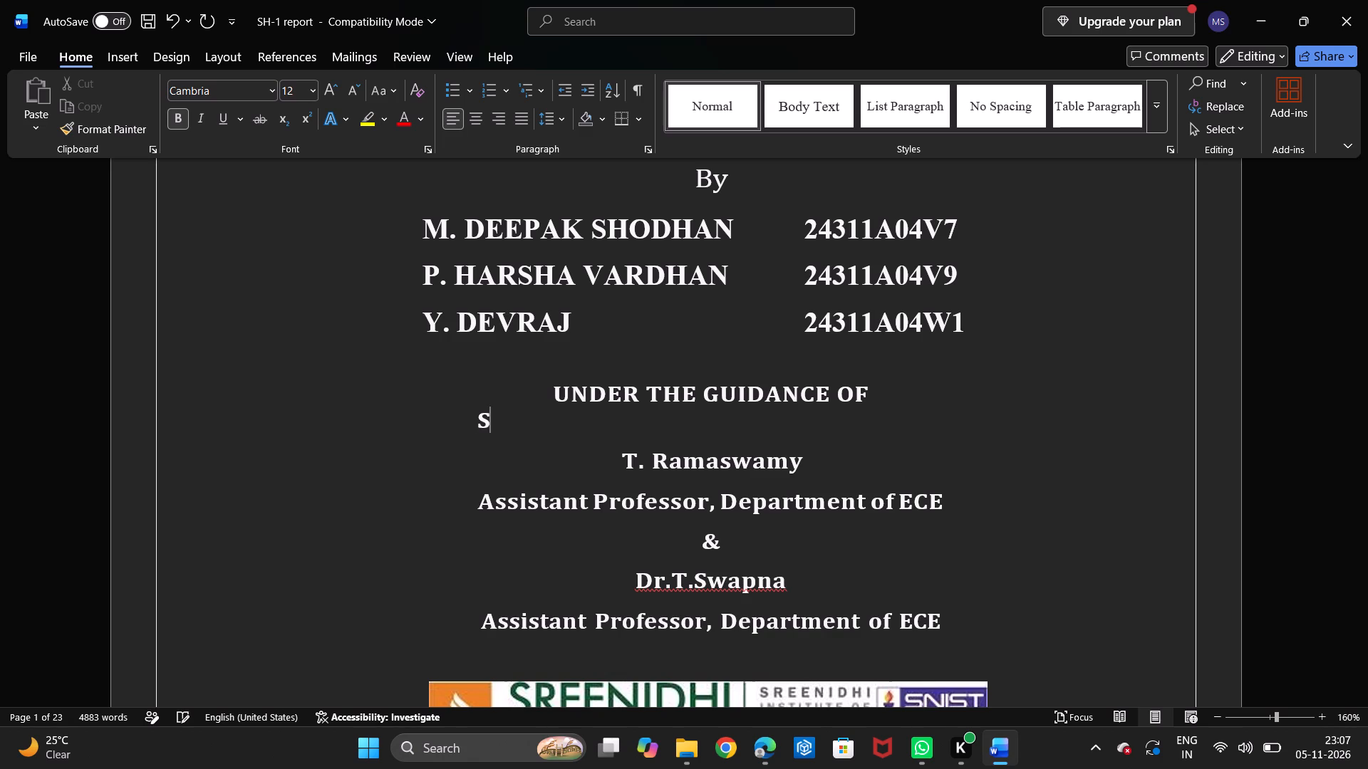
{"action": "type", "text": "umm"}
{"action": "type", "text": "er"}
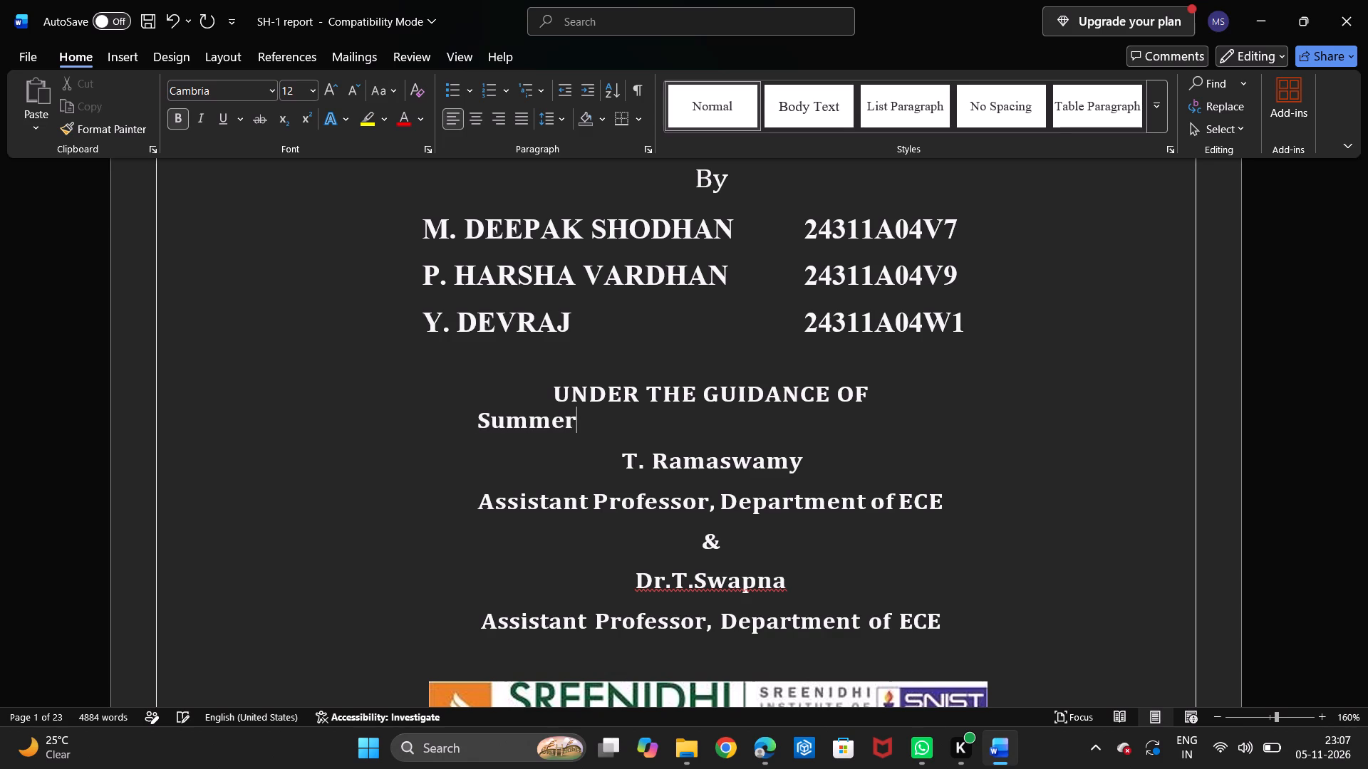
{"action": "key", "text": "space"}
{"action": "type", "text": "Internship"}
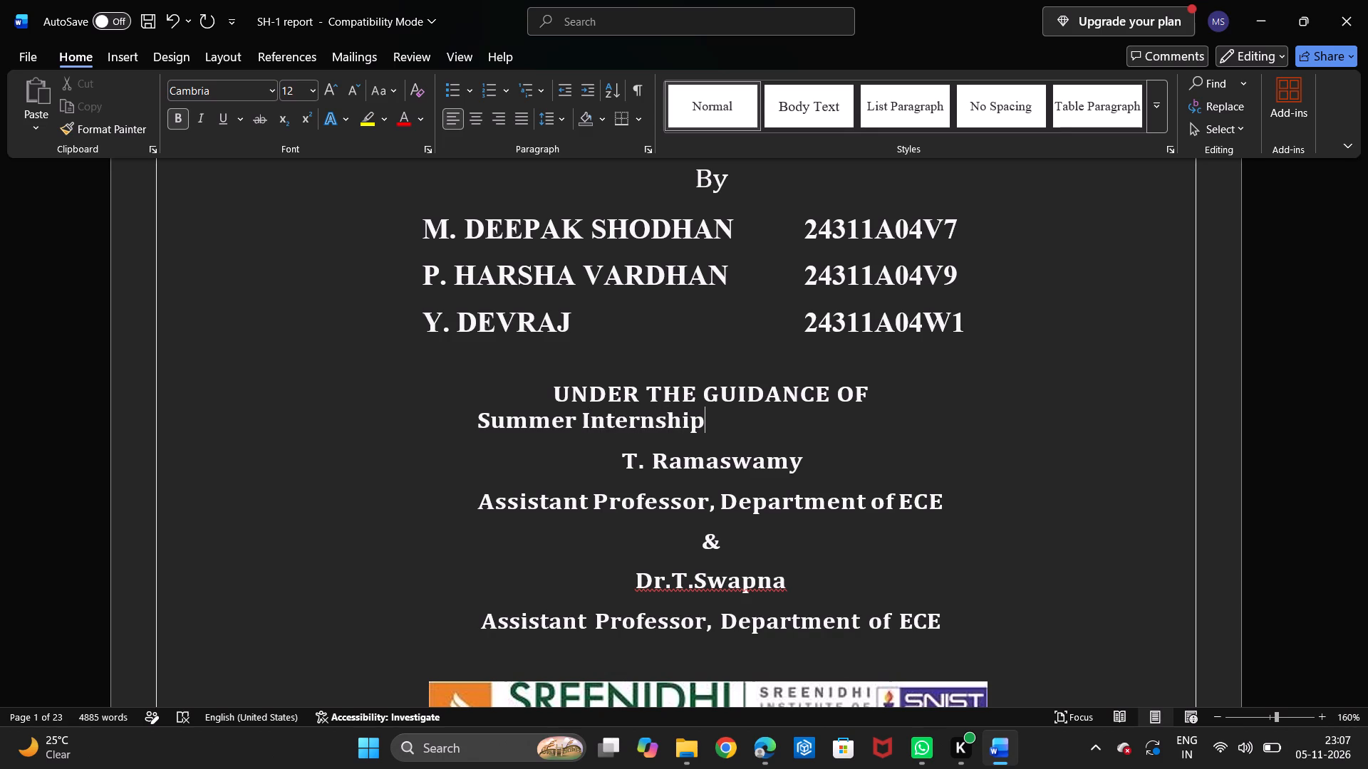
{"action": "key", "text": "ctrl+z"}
Indent the new line by two tab stops and enter "SUMMER INTERNSHIP CO-ORDINATOR" in capitals.
{"action": "key", "text": "Tab"}
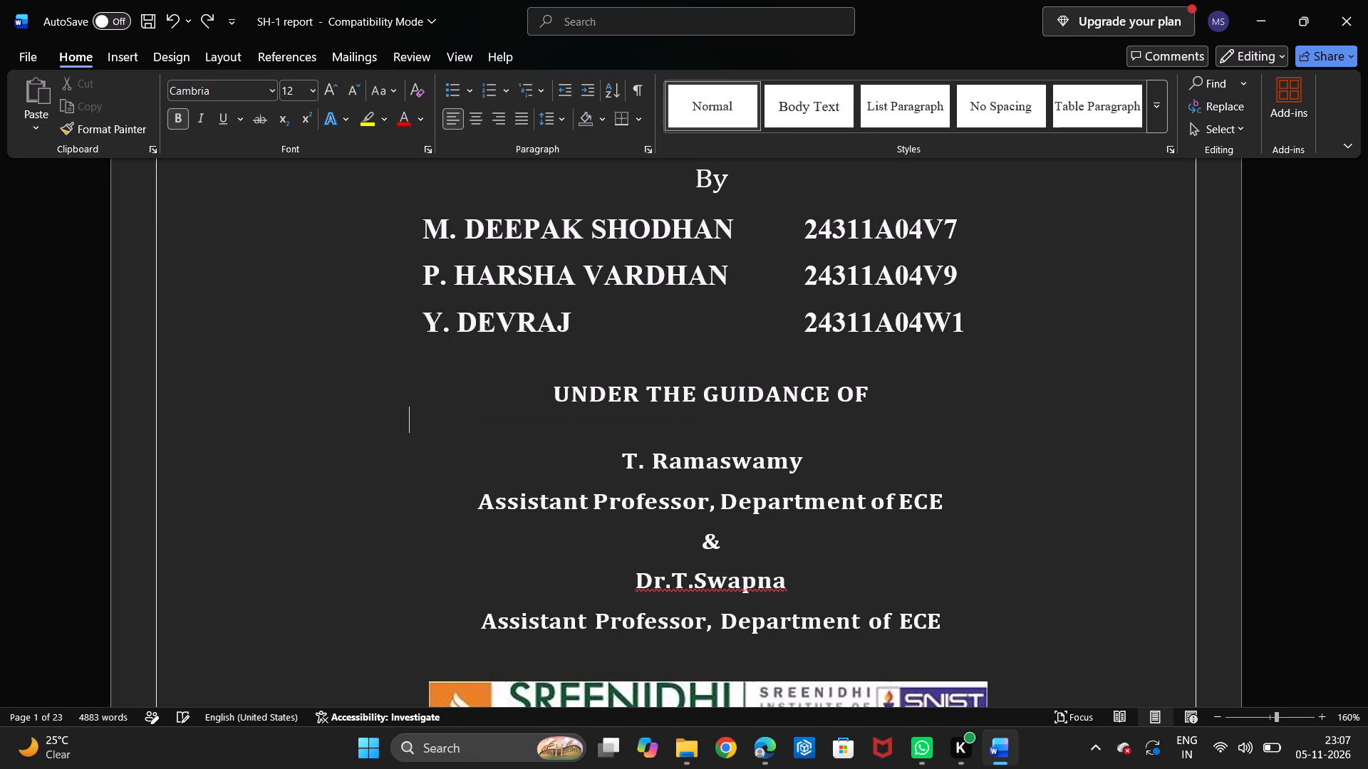
{"action": "key", "text": "Tab"}
{"action": "key", "text": "Tab"}
{"action": "key", "text": "BackSpace"}
{"action": "type", "text": "UNDER THE"}
{"action": "key", "text": "BackSpace"}
{"action": "key", "text": "BackSpace"}
{"action": "key", "text": "BackSpace"}
{"action": "key", "text": "BackSpace"}
{"action": "key", "text": "BackSpace"}
{"action": "key", "text": "BackSpace"}
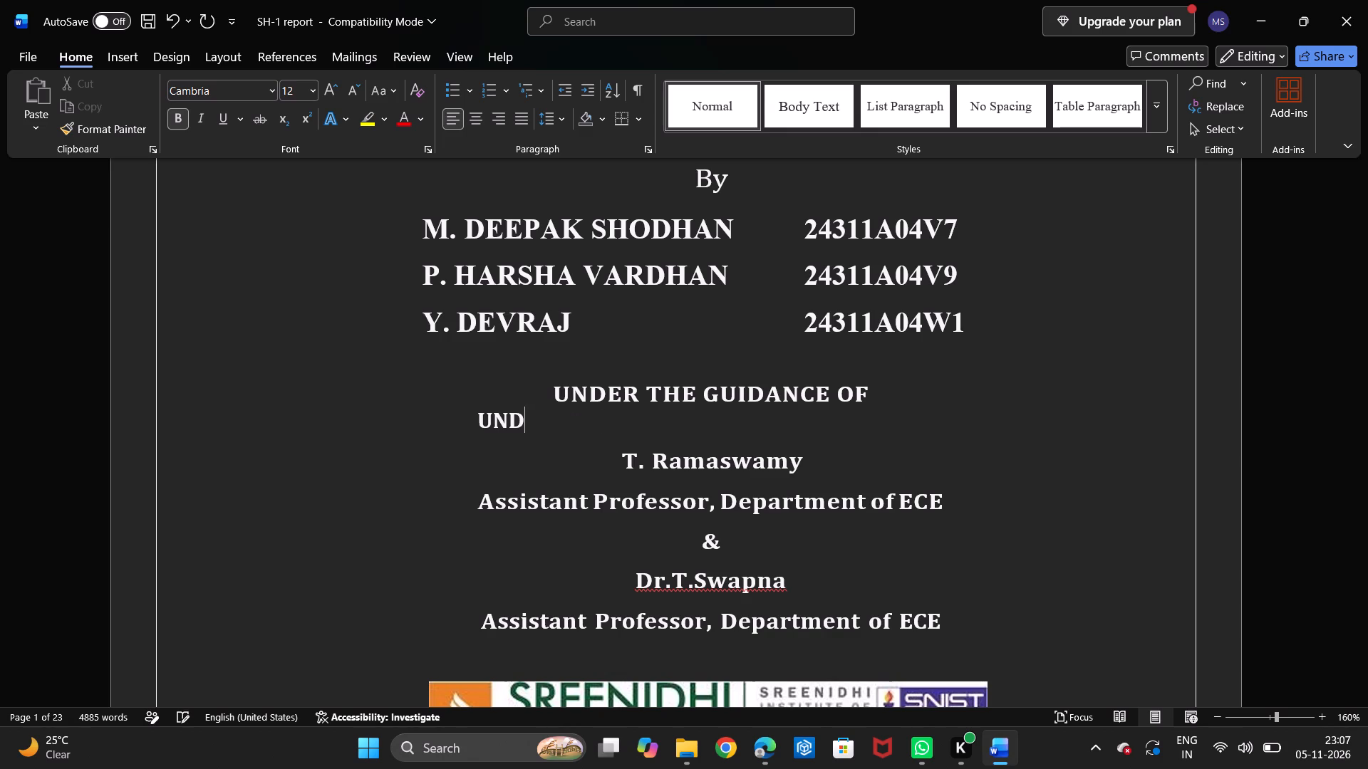
{"action": "key", "text": "BackSpace"}
{"action": "key", "text": "BackSpace"}
{"action": "key", "text": "BackSpace"}
{"action": "type", "text": "SUMMER INTERNSHIP"}
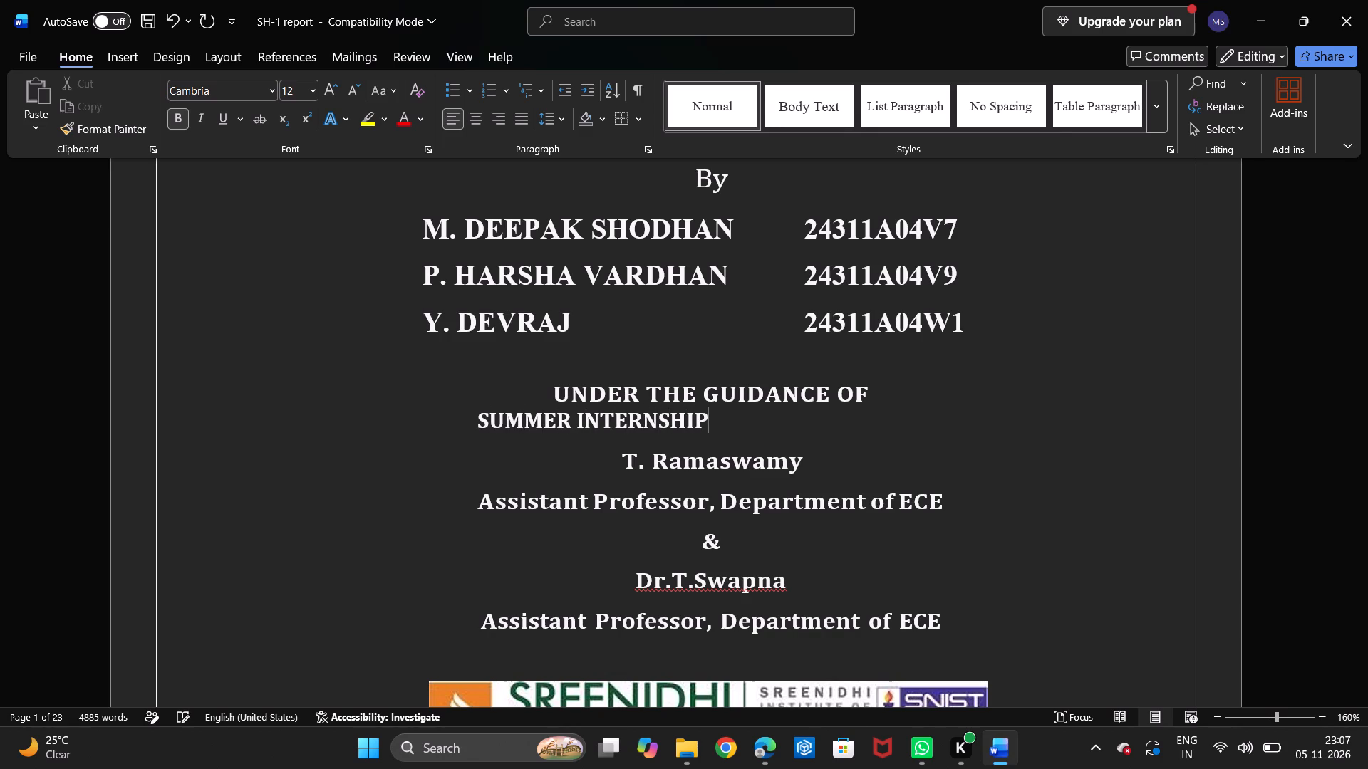
{"action": "key", "text": "space"}
{"action": "type", "text": "CO-"}
{"action": "type", "text": "ORD"}
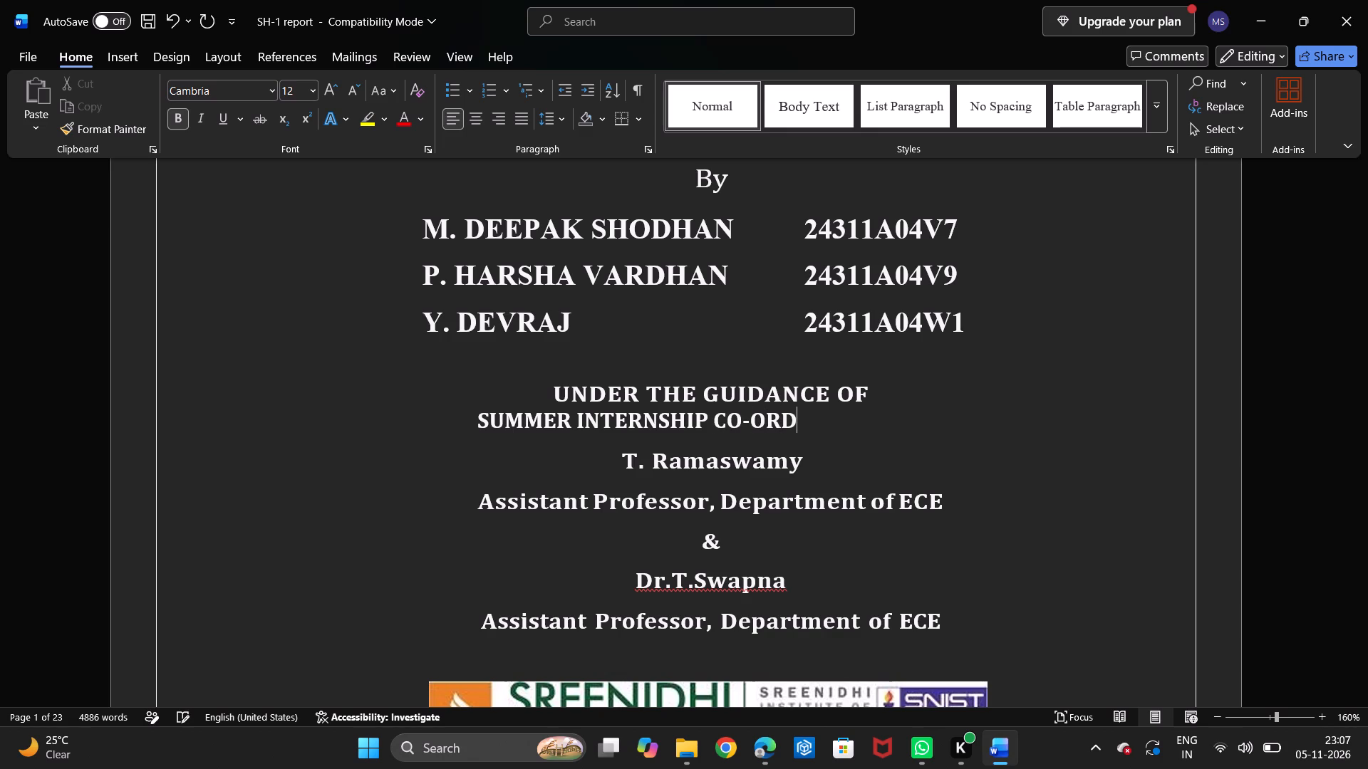
{"action": "type", "text": "INATOR"}
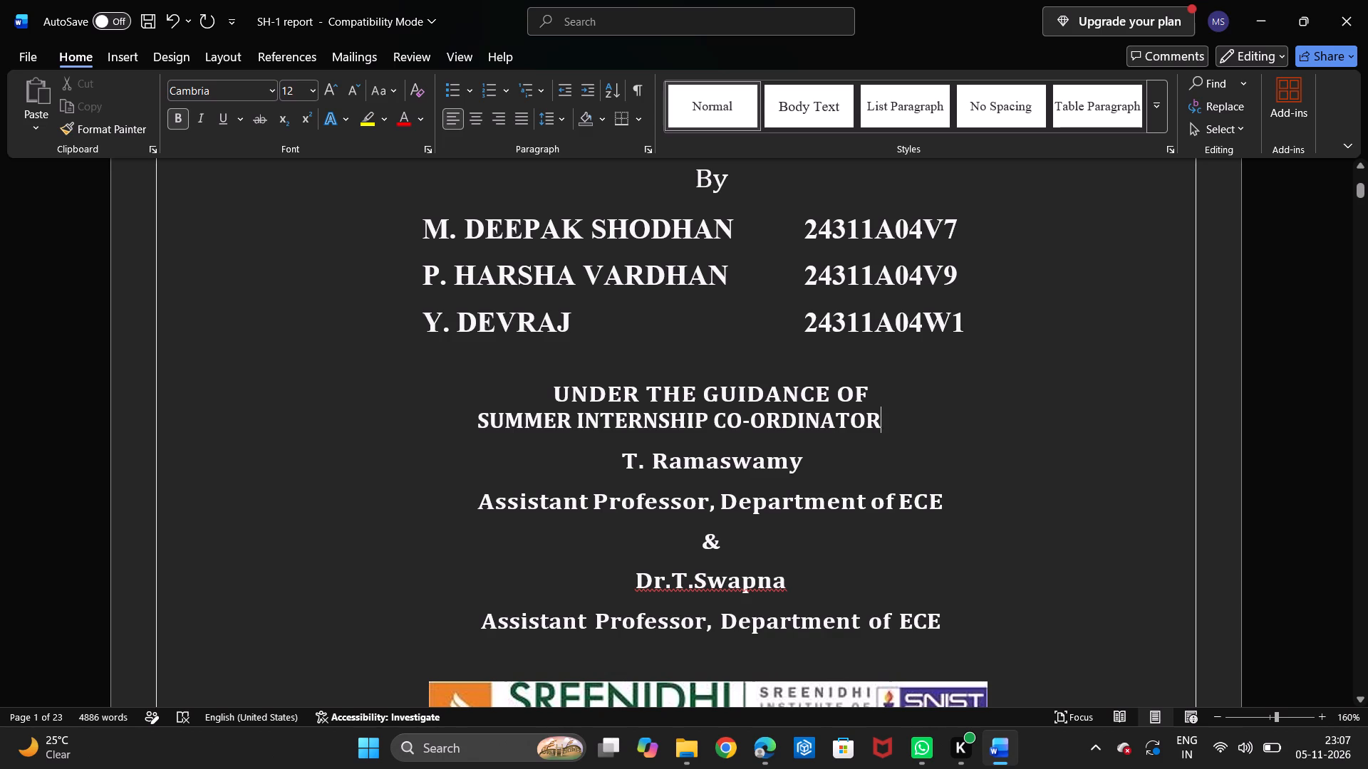
Set the font size of the "SUMMER INTERNSHIP CO-ORDINATOR" line to 11.
{"action": "left_click", "coordinate": [604, 396]}
{"action": "left_click_drag", "start_coordinate": [480, 424], "coordinate": [730, 439]}
{"action": "left_click", "coordinate": [503, 418]}
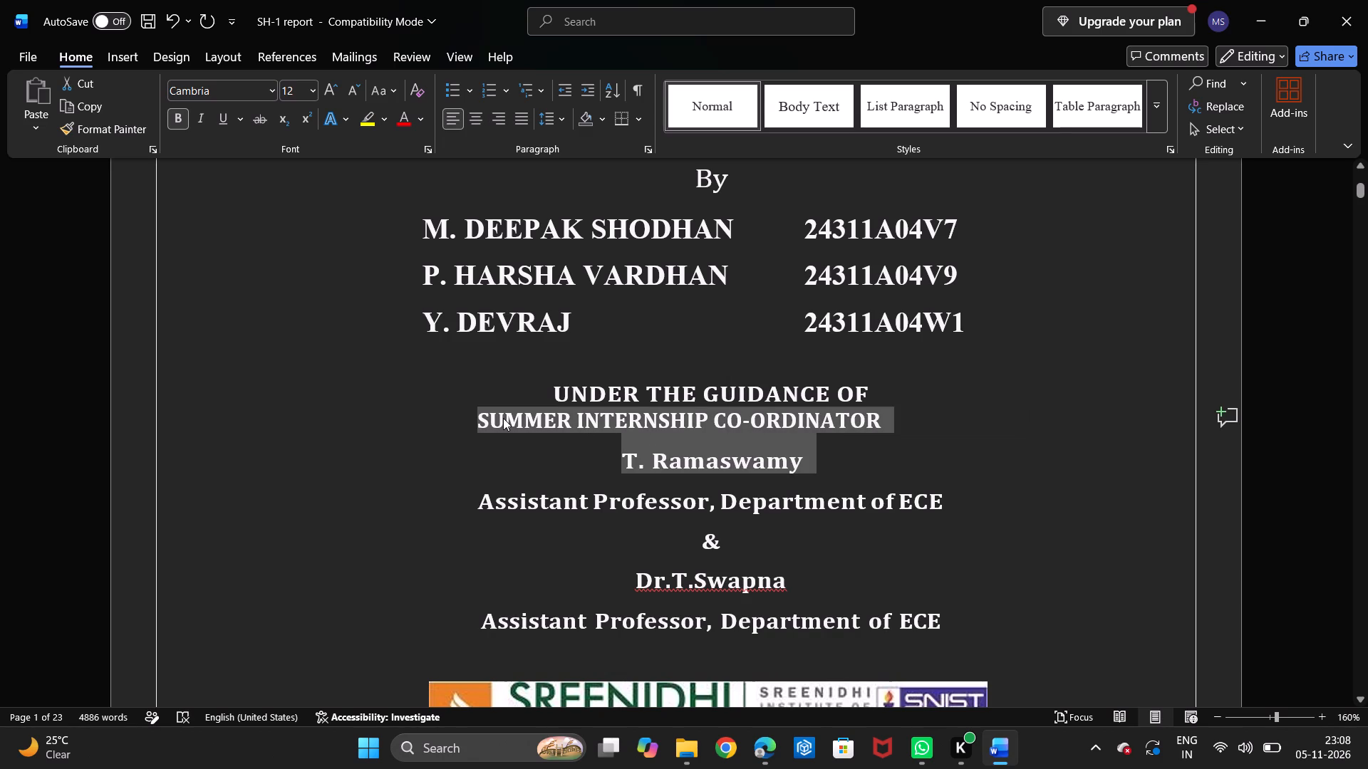
{"action": "left_click_drag", "start_coordinate": [477, 417], "coordinate": [918, 417]}
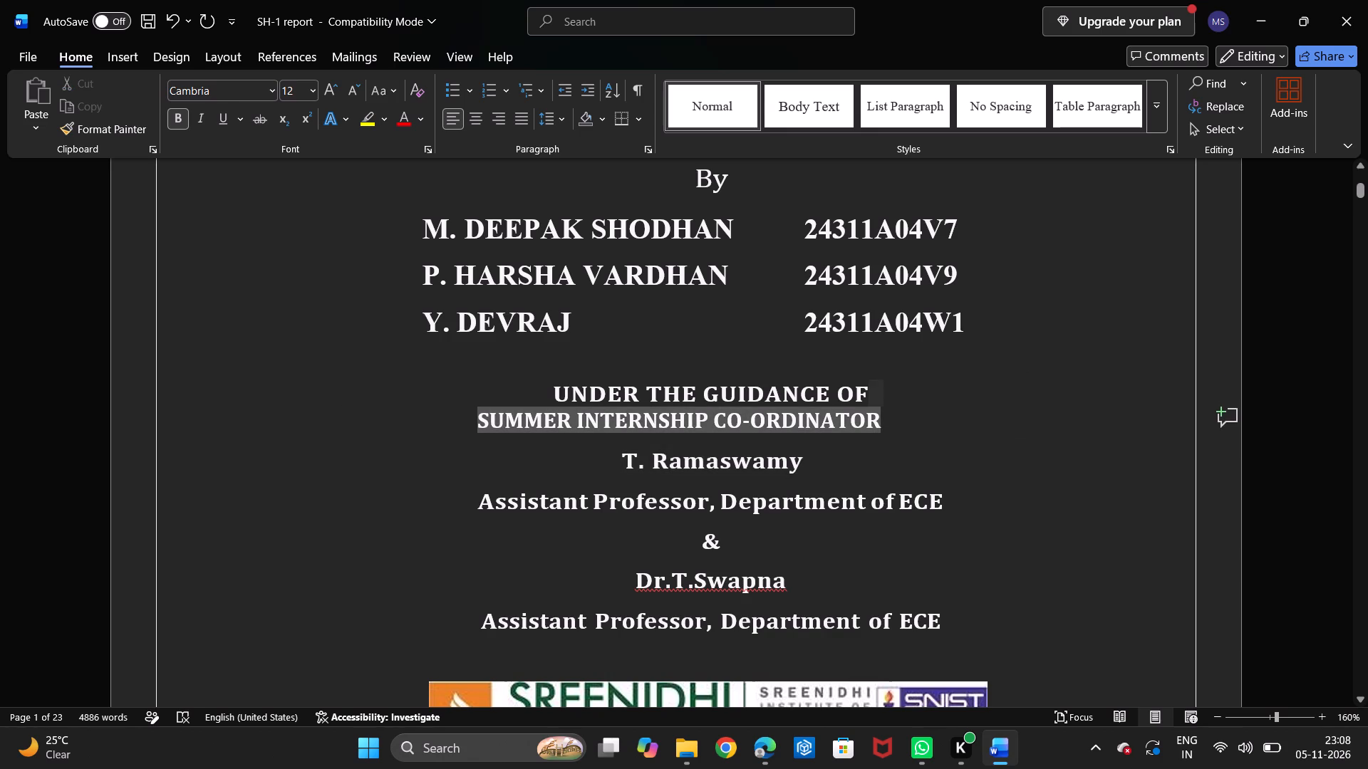
{"action": "left_click_drag", "start_coordinate": [918, 417], "coordinate": [916, 421]}
{"action": "left_click", "coordinate": [849, 393]}
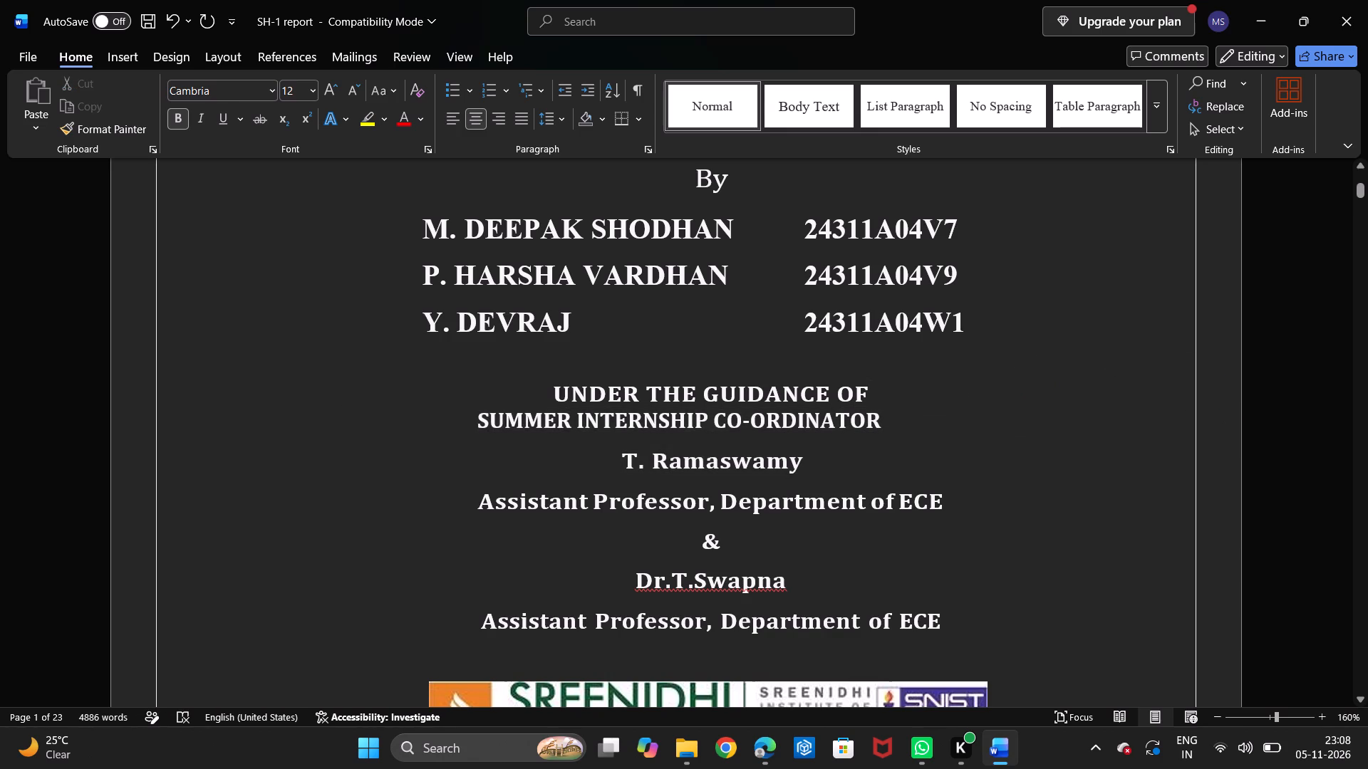
{"action": "left_click_drag", "start_coordinate": [478, 417], "coordinate": [824, 418]}
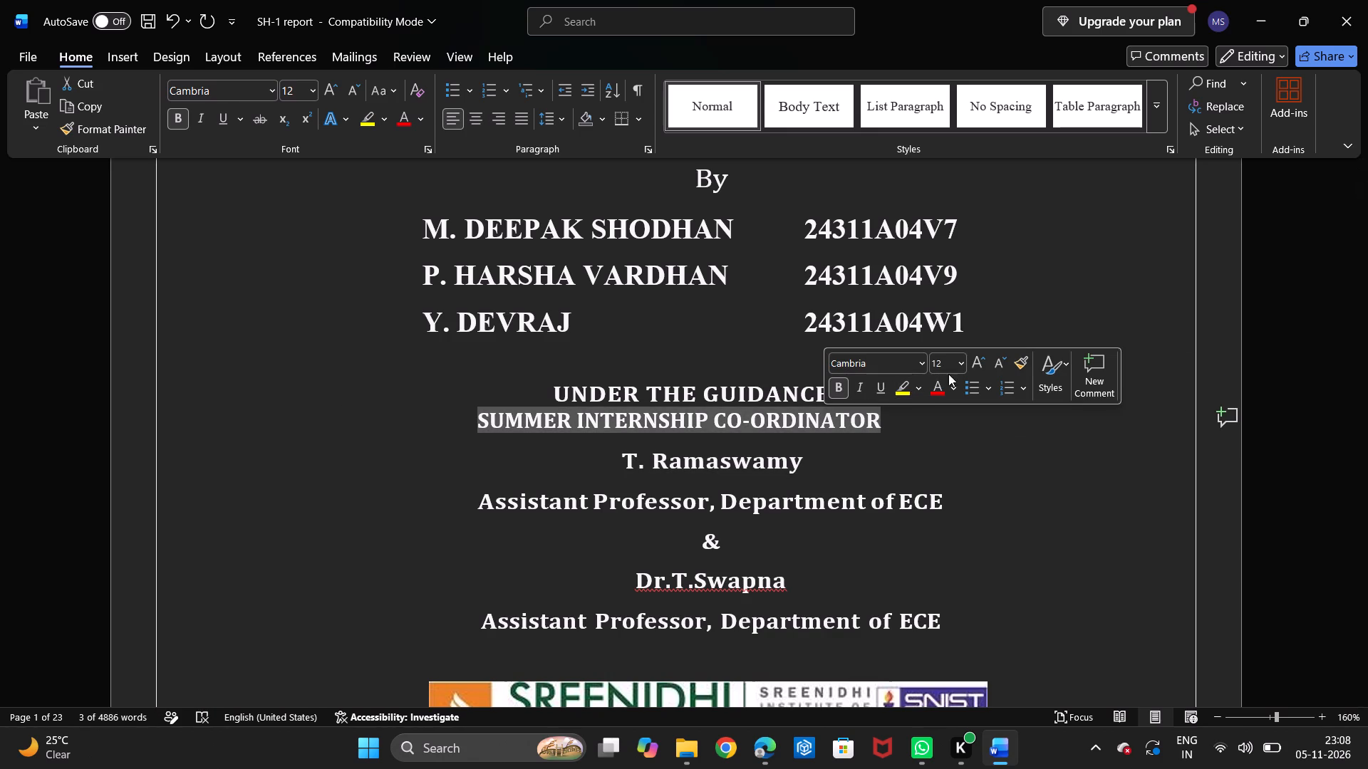
{"action": "left_click", "coordinate": [958, 363]}
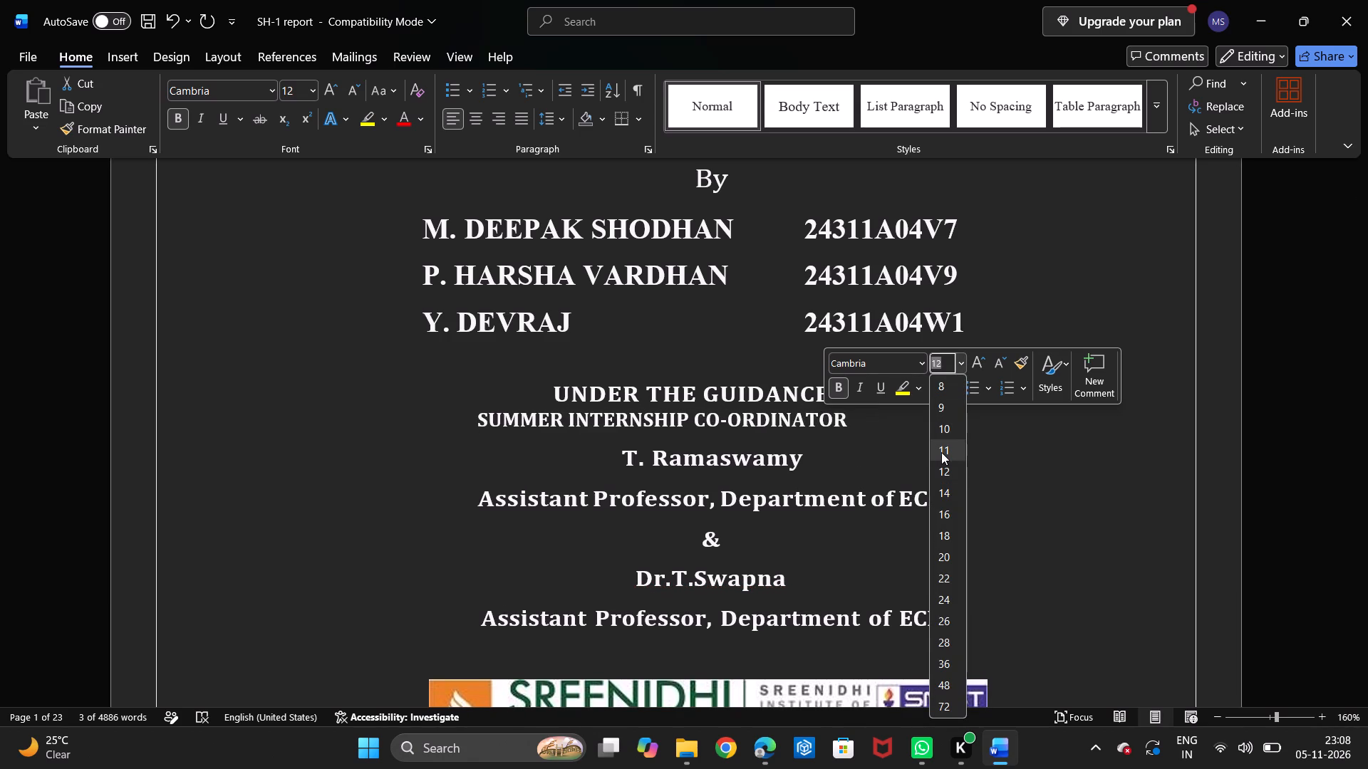
{"action": "left_click", "coordinate": [941, 452]}
{"action": "left_click", "coordinate": [591, 458]}
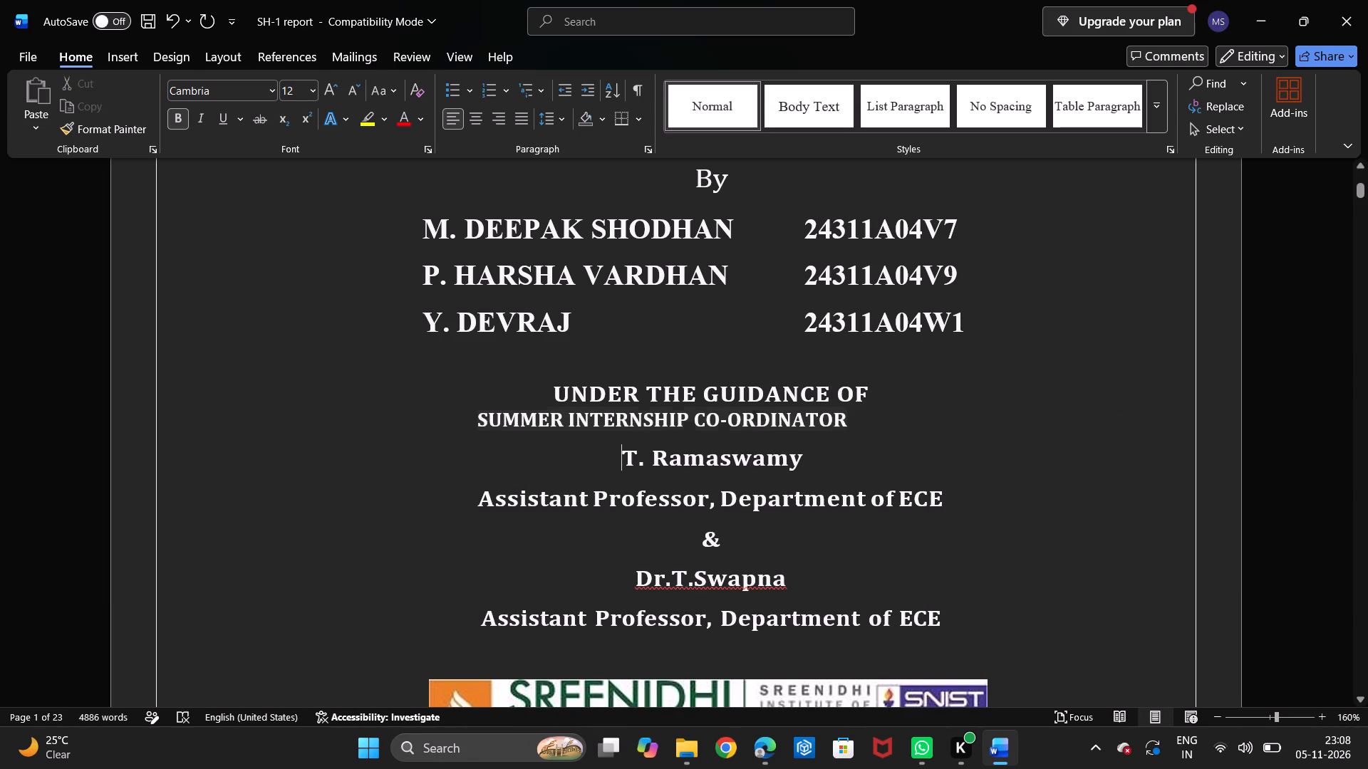
Add a blank line above "SUMMER INTERNSHIP CO-ORDINATOR" and indent the text again to roughly beneath the guidance heading.
{"action": "left_click", "coordinate": [472, 417]}
{"action": "key", "text": "Return"}
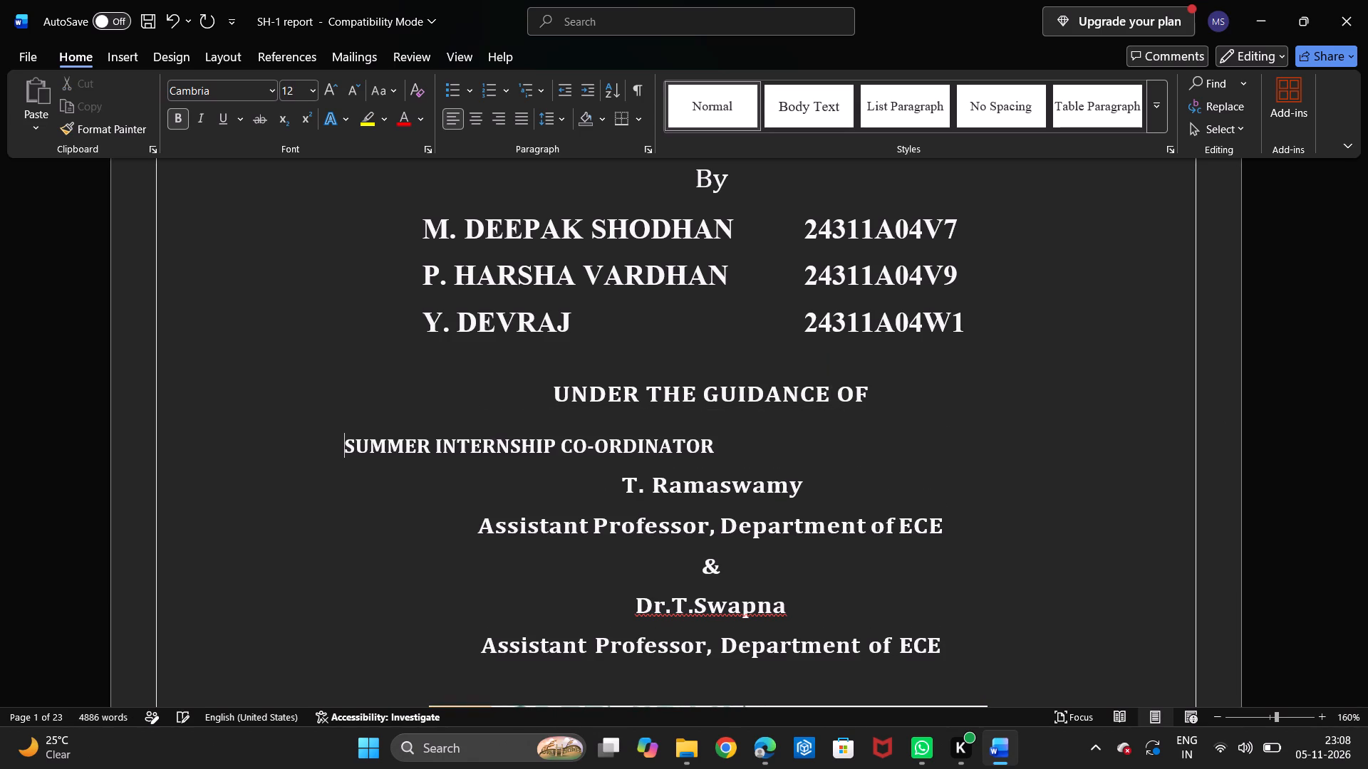
{"action": "key", "text": "Tab"}
{"action": "key", "text": "Tab"}
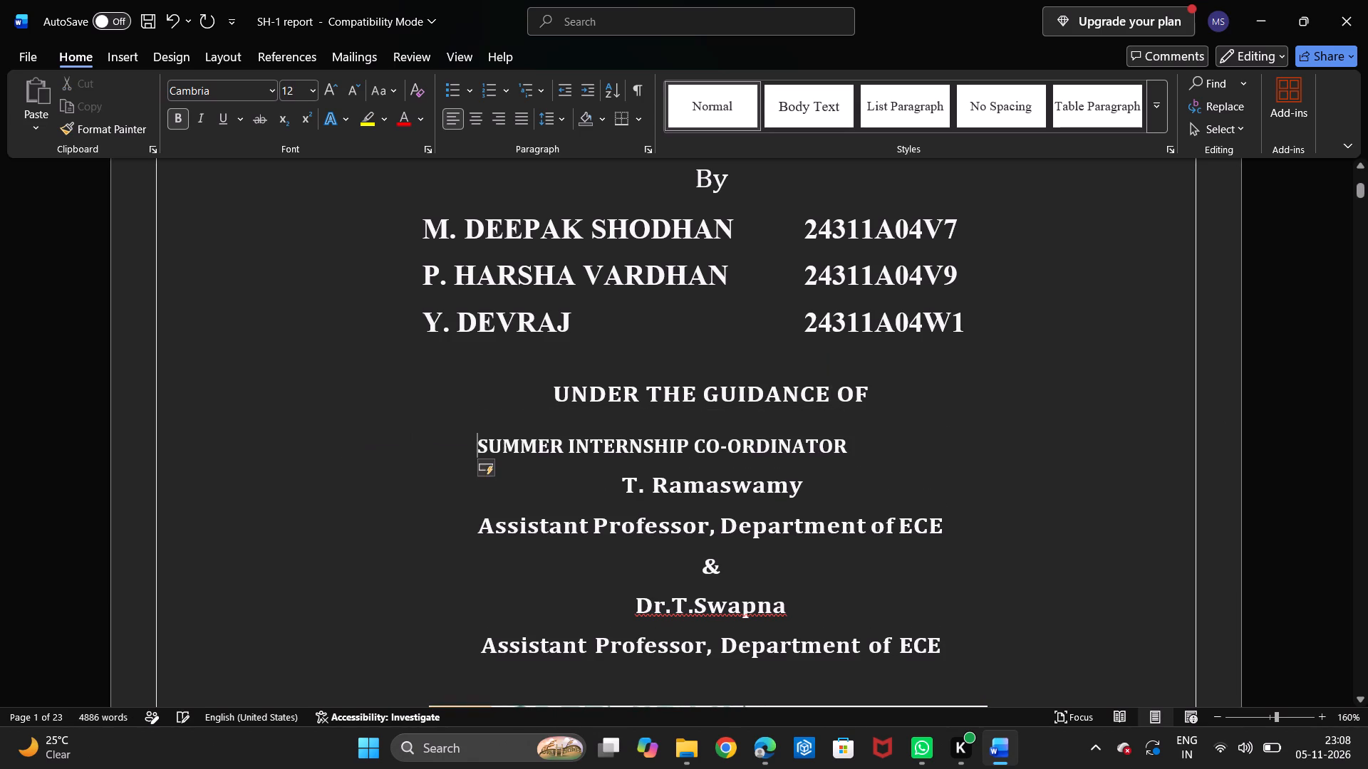
{"action": "key", "text": "Tab"}
{"action": "key", "text": "BackSpace"}
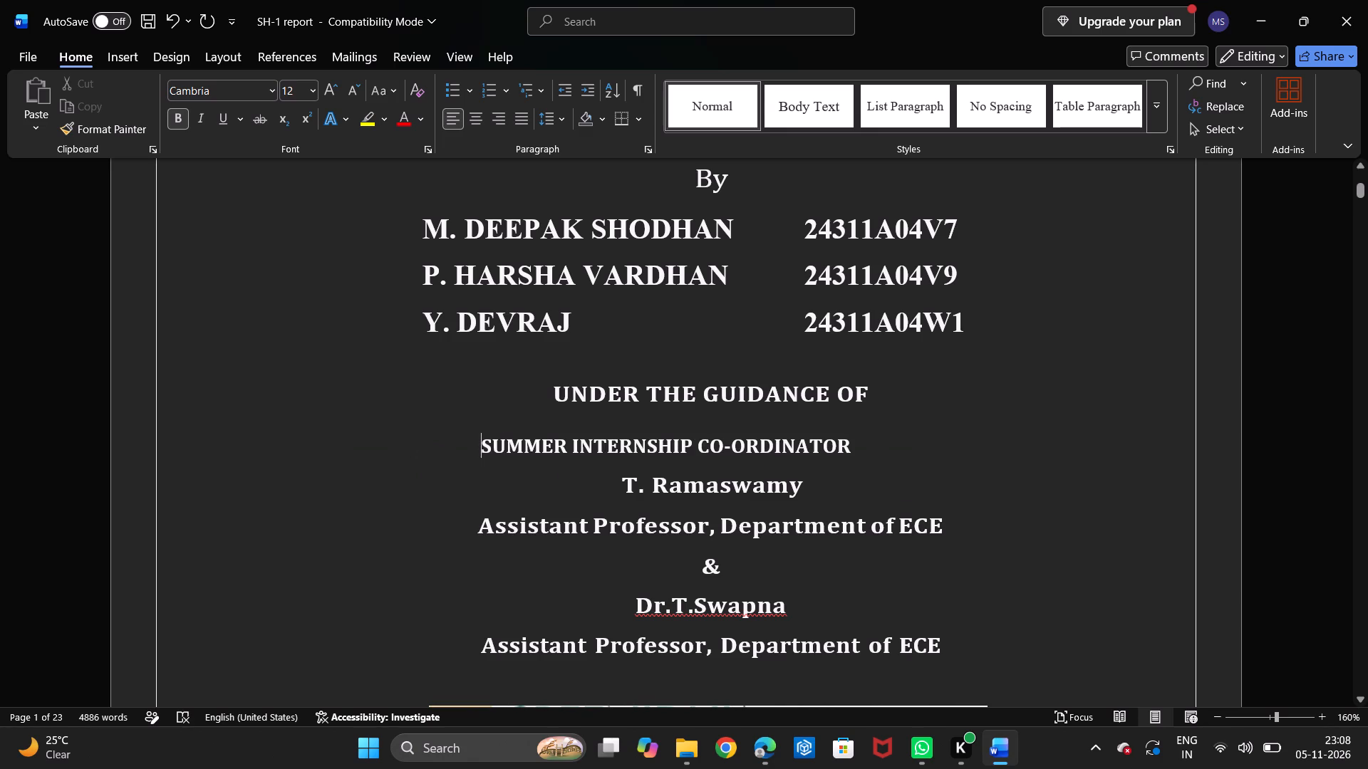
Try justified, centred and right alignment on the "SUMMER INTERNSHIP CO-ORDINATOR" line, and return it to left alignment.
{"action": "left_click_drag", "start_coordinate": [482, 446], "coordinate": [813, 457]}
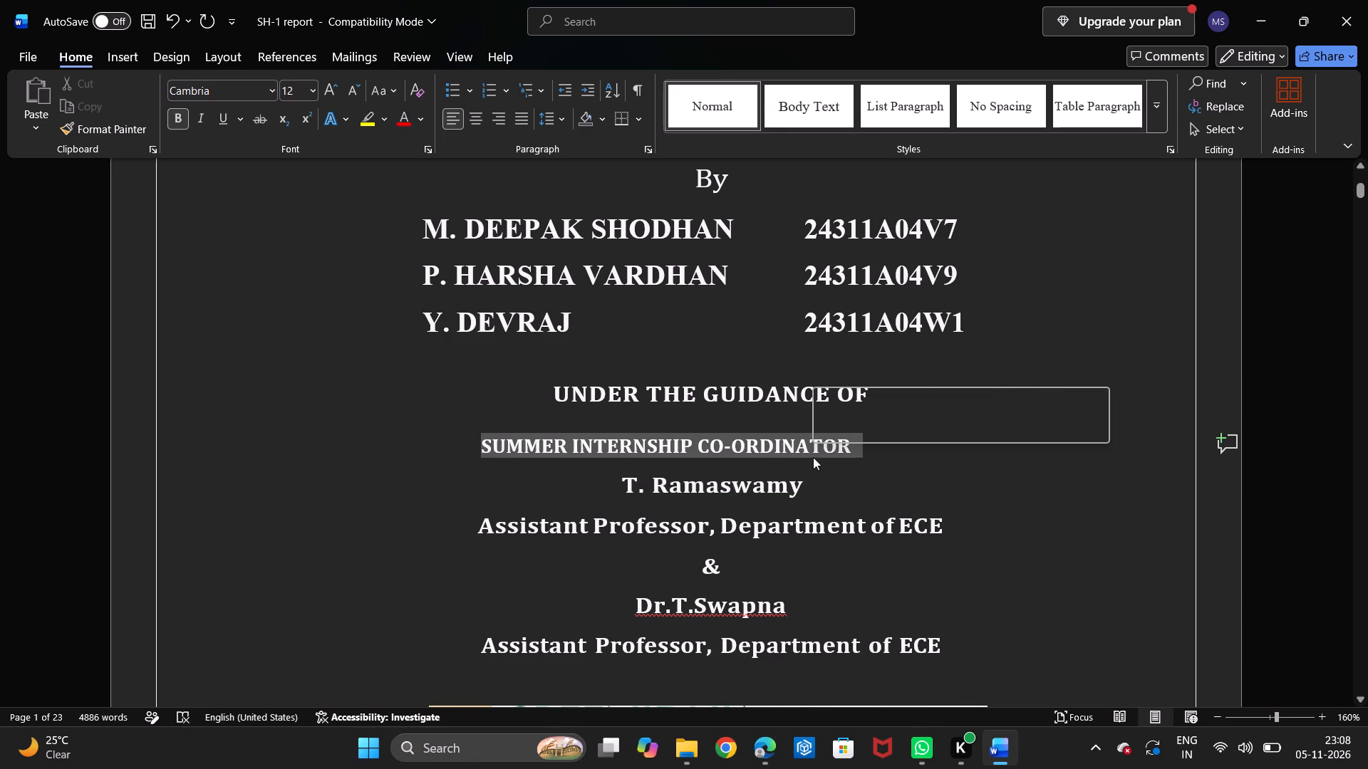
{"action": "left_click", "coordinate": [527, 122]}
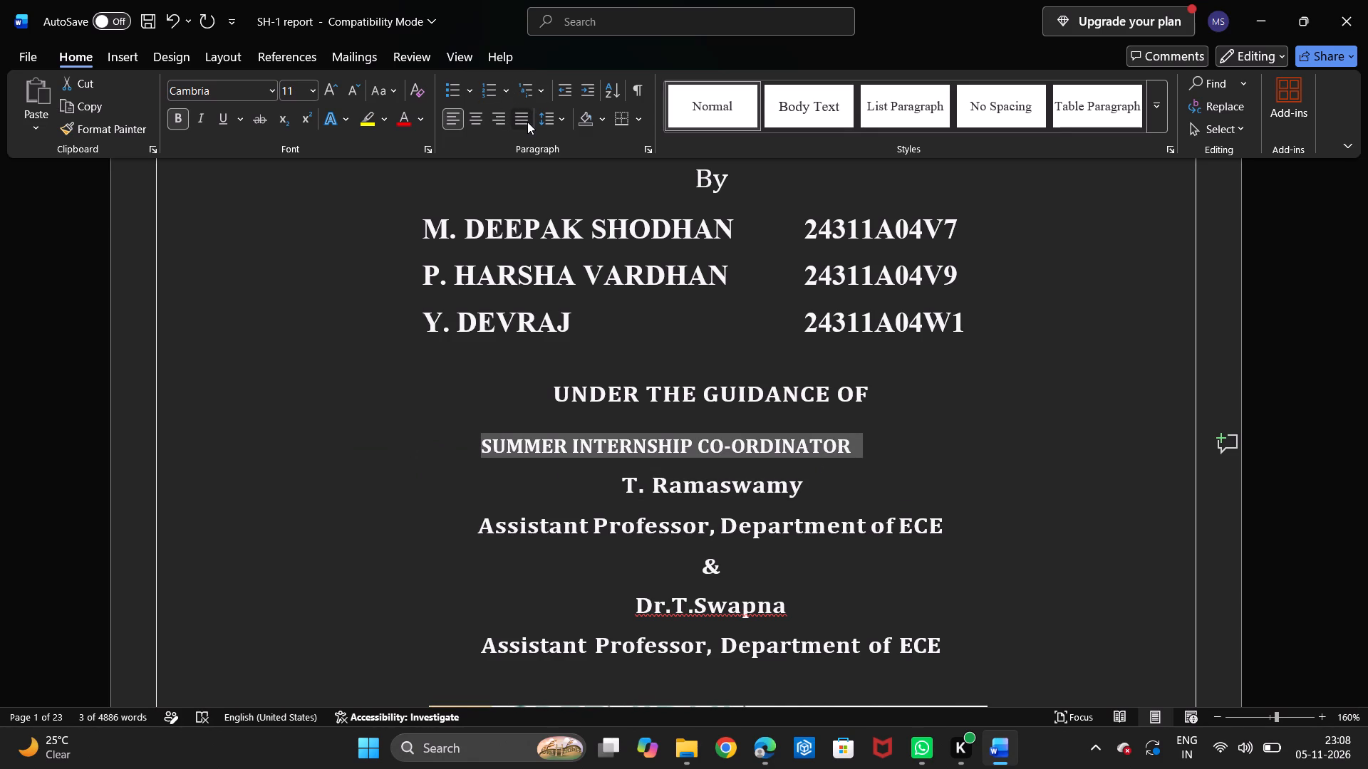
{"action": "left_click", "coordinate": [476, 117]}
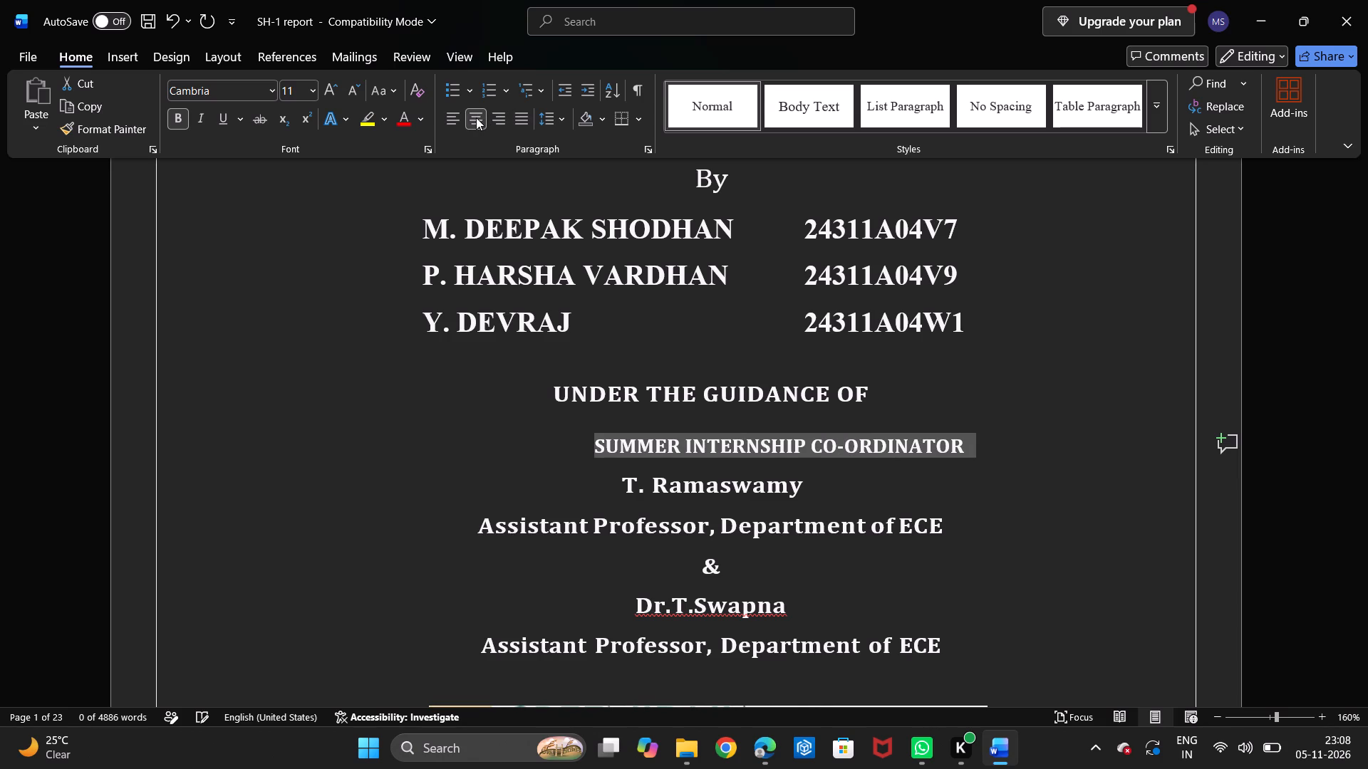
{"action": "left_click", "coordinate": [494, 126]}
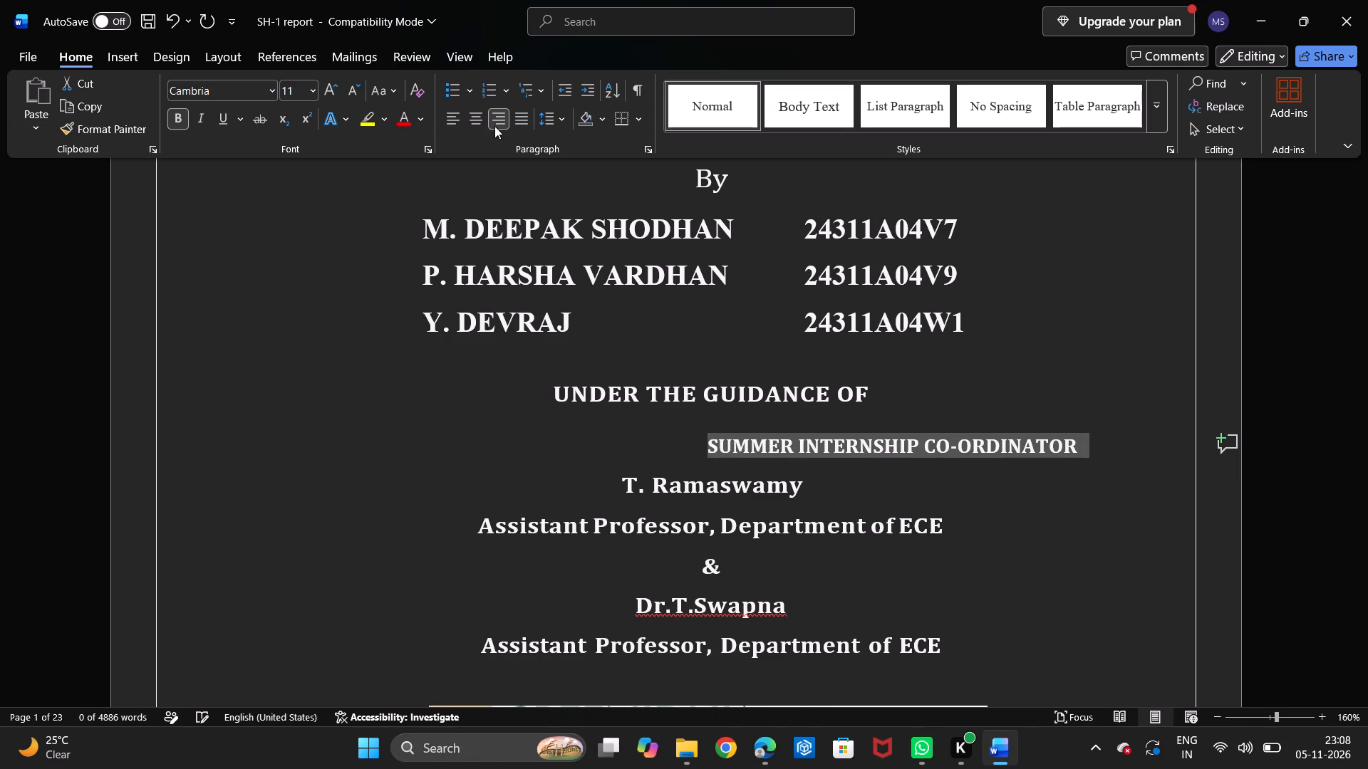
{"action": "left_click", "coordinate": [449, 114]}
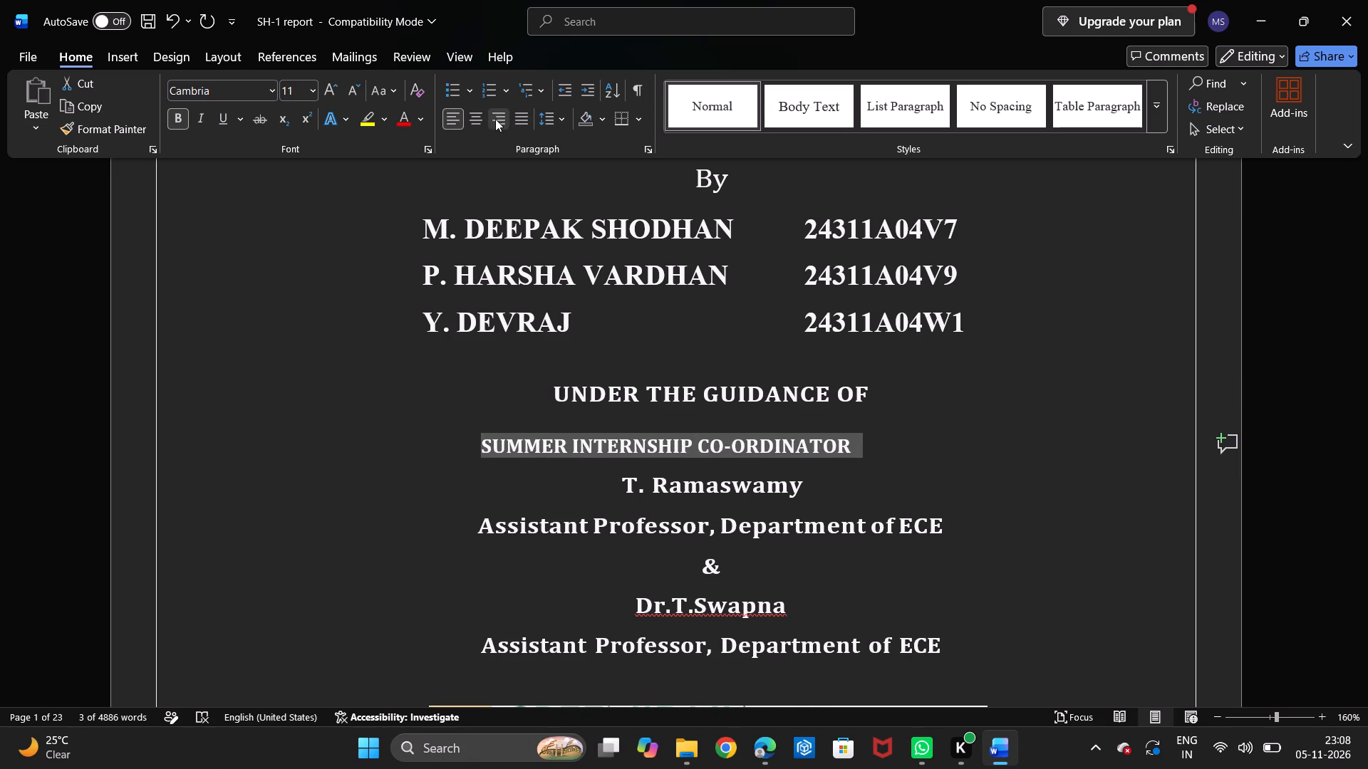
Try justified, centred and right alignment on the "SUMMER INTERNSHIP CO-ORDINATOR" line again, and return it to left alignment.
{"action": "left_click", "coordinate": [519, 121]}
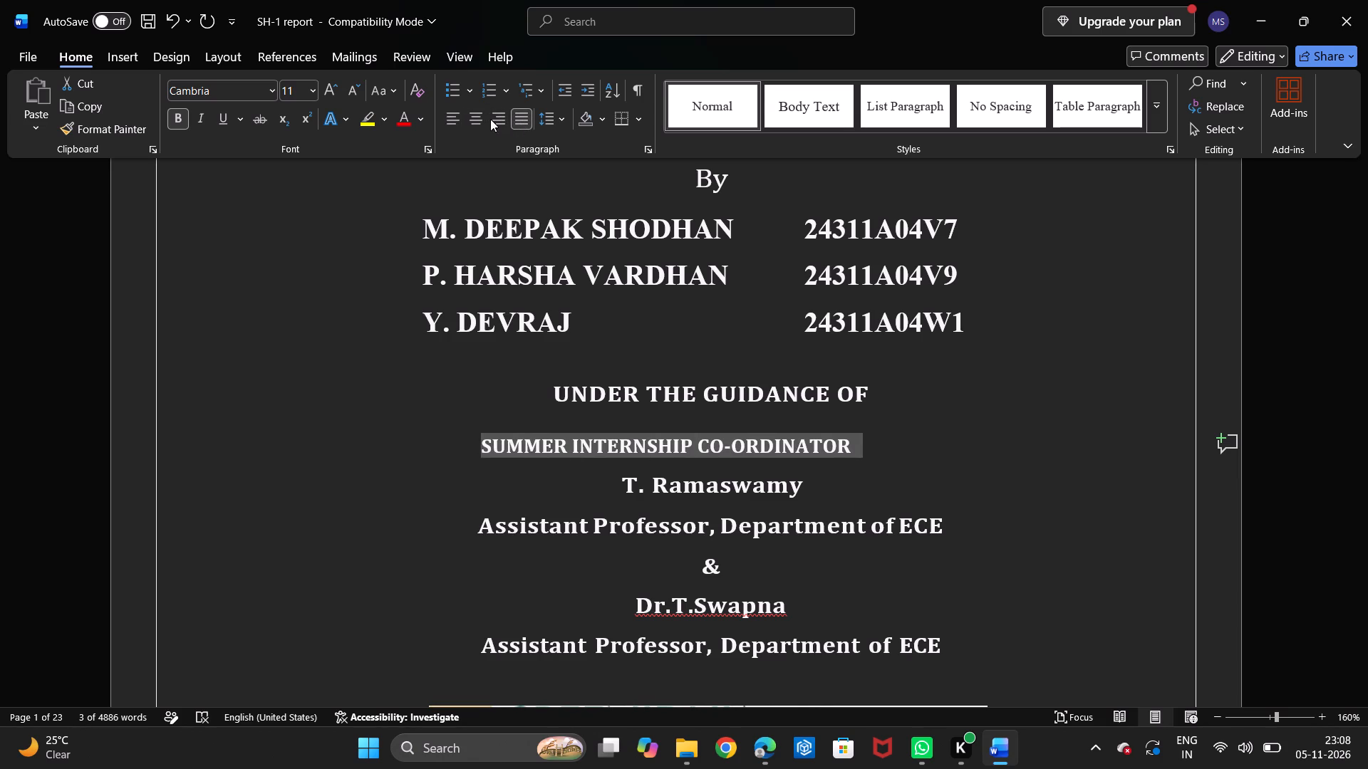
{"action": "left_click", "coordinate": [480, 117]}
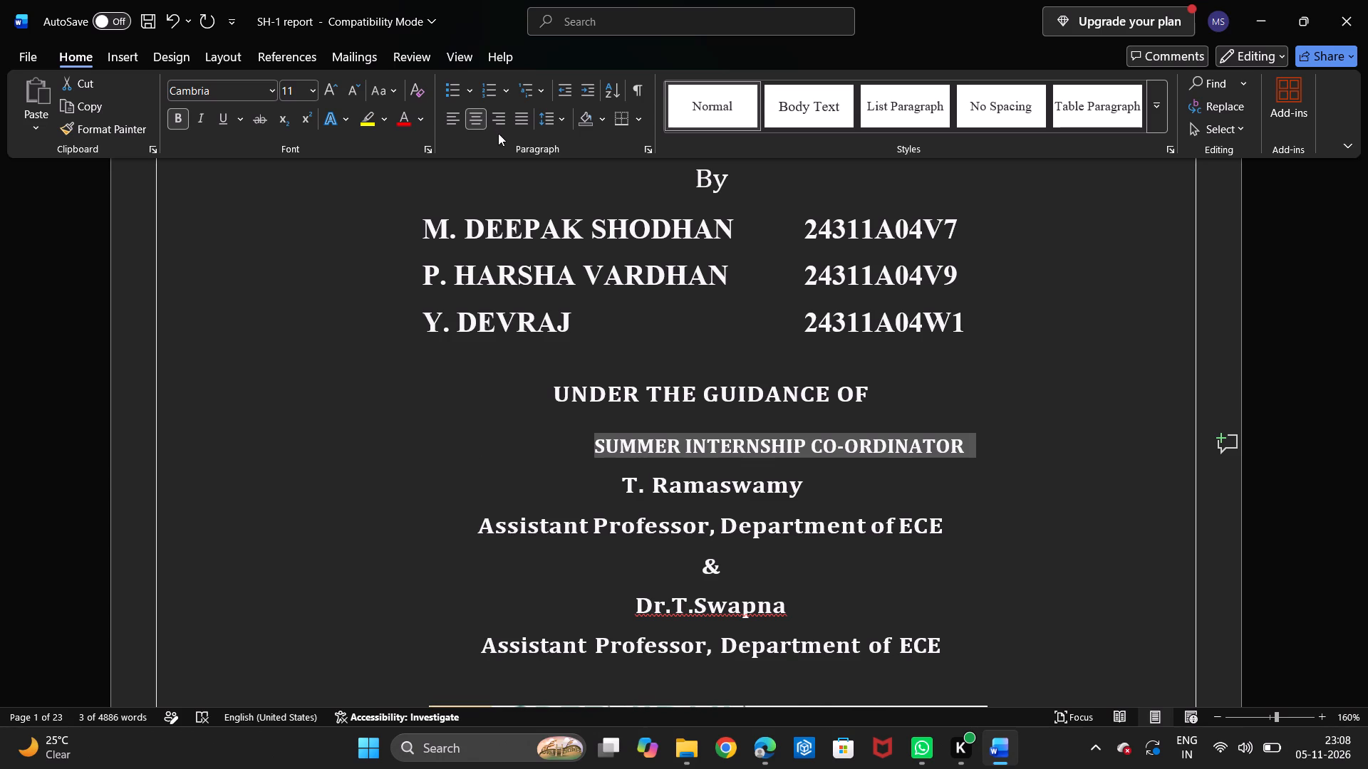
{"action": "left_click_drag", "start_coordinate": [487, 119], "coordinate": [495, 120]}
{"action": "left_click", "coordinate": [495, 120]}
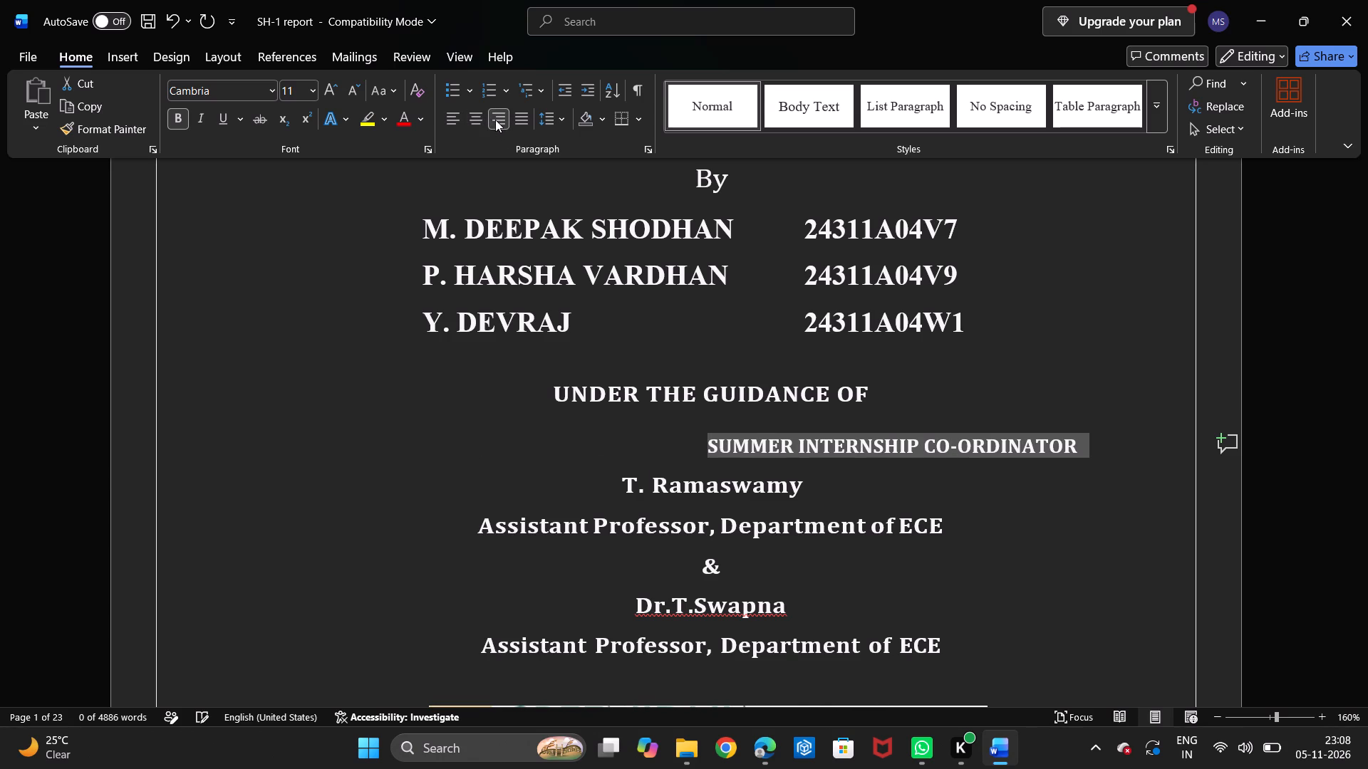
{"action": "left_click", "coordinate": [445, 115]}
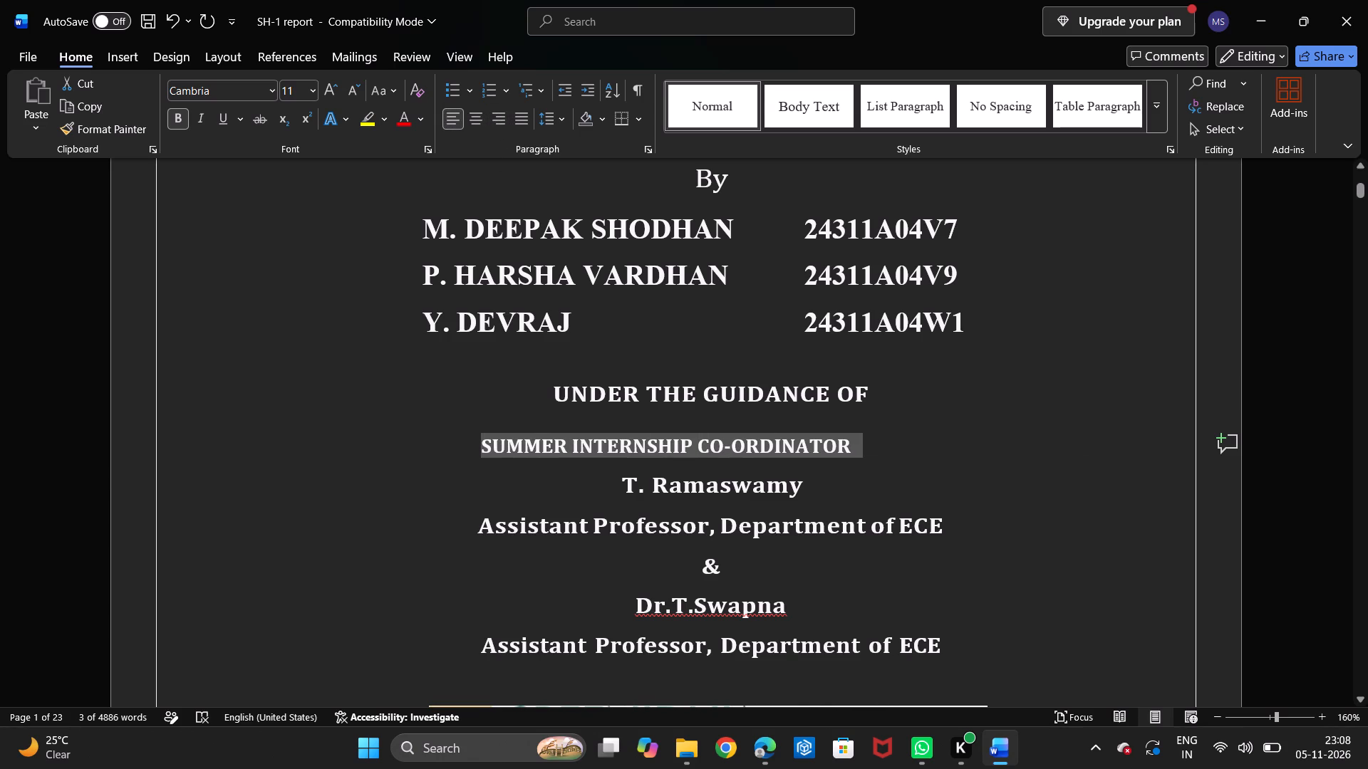
Insert spaces before "SUMMER INTERNSHIP CO-ORDINATOR" to shift it roughly centred beneath the "UNDER THE GUIDANCE OF" heading.
{"action": "left_click", "coordinate": [482, 438]}
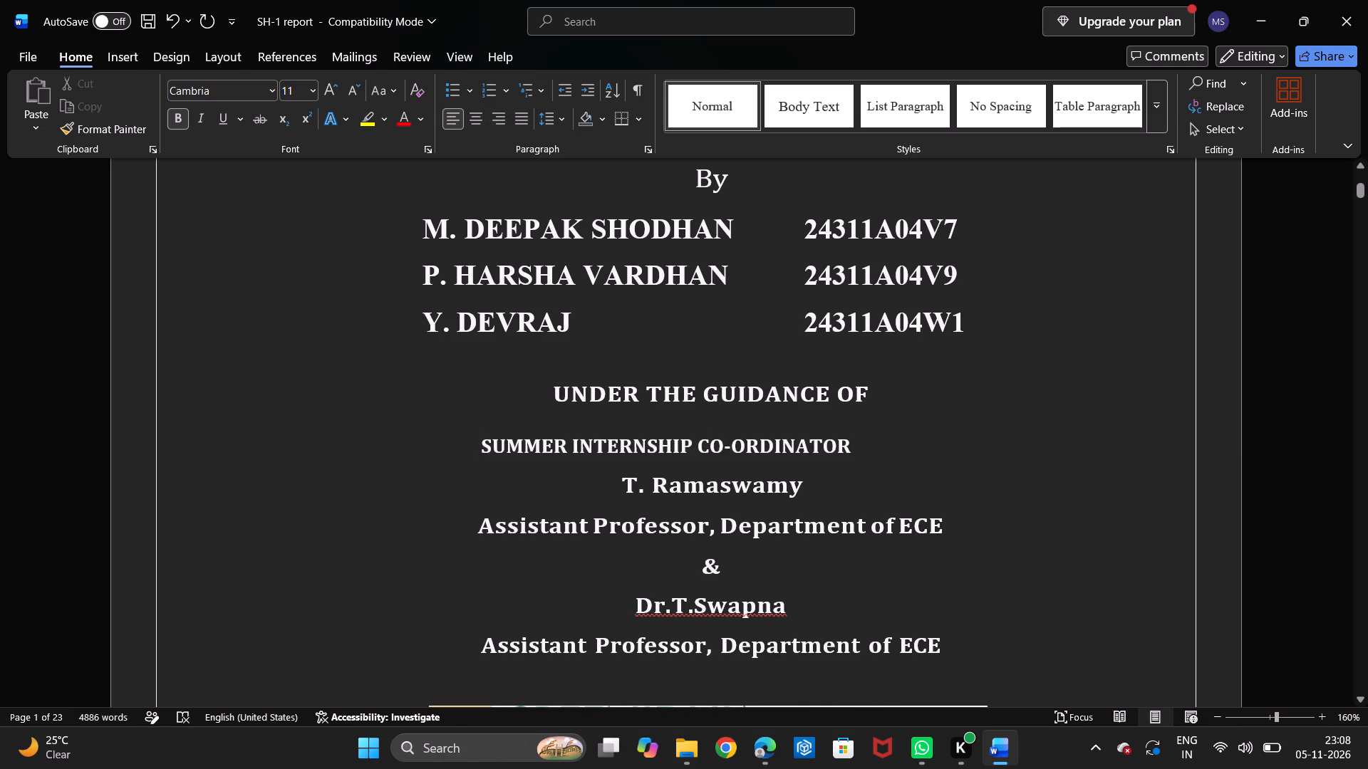
{"action": "key", "text": "space"}
{"action": "key", "text": "space"}
{"action": "key", "text": "space"}
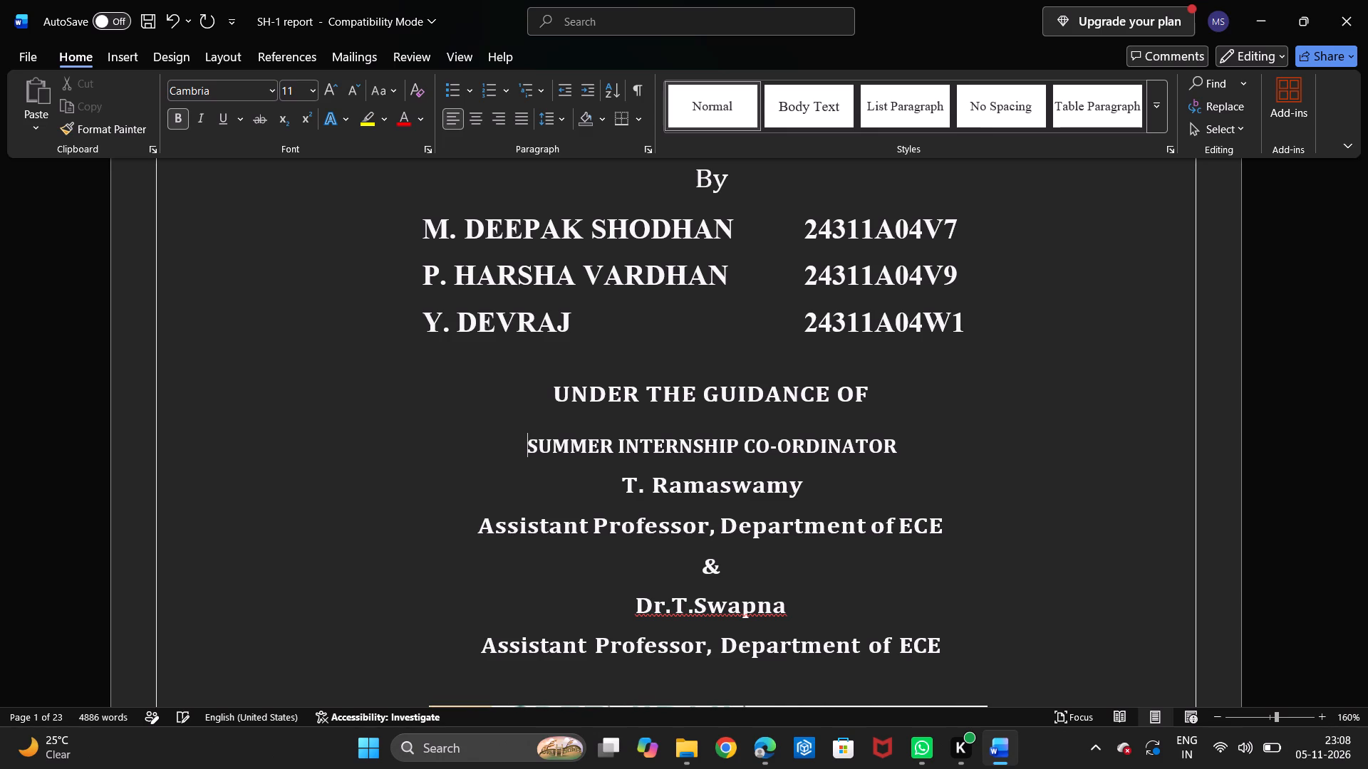
{"action": "key", "text": "space"}
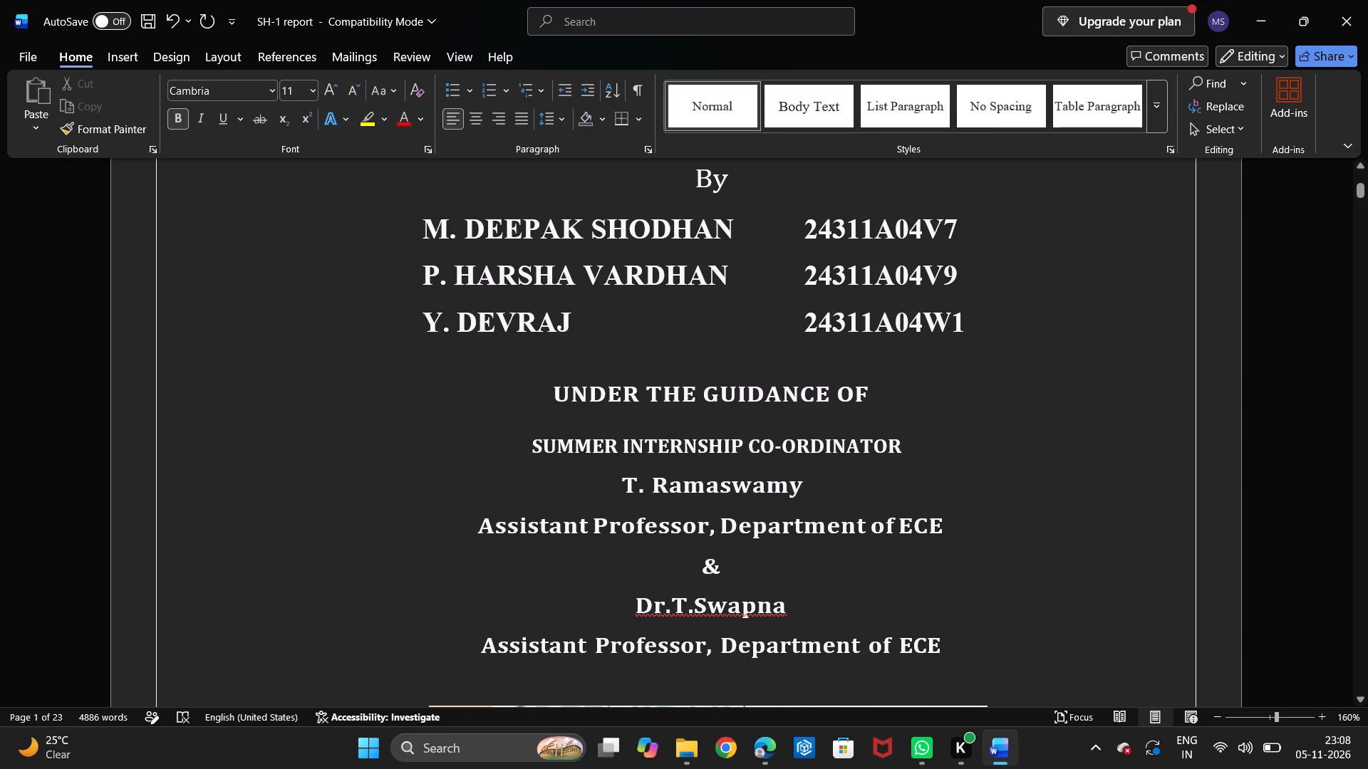
Try font size 16 on the "SUMMER INTERNSHIP CO-ORDINATOR" line, and settle on size 12.
{"action": "left_click_drag", "start_coordinate": [907, 447], "coordinate": [799, 451]}
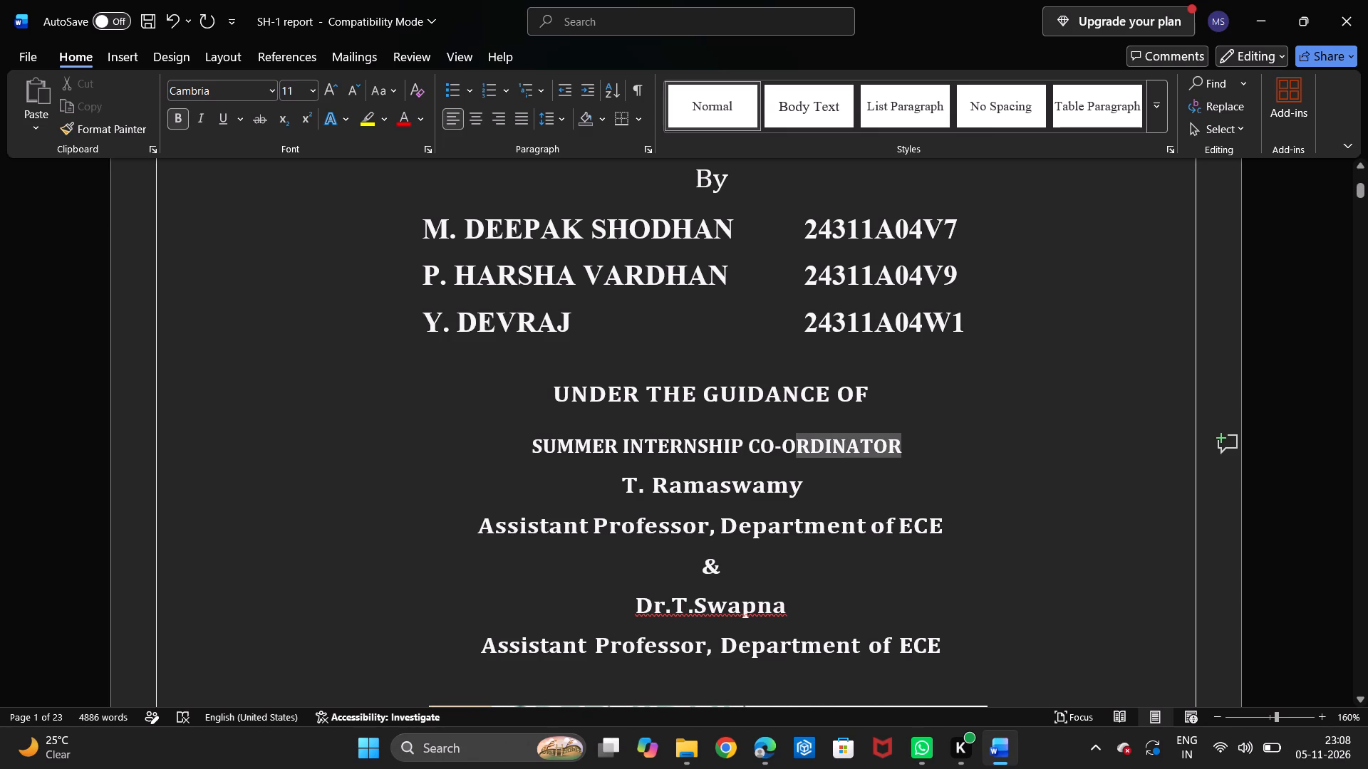
{"action": "left_click_drag", "start_coordinate": [799, 451], "coordinate": [567, 449]}
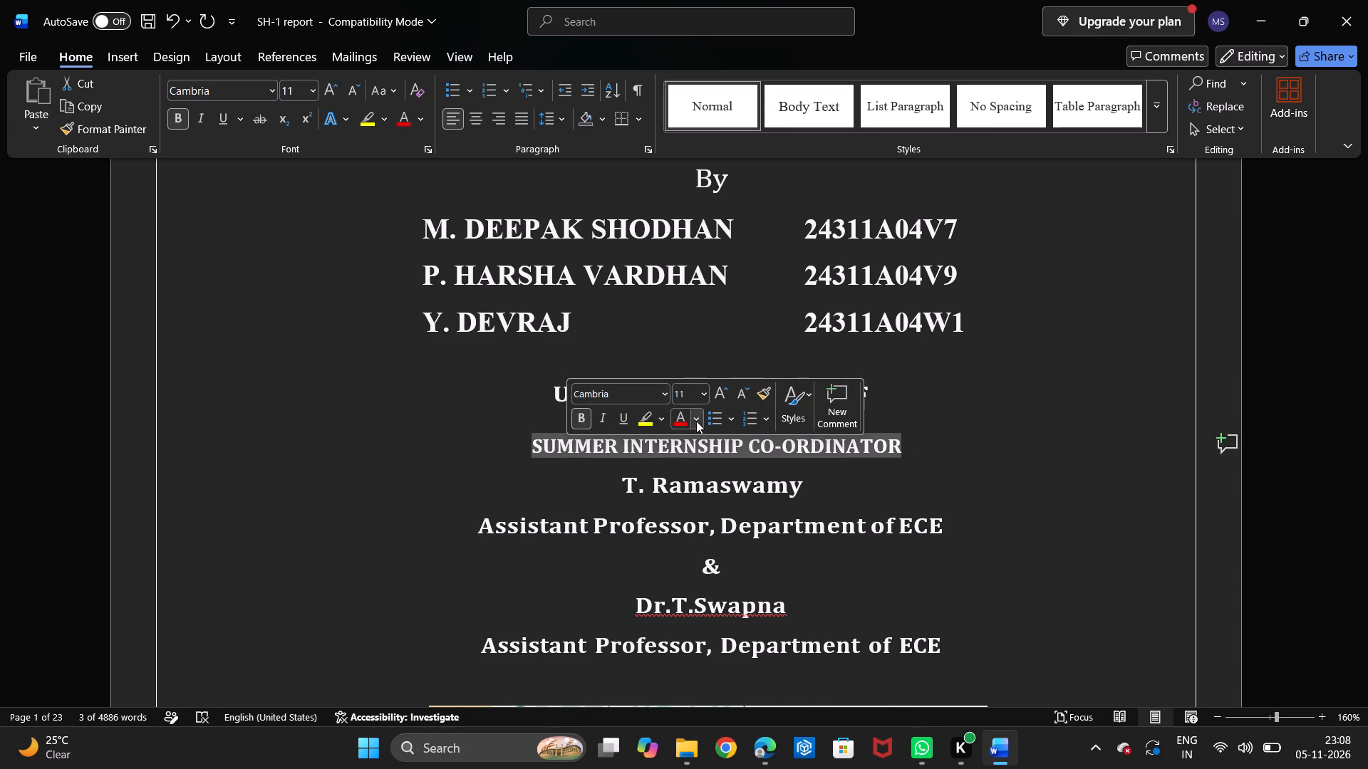
{"action": "left_click", "coordinate": [705, 396]}
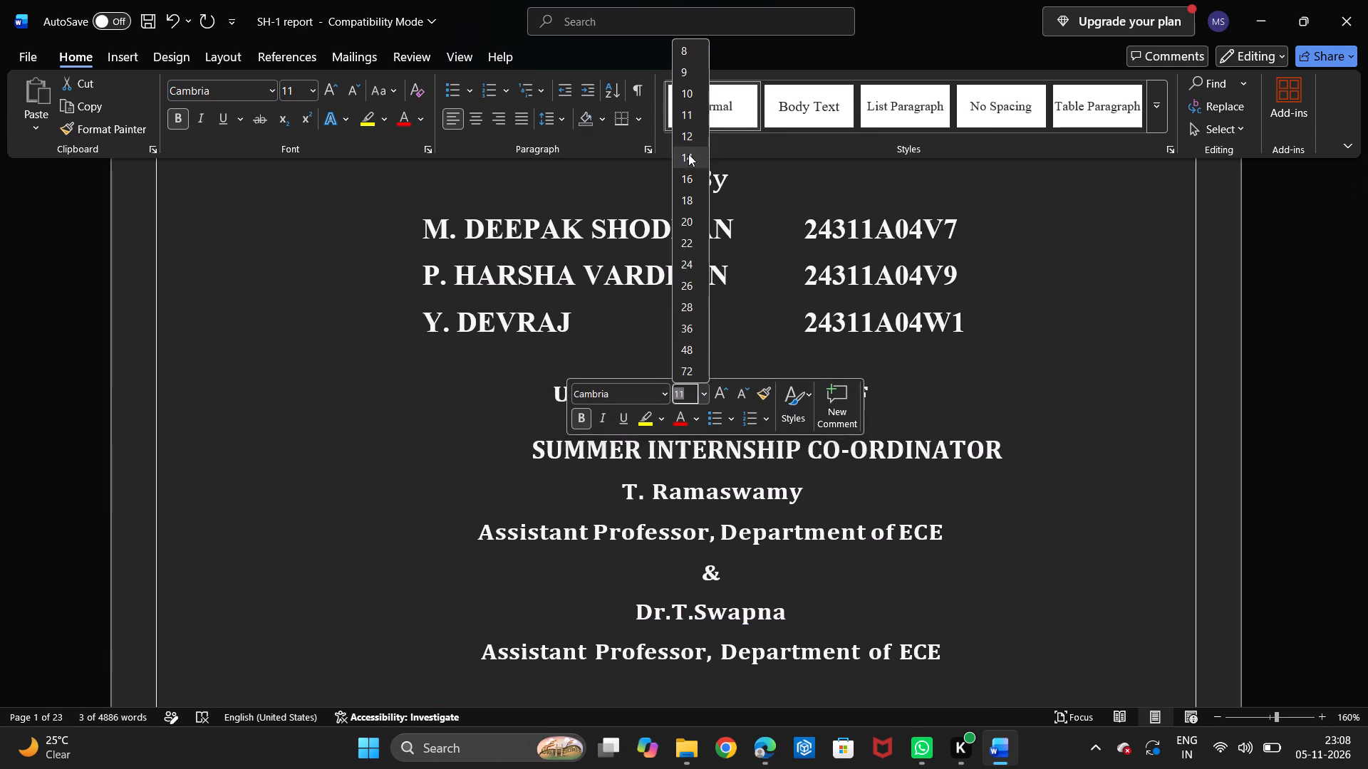
{"action": "left_click", "coordinate": [686, 177]}
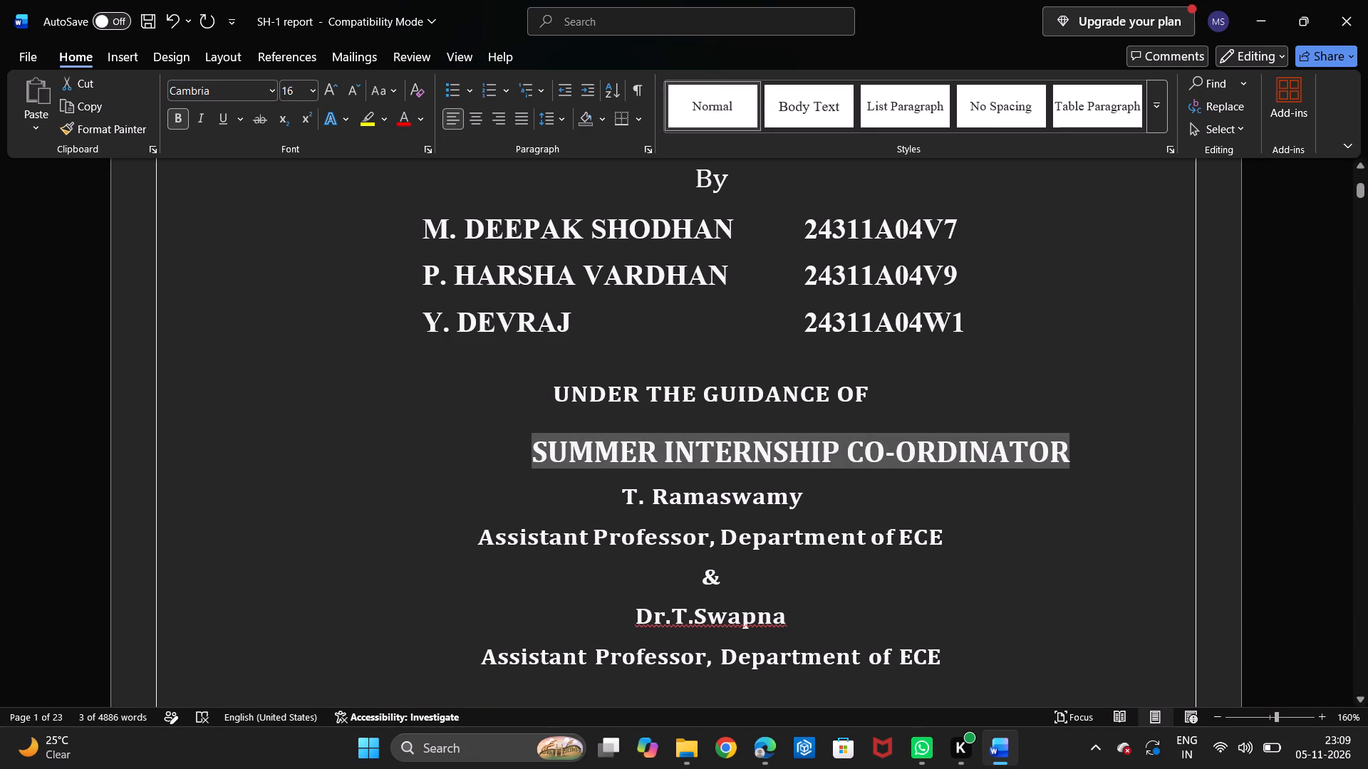
{"action": "right_click", "coordinate": [727, 436]}
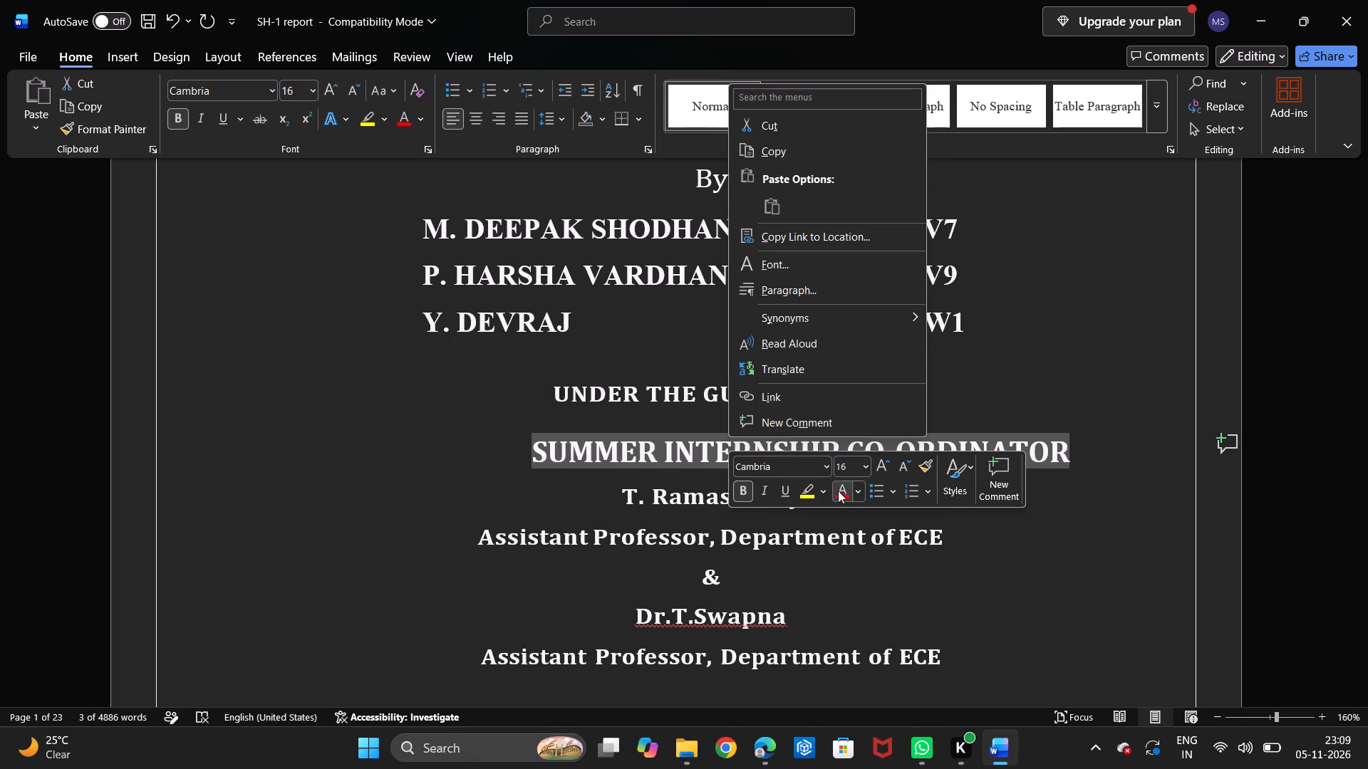
{"action": "left_click", "coordinate": [862, 469]}
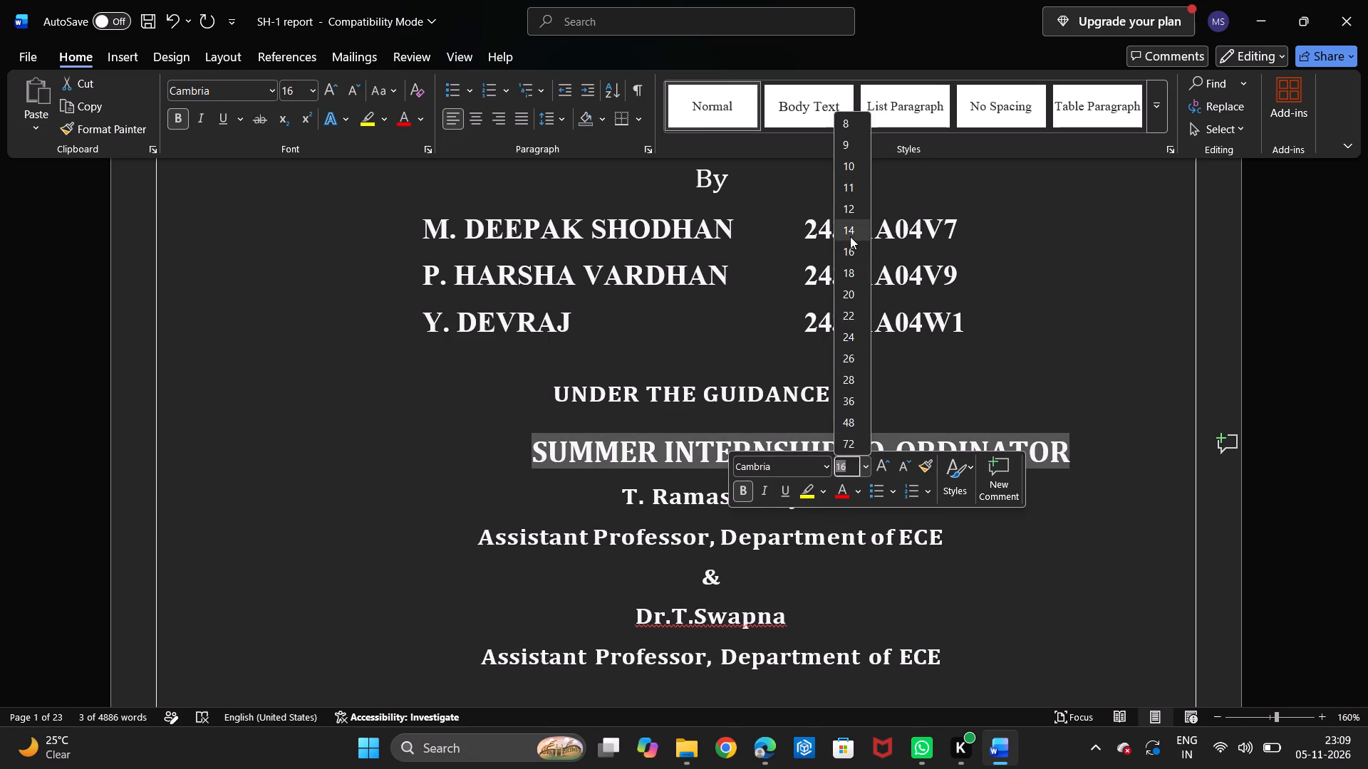
{"action": "left_click", "coordinate": [846, 211]}
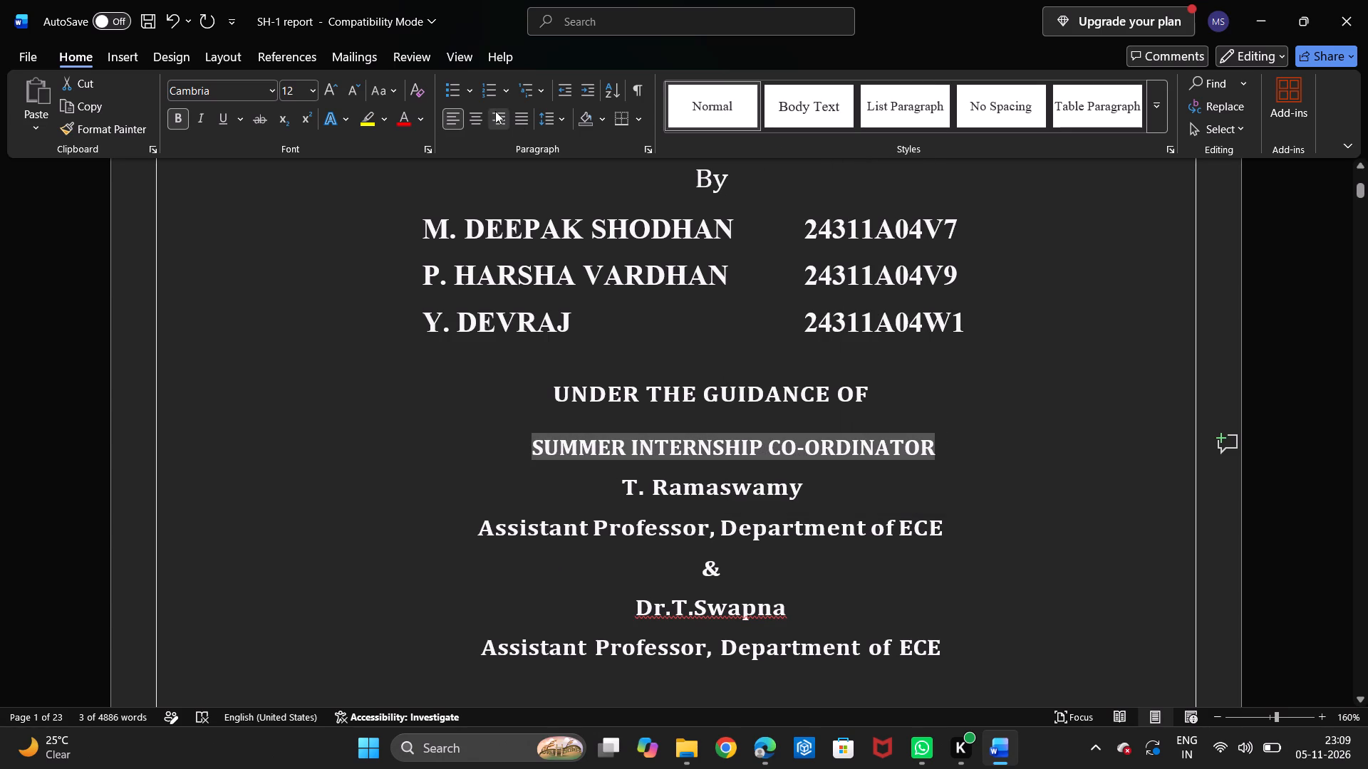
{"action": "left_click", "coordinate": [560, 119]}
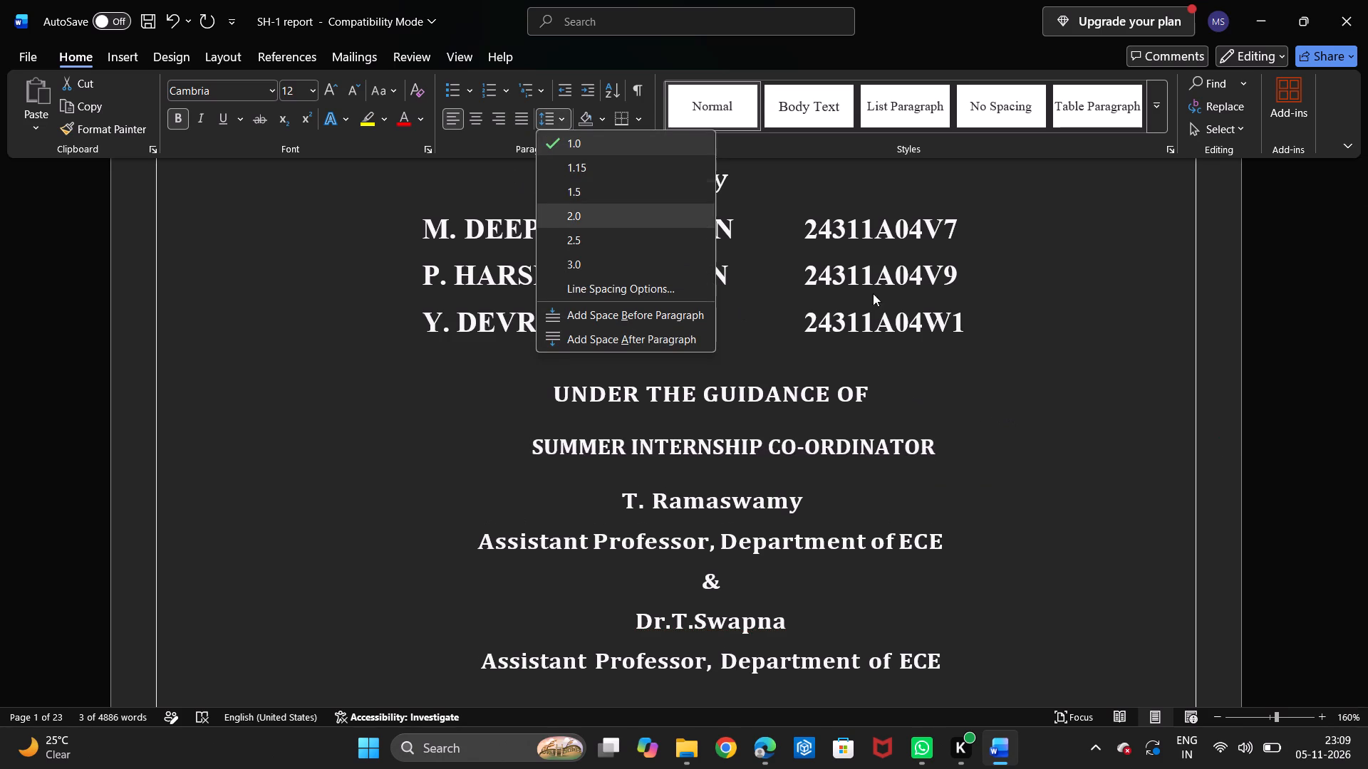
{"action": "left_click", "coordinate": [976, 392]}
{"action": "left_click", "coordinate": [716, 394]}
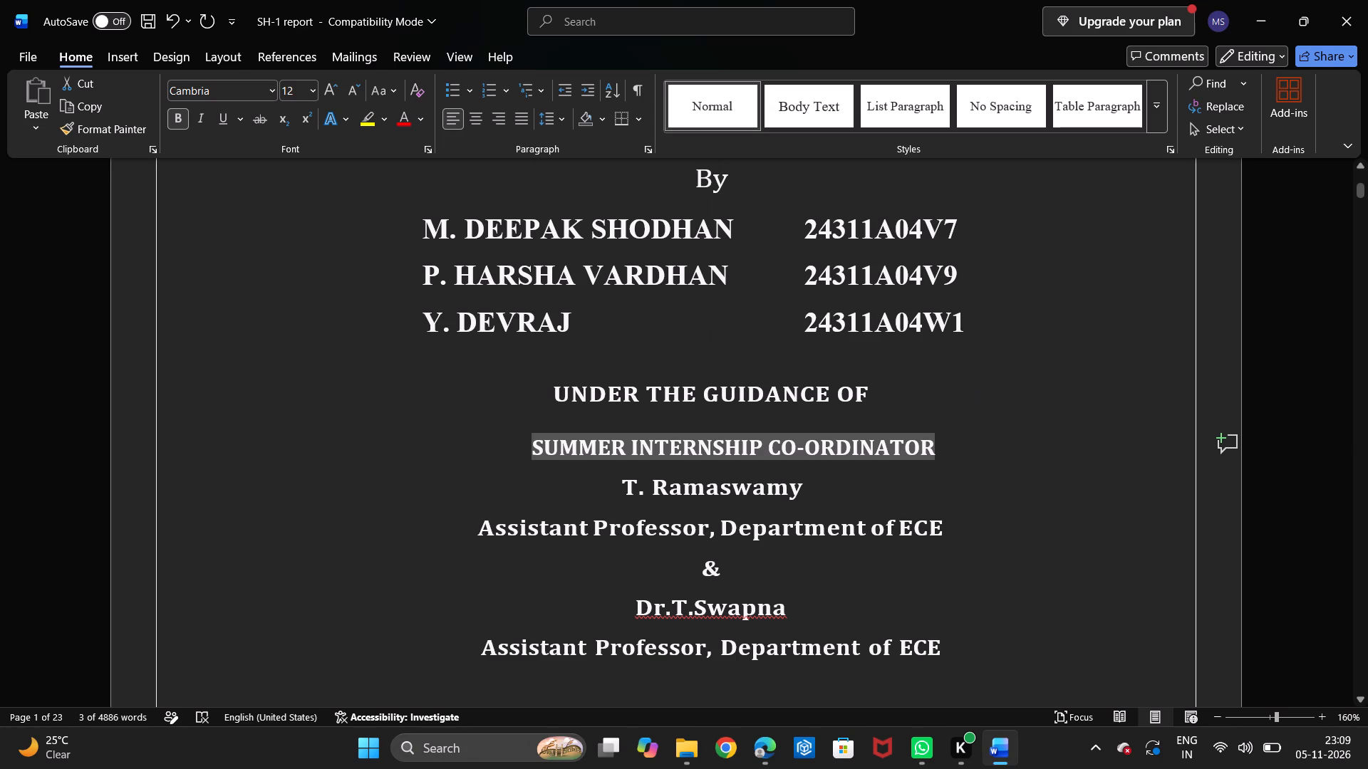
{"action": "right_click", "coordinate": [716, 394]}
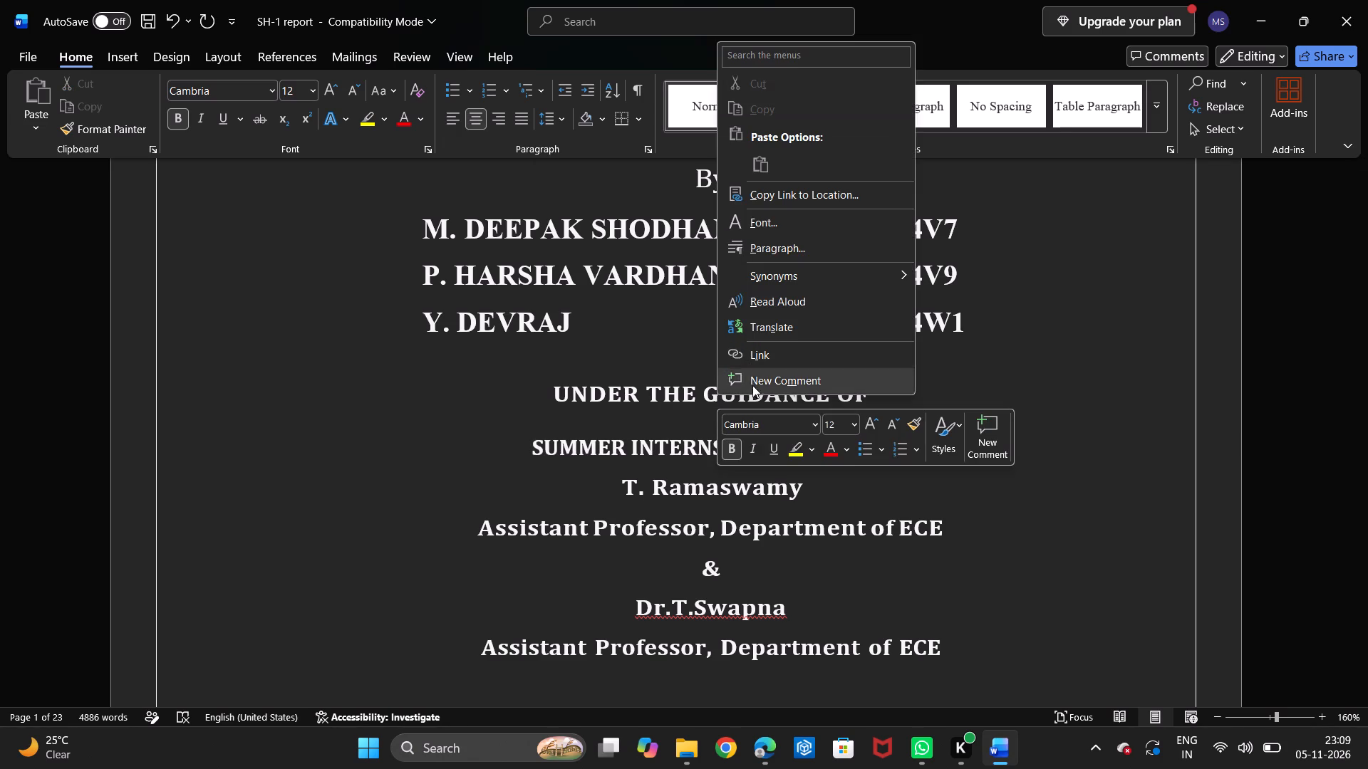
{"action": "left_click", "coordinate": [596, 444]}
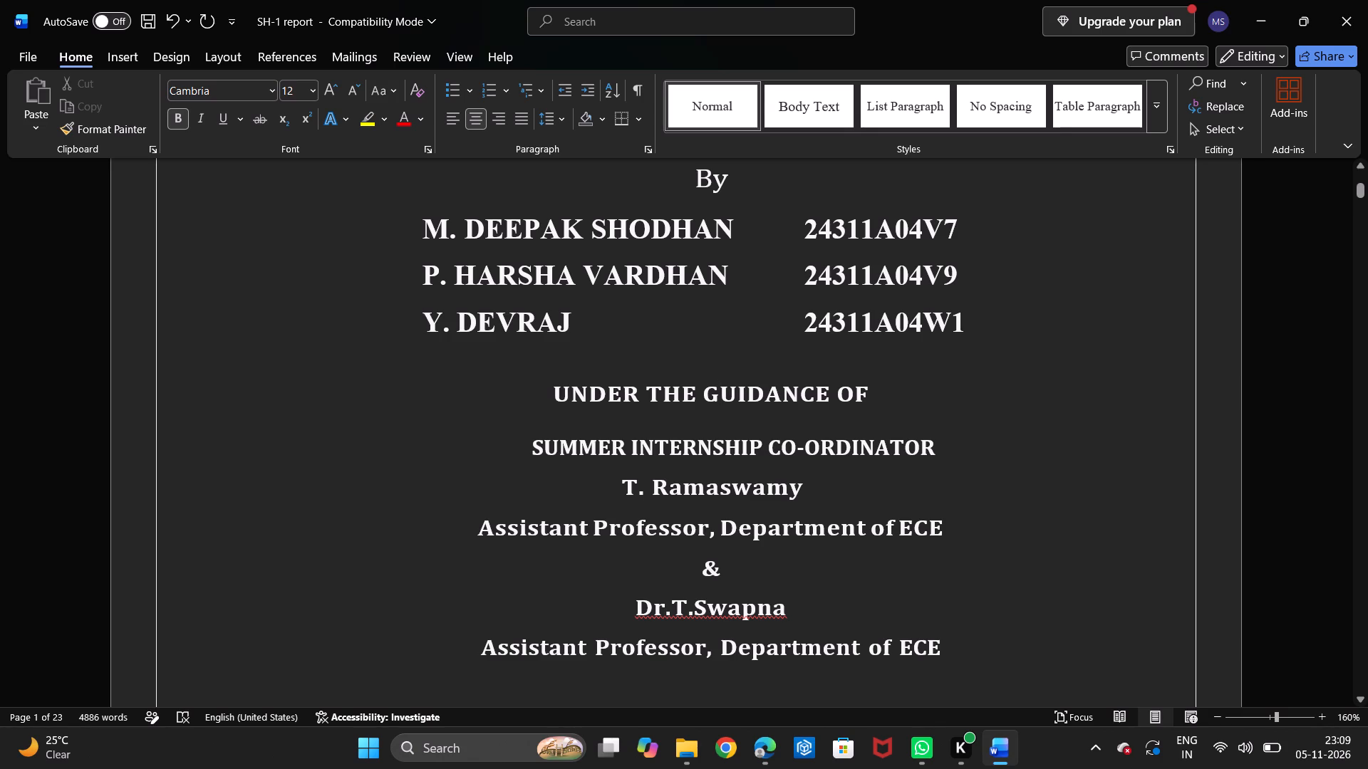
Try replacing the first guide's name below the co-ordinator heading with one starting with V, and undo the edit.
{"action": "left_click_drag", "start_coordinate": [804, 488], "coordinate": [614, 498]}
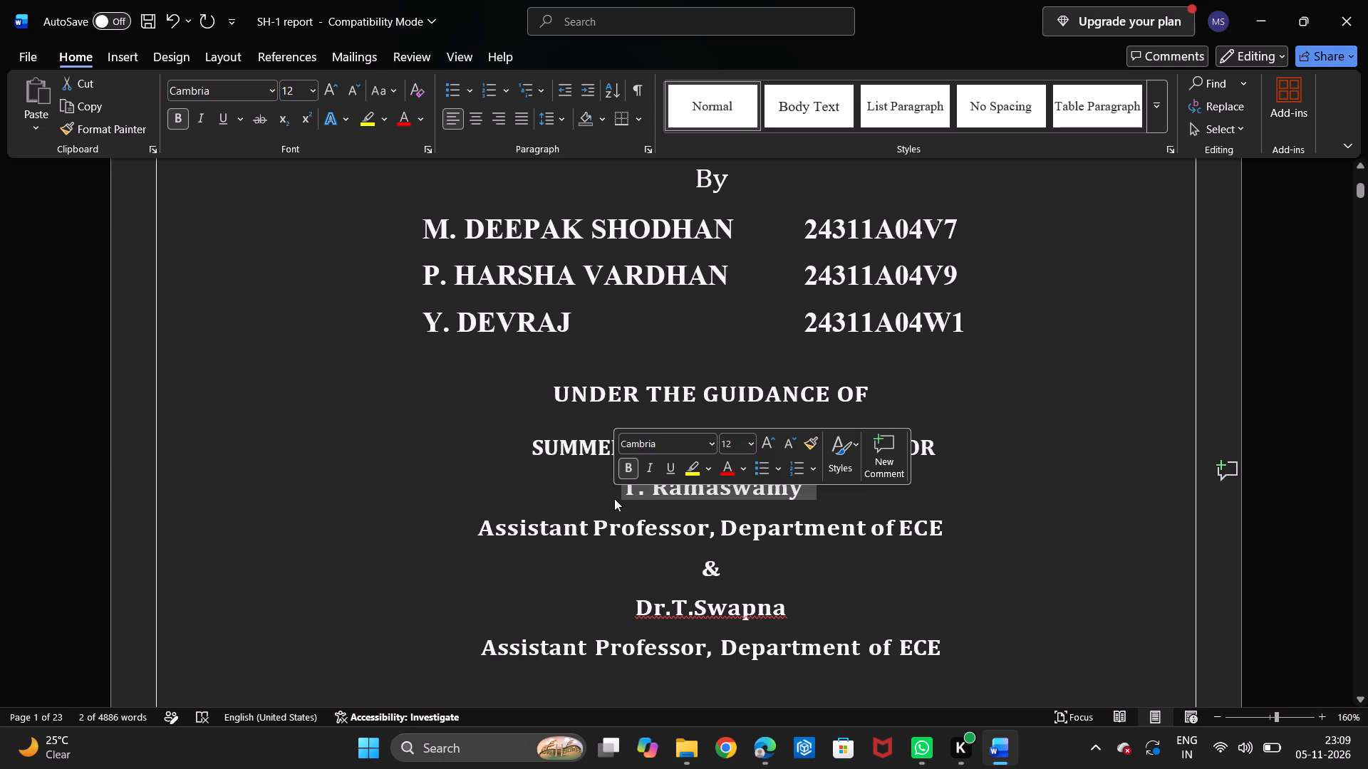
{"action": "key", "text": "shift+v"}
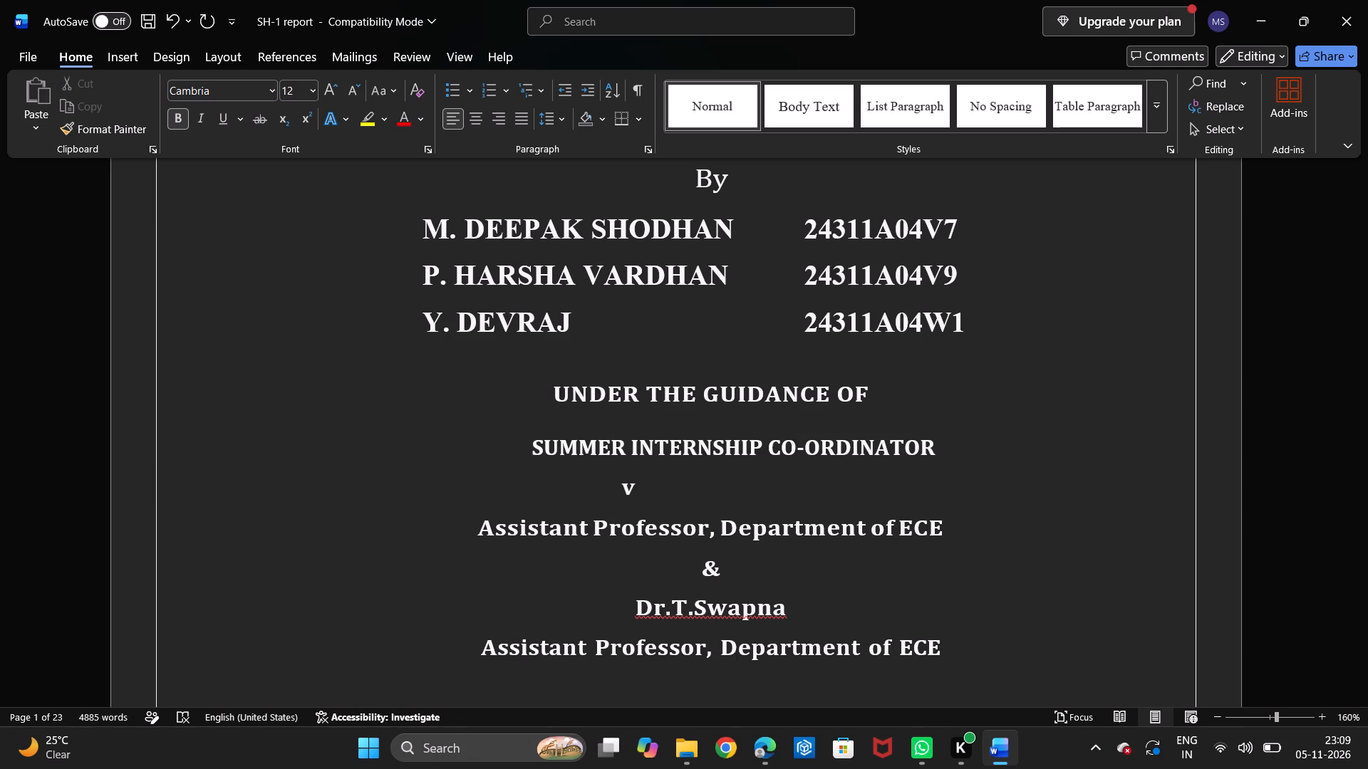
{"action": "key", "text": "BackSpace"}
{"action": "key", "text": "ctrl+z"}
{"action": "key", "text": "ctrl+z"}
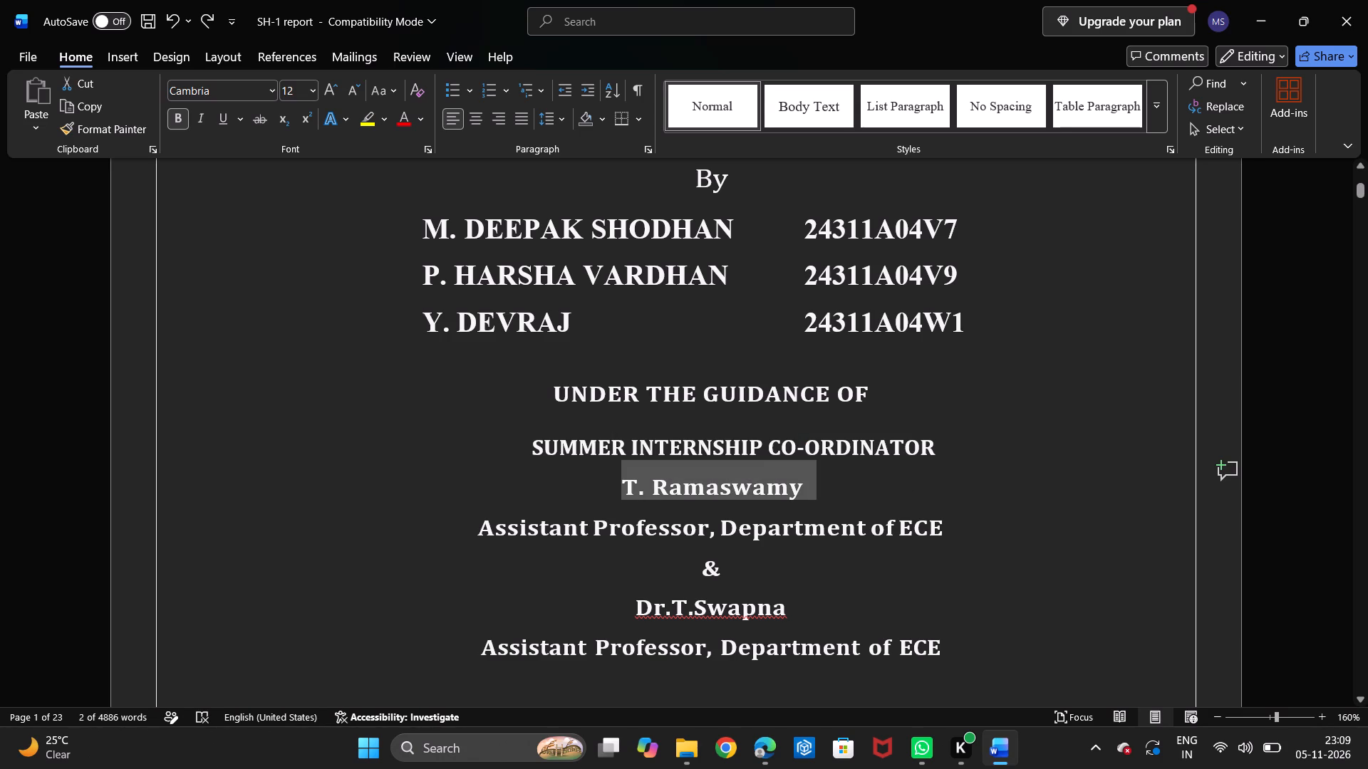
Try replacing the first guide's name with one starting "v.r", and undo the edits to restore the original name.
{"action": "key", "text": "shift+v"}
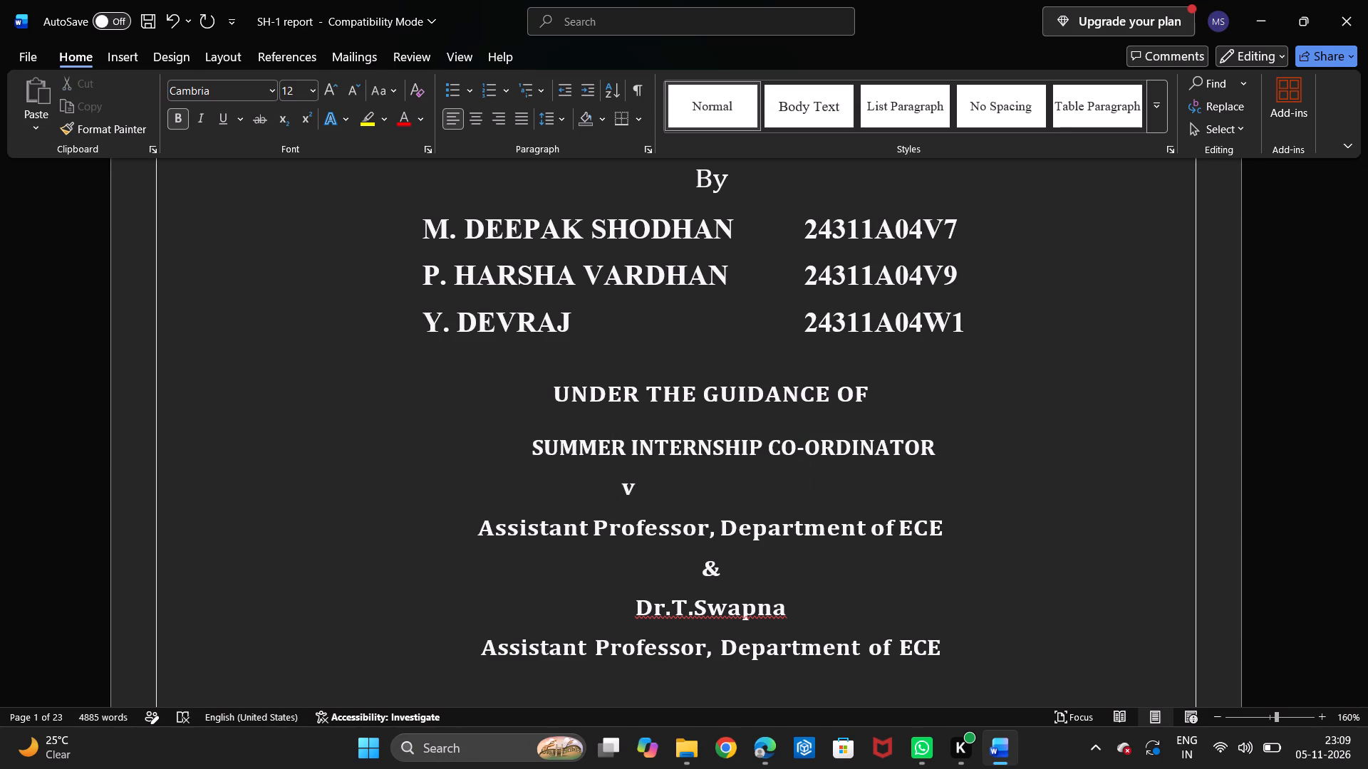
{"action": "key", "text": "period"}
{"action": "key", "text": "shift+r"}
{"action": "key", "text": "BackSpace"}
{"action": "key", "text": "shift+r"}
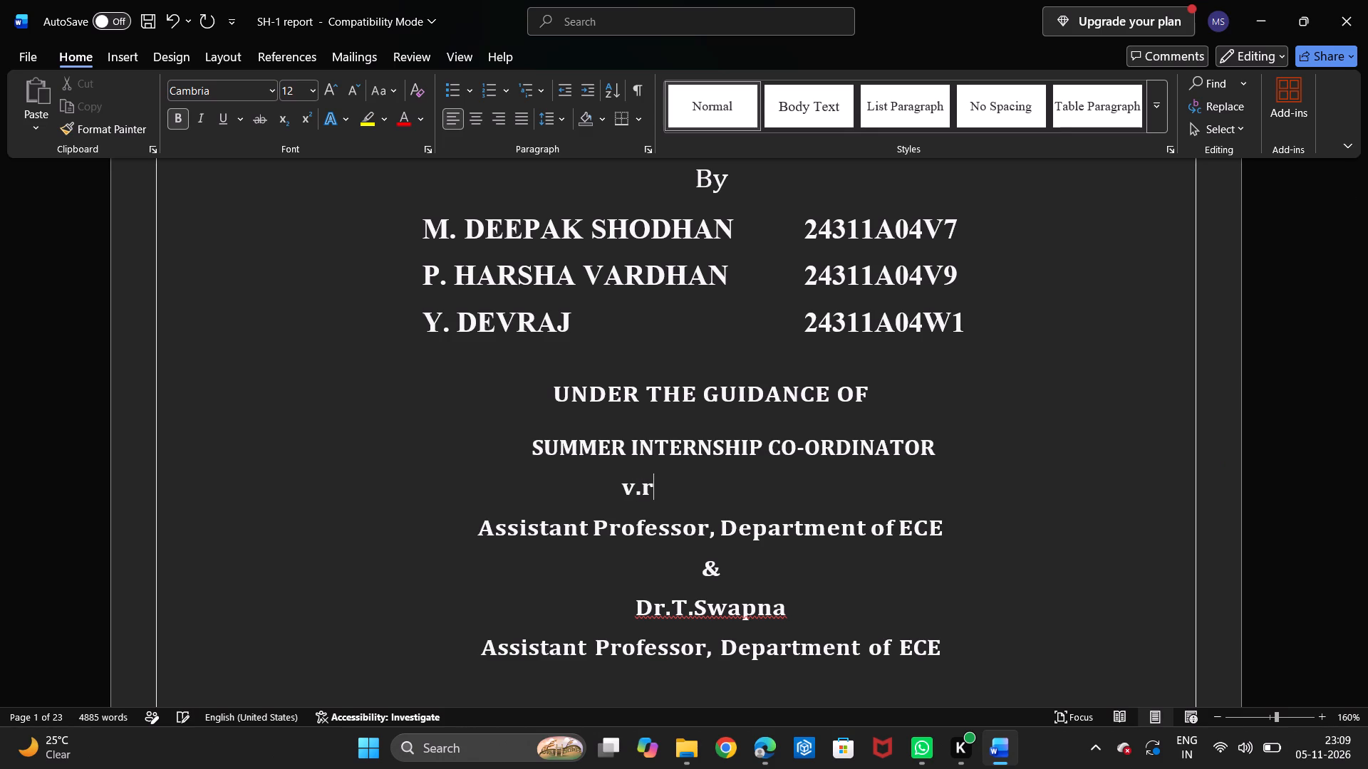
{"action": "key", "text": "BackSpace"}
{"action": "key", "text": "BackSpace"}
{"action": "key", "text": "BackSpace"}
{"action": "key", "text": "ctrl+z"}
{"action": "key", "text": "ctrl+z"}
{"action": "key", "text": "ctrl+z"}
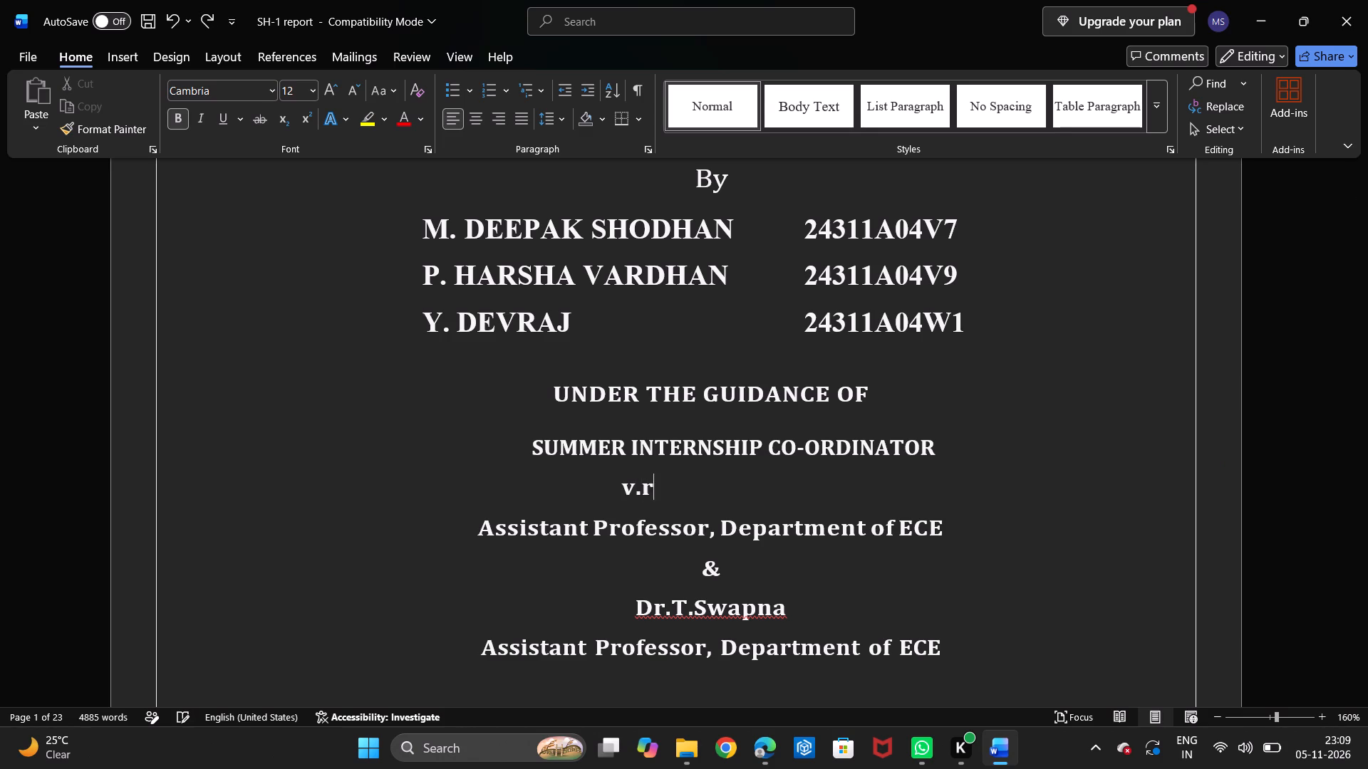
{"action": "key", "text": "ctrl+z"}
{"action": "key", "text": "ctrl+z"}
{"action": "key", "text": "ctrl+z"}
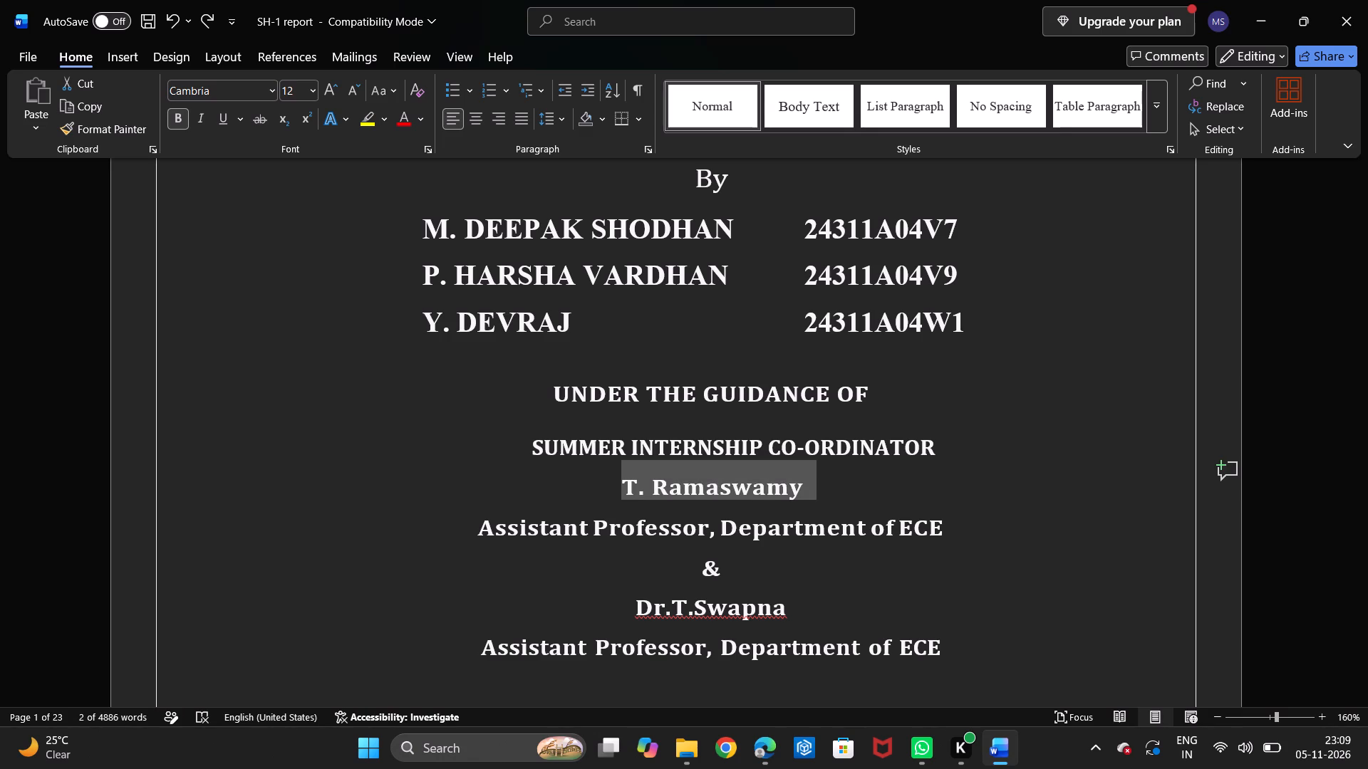
Replace the first guide's name below the co-ordinator heading with the new co-ordinator's name in capitals, starting "V.RA".
{"action": "left_click", "coordinate": [720, 535], "text": "shift"}
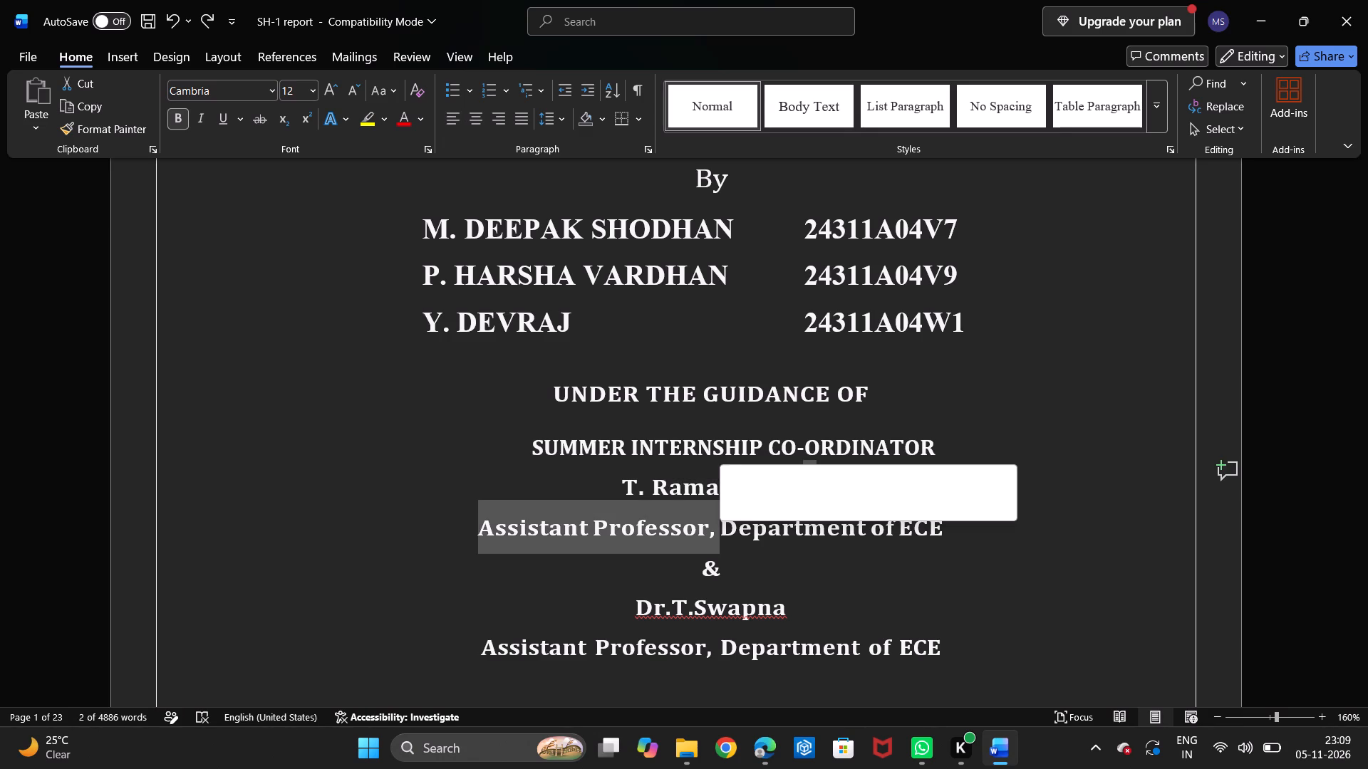
{"action": "left_click", "coordinate": [821, 468]}
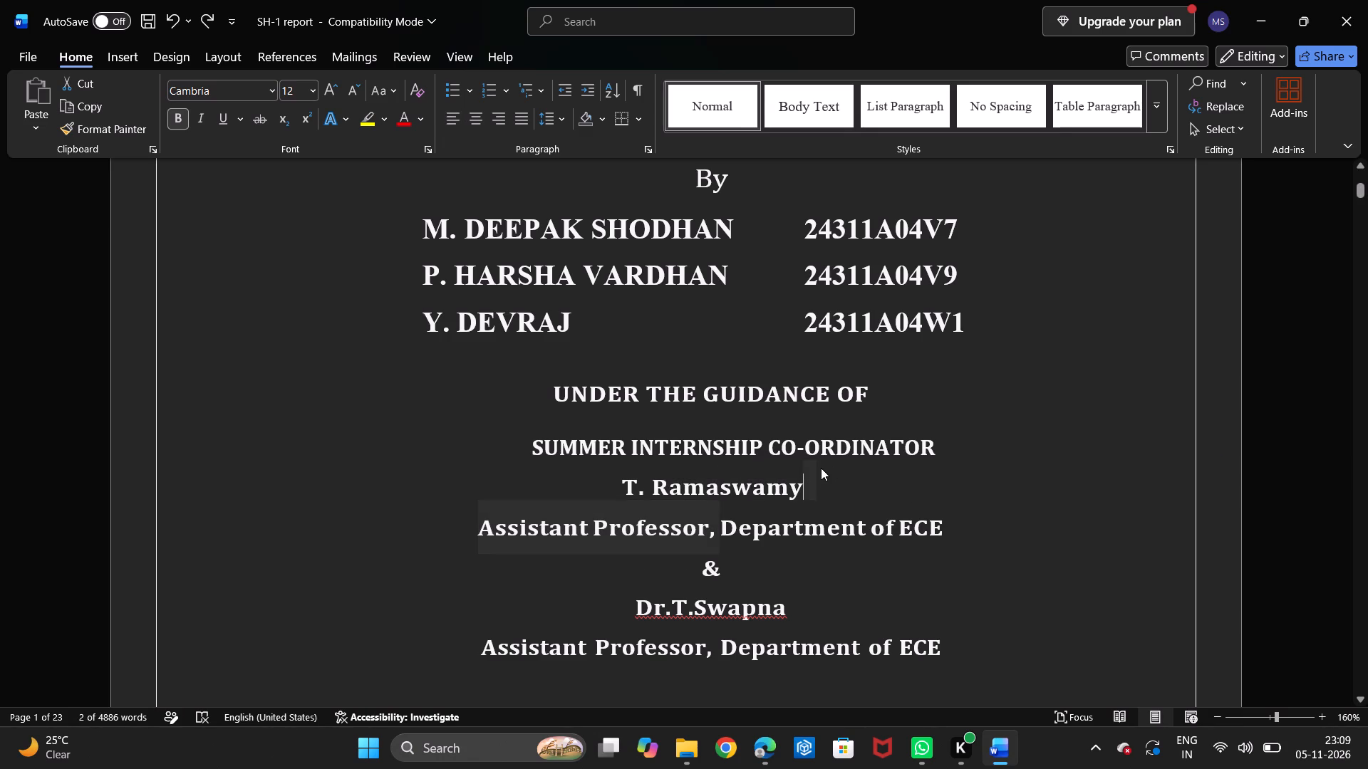
{"action": "left_click_drag", "start_coordinate": [817, 480], "coordinate": [623, 487]}
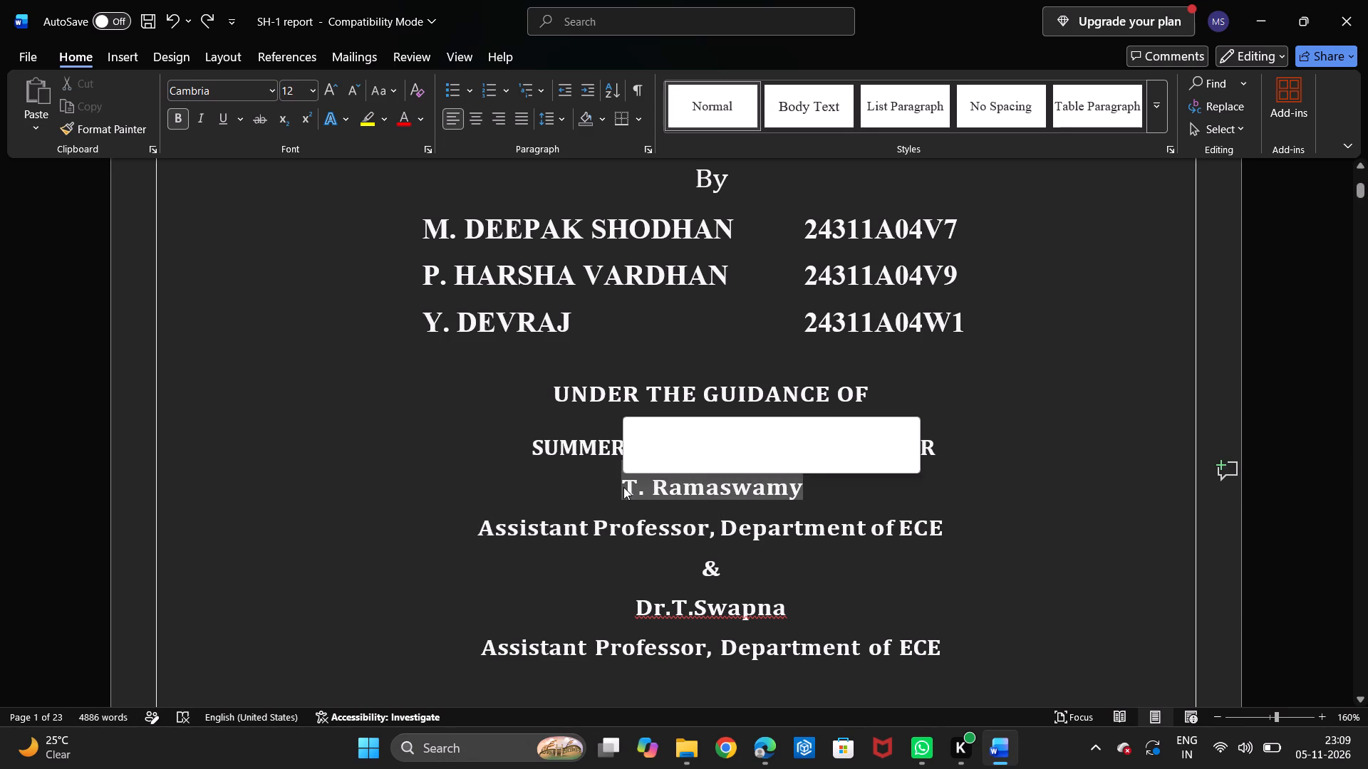
{"action": "key", "text": "shift+v"}
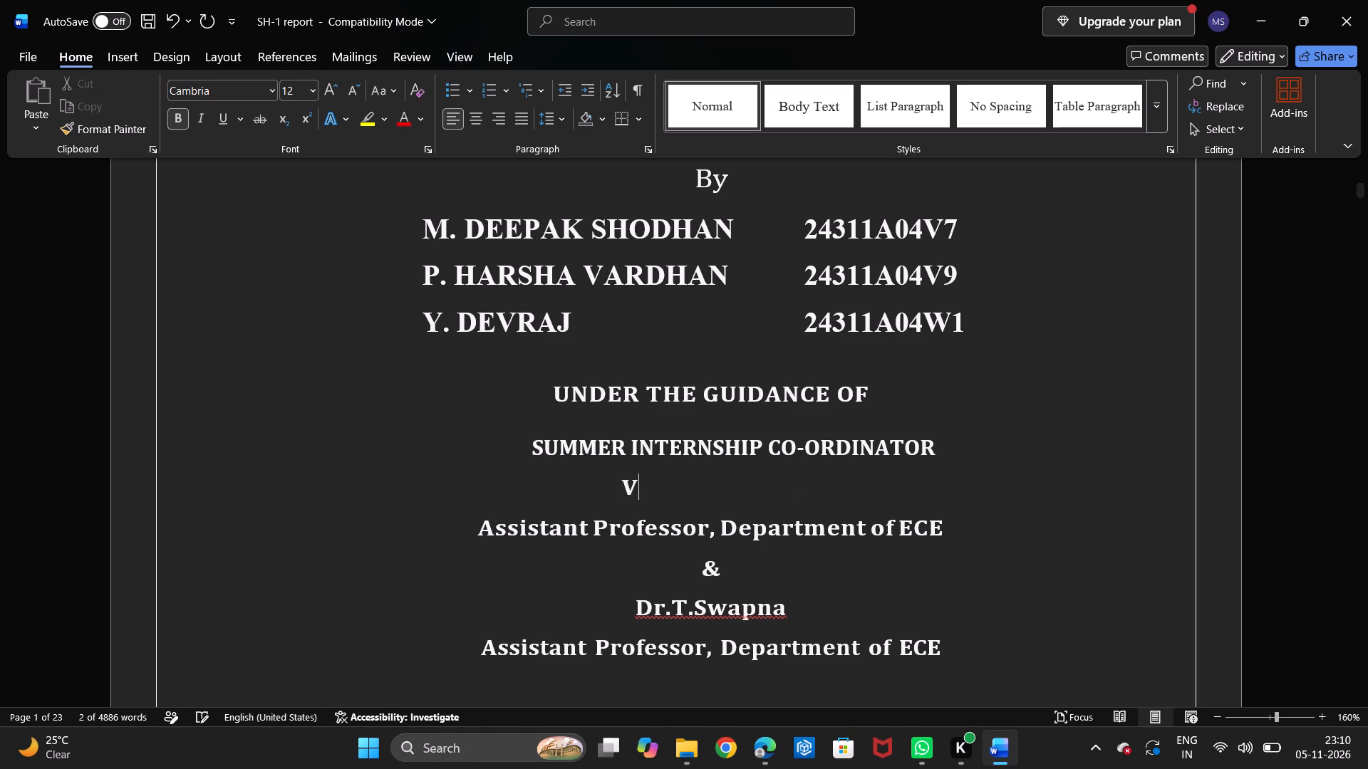
{"action": "key", "text": "period"}
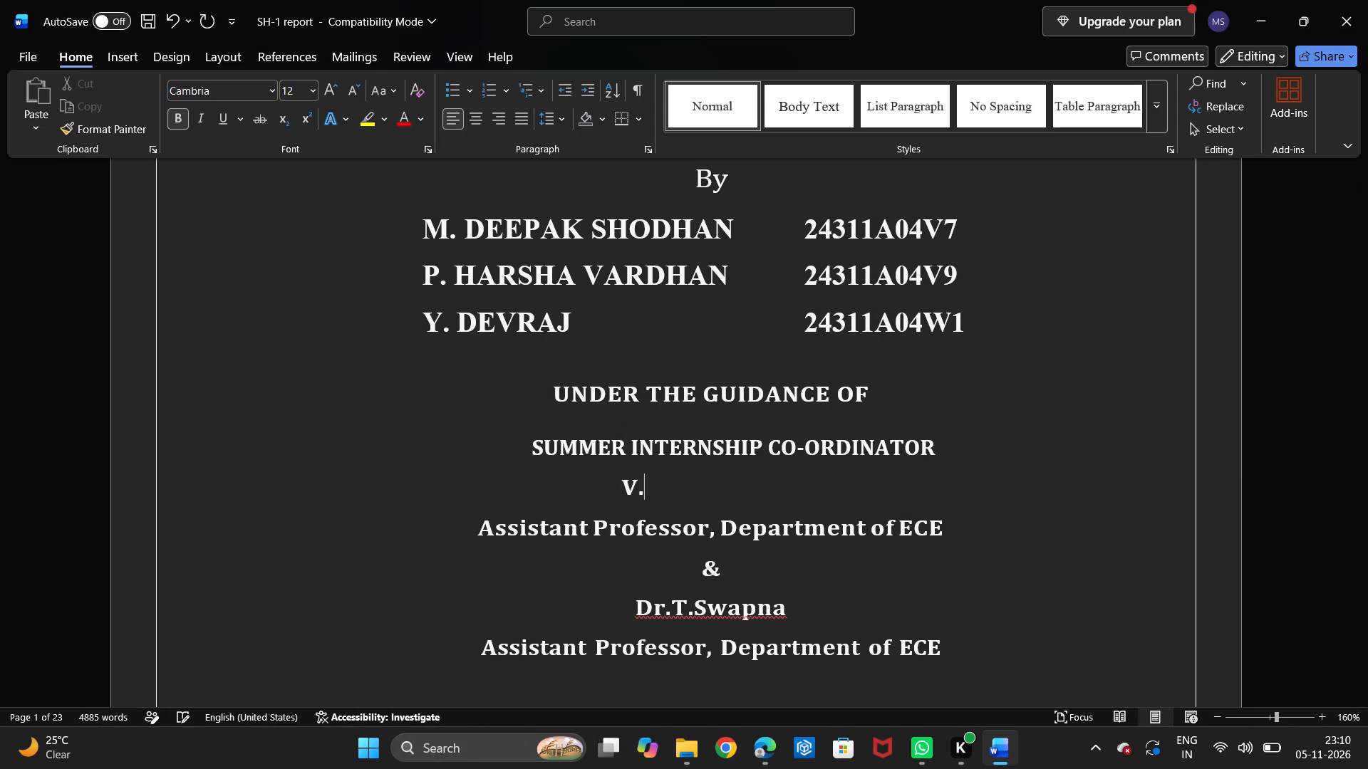
{"action": "left_click", "coordinate": [623, 487], "text": "shift"}
{"action": "key", "text": "shift+r"}
{"action": "key", "text": "Right"}
{"action": "key", "text": "Right"}
{"action": "key", "text": "Right"}
{"action": "key", "text": "a"}
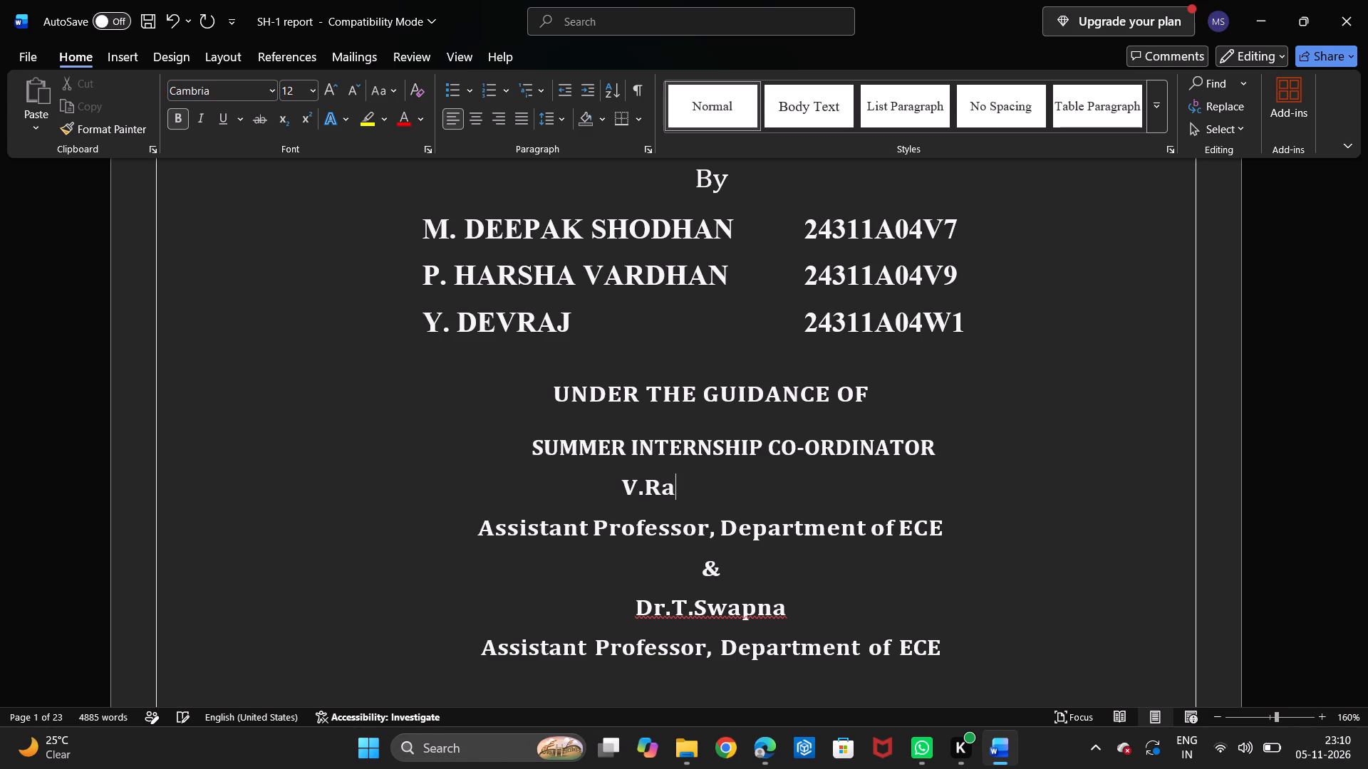
{"action": "key", "text": "BackSpace"}
{"action": "key", "text": "a"}
{"action": "type", "text": "GHA"}
{"action": "type", "text": "VENDRA"}
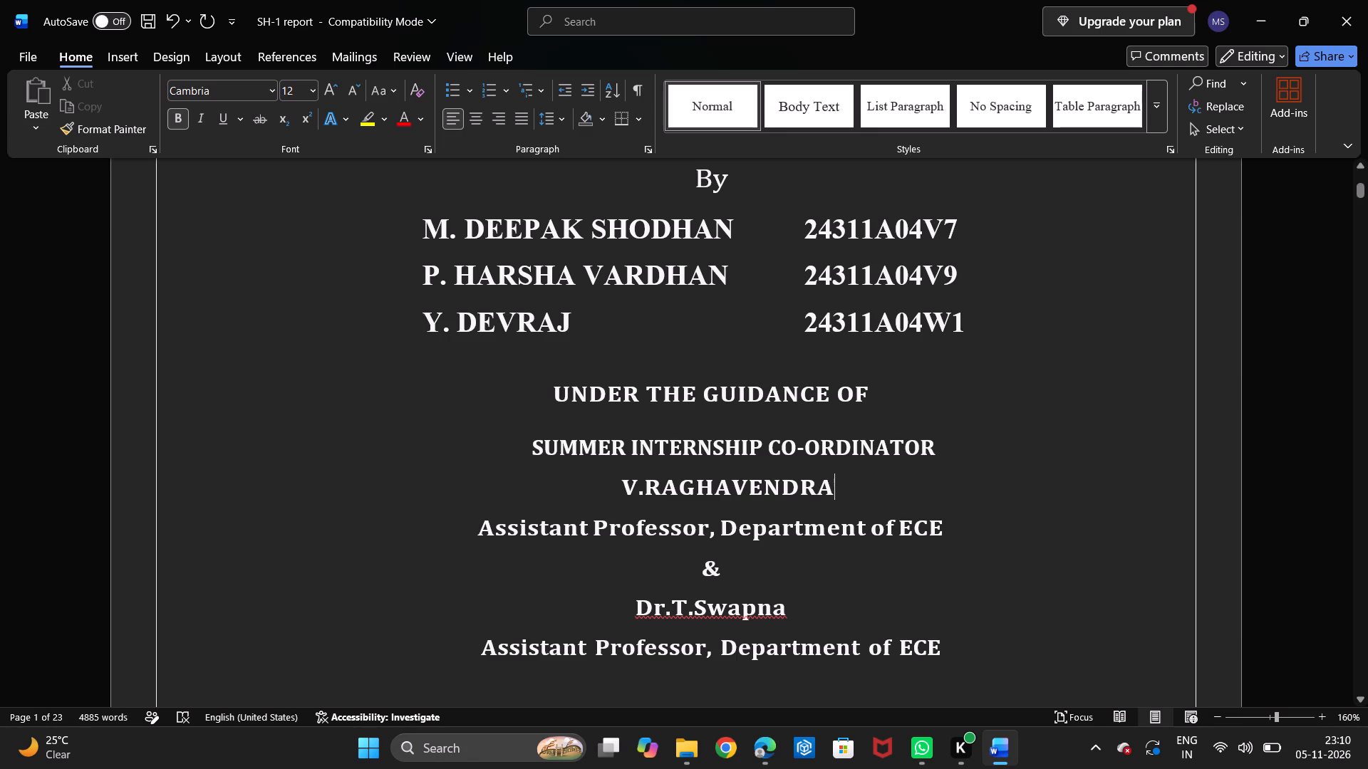
Delete the second guide's name, the designation line beneath it and the "&" line above it from the cover page.
{"action": "left_click_drag", "start_coordinate": [636, 610], "coordinate": [722, 614]}
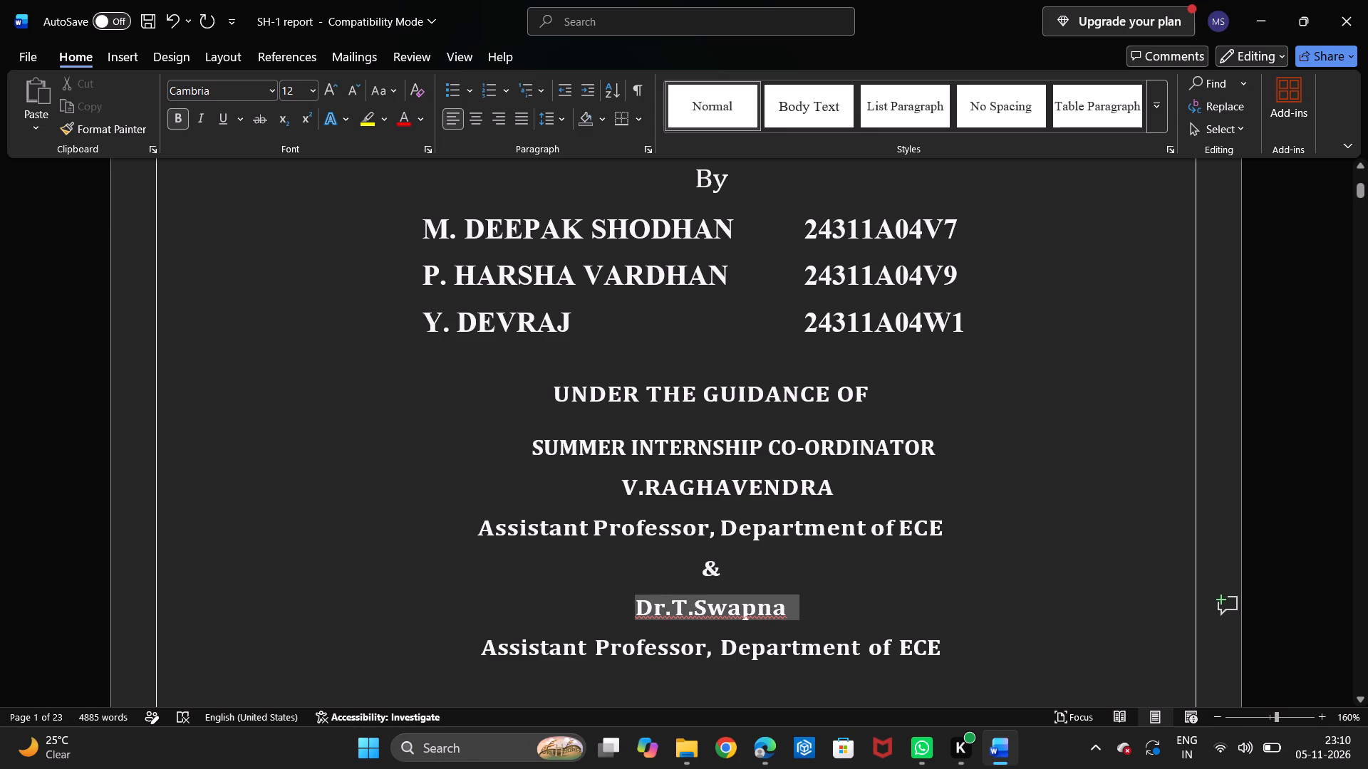
{"action": "left_click_drag", "start_coordinate": [722, 614], "coordinate": [749, 616]}
{"action": "key", "text": "BackSpace"}
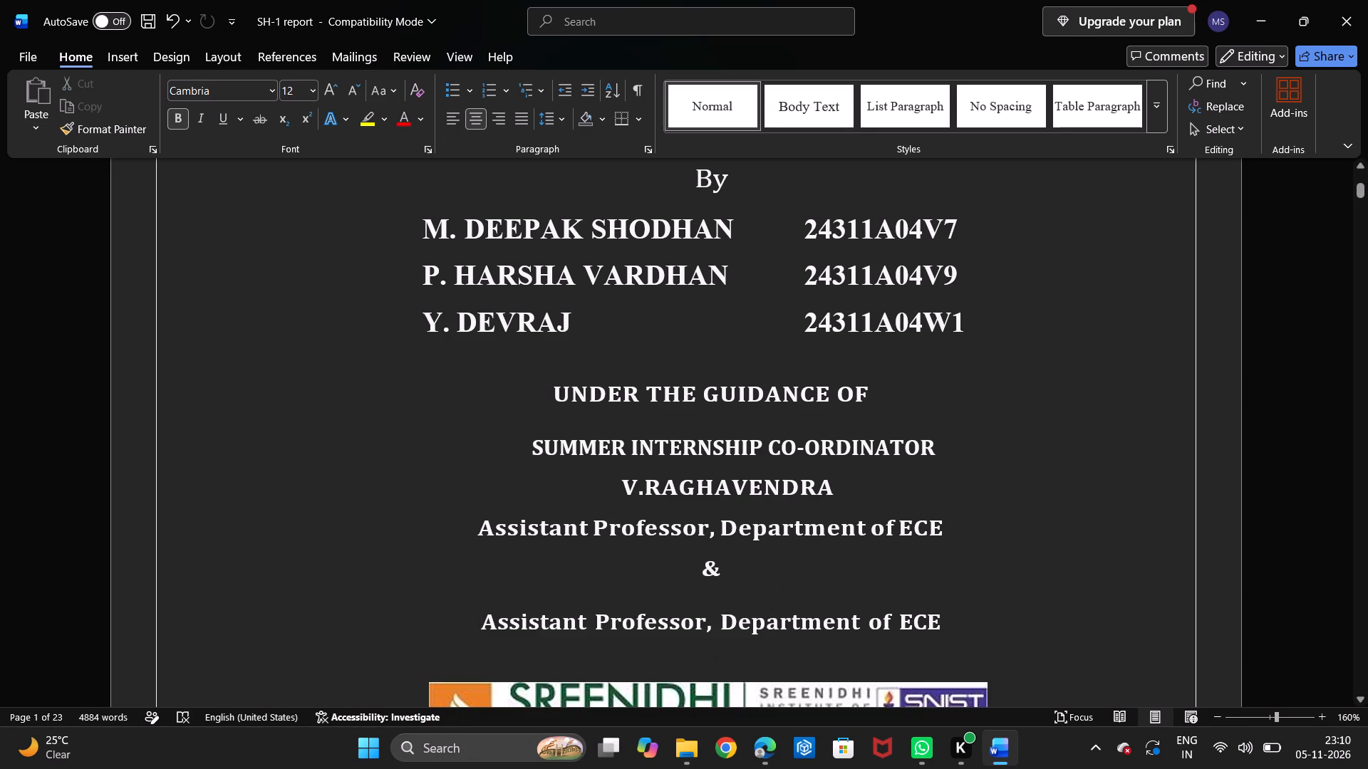
{"action": "left_click_drag", "start_coordinate": [487, 619], "coordinate": [943, 624]}
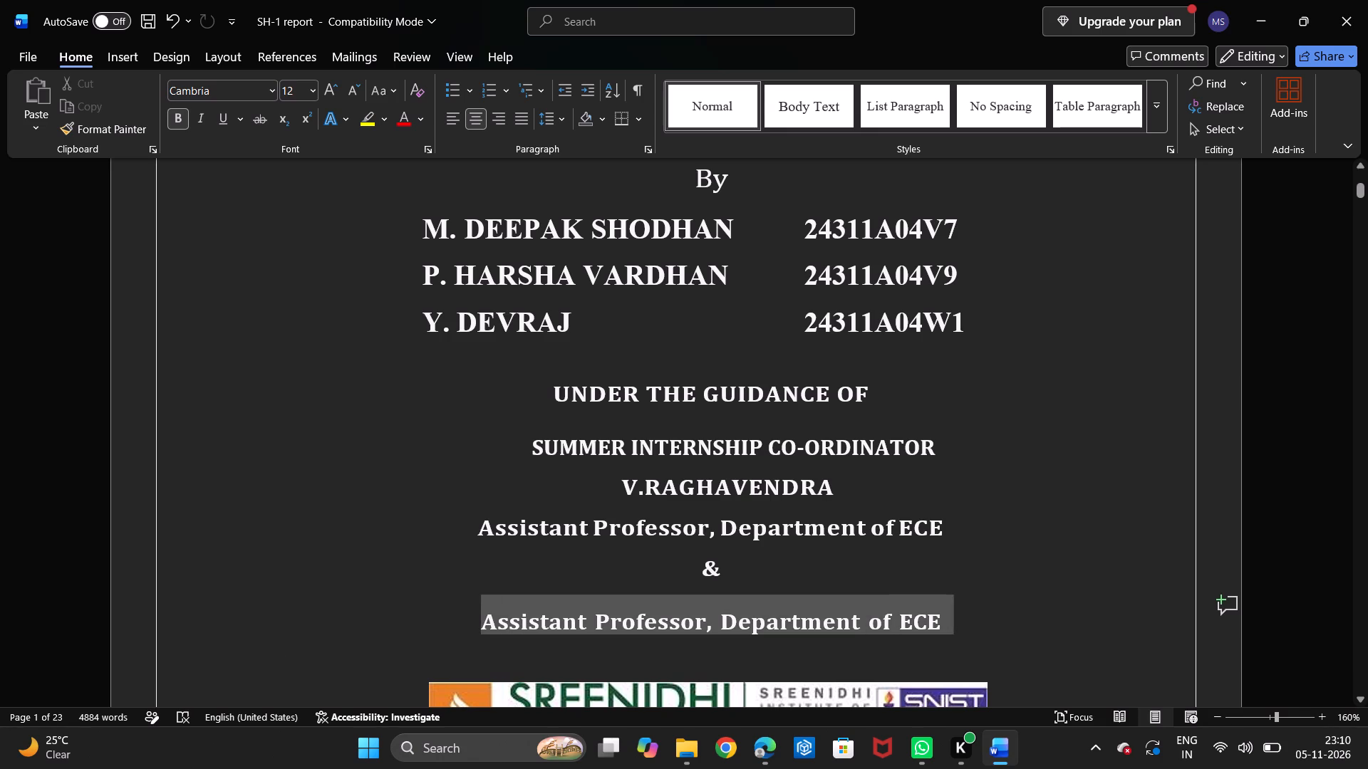
{"action": "left_click_drag", "start_coordinate": [943, 624], "coordinate": [933, 631]}
{"action": "key", "text": "BackSpace"}
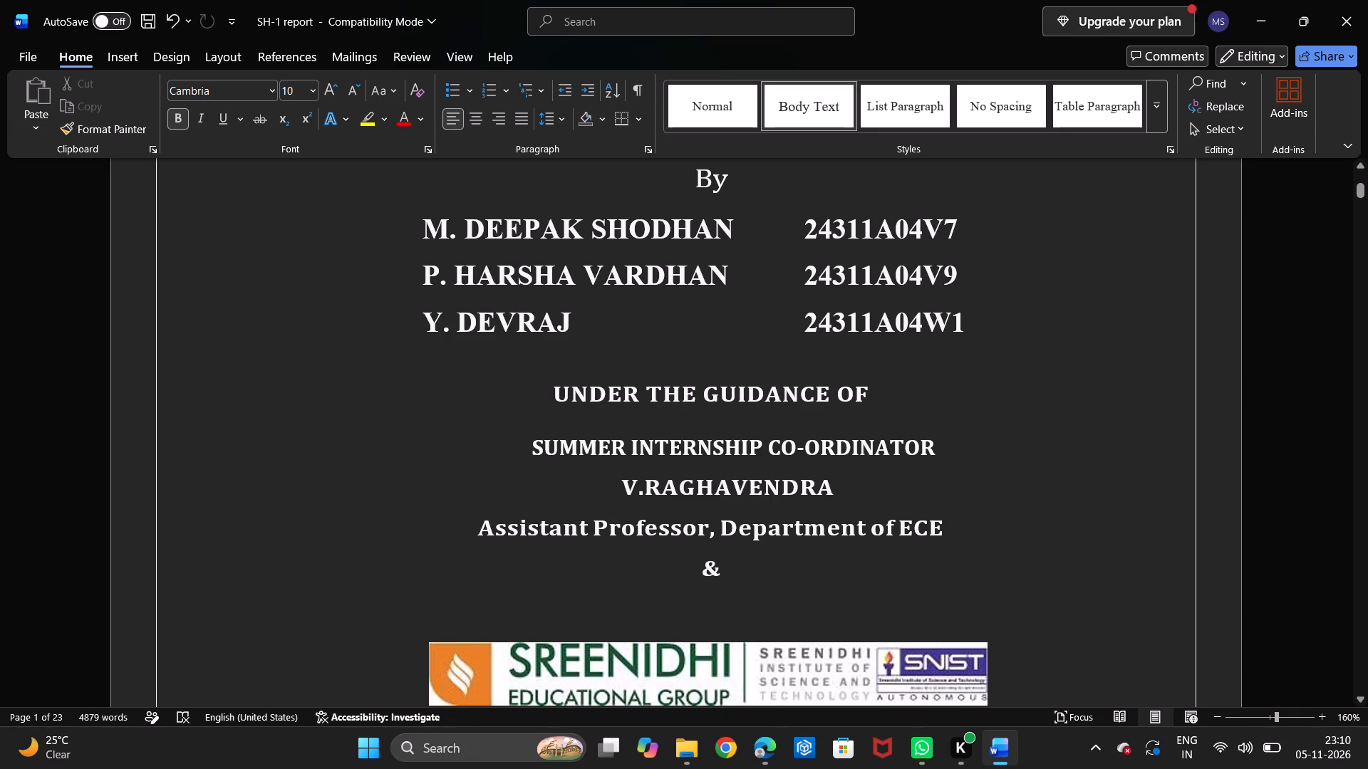
{"action": "left_click", "coordinate": [727, 567]}
{"action": "key", "text": "BackSpace"}
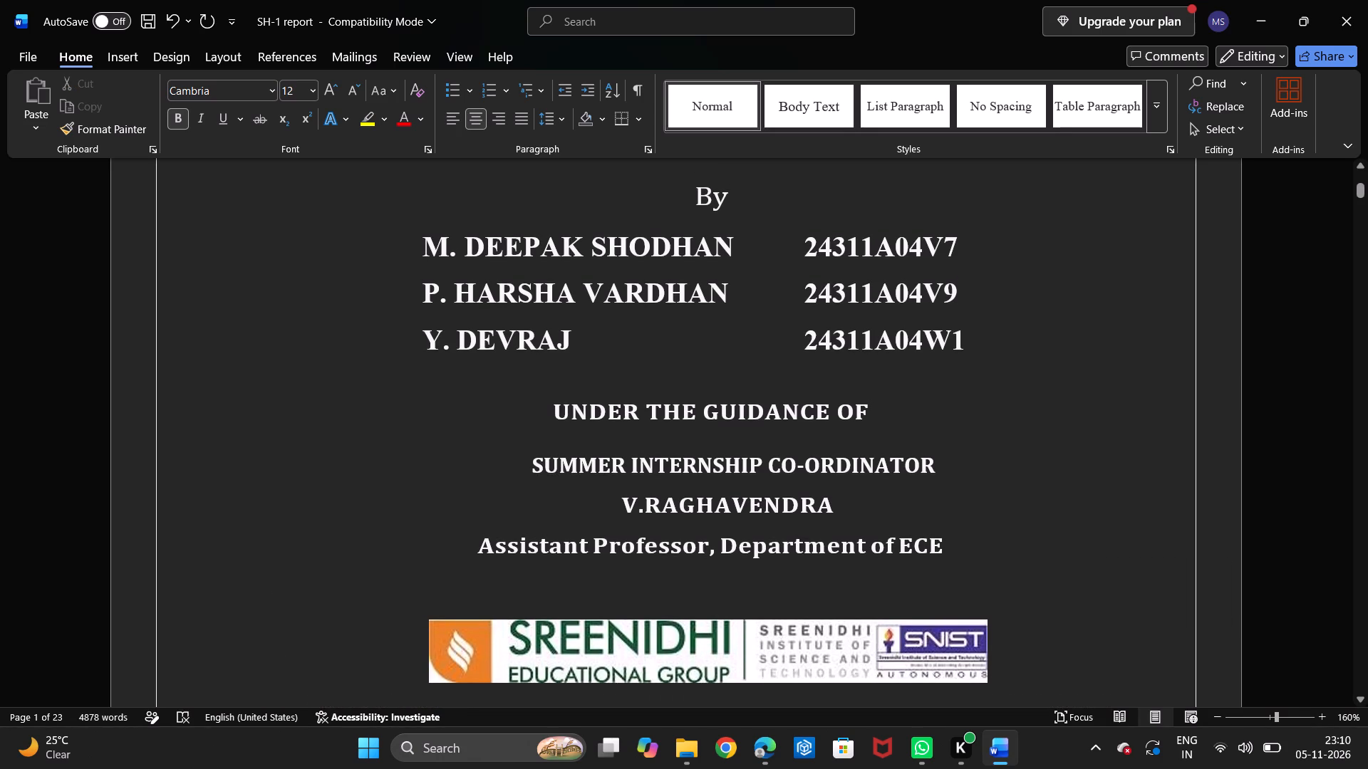
Set the "SUMMER INTERNSHIP CO-ORDINATOR" line to font size 11.
{"action": "left_click_drag", "start_coordinate": [526, 466], "coordinate": [844, 463]}
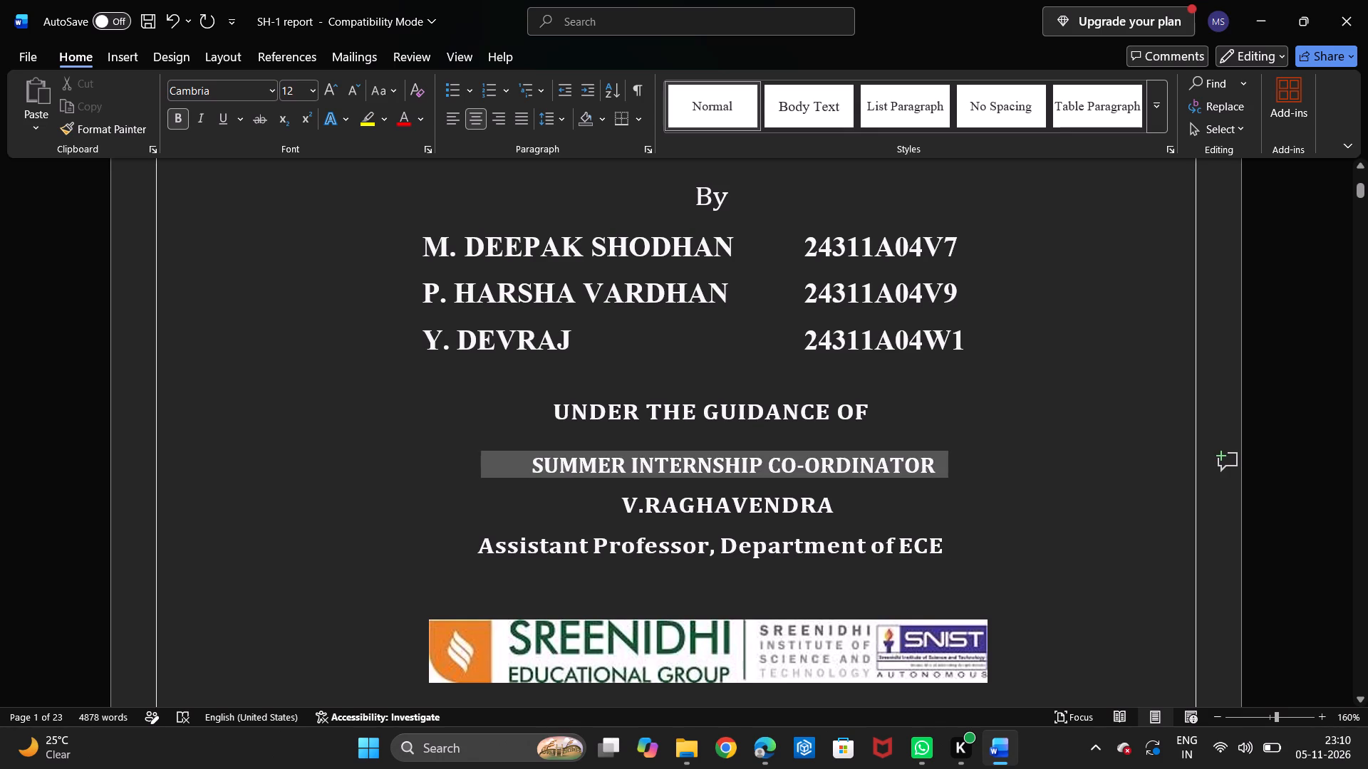
{"action": "left_click_drag", "start_coordinate": [844, 463], "coordinate": [891, 458]}
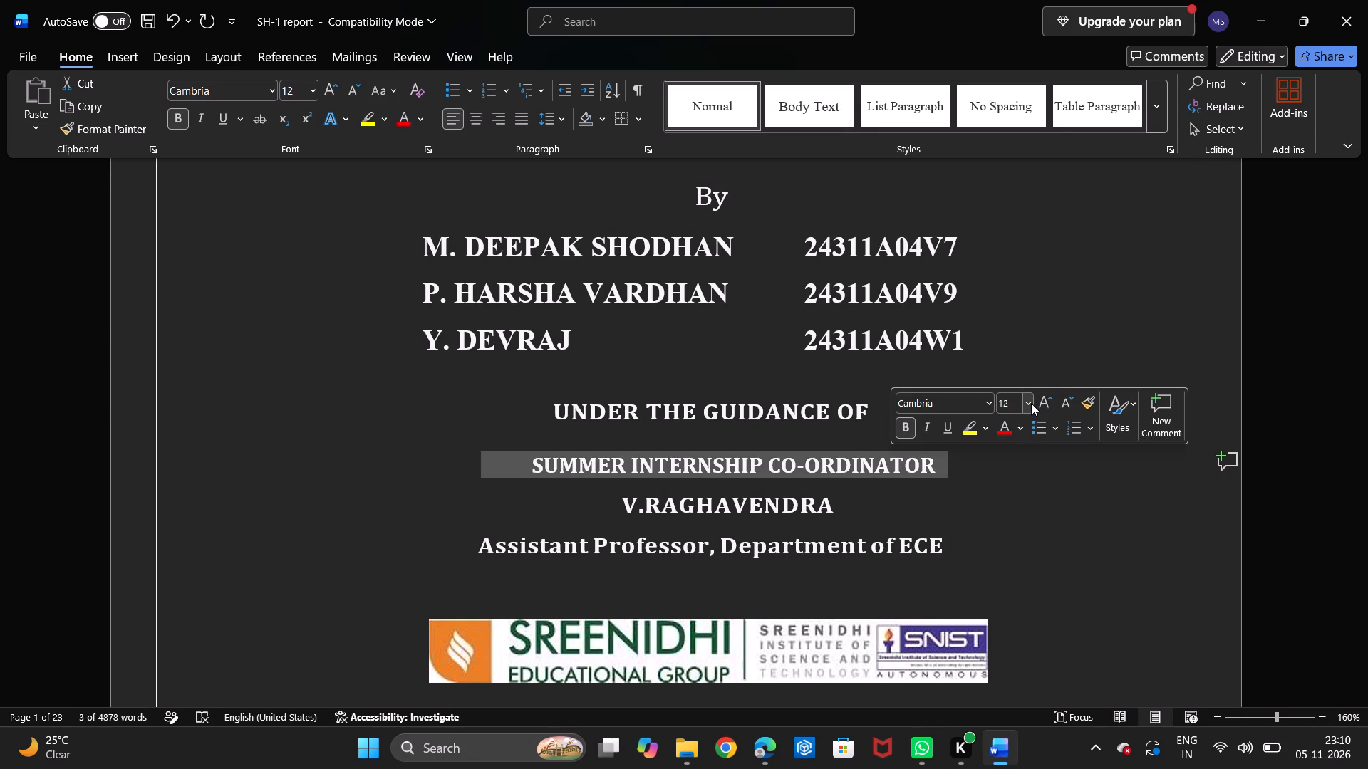
{"action": "left_click", "coordinate": [1031, 403]}
{"action": "left_click", "coordinate": [1010, 127]}
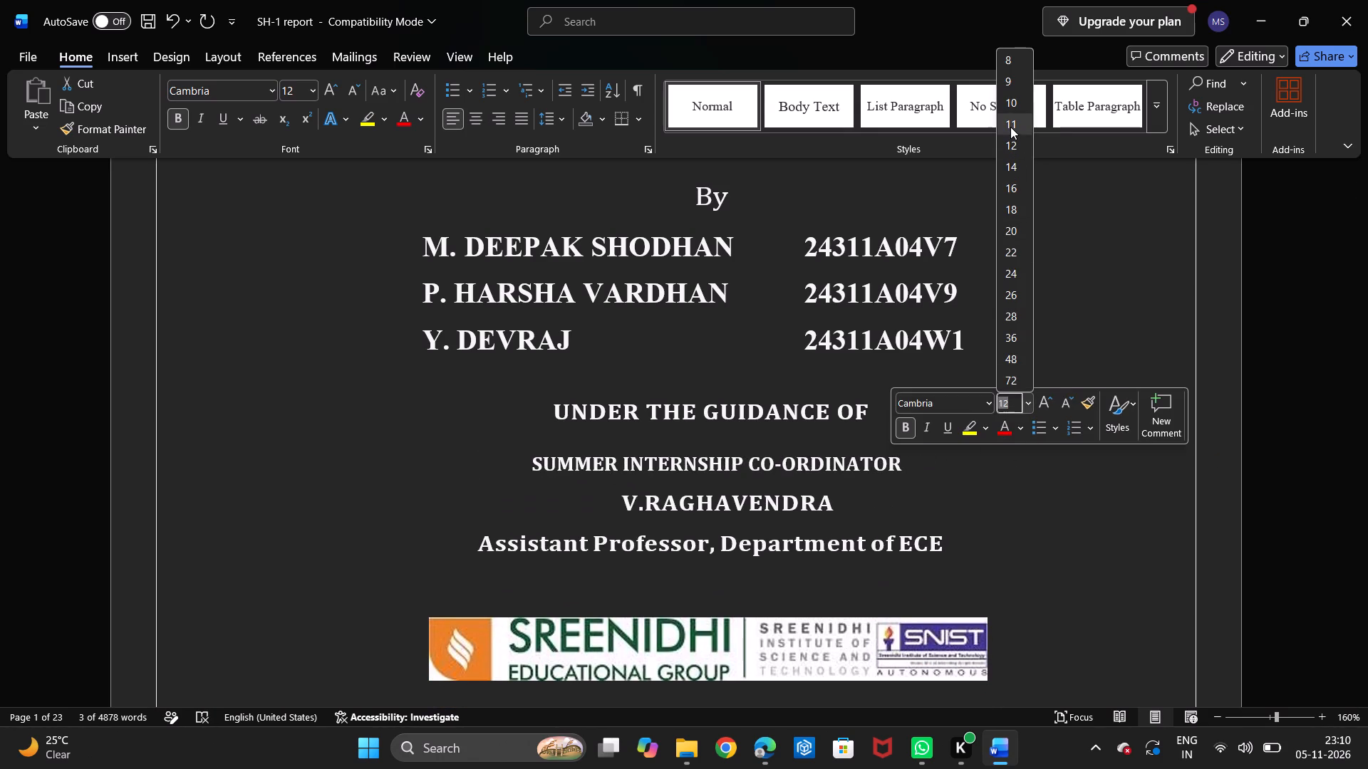
{"action": "left_click", "coordinate": [956, 445]}
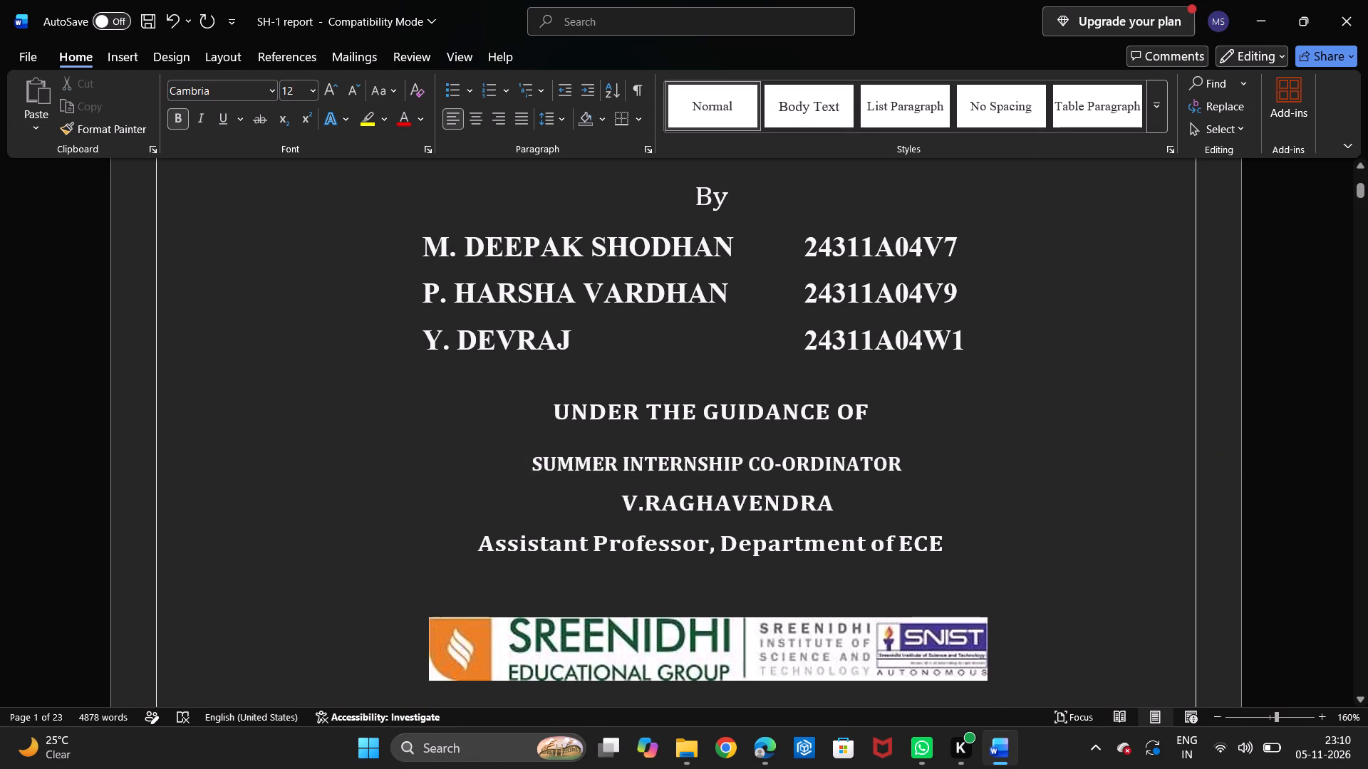
Change the year in the date line below the institute's address on the cover page to 2026.
{"action": "scroll", "coordinate": [724, 540], "scroll_direction": "down", "scroll_amount": 1}
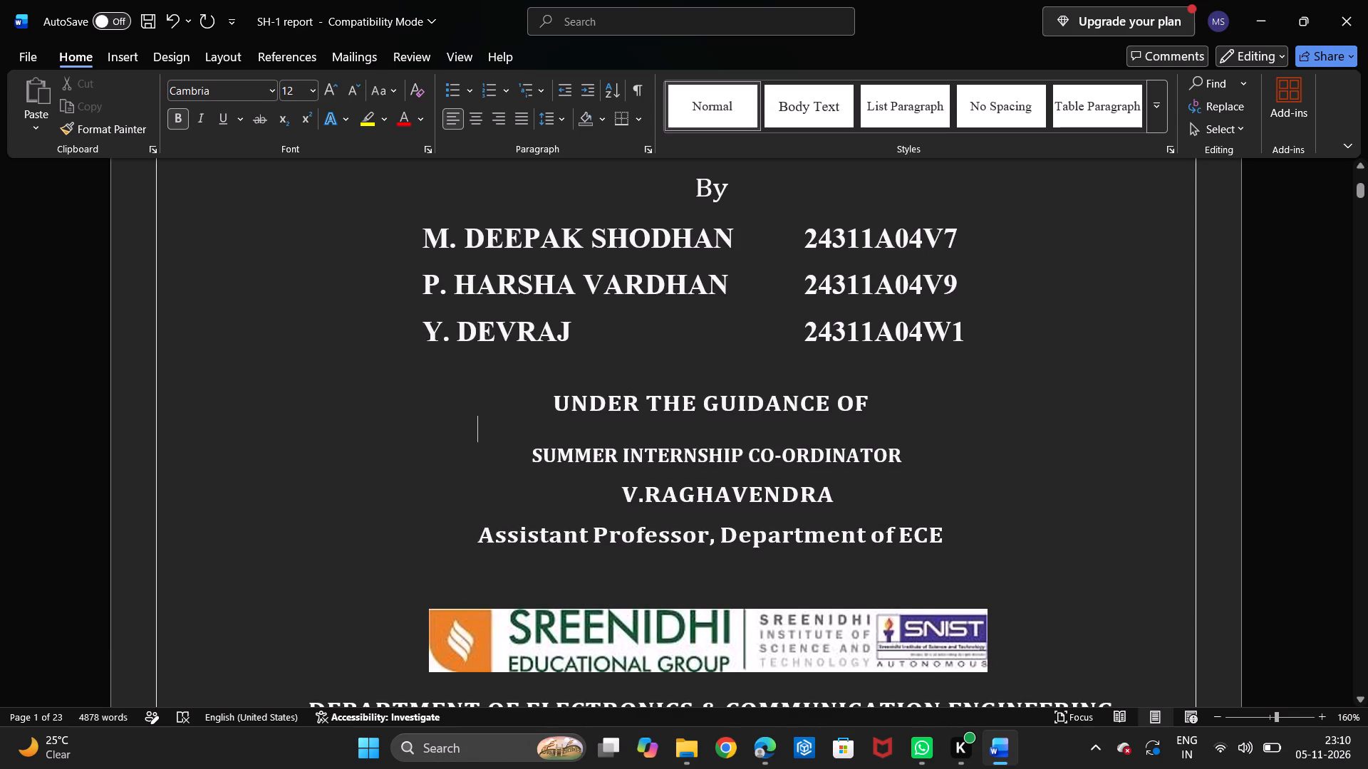
{"action": "scroll", "coordinate": [685, 598], "scroll_direction": "down", "scroll_amount": 1}
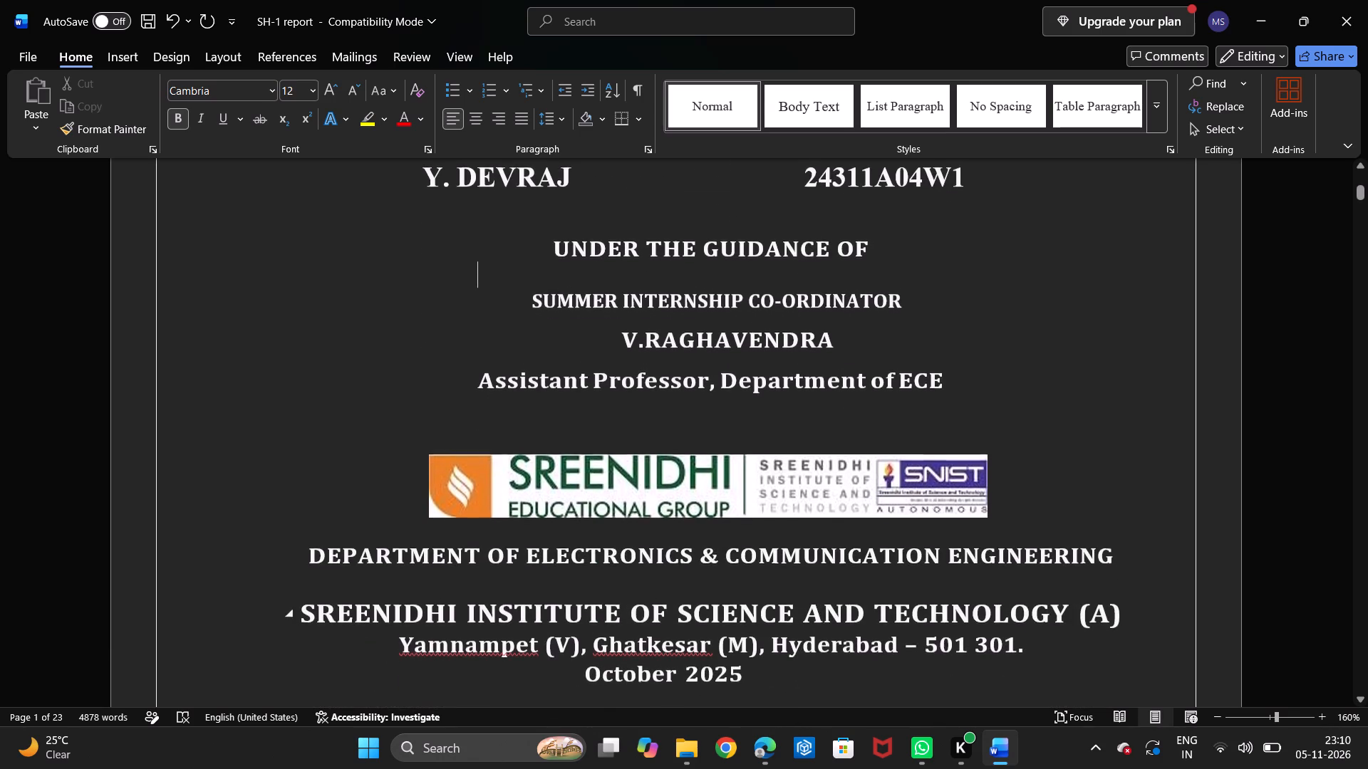
{"action": "scroll", "coordinate": [685, 598], "scroll_direction": "down", "scroll_amount": 2}
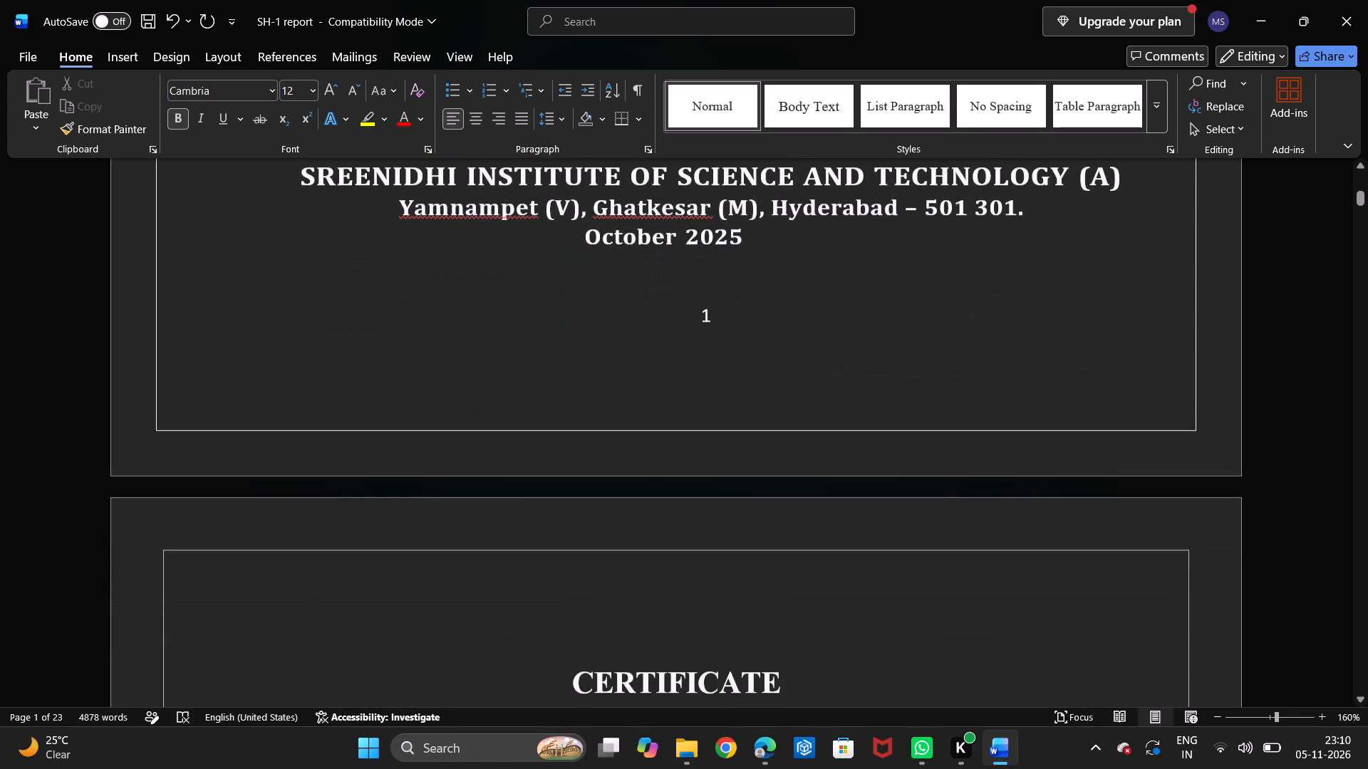
{"action": "scroll", "coordinate": [685, 598], "scroll_direction": "down", "scroll_amount": 3}
{"action": "scroll", "coordinate": [685, 598], "scroll_direction": "up", "scroll_amount": 1}
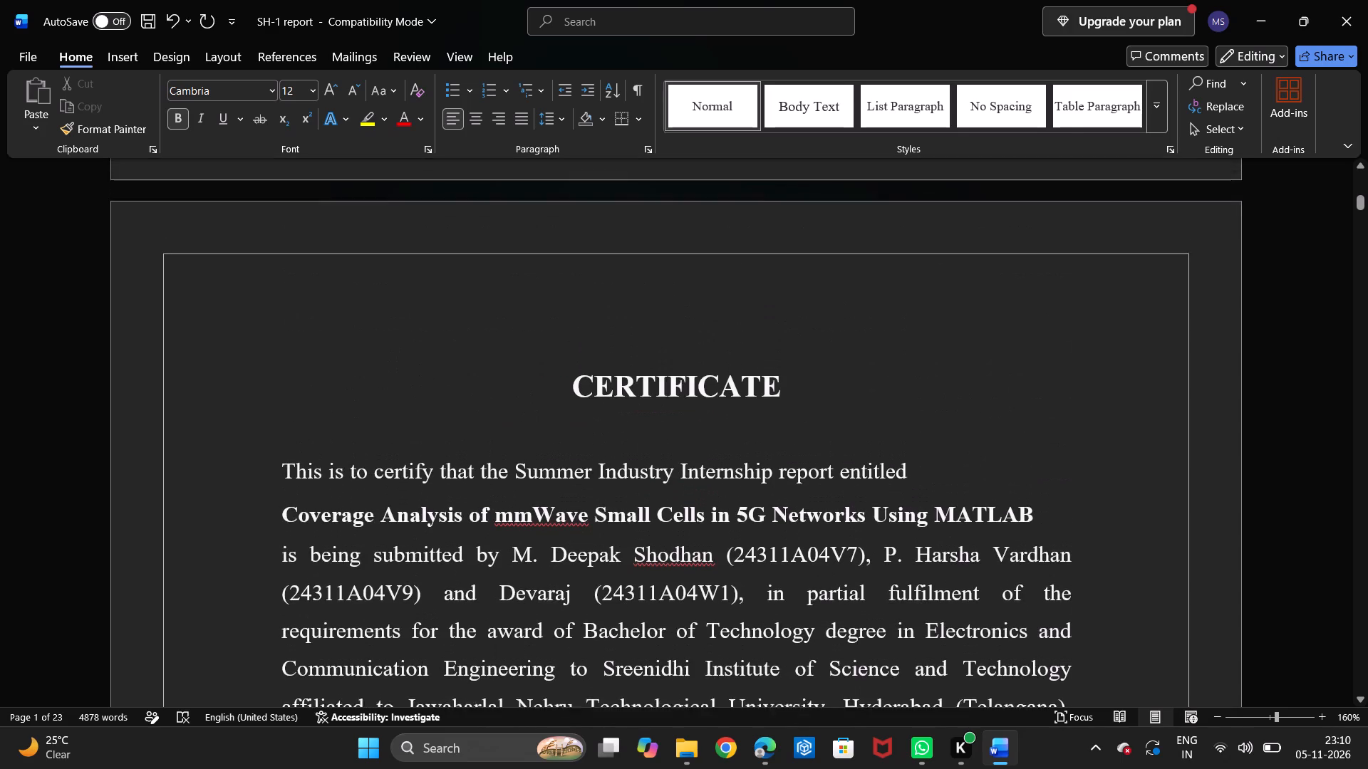
{"action": "scroll", "coordinate": [685, 598], "scroll_direction": "up", "scroll_amount": 1}
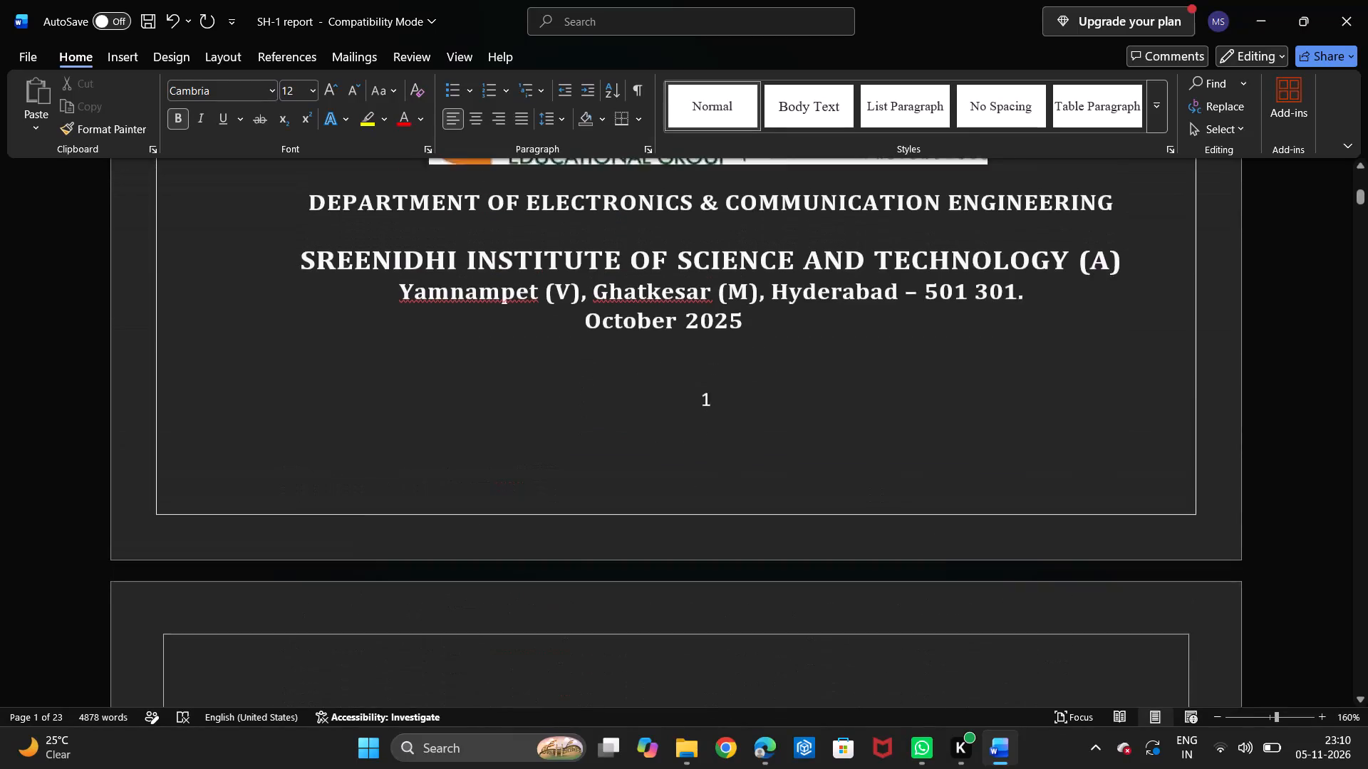
{"action": "scroll", "coordinate": [770, 500], "scroll_direction": "up", "scroll_amount": 1}
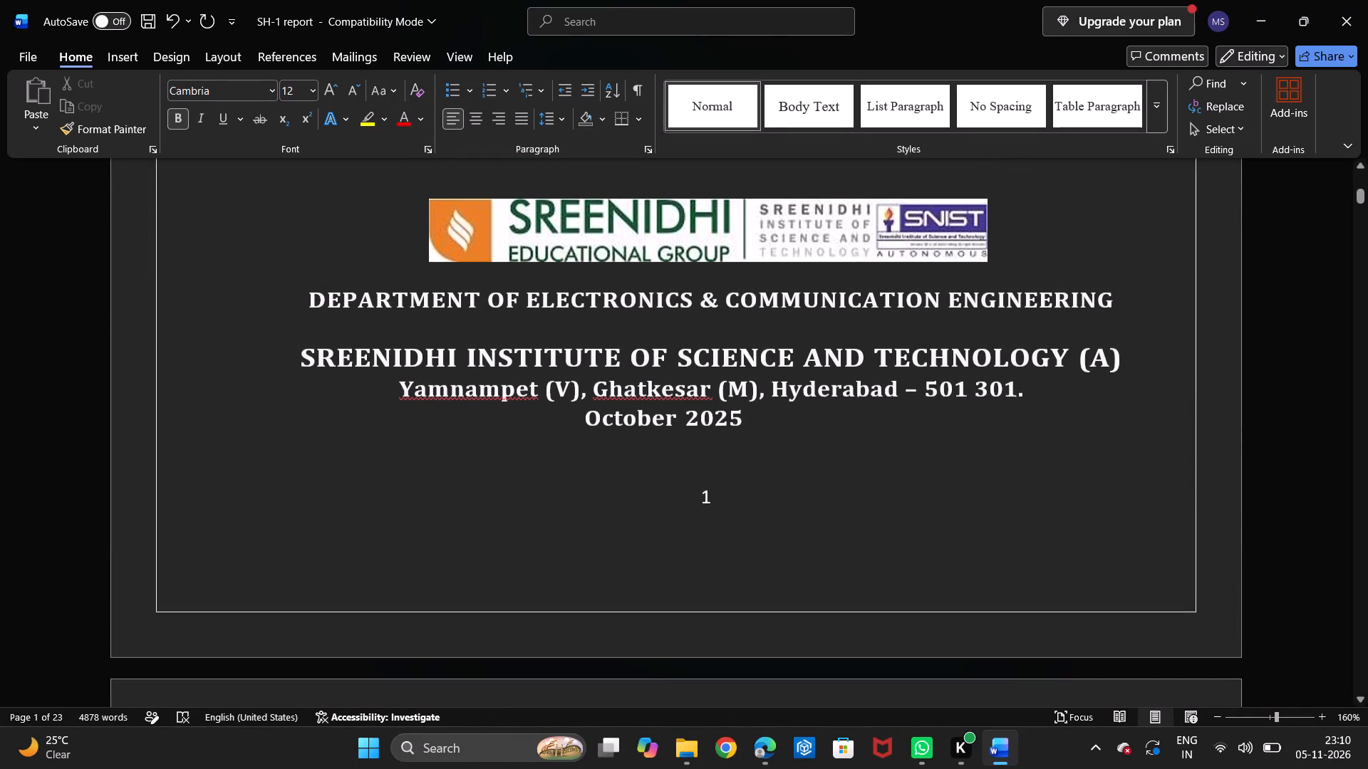
{"action": "left_click", "coordinate": [754, 419]}
{"action": "key", "text": "BackSpace"}
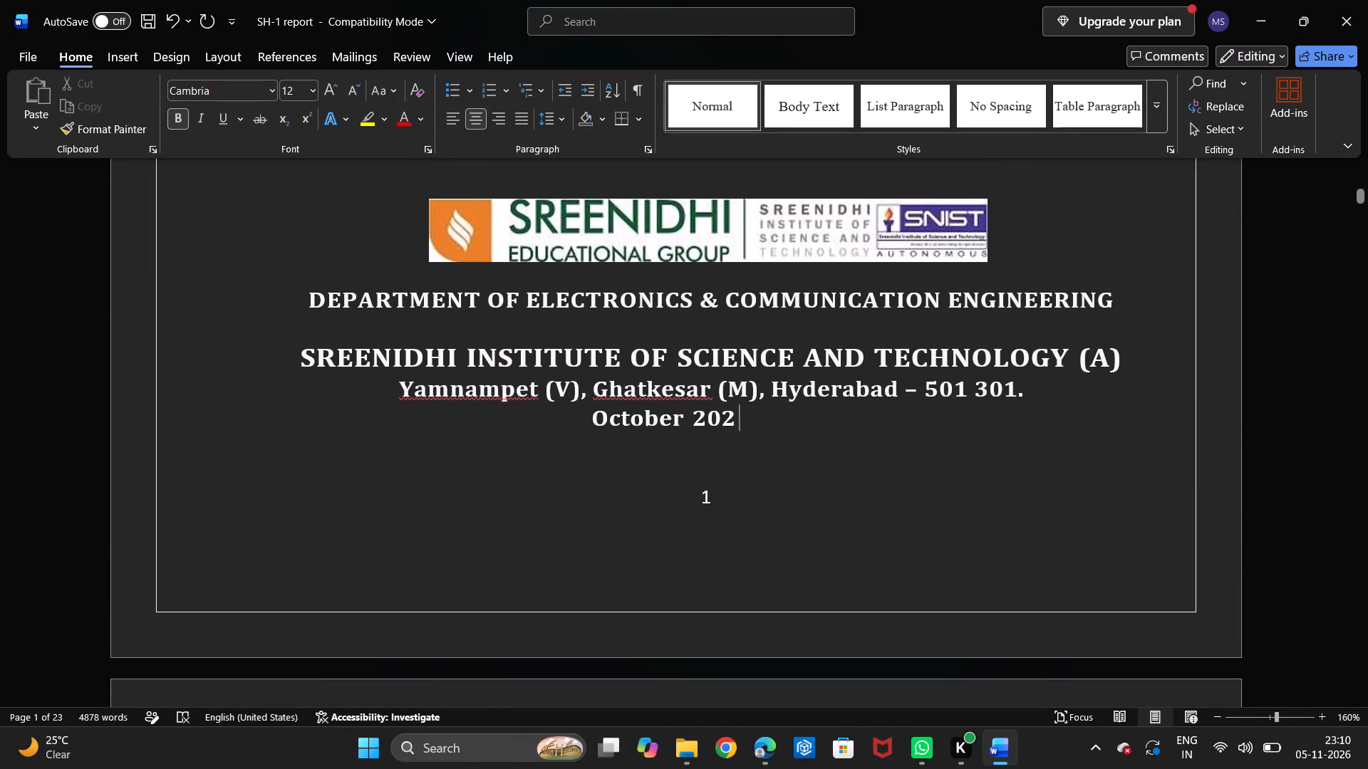
{"action": "key", "text": "6"}
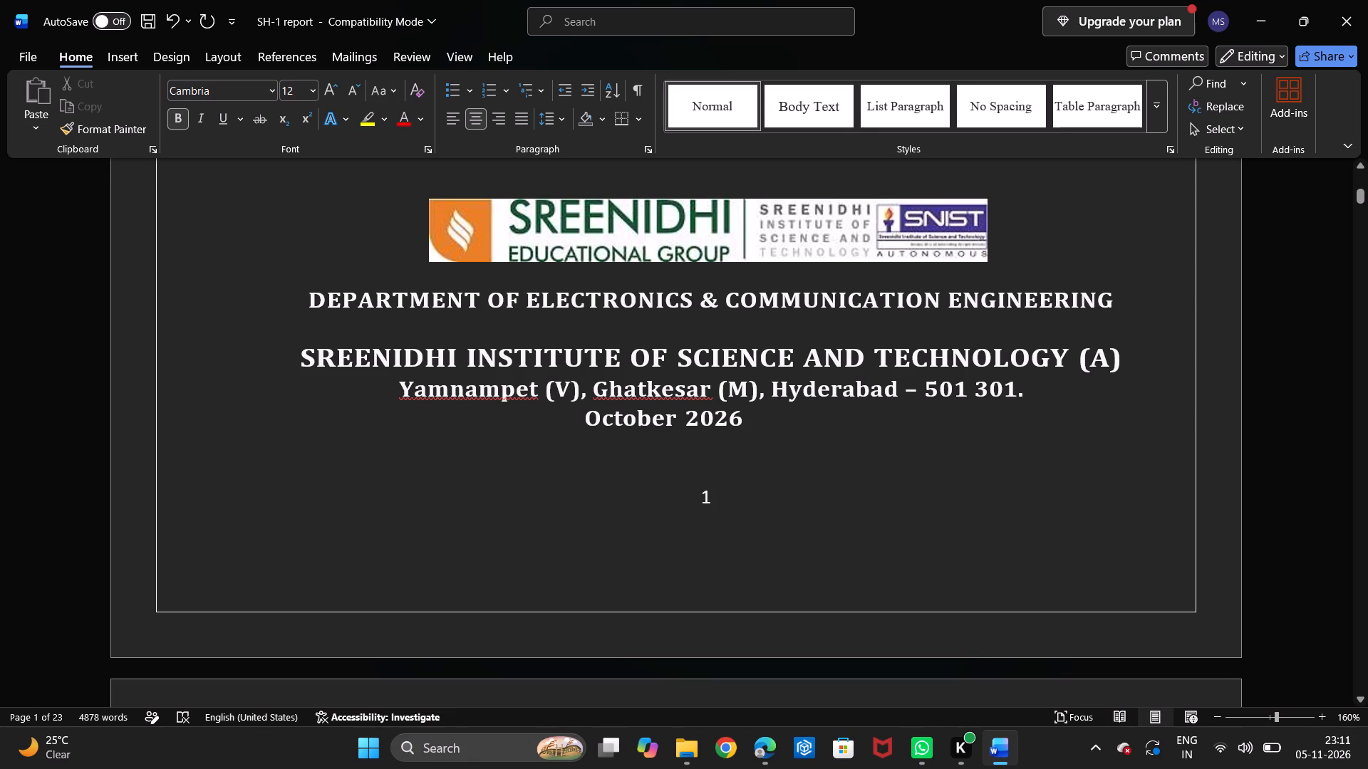
Replace the month in the cover page's date line with "November".
{"action": "scroll", "coordinate": [758, 522], "scroll_direction": "down", "scroll_amount": 2}
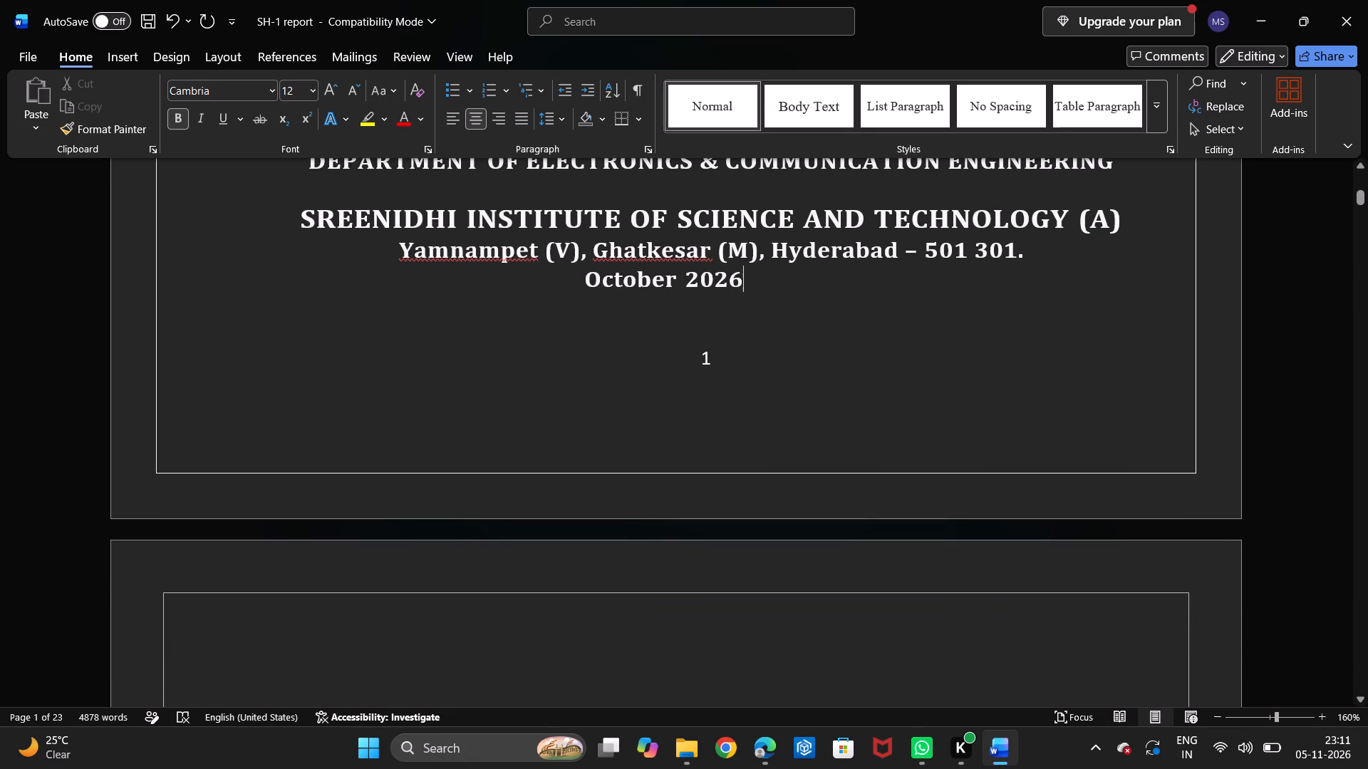
{"action": "left_click_drag", "start_coordinate": [675, 280], "coordinate": [581, 285]}
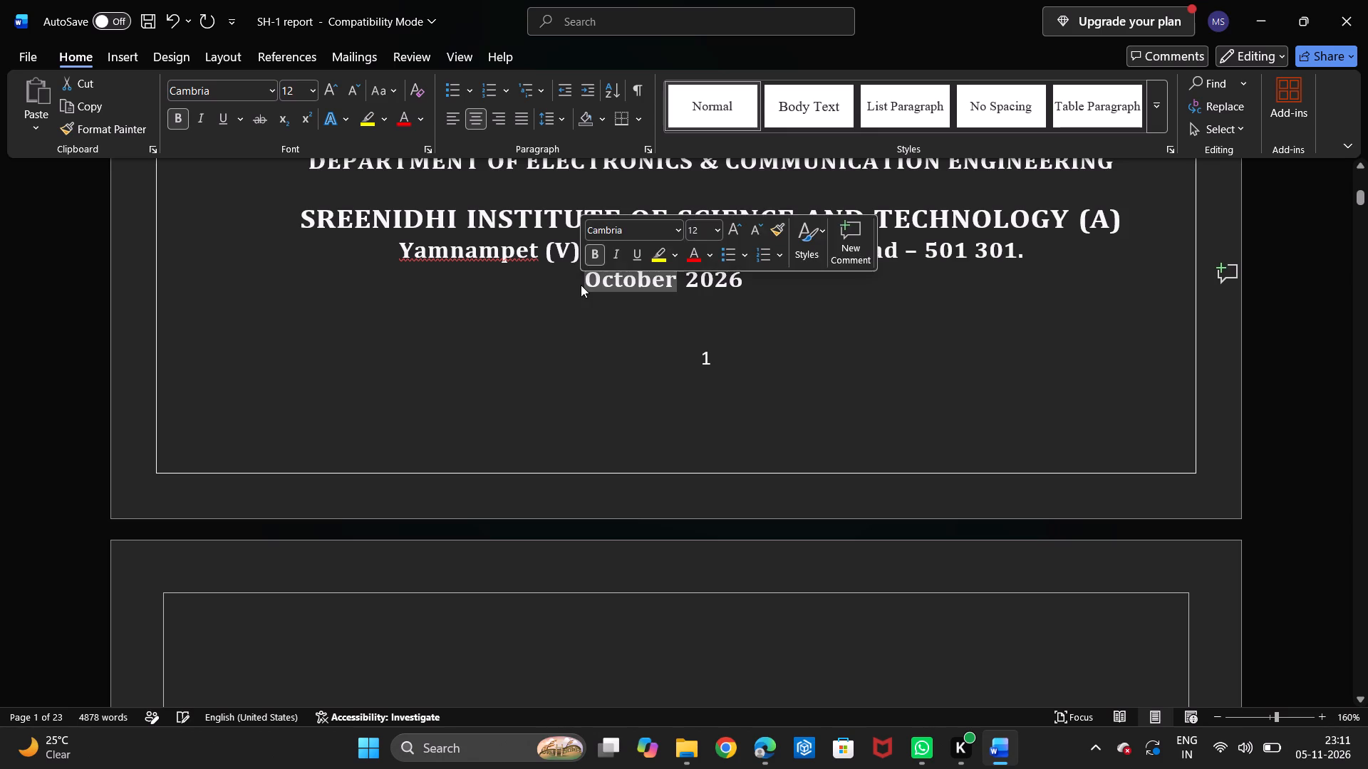
{"action": "key", "text": "shift+n"}
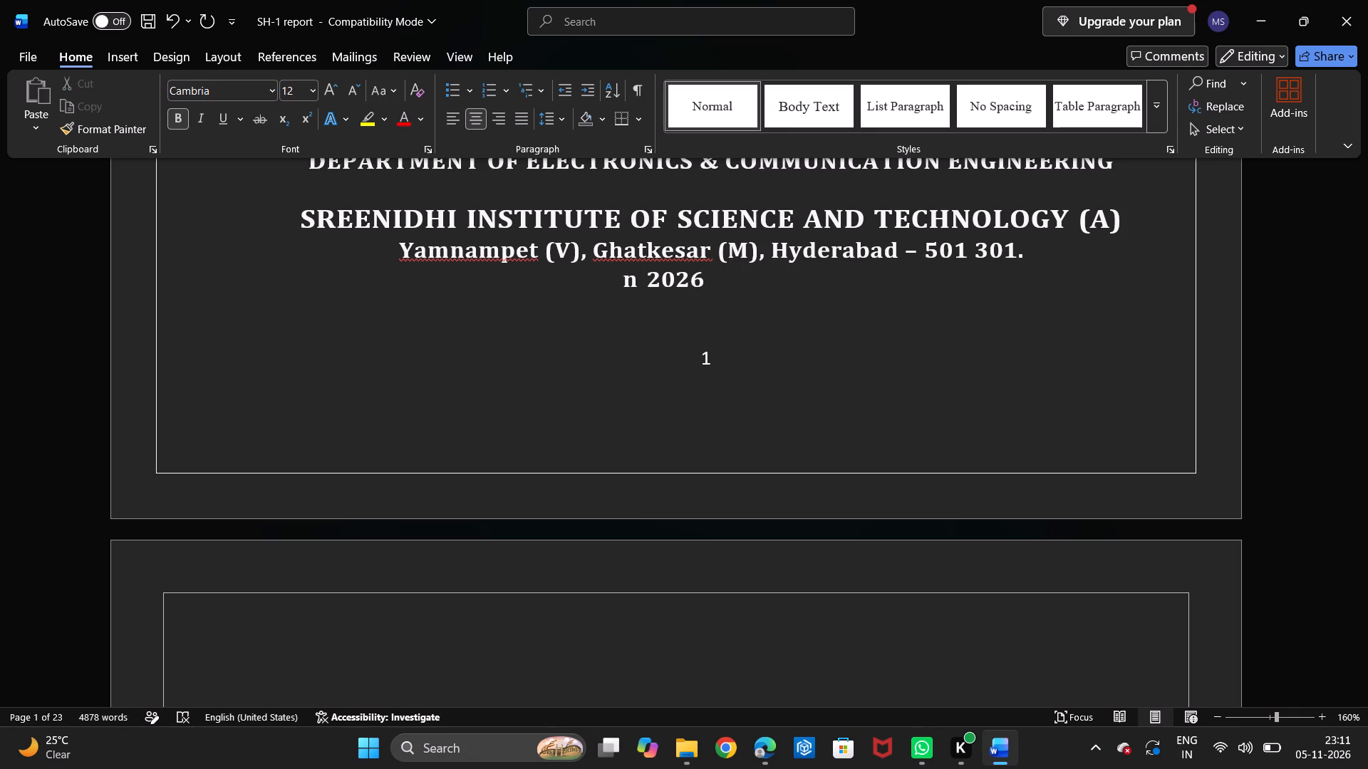
{"action": "key", "text": "BackSpace"}
{"action": "key", "text": "shift+n"}
{"action": "type", "text": "ovember"}
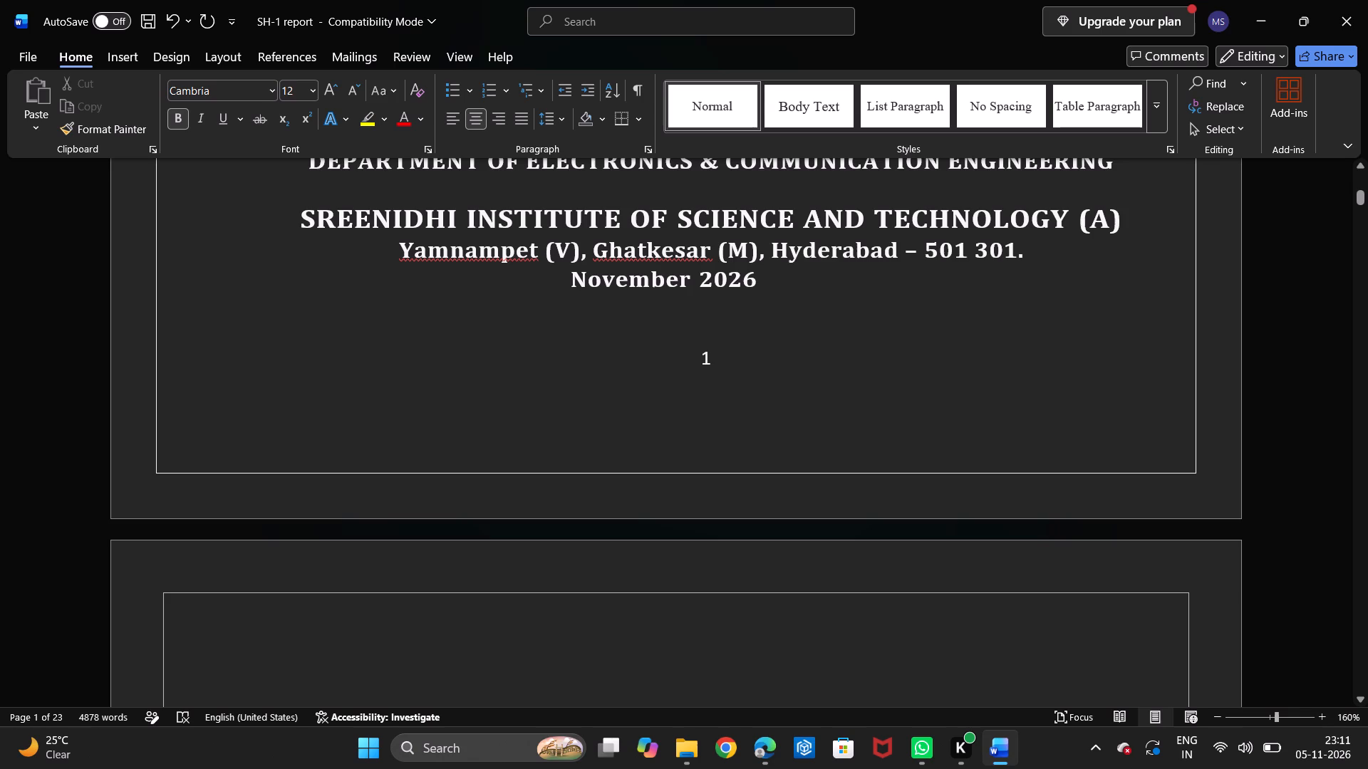
Insert the initial "Y." before the third student's name in the certificate paragraph.
{"action": "scroll", "coordinate": [680, 410], "scroll_direction": "down", "scroll_amount": 1}
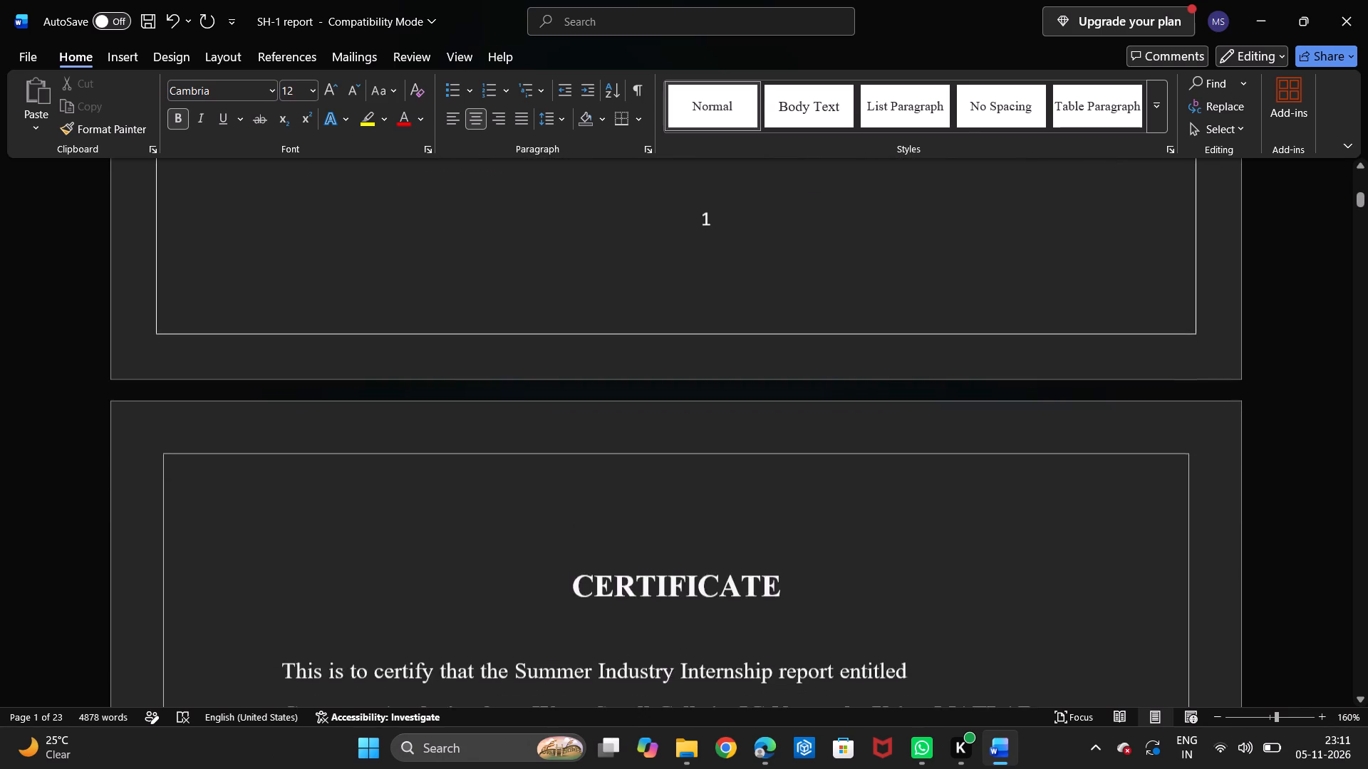
{"action": "scroll", "coordinate": [680, 410], "scroll_direction": "down", "scroll_amount": 1}
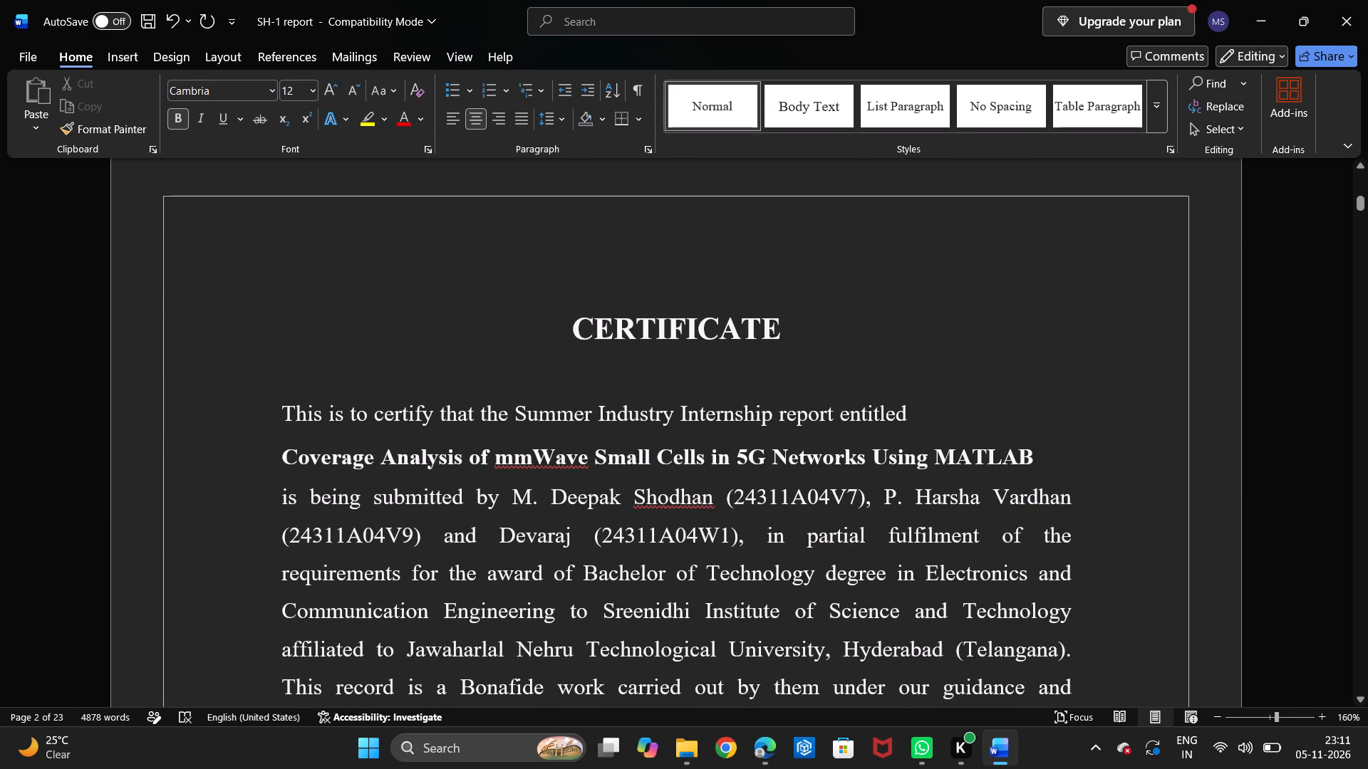
{"action": "scroll", "coordinate": [705, 384], "scroll_direction": "right", "scroll_amount": 4}
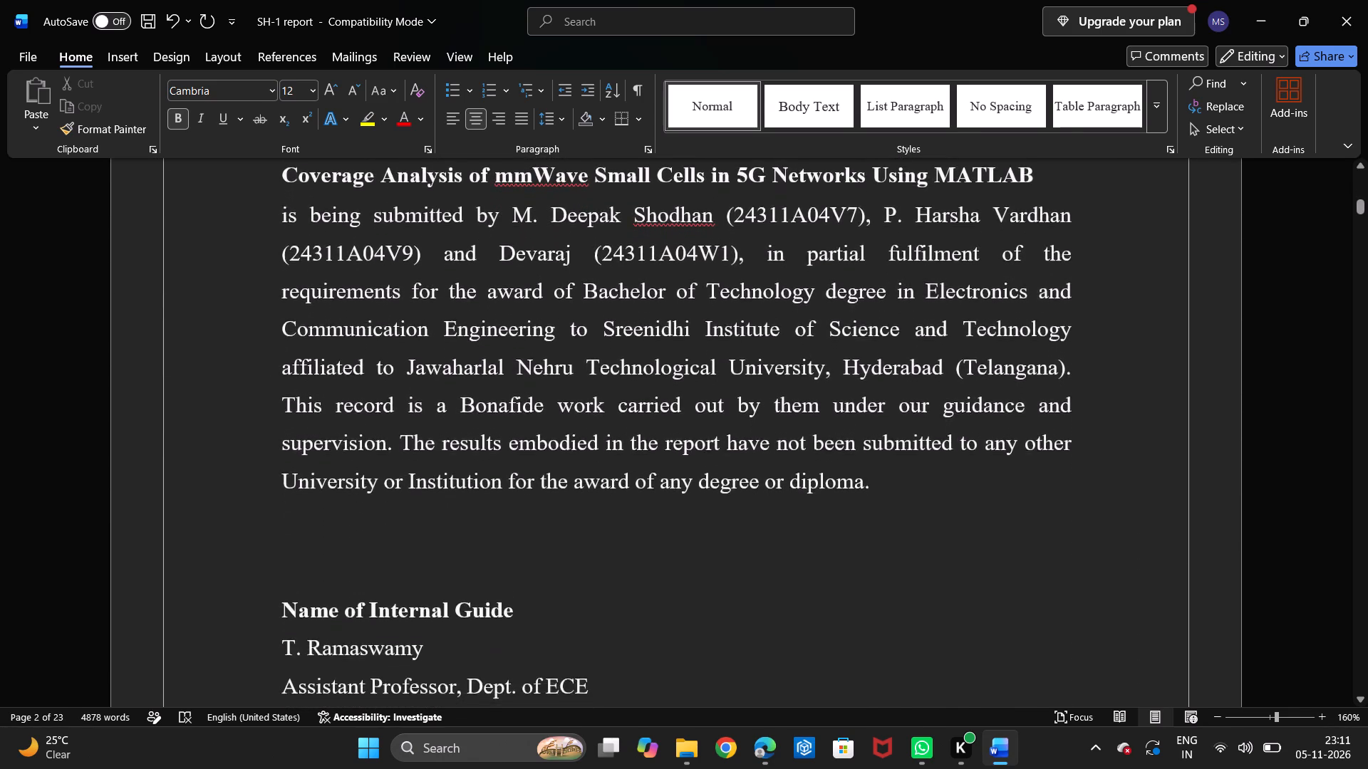
{"action": "scroll", "coordinate": [709, 380], "scroll_direction": "right", "scroll_amount": 1}
{"action": "scroll", "coordinate": [431, 538], "scroll_direction": "down", "scroll_amount": 1}
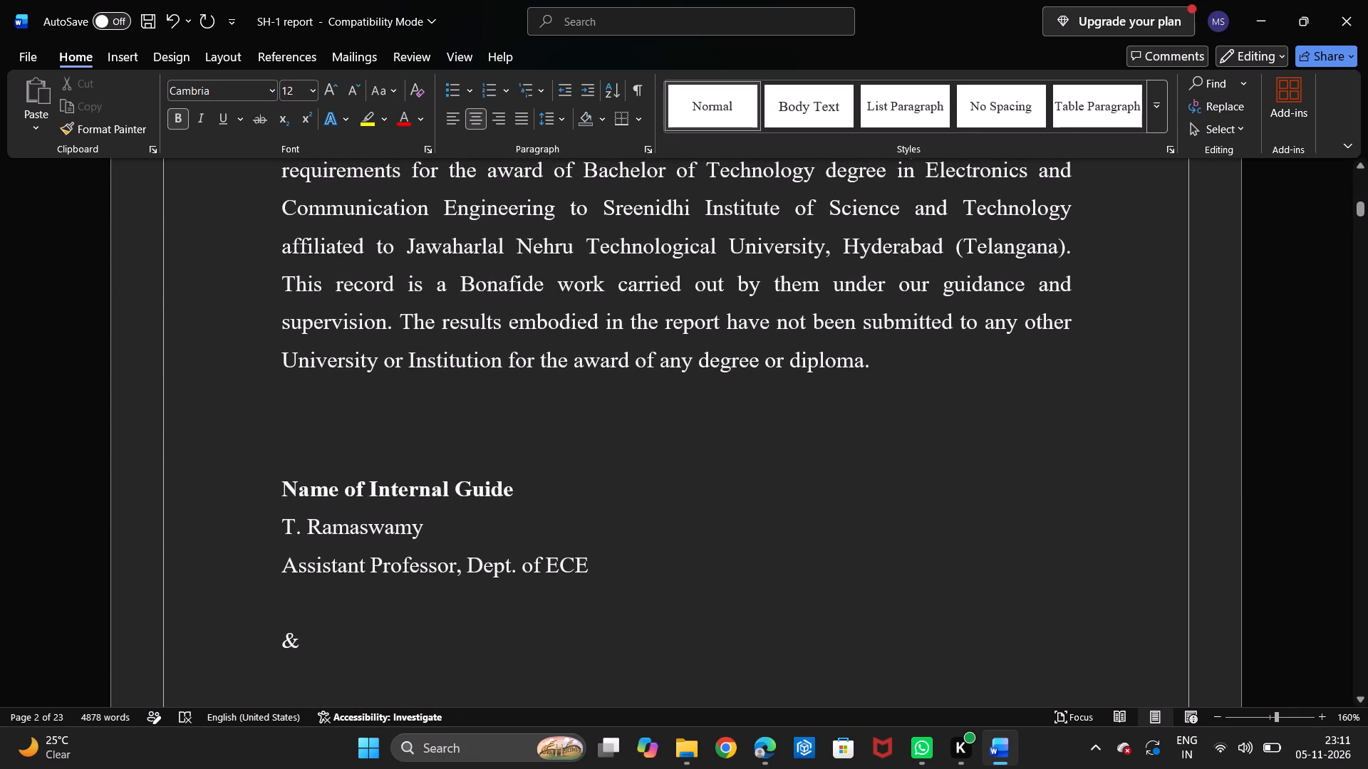
{"action": "scroll", "coordinate": [431, 538], "scroll_direction": "down", "scroll_amount": 2}
{"action": "left_click_drag", "start_coordinate": [283, 422], "coordinate": [647, 549]}
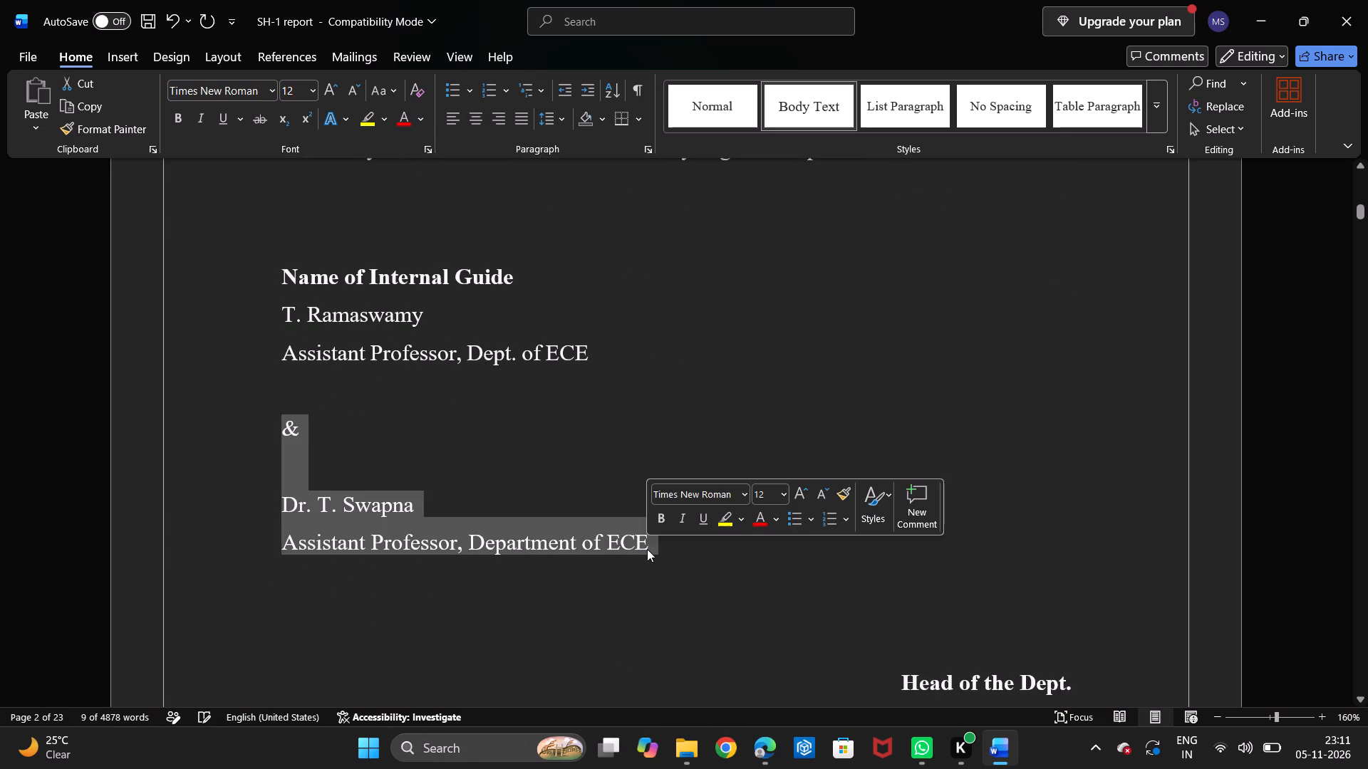
{"action": "scroll", "coordinate": [516, 452], "scroll_direction": "up", "scroll_amount": 2}
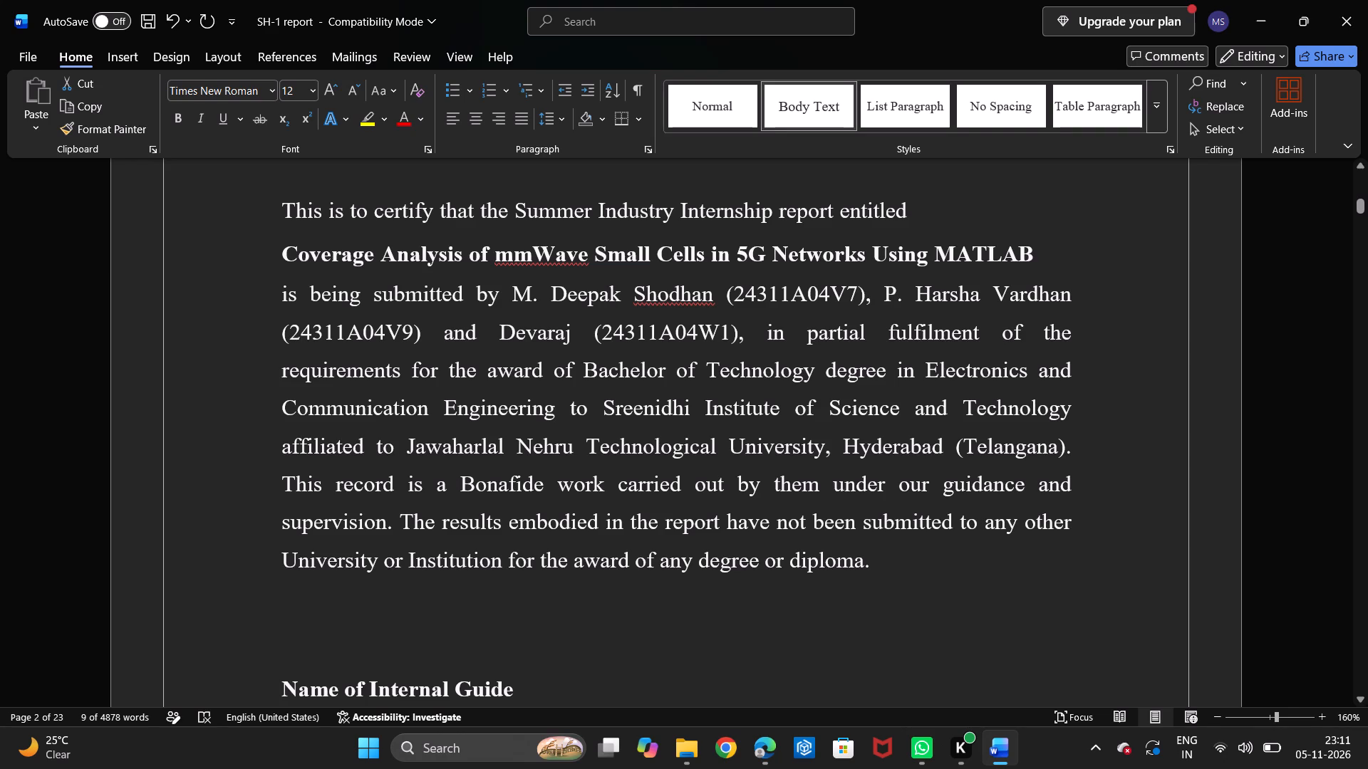
{"action": "left_click", "coordinate": [493, 330]}
{"action": "key", "text": "shift+y"}
{"action": "key", "text": "period"}
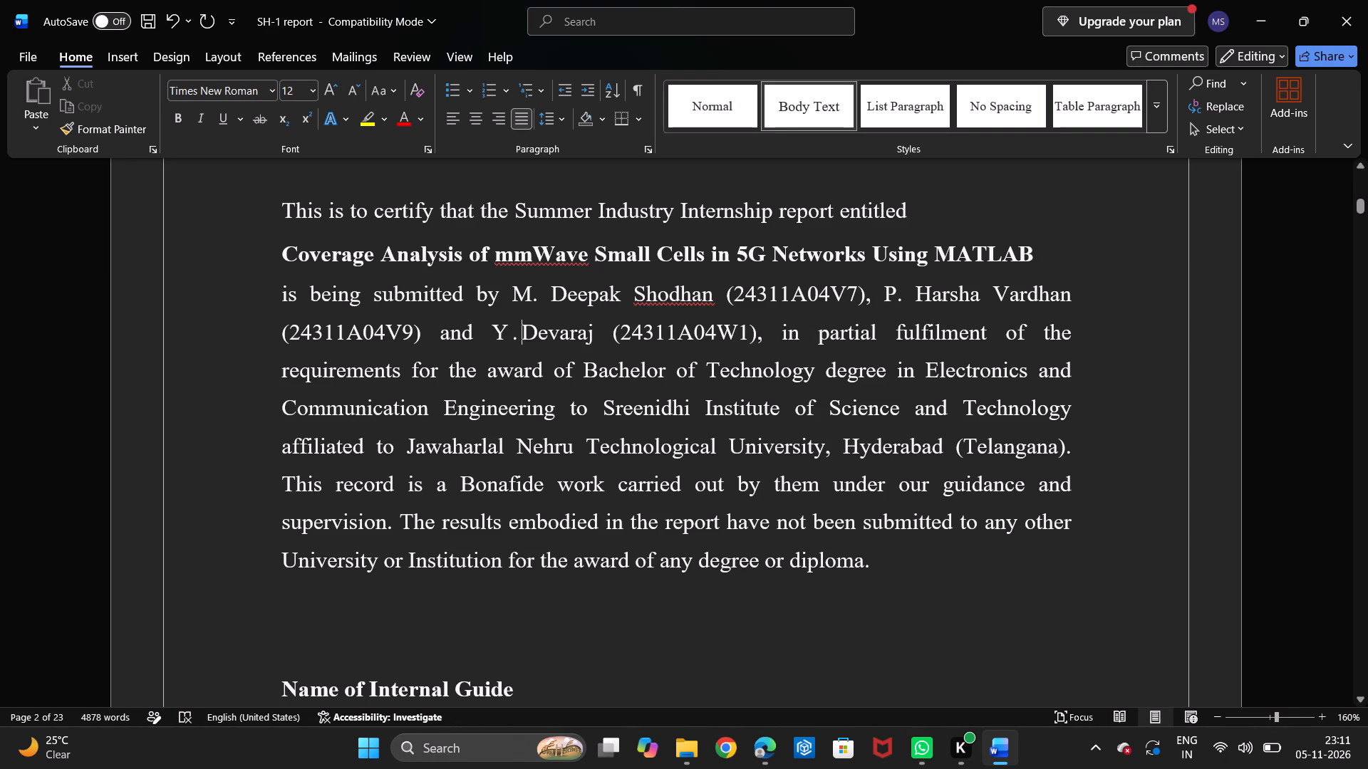
Add the heading "Name of Summer Internship Co-ordinator" on the same line as "Name of Internal Guide", separated by a wide gap of spaces.
{"action": "scroll", "coordinate": [667, 370], "scroll_direction": "down", "scroll_amount": 2}
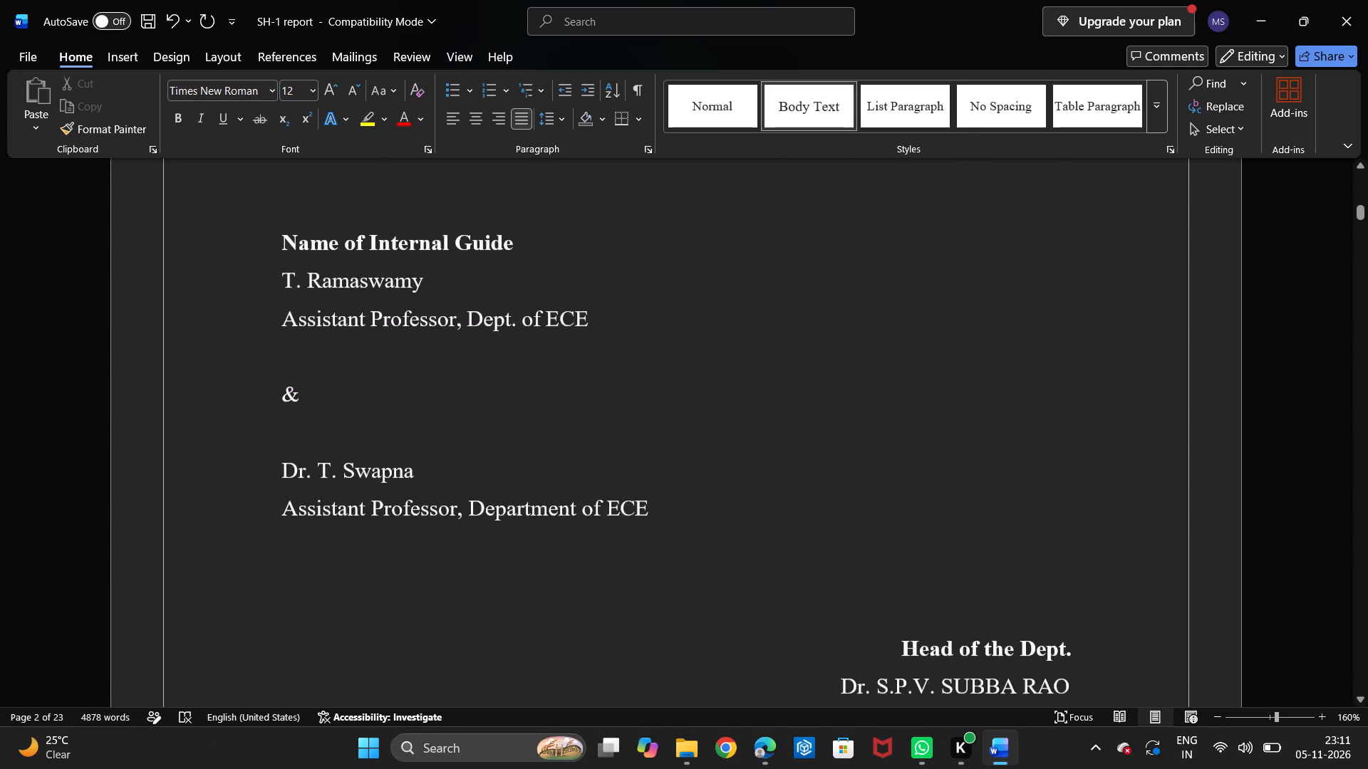
{"action": "scroll", "coordinate": [667, 370], "scroll_direction": "right", "scroll_amount": 1}
{"action": "scroll", "coordinate": [667, 370], "scroll_direction": "up", "scroll_amount": 1}
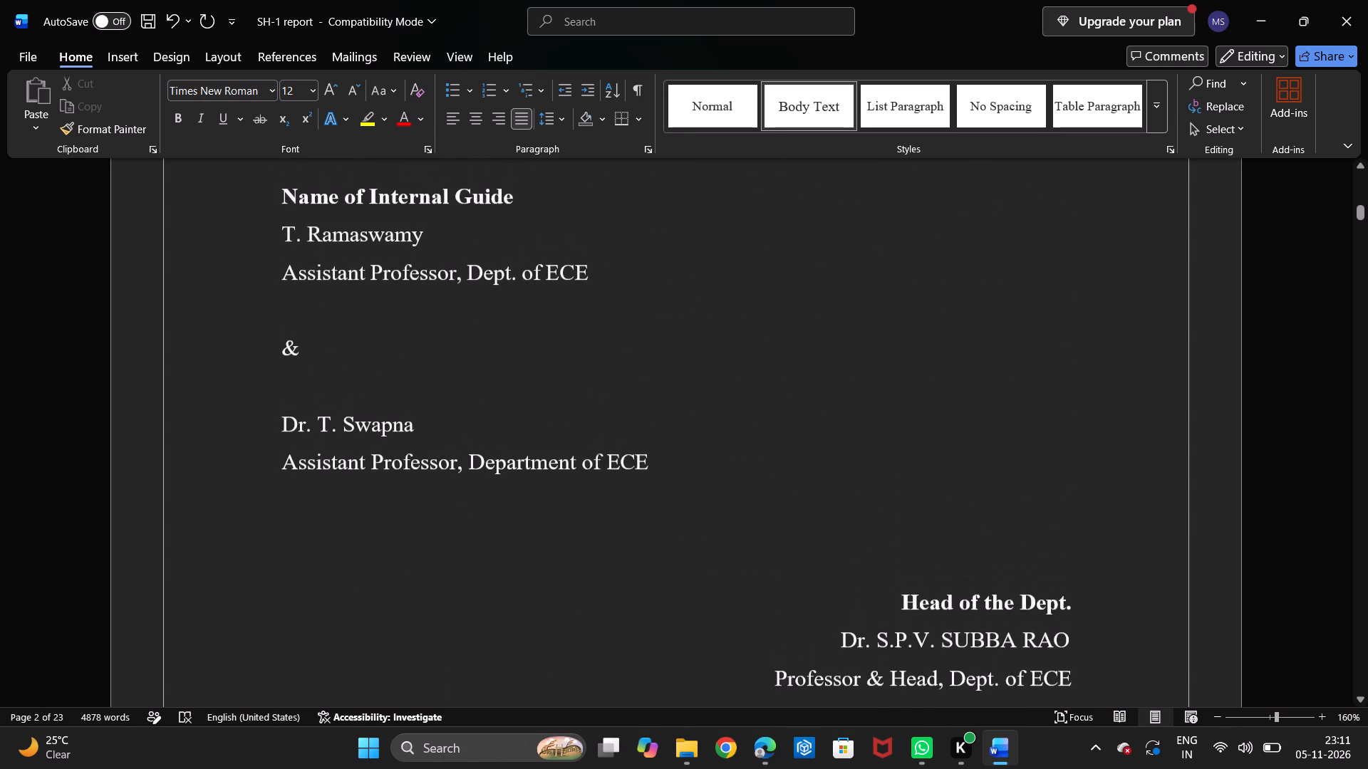
{"action": "scroll", "coordinate": [667, 370], "scroll_direction": "up", "scroll_amount": 1}
{"action": "left_click", "coordinate": [558, 233]}
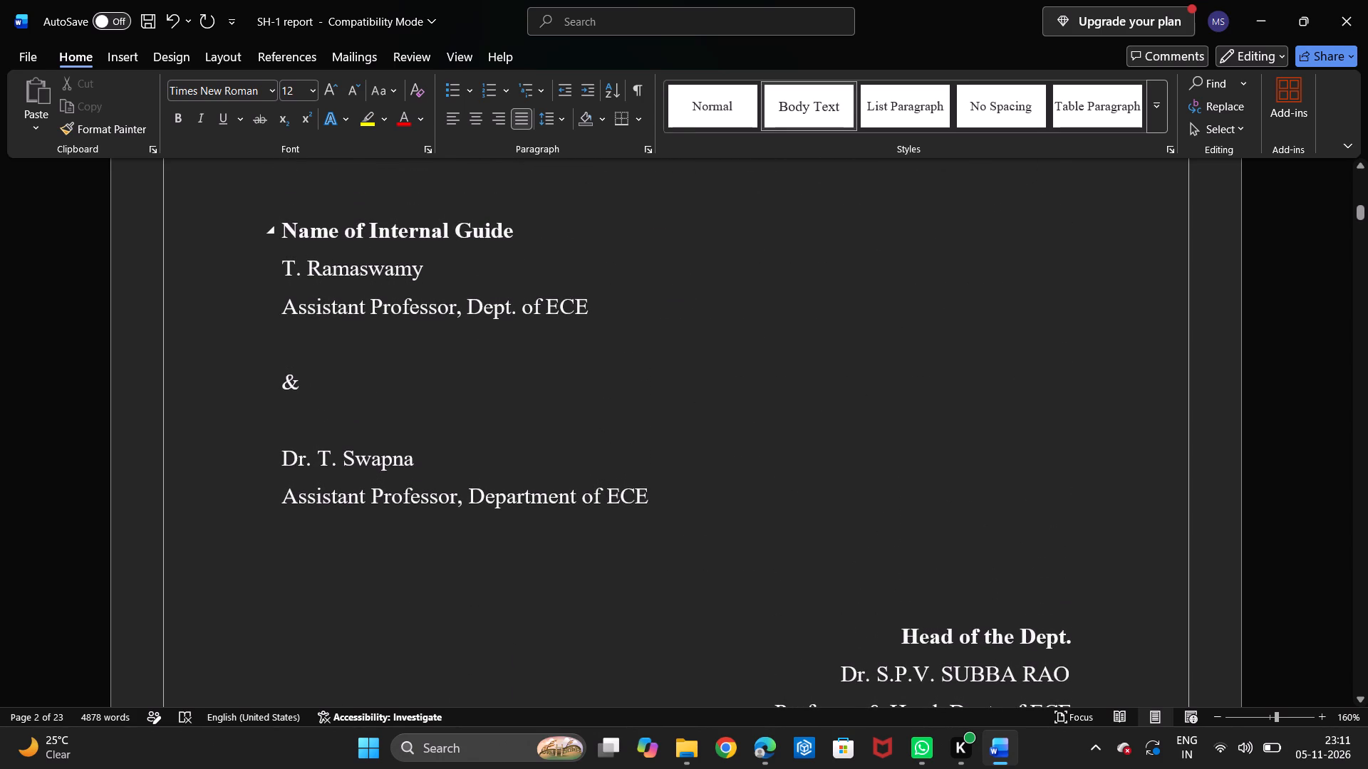
{"action": "key", "text": "space"}
{"action": "key", "text": "space"}
{"action": "key", "text": "space"}
{"action": "key", "text": "space"}
{"action": "key", "text": "space"}
{"action": "key", "text": "space"}
{"action": "key", "text": "space"}
{"action": "key", "text": "space"}
{"action": "key", "text": "space"}
{"action": "key", "text": "space"}
{"action": "key", "text": "space"}
{"action": "key", "text": "space"}
{"action": "key", "text": "space"}
{"action": "key", "text": "space"}
{"action": "key", "text": "space"}
{"action": "key", "text": "space"}
{"action": "key", "text": "space"}
{"action": "key", "text": "space"}
{"action": "key", "text": "space"}
{"action": "key", "text": "space"}
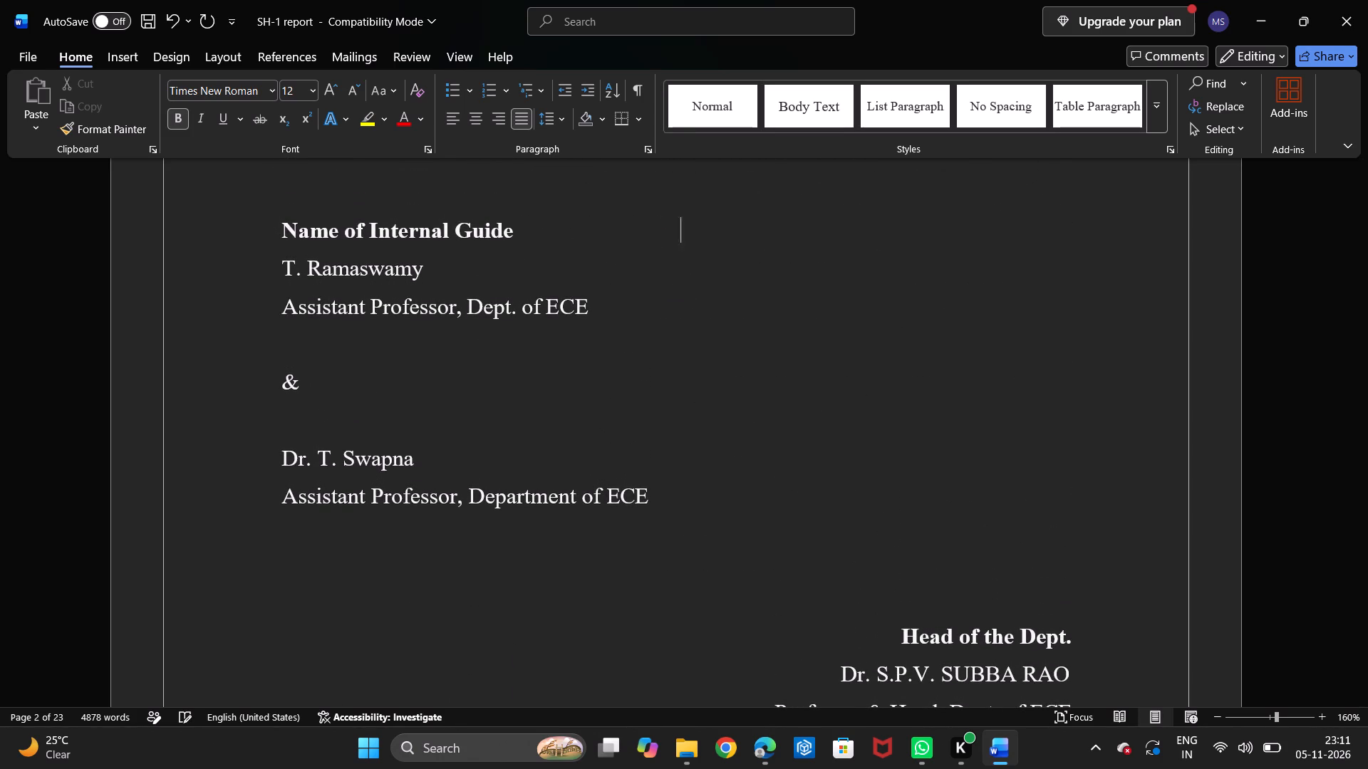
{"action": "type", "text": "Name"}
{"action": "key", "text": "space"}
{"action": "type", "text": "of"}
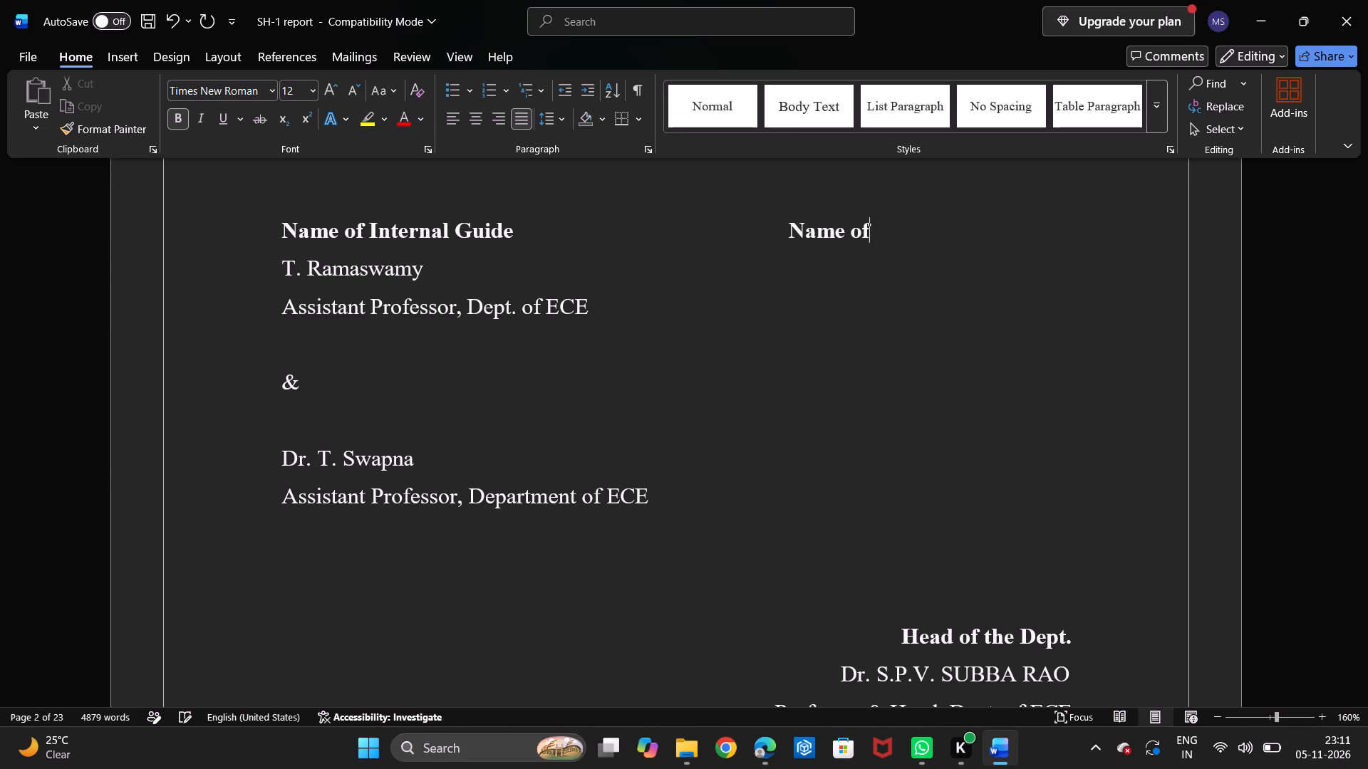
{"action": "key", "text": "space"}
{"action": "type", "text": "su"}
{"action": "key", "text": "BackSpace"}
{"action": "key", "text": "BackSpace"}
{"action": "key", "text": "shift+s"}
{"action": "type", "text": "ummer"}
{"action": "key", "text": "space"}
{"action": "type", "text": "Internship"}
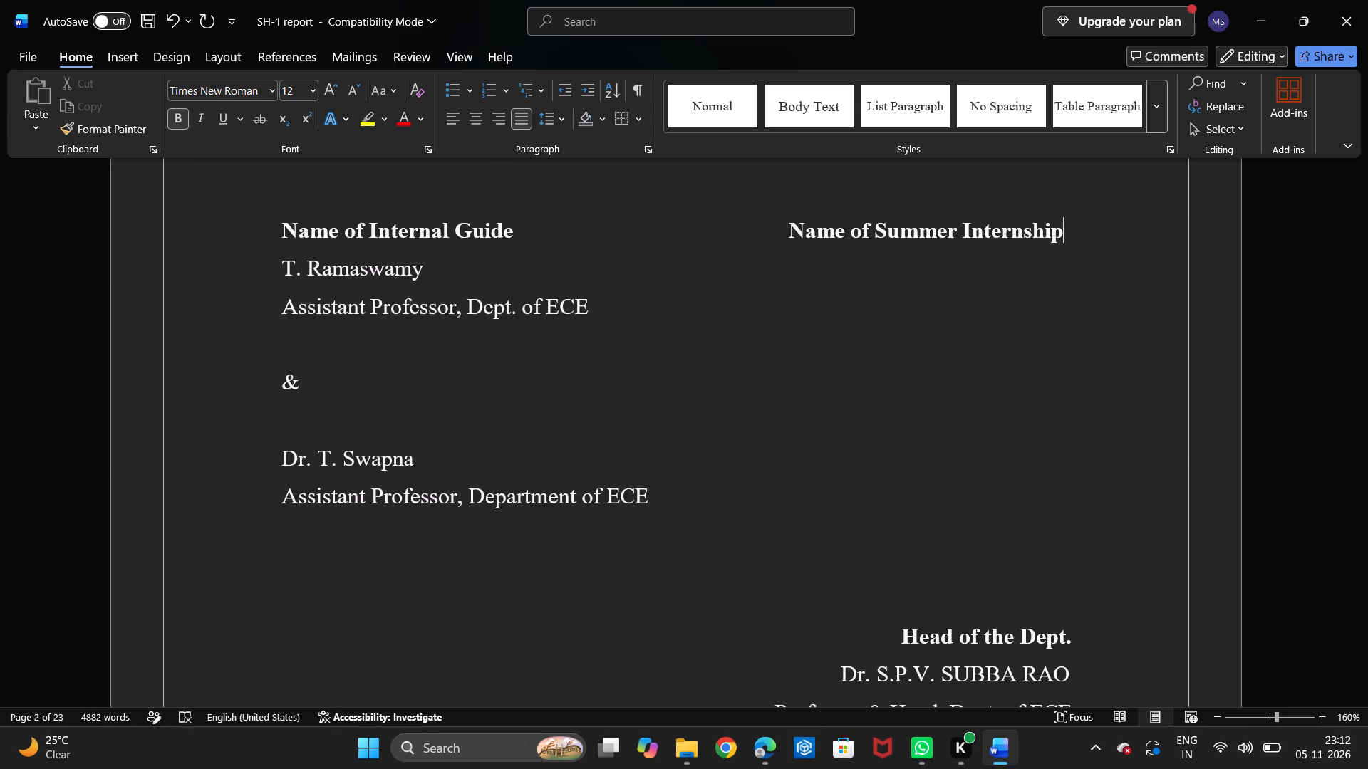
{"action": "key", "text": "space"}
{"action": "type", "text": "C"}
{"action": "key", "text": "o"}
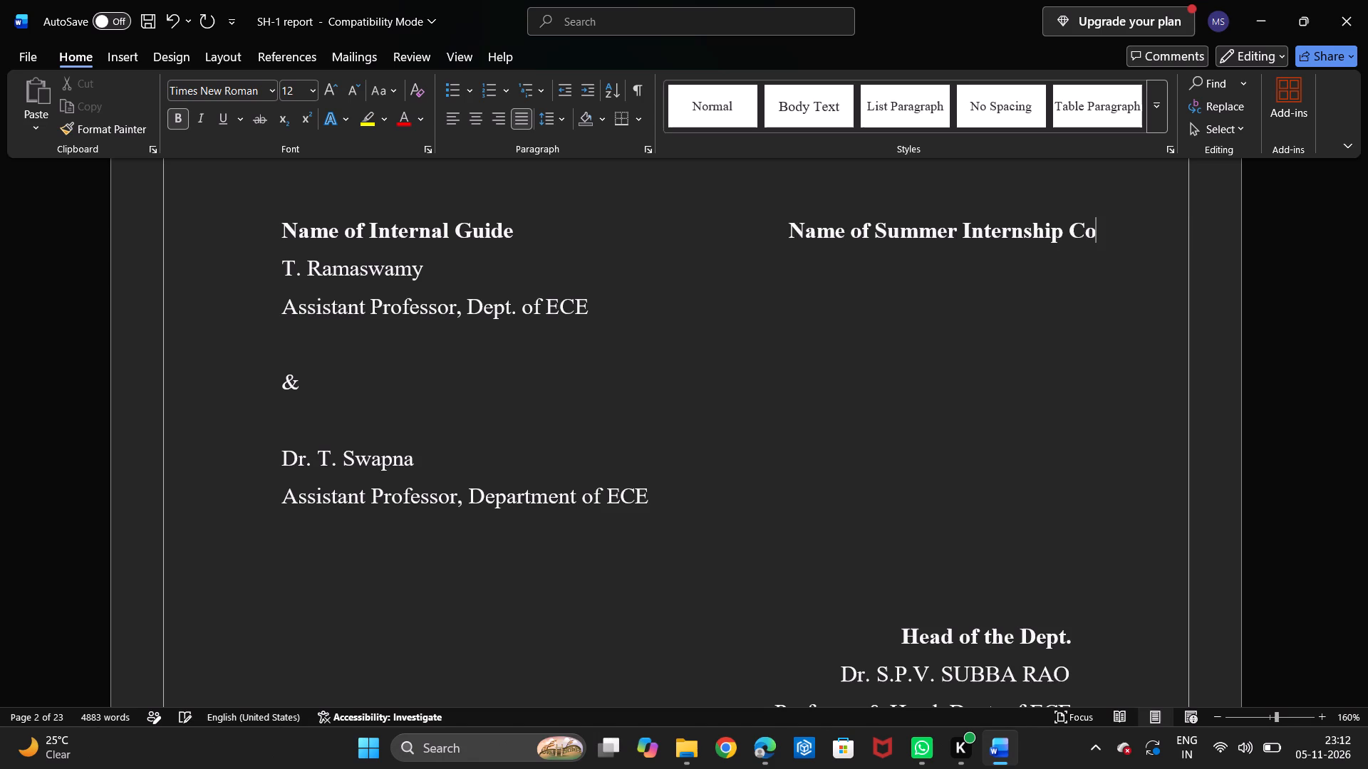
{"action": "key", "text": "minus"}
{"action": "type", "text": "ordinator"}
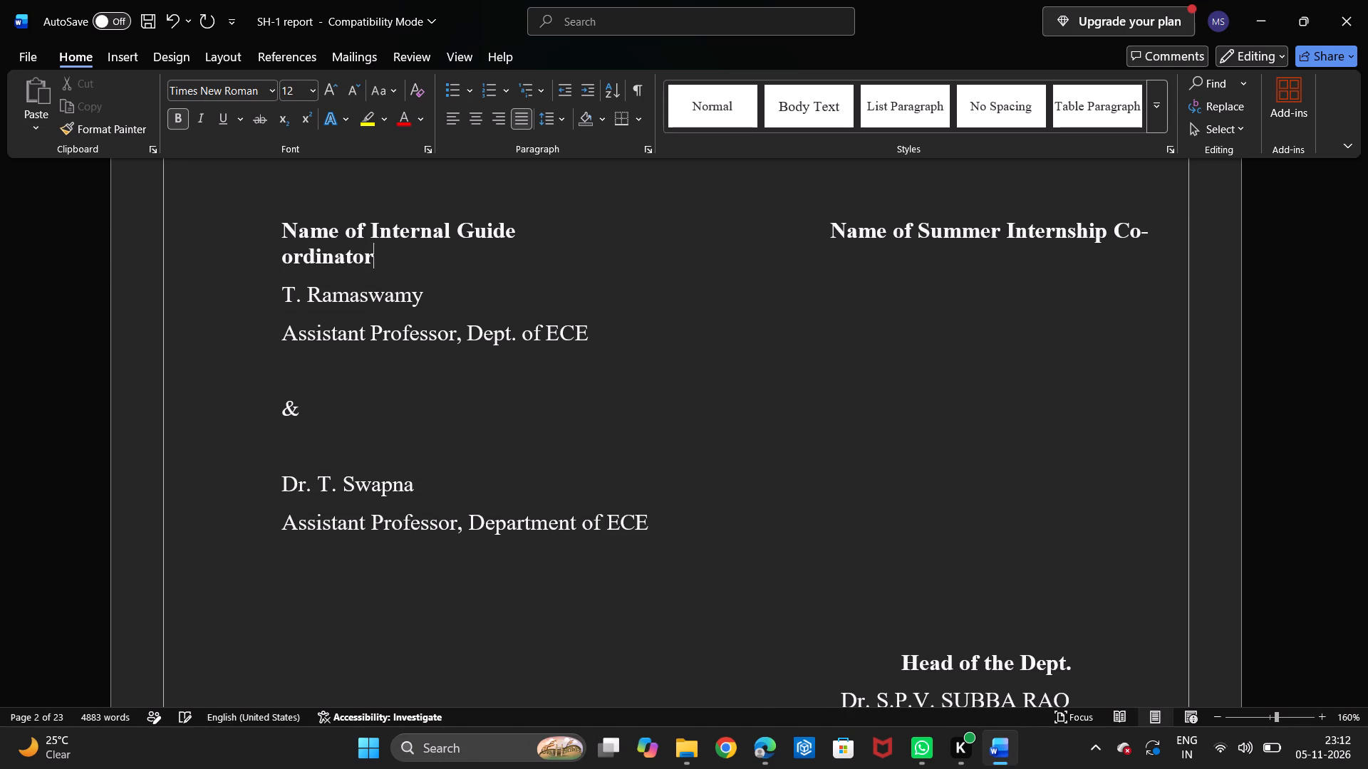
Delete the wrapped "ordinator" from the end of the co-ordinator heading on the certificate page.
{"action": "key", "text": "ctrl+x"}
{"action": "key", "text": "ctrl+x"}
{"action": "left_click_drag", "start_coordinate": [385, 259], "coordinate": [296, 271]}
{"action": "scroll", "coordinate": [377, 259], "scroll_direction": "left", "scroll_amount": 1}
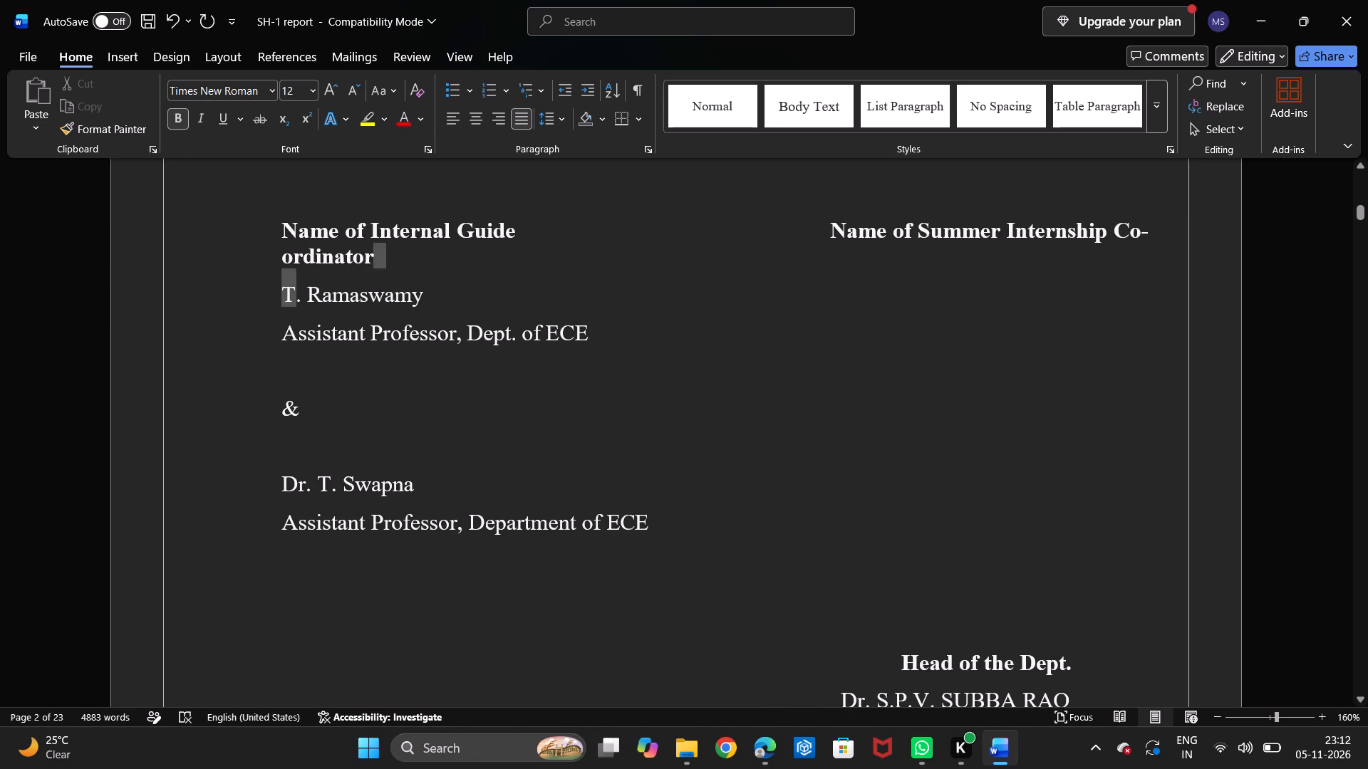
{"action": "left_click_drag", "start_coordinate": [296, 271], "coordinate": [284, 251]}
{"action": "scroll", "coordinate": [296, 271], "scroll_direction": "left", "scroll_amount": 1}
{"action": "key", "text": "BackSpace"}
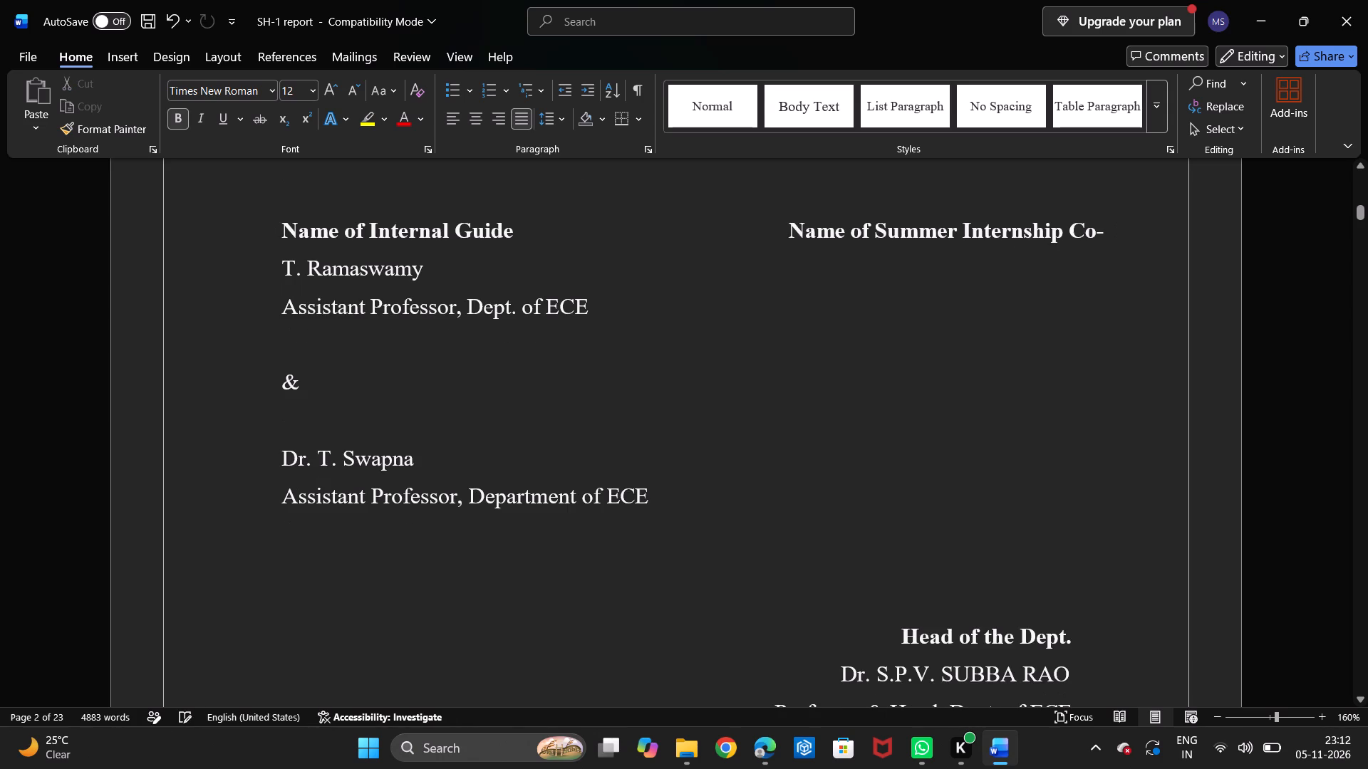
Remove six spaces before "Name of Summer Internship Co-" to bring it closer to the "Name of Internal Guide" heading.
{"action": "left_click", "coordinate": [790, 229]}
{"action": "key", "text": "BackSpace"}
{"action": "key", "text": "BackSpace"}
{"action": "key", "text": "BackSpace"}
{"action": "key", "text": "BackSpace"}
{"action": "key", "text": "BackSpace"}
{"action": "key", "text": "BackSpace"}
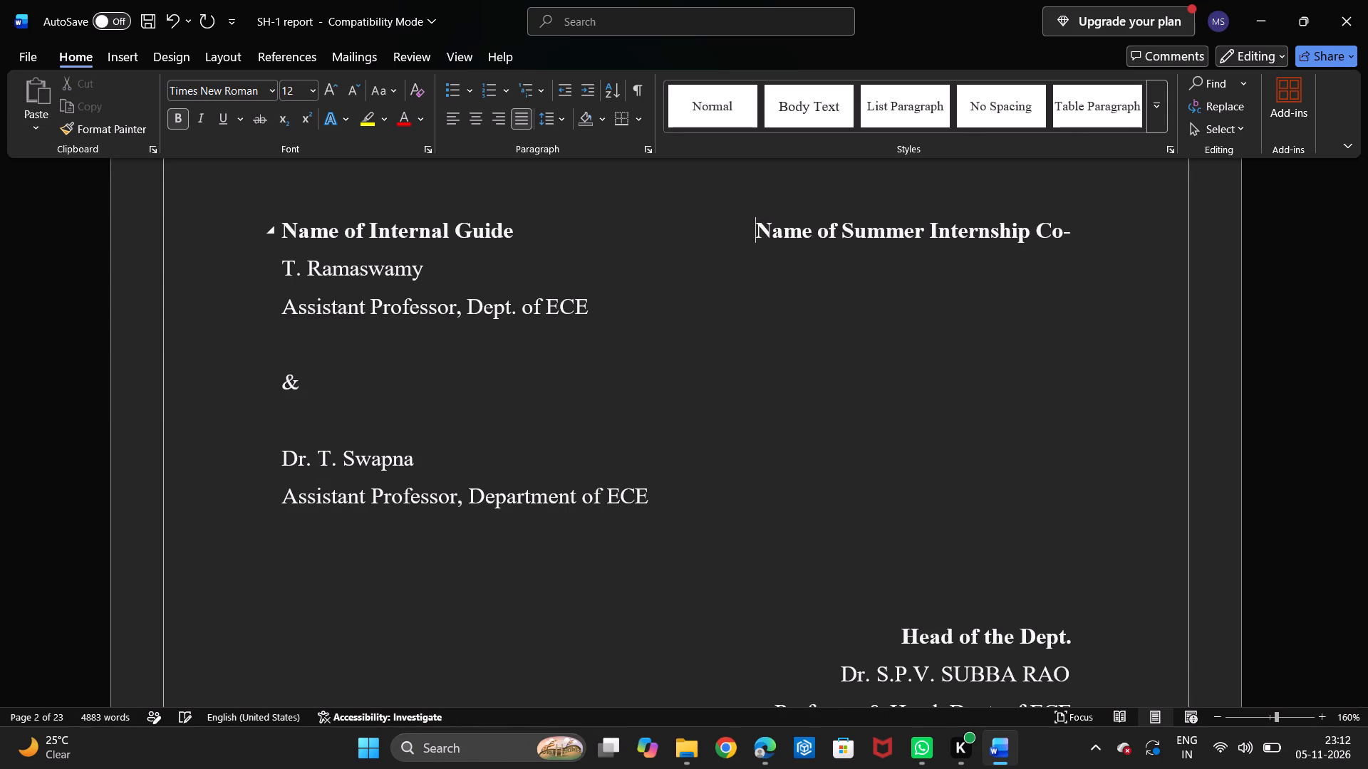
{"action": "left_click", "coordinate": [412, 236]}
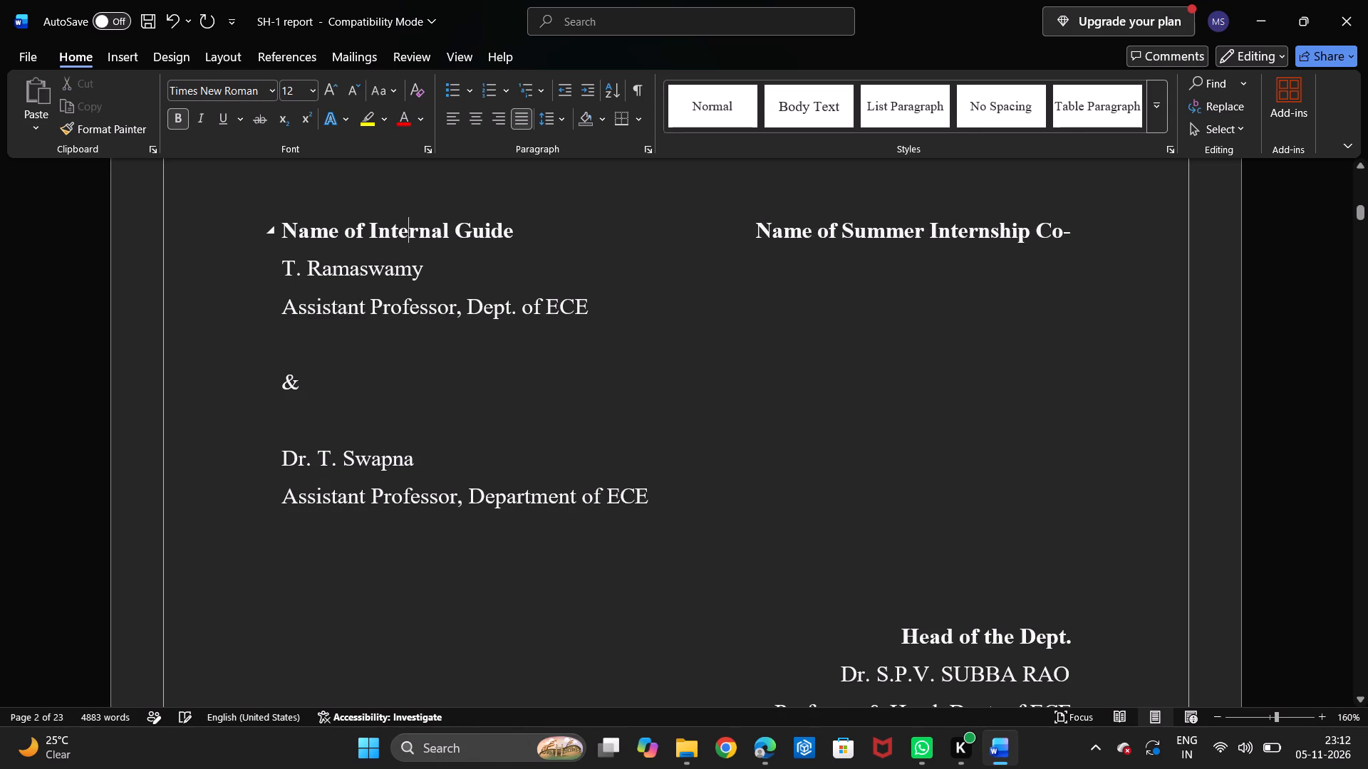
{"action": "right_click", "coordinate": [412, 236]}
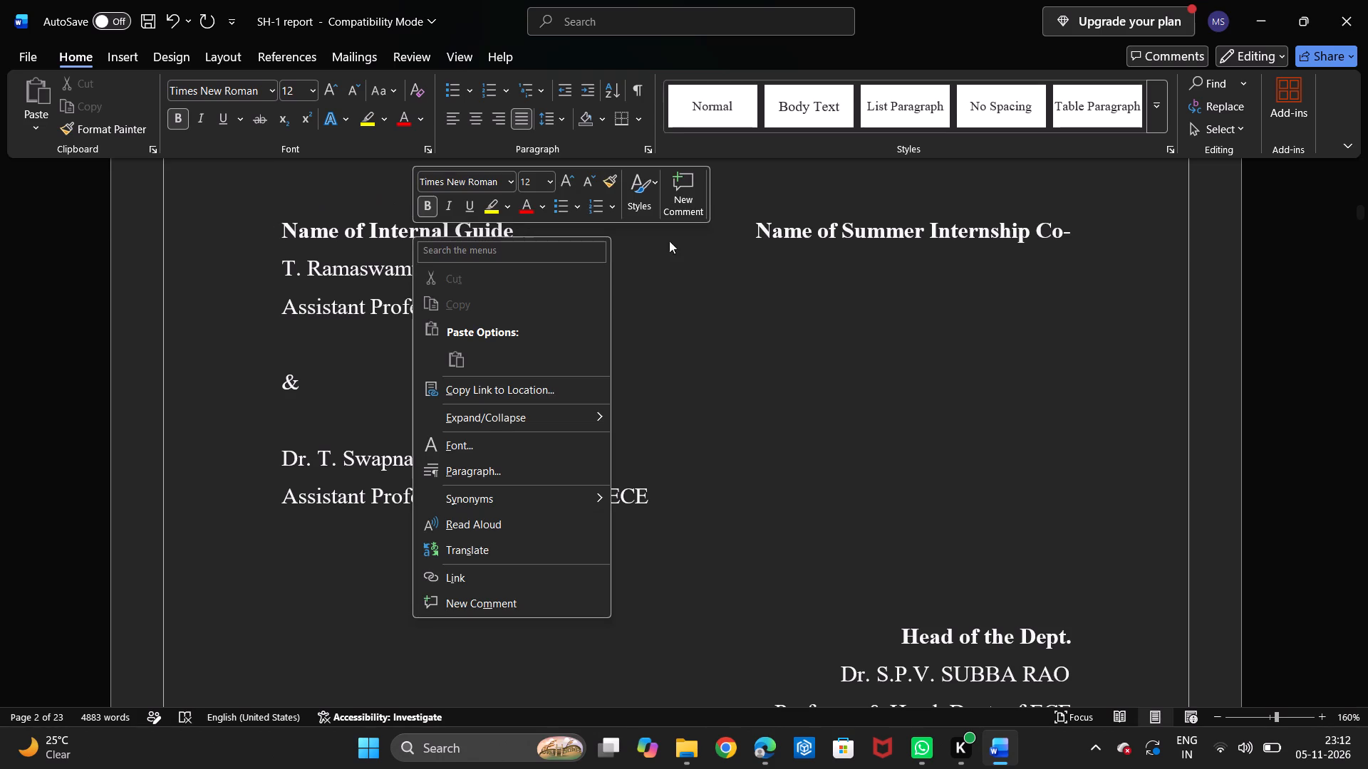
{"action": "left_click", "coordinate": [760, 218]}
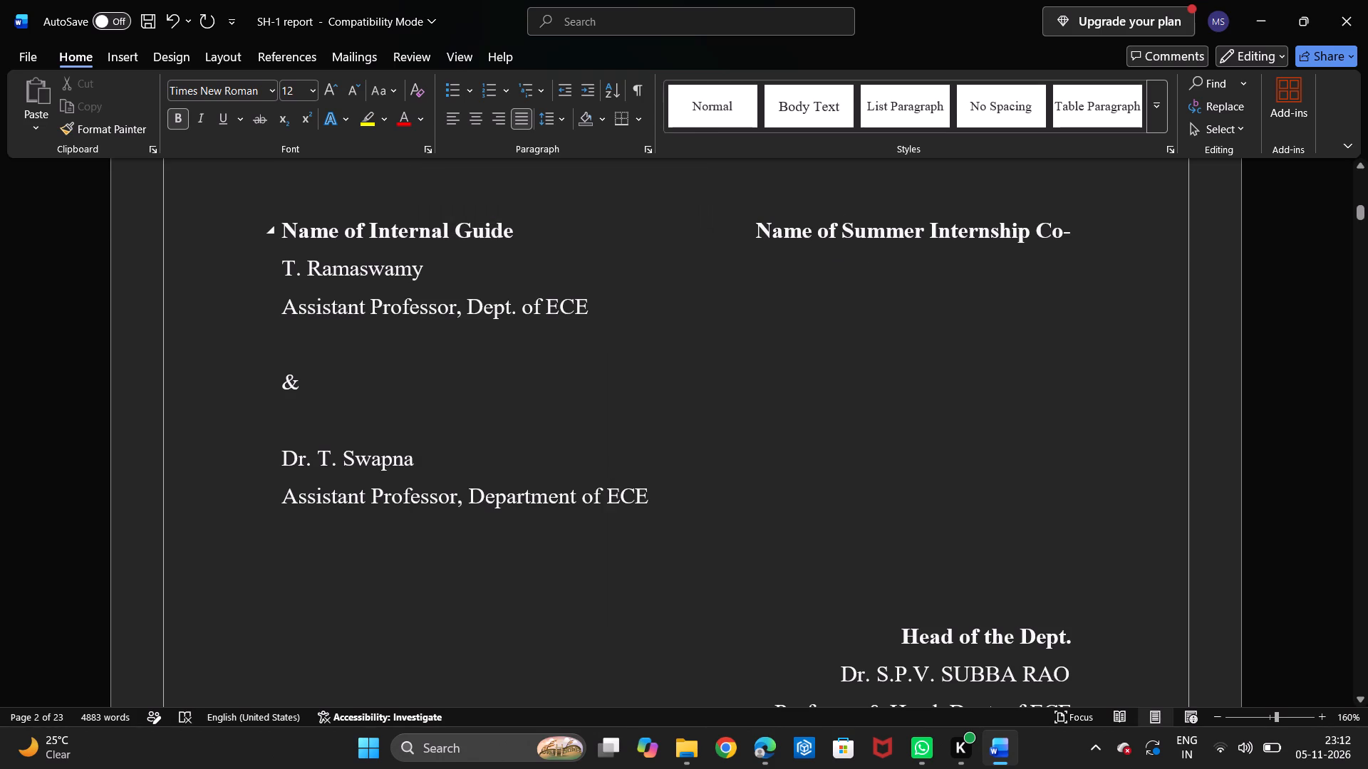
Set the "Name of Summer Internship Co-" heading text to font size 11.
{"action": "left_click_drag", "start_coordinate": [757, 227], "coordinate": [1067, 226]}
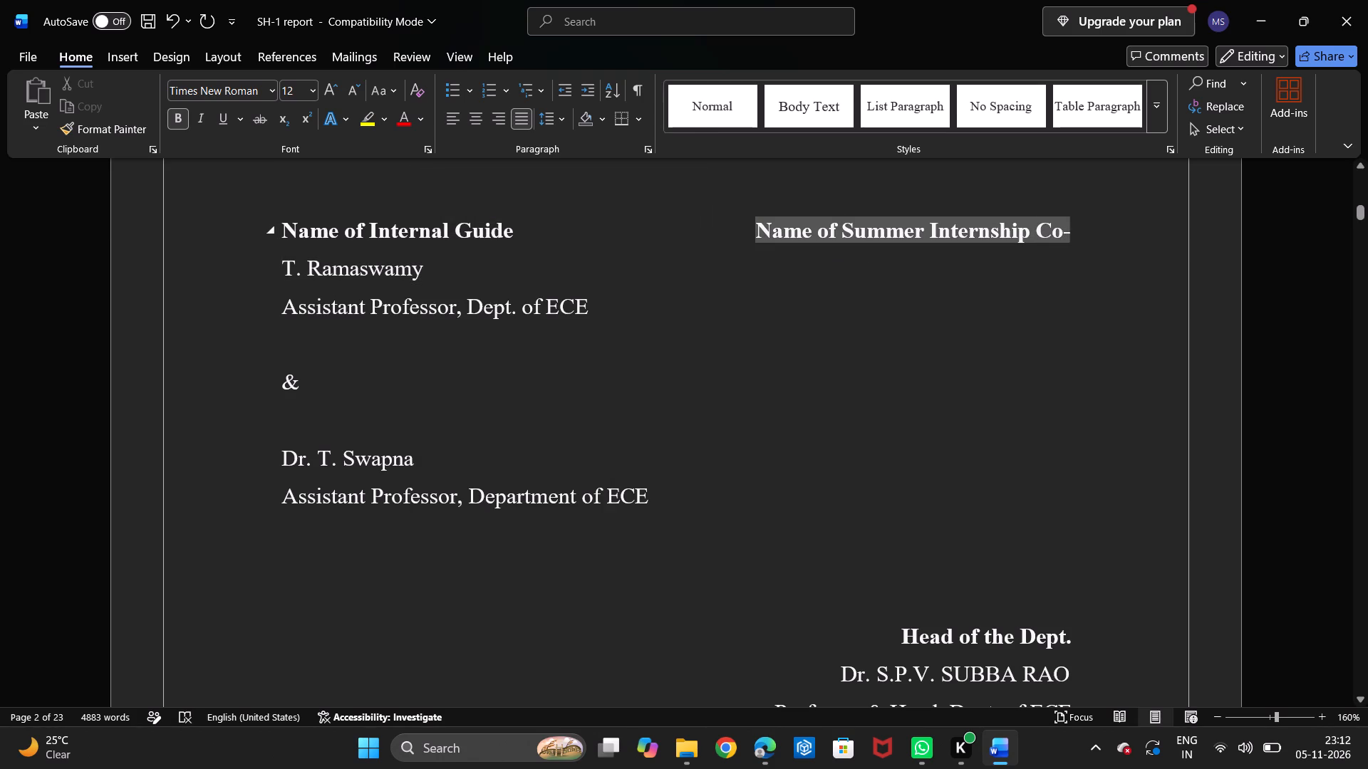
{"action": "left_click_drag", "start_coordinate": [1067, 226], "coordinate": [1068, 226]}
{"action": "left_click", "coordinate": [1201, 173]}
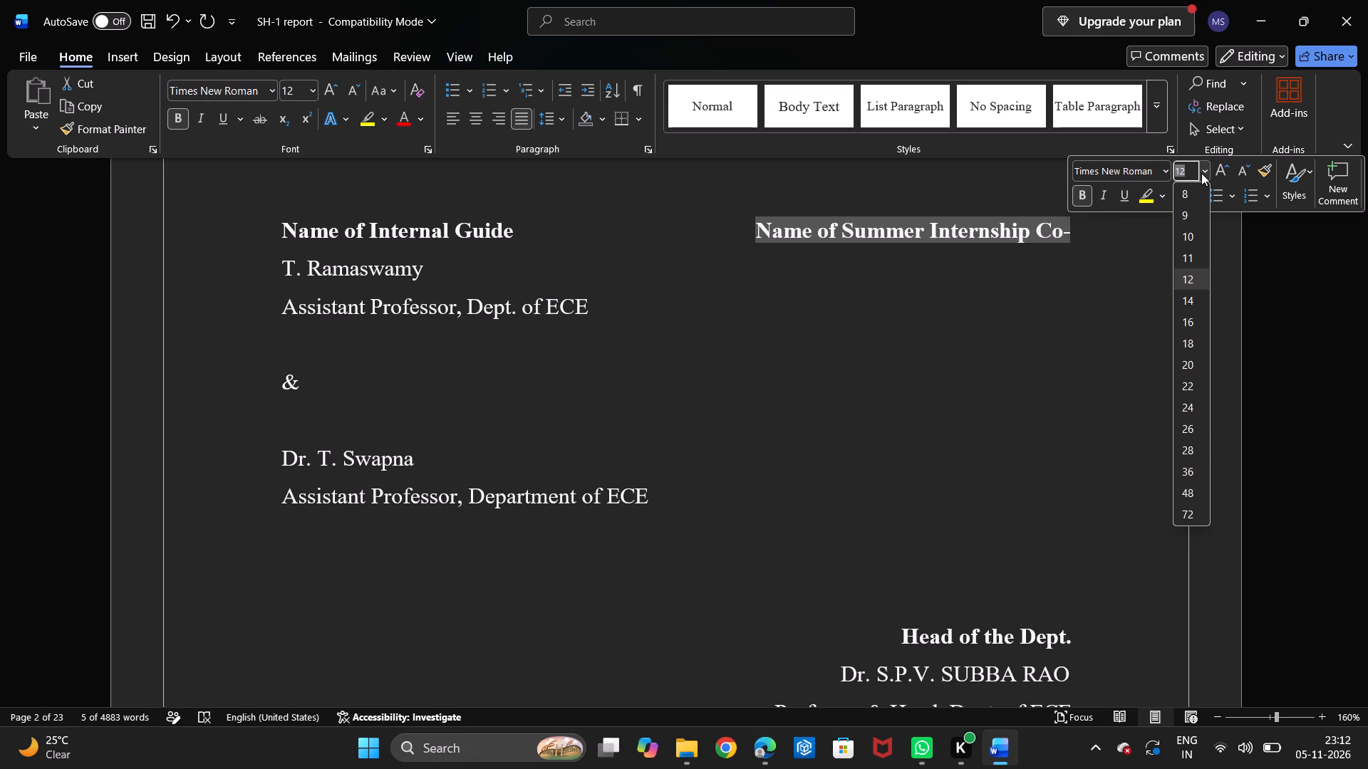
{"action": "left_click", "coordinate": [1189, 258]}
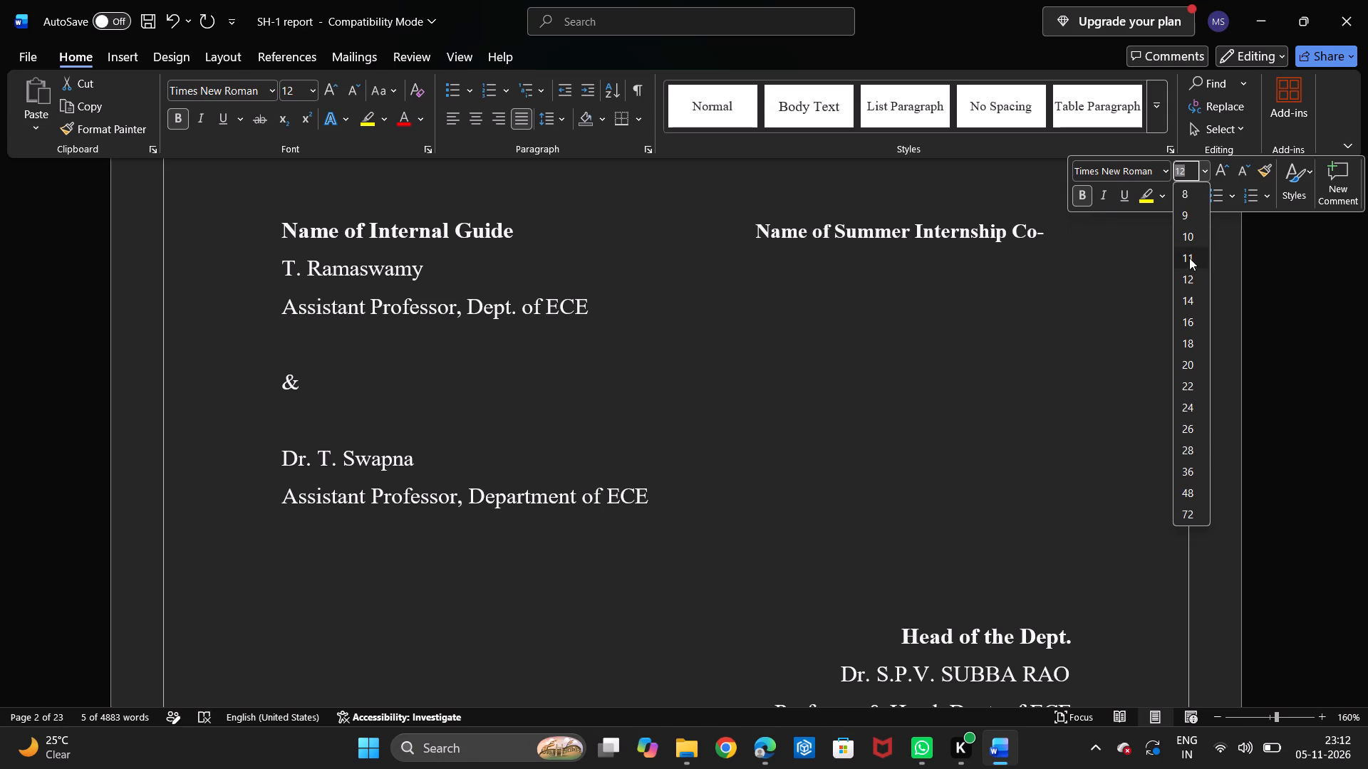
Complete the certificate page's co-ordinator heading with "ordinator" so it reads "Name of Summer Internship Co-ordinator".
{"action": "left_click", "coordinate": [1049, 233]}
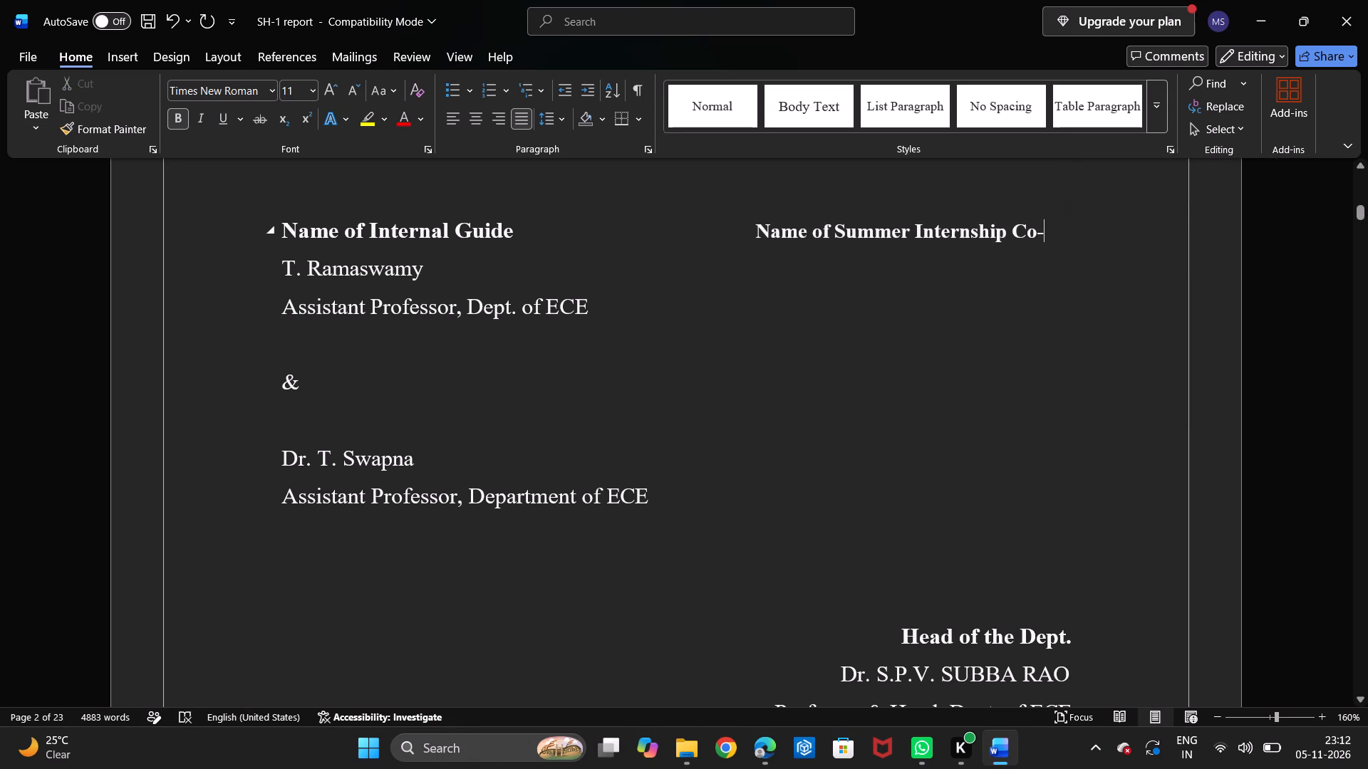
{"action": "type", "text": "or"}
{"action": "type", "text": "di"}
{"action": "type", "text": "natory"}
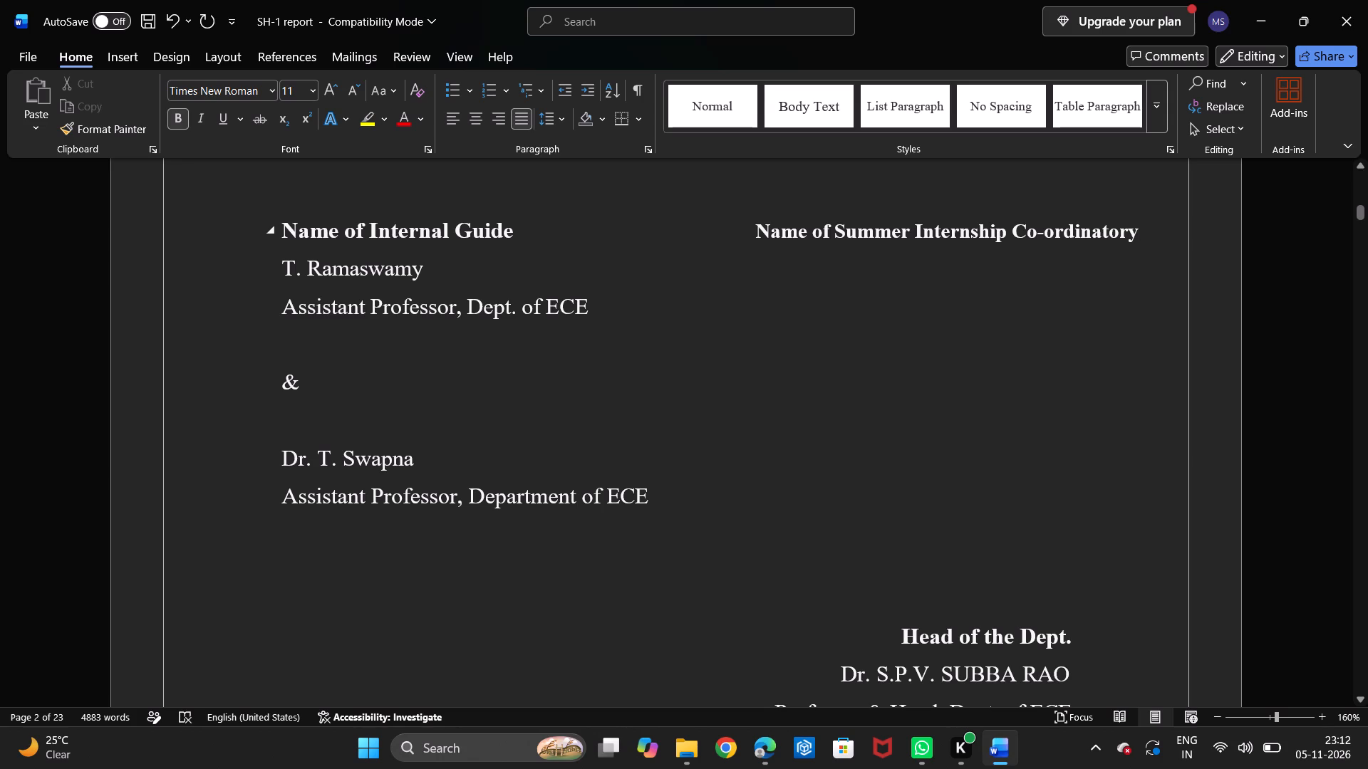
{"action": "key", "text": "BackSpace"}
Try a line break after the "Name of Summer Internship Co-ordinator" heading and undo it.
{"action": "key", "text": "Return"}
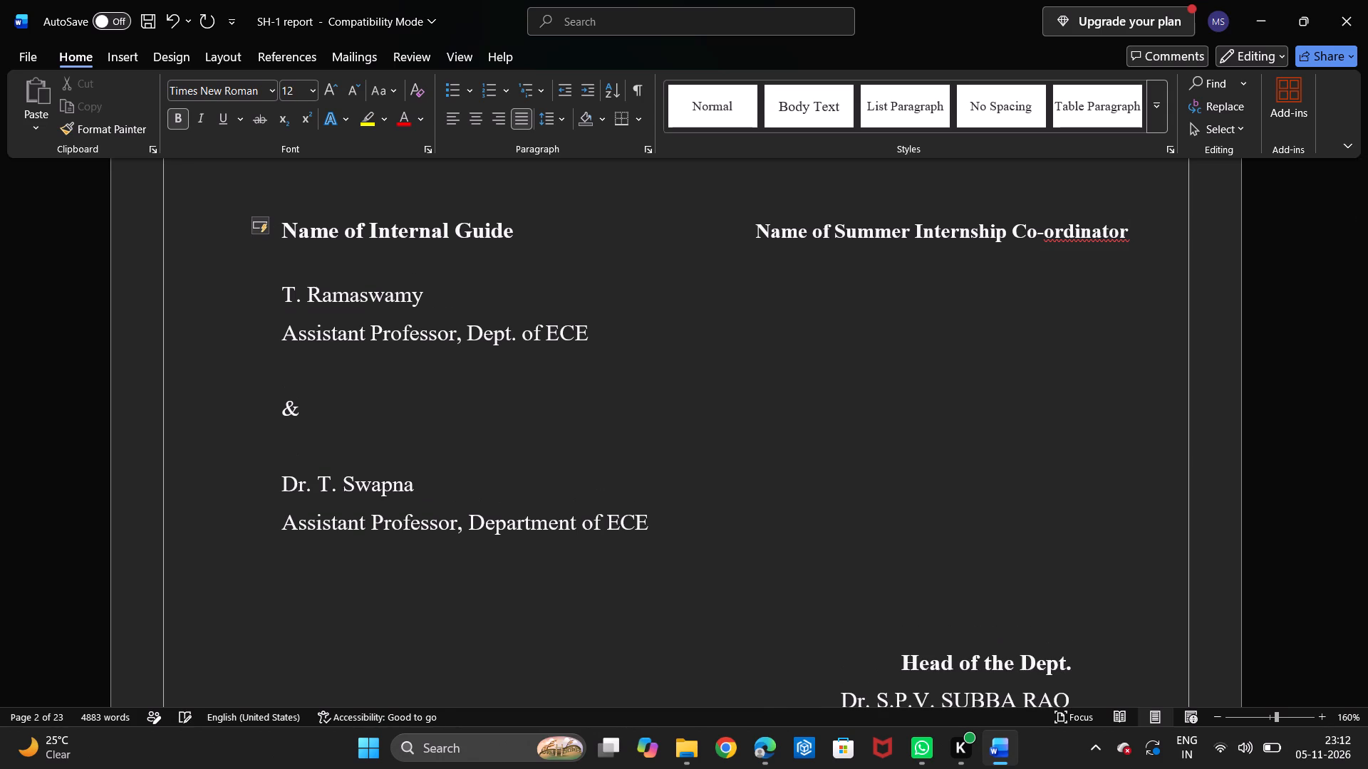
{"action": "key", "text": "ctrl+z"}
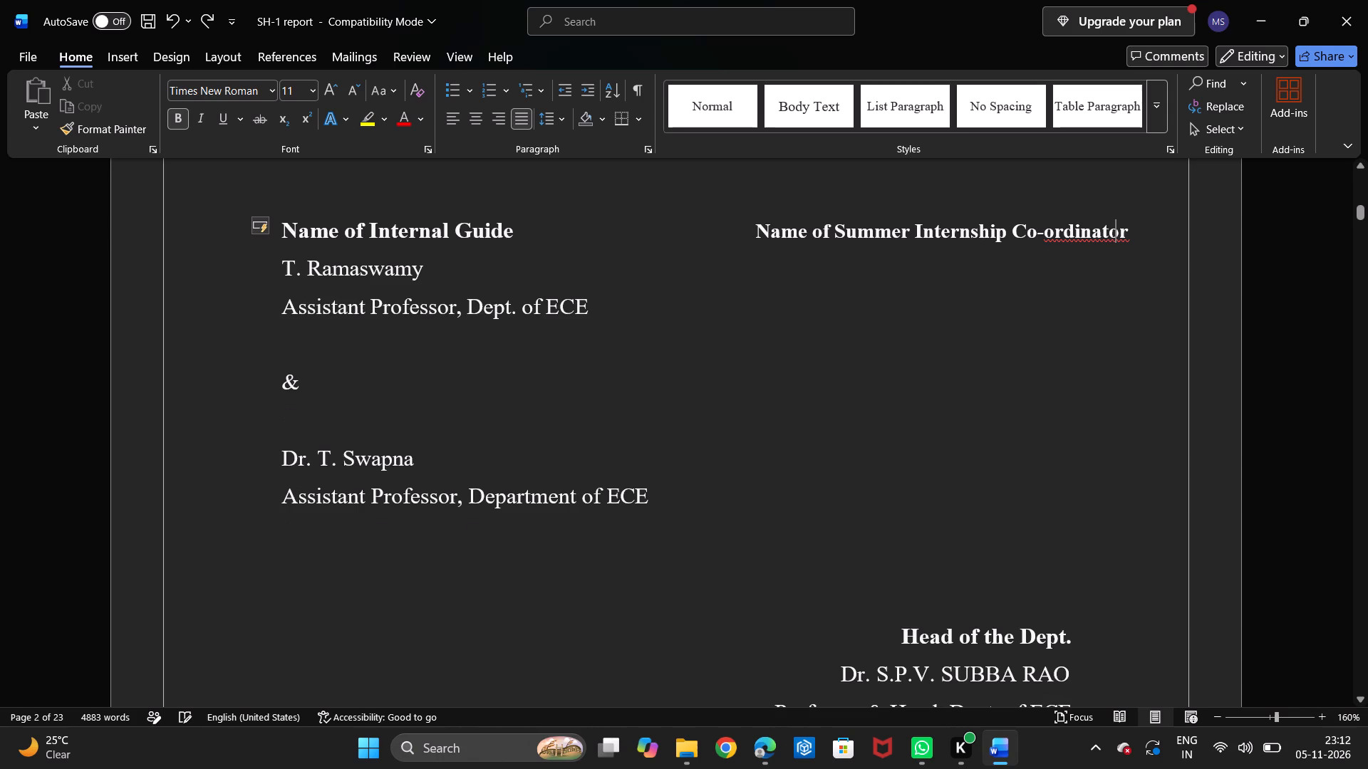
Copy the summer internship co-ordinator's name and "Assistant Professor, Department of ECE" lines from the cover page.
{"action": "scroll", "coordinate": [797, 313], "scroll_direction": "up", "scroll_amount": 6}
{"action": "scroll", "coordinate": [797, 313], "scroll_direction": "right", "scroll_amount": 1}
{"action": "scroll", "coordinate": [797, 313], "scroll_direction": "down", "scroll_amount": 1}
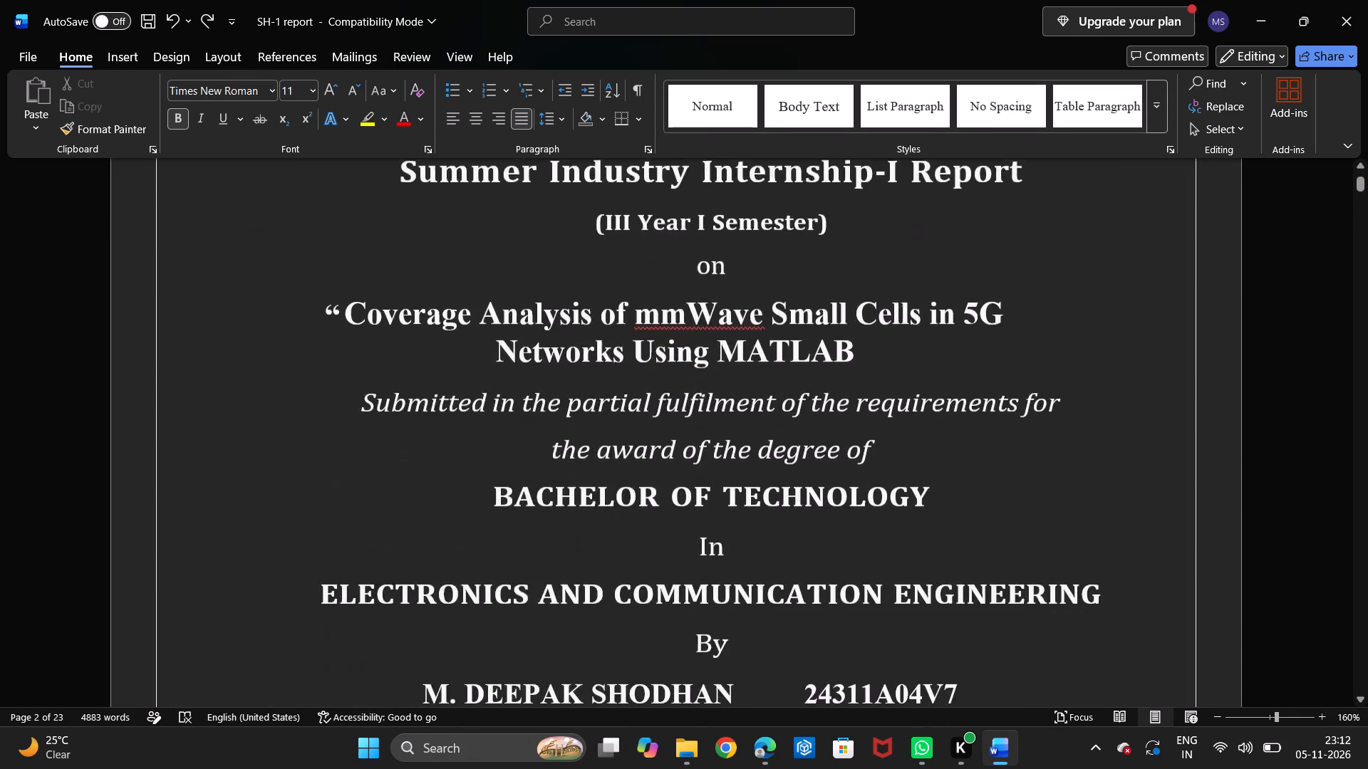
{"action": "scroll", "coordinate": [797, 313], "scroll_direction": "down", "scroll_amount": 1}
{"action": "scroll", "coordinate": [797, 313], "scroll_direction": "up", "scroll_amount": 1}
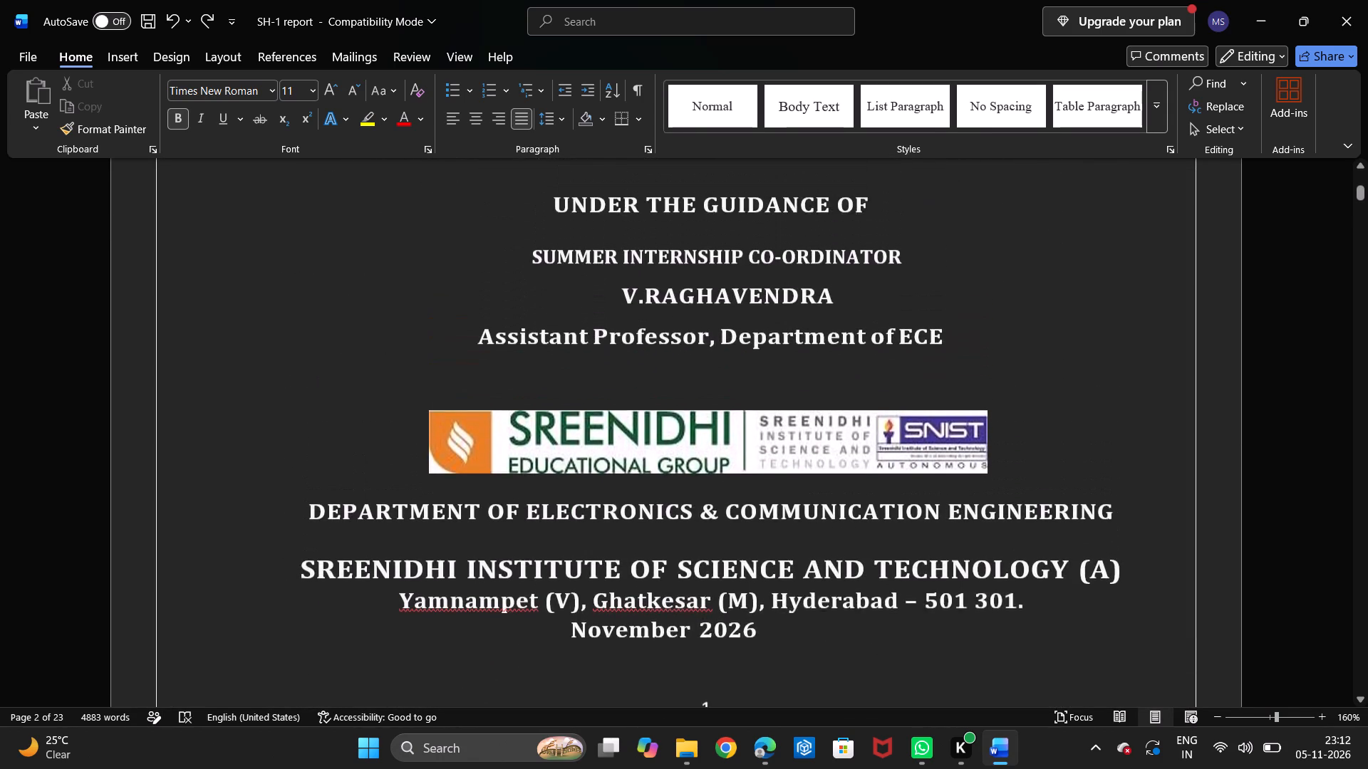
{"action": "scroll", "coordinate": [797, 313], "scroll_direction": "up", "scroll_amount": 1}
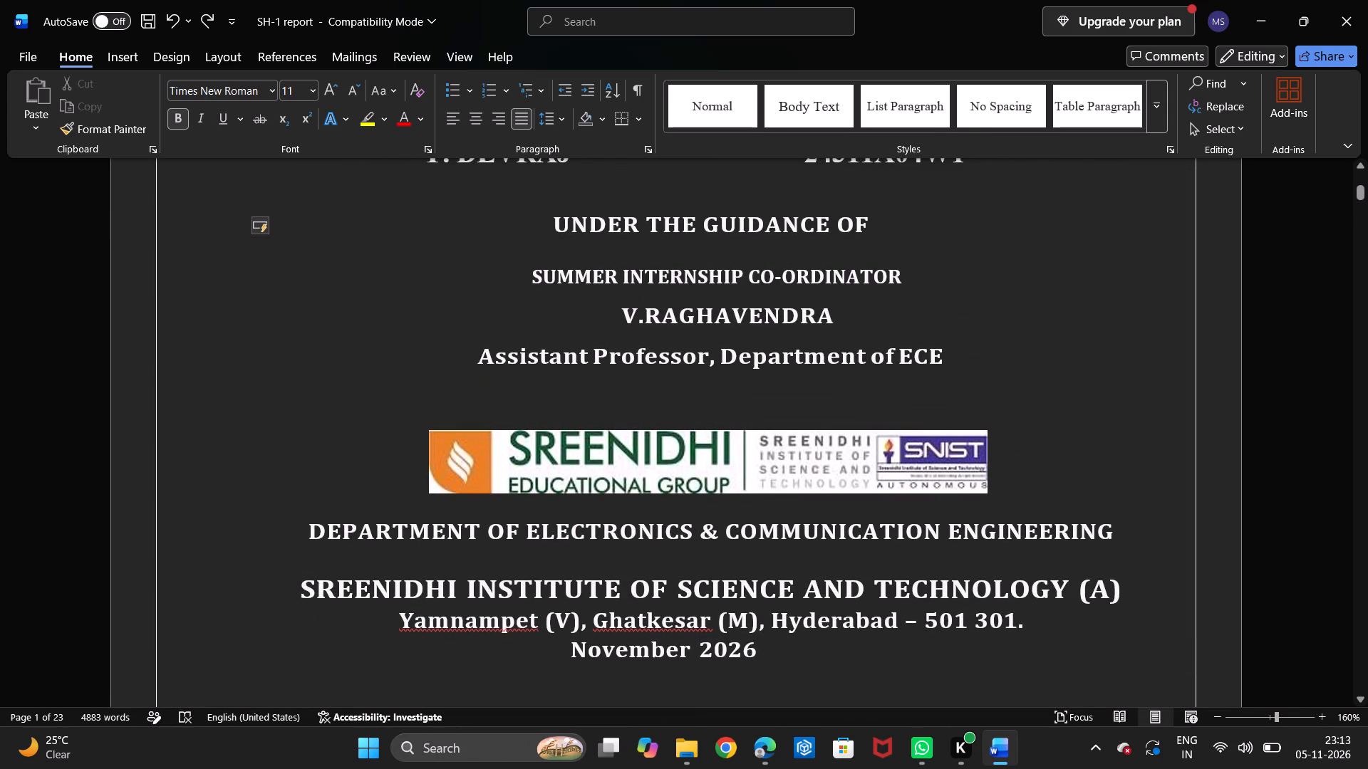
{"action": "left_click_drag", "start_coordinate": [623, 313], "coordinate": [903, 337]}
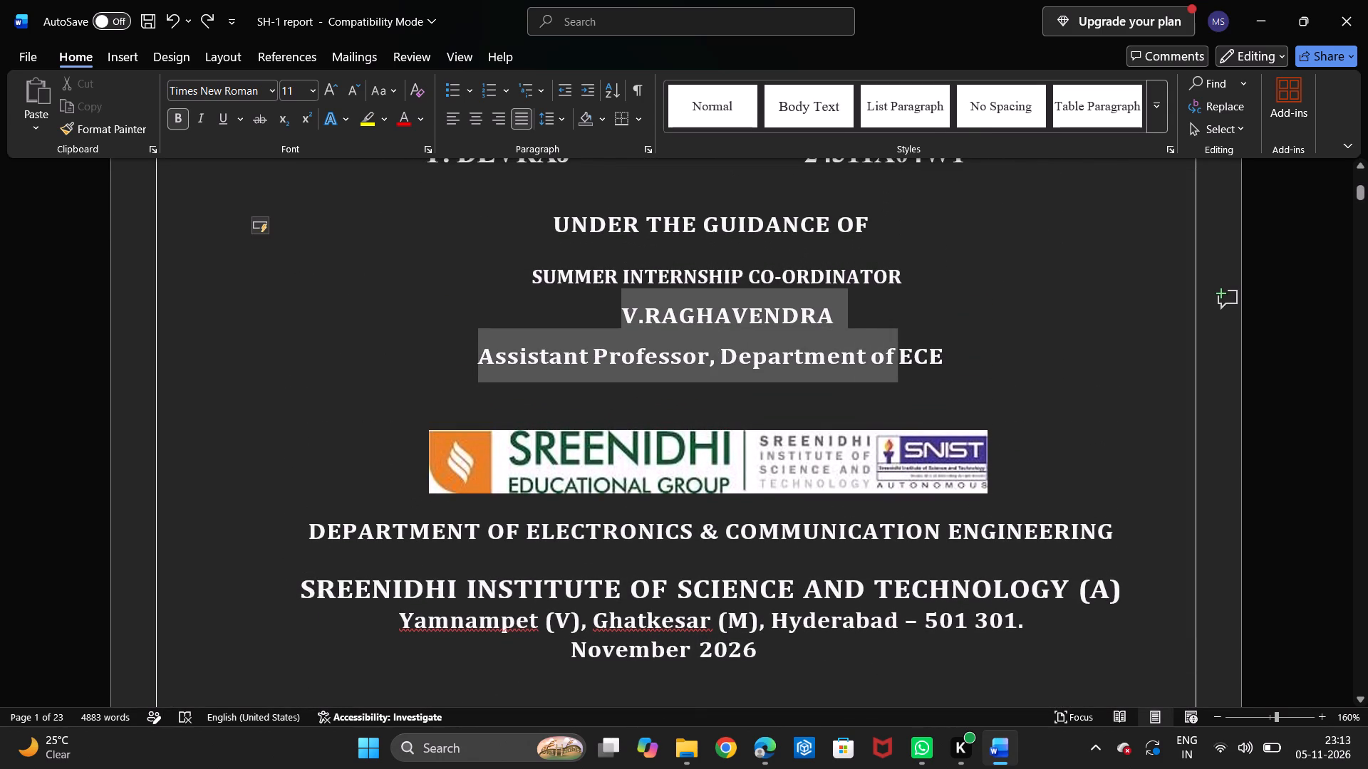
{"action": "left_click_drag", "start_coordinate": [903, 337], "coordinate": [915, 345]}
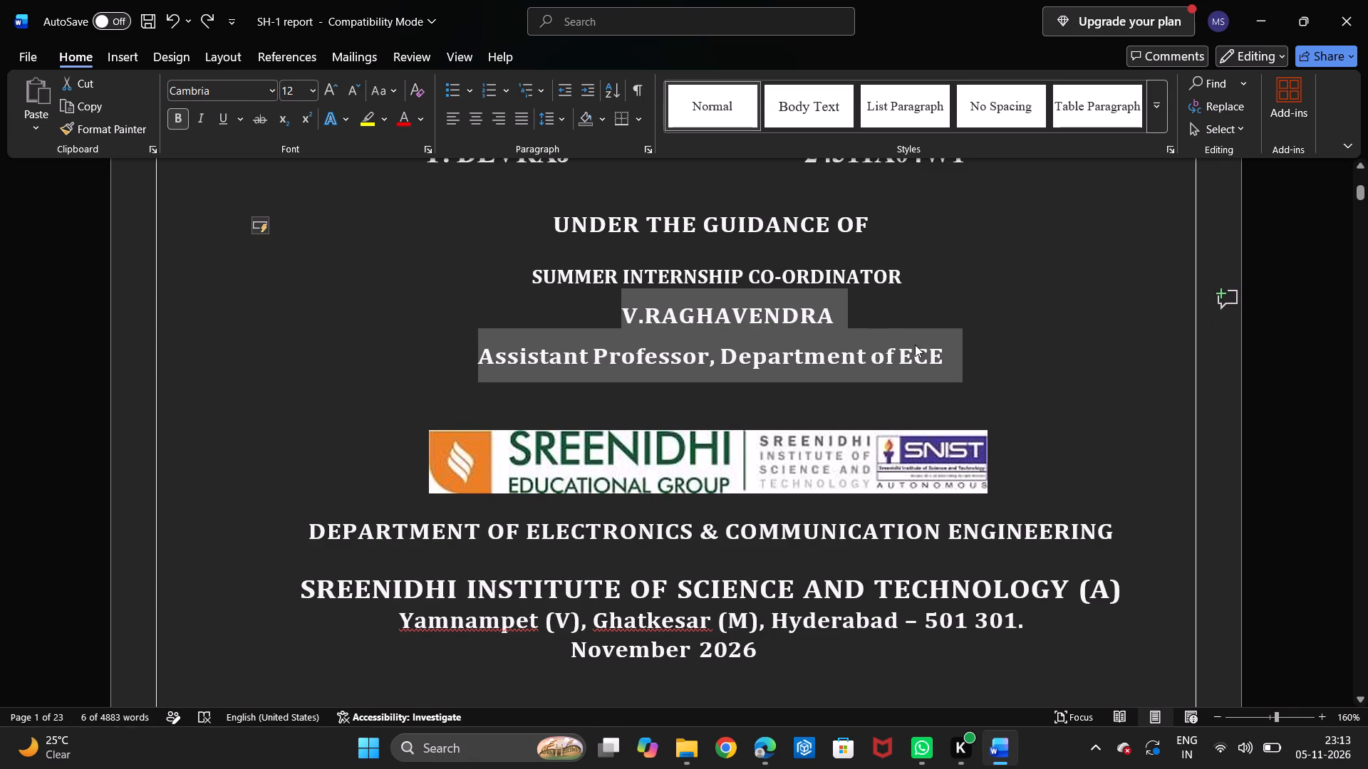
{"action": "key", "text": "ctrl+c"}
{"action": "scroll", "coordinate": [935, 525], "scroll_direction": "down", "scroll_amount": 2}
{"action": "scroll", "coordinate": [935, 525], "scroll_direction": "right", "scroll_amount": 1}
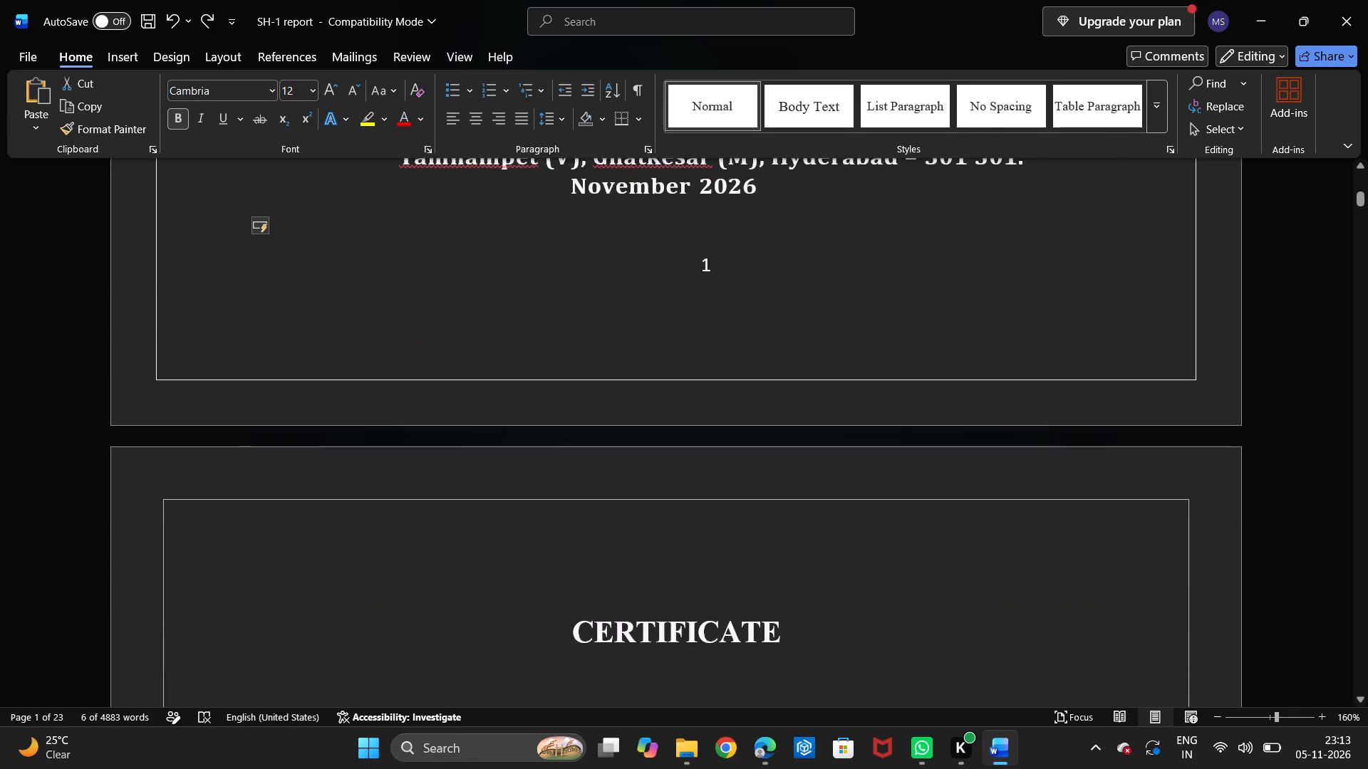
{"action": "scroll", "coordinate": [935, 525], "scroll_direction": "right", "scroll_amount": 3}
{"action": "scroll", "coordinate": [935, 525], "scroll_direction": "up", "scroll_amount": 1}
{"action": "scroll", "coordinate": [935, 525], "scroll_direction": "right", "scroll_amount": 1}
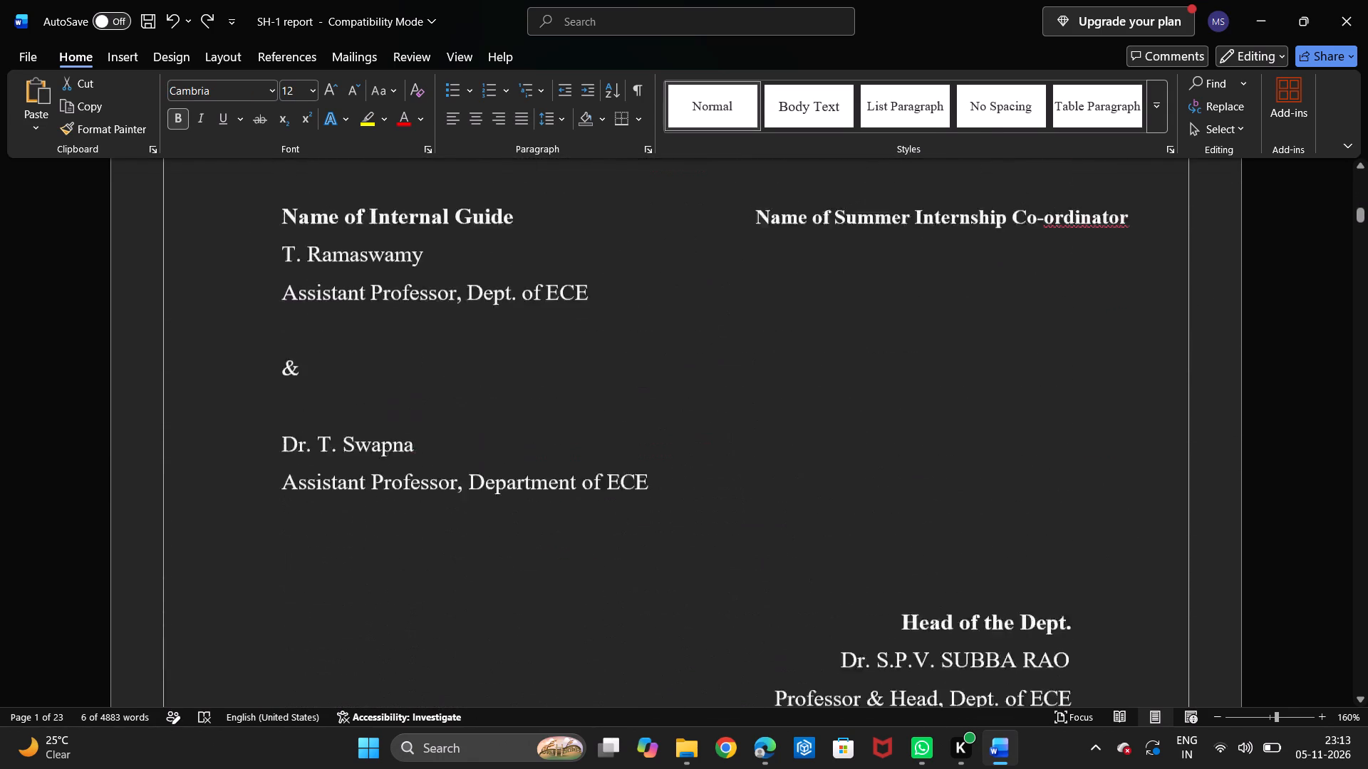
{"action": "scroll", "coordinate": [935, 525], "scroll_direction": "right", "scroll_amount": 2}
{"action": "left_click", "coordinate": [802, 320]}
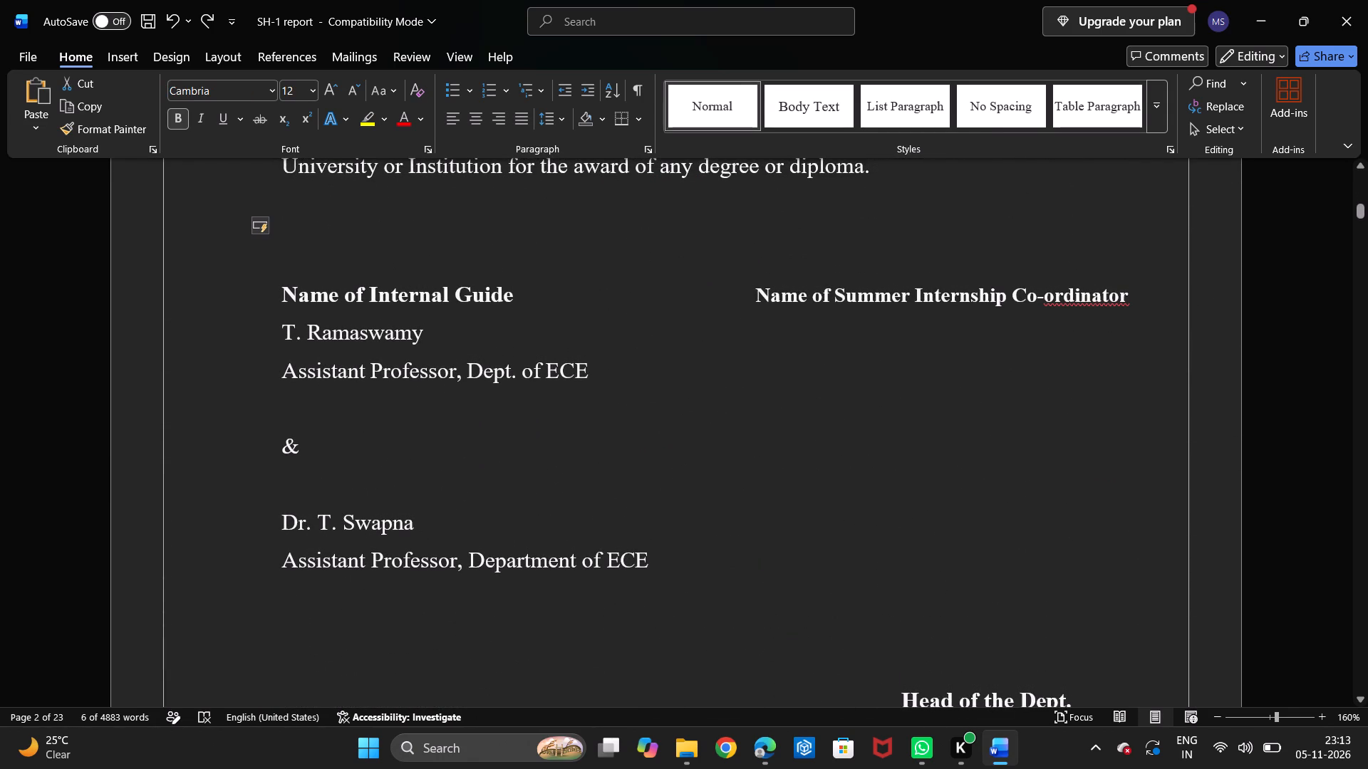
{"action": "key", "text": "space"}
{"action": "key", "text": "space"}
{"action": "key", "text": "space"}
{"action": "key", "text": "space"}
{"action": "key", "text": "space"}
{"action": "key", "text": "space"}
{"action": "key", "text": "space"}
{"action": "key", "text": "space"}
{"action": "key", "text": "space"}
{"action": "key", "text": "space"}
{"action": "key", "text": "space"}
{"action": "key", "text": "space"}
{"action": "key", "text": "space"}
{"action": "key", "text": "space"}
{"action": "key", "text": "space"}
{"action": "key", "text": "space"}
{"action": "key", "text": "space"}
{"action": "key", "text": "space"}
{"action": "key", "text": "space"}
{"action": "key", "text": "space"}
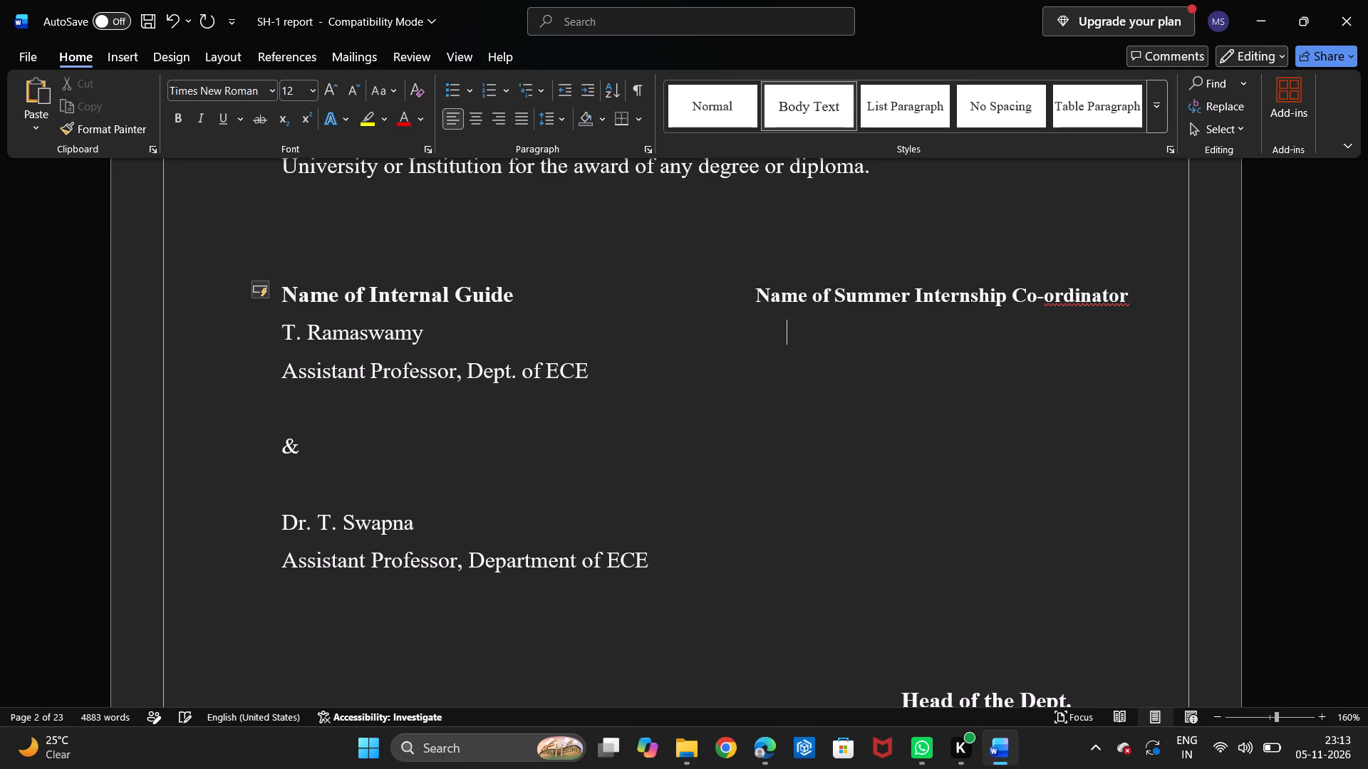
{"action": "key", "text": "BackSpace"}
{"action": "key", "text": "BackSpace"}
{"action": "key", "text": "BackSpace"}
{"action": "key", "text": "BackSpace"}
{"action": "key", "text": "BackSpace"}
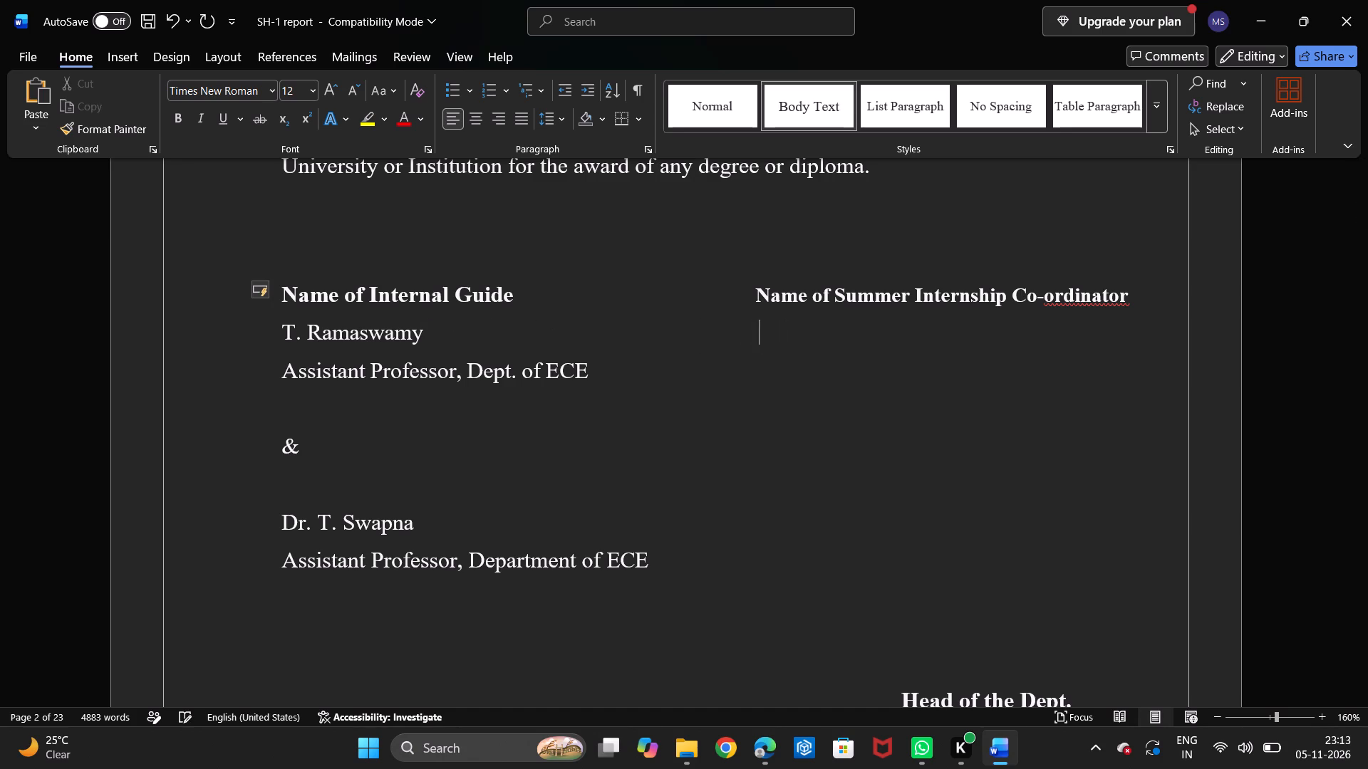
{"action": "key", "text": "BackSpace"}
{"action": "left_click", "coordinate": [618, 333]}
{"action": "key", "text": "space"}
{"action": "key", "text": "space"}
{"action": "key", "text": "space"}
{"action": "key", "text": "space"}
{"action": "key", "text": "space"}
{"action": "key", "text": "space"}
{"action": "key", "text": "space"}
{"action": "key", "text": "space"}
{"action": "key", "text": "space"}
{"action": "key", "text": "space"}
{"action": "key", "text": "space"}
{"action": "key", "text": "space"}
{"action": "key", "text": "space"}
{"action": "key", "text": "space"}
{"action": "key", "text": "space"}
{"action": "key", "text": "space"}
{"action": "key", "text": "space"}
{"action": "key", "text": "space"}
{"action": "key", "text": "space"}
{"action": "key", "text": "space"}
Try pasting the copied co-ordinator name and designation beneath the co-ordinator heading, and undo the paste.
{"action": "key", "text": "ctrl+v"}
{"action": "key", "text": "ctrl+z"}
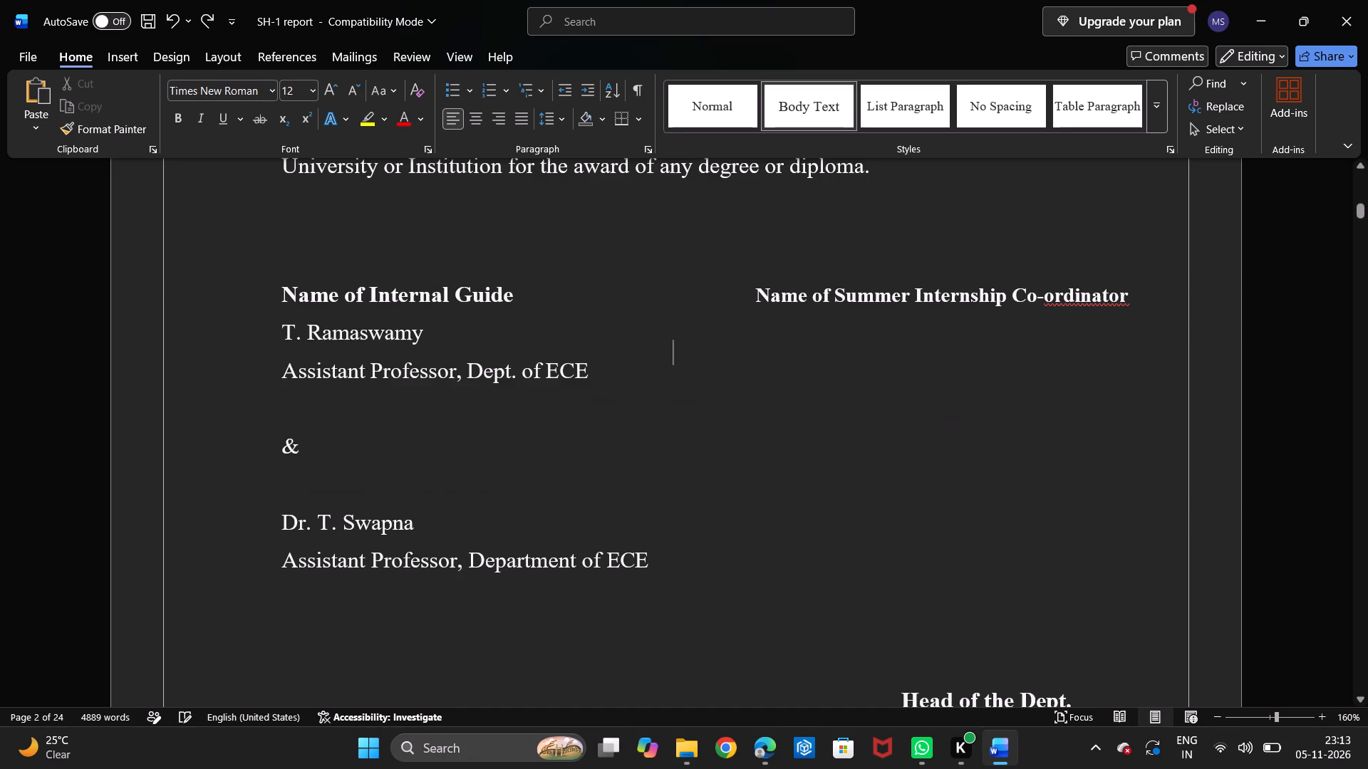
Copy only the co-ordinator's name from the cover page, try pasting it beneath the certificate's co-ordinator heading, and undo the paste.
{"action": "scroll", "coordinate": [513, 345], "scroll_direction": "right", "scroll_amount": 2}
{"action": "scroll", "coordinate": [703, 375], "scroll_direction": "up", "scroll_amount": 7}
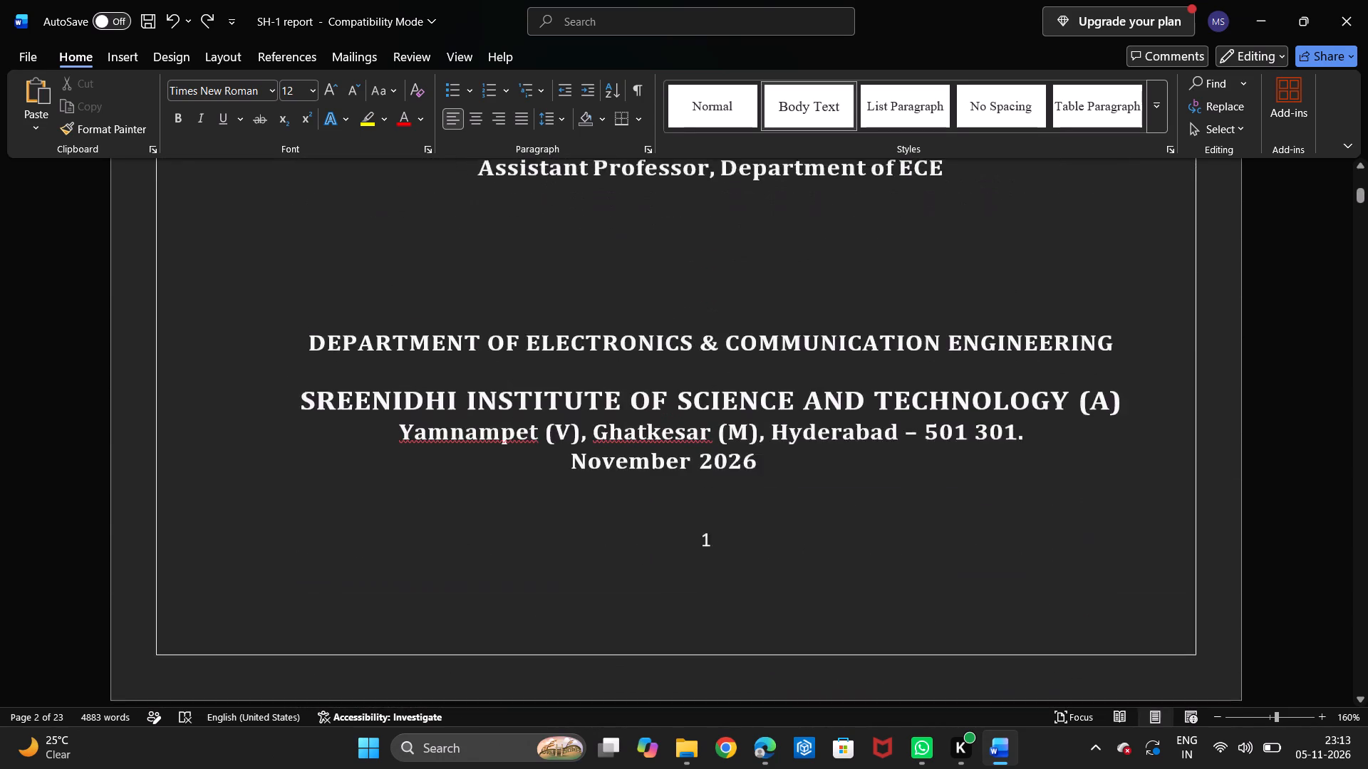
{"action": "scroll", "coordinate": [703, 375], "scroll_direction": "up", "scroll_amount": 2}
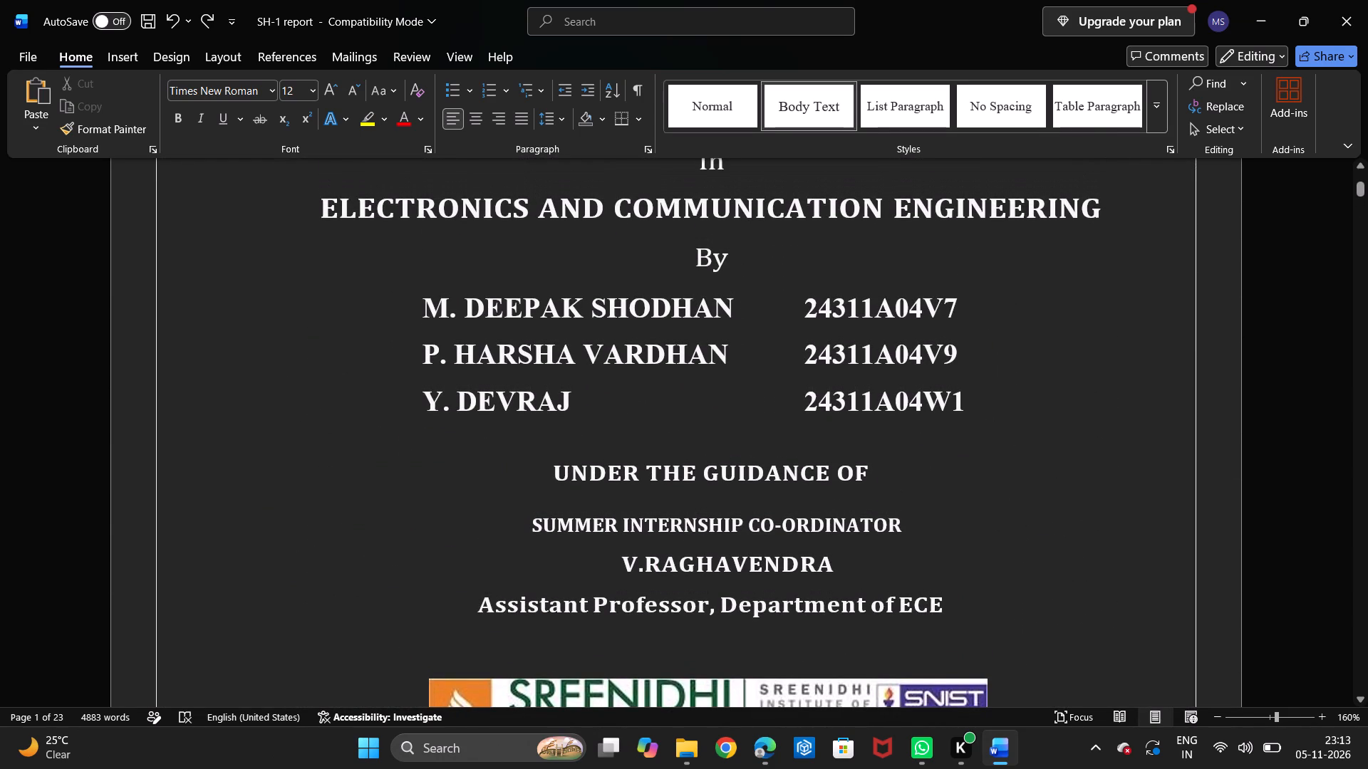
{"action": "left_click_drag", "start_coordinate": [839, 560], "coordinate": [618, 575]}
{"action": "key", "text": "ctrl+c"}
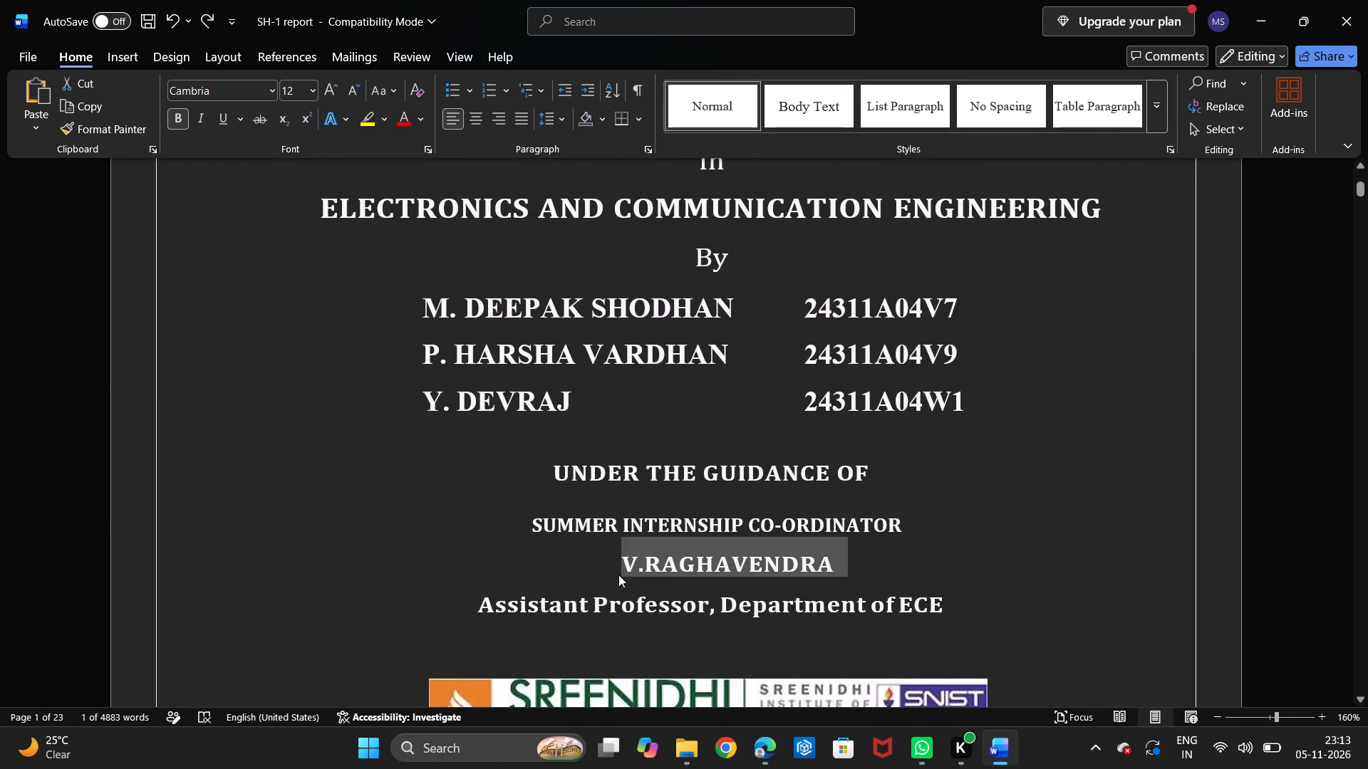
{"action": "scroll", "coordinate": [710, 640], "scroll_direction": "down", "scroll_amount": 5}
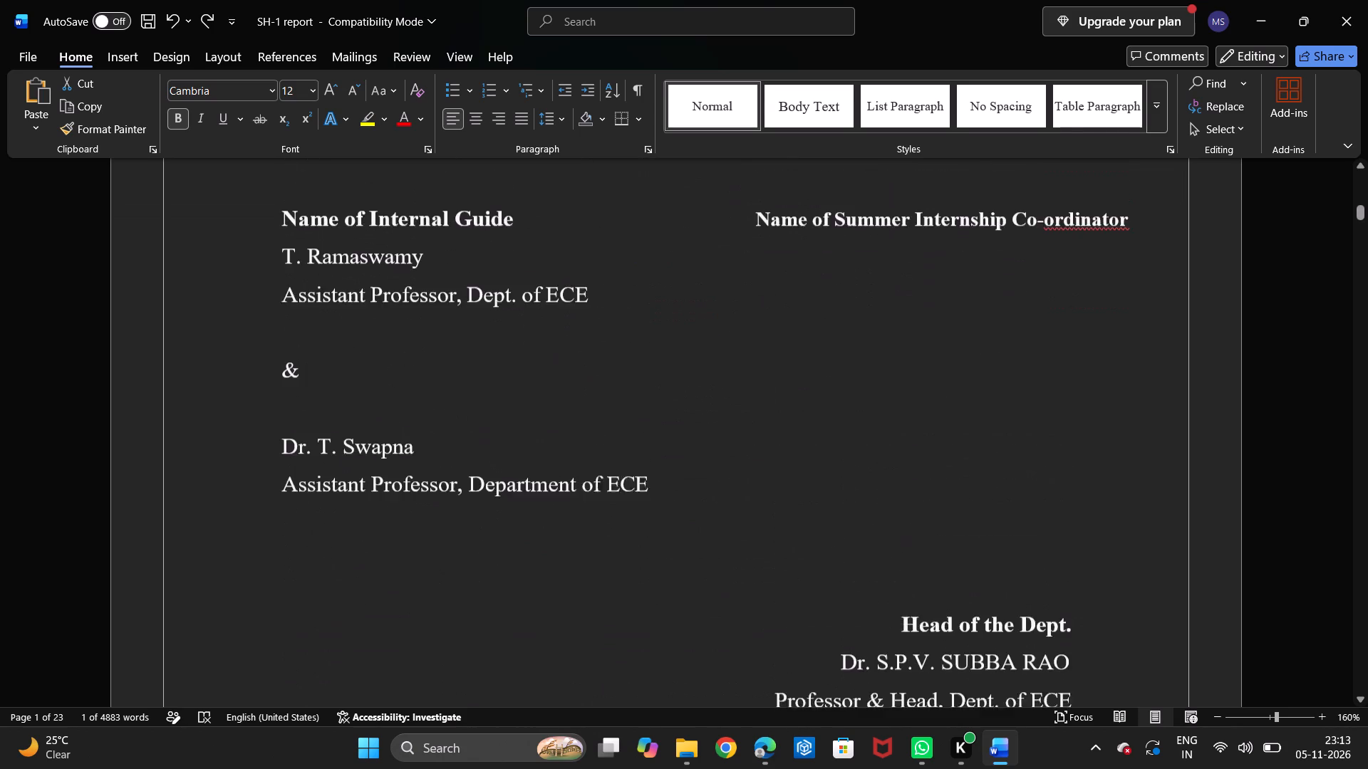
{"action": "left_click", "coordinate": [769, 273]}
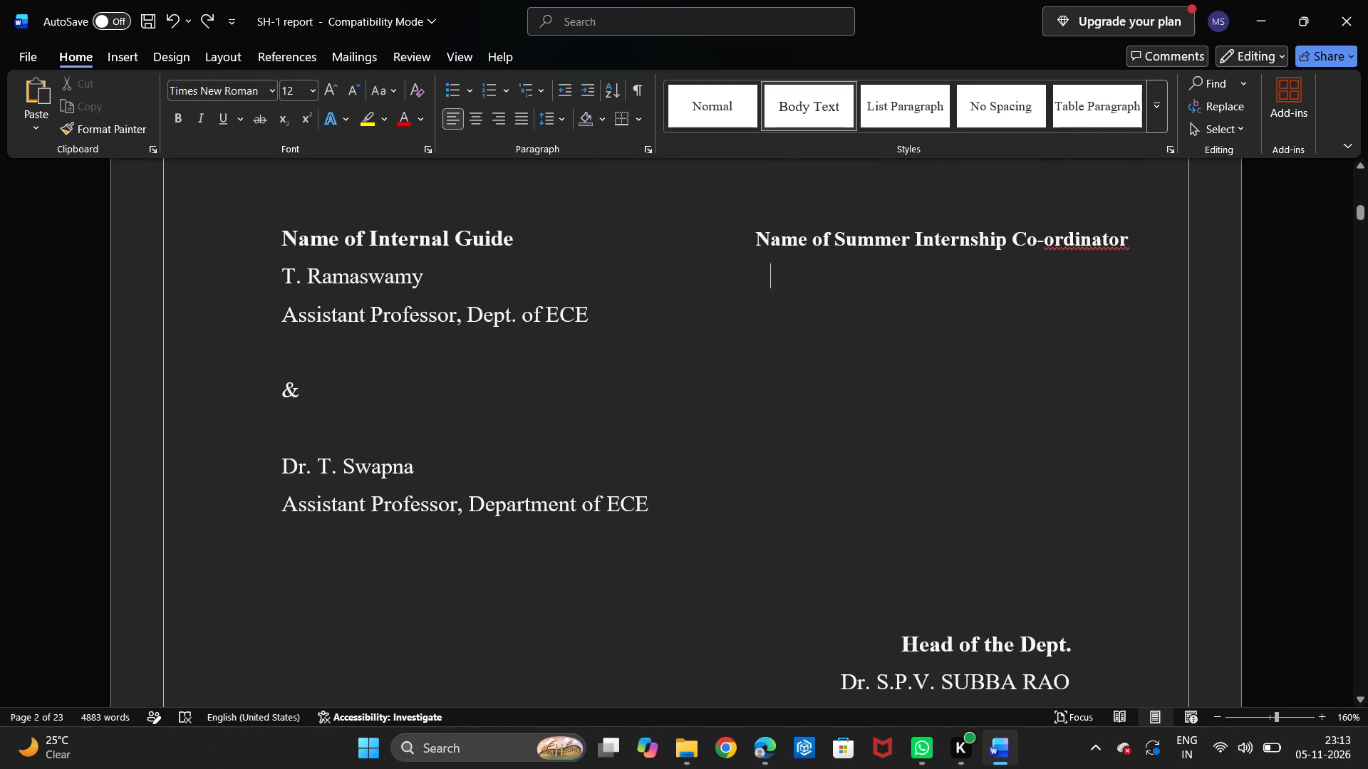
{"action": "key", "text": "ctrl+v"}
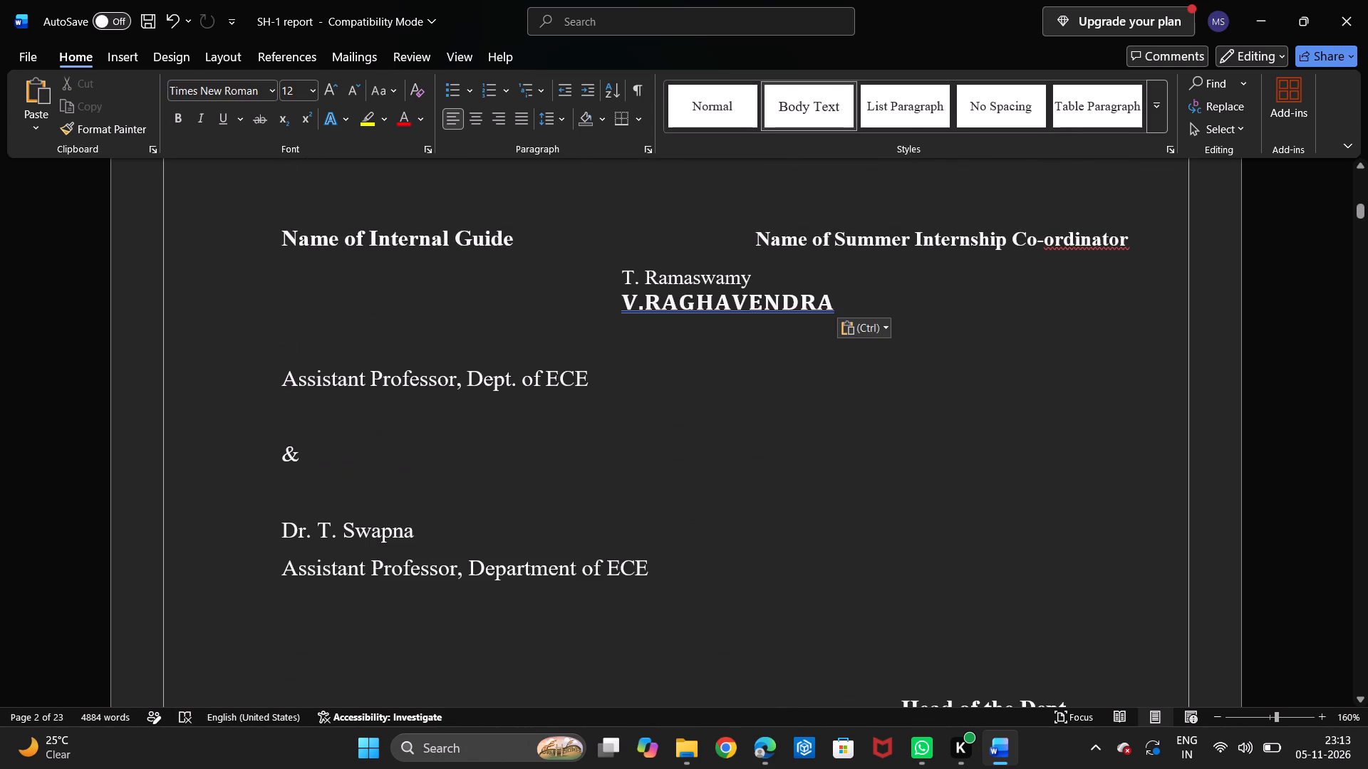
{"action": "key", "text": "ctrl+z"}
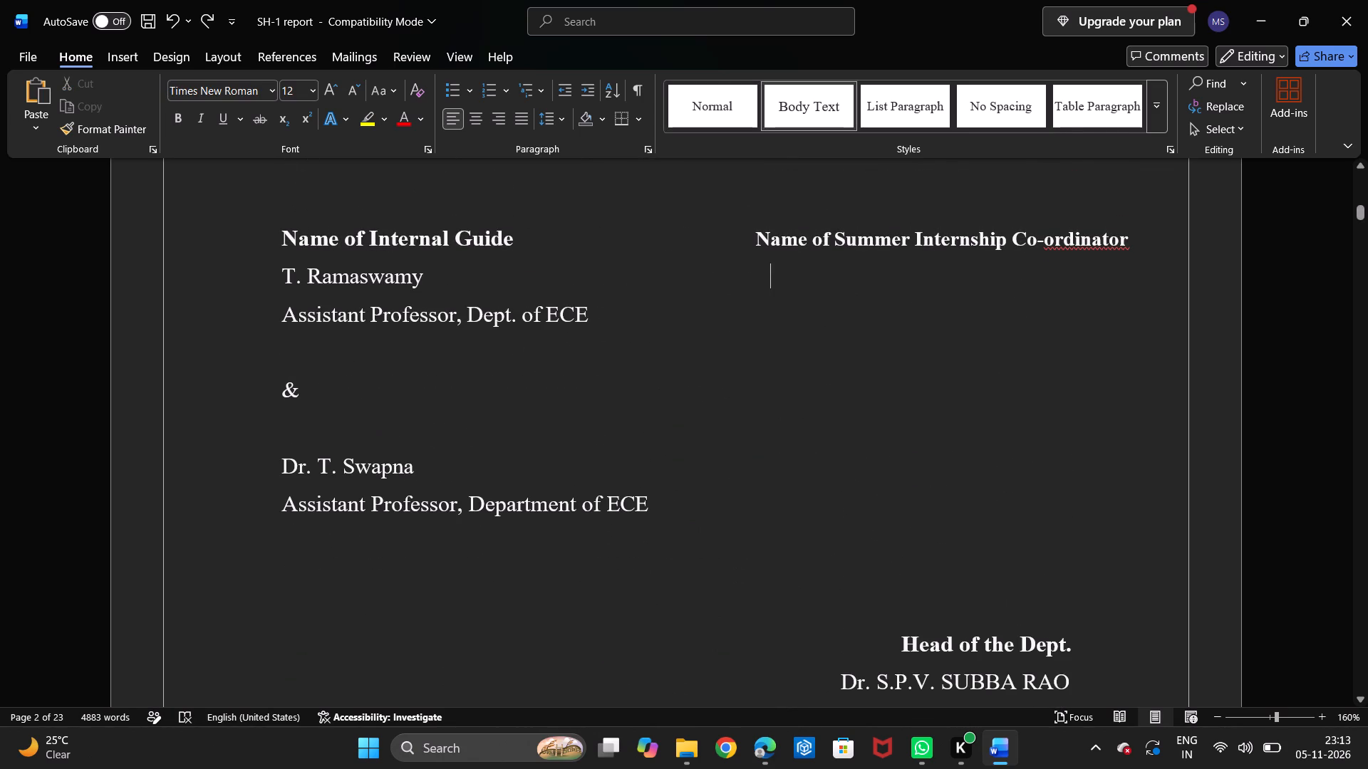
Enter the initial "V." beneath the co-ordinator heading and remove the extra spaces before and after it.
{"action": "key", "text": "shift+v"}
{"action": "key", "text": "period"}
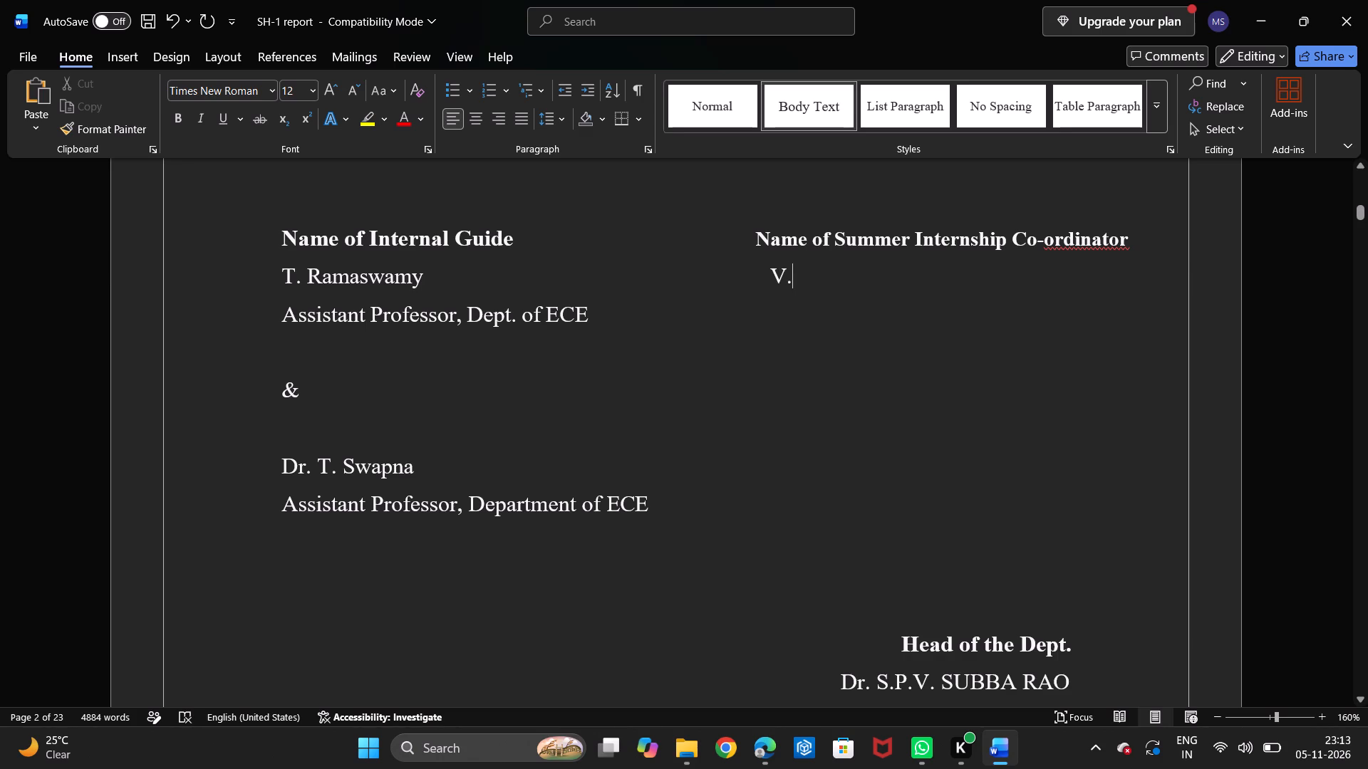
{"action": "left_click", "coordinate": [774, 276]}
{"action": "key", "text": "BackSpace"}
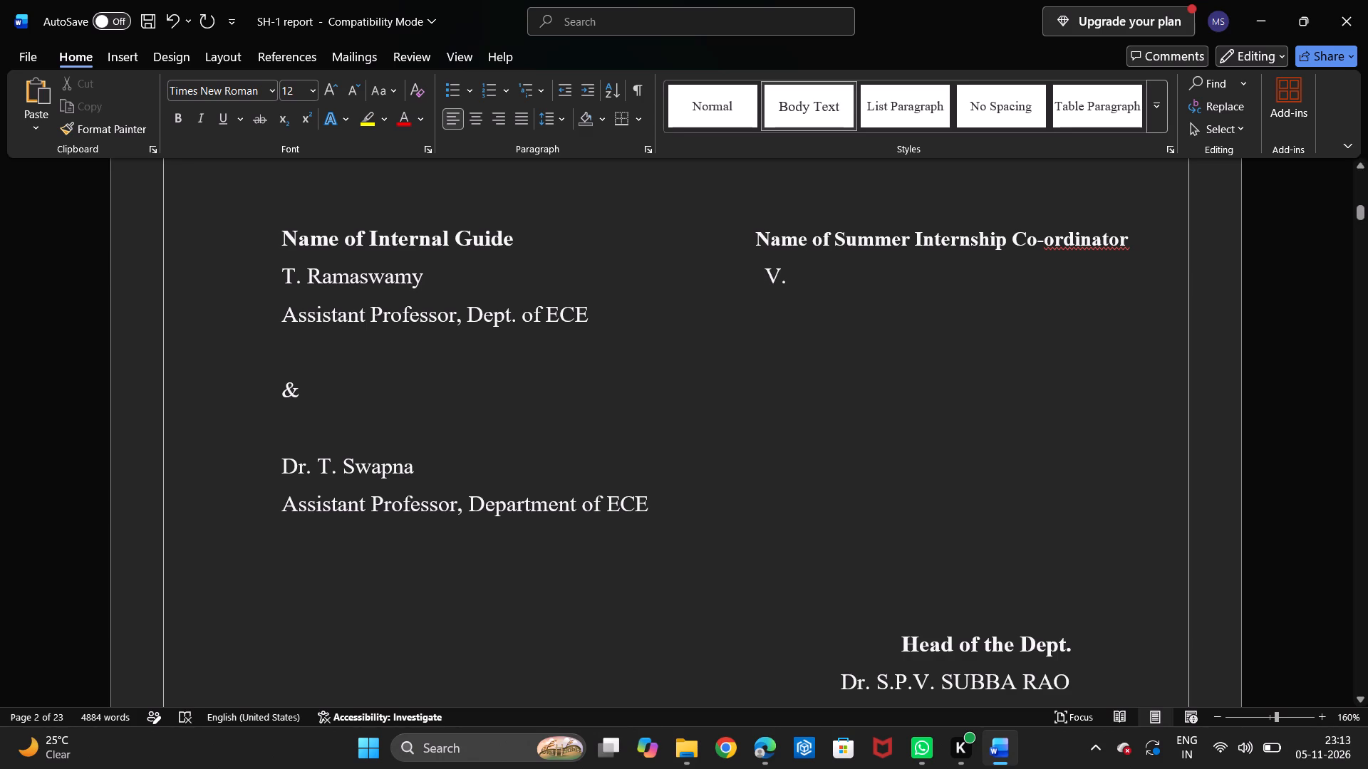
{"action": "key", "text": "BackSpace"}
{"action": "left_click", "coordinate": [791, 281]}
{"action": "key", "text": "BackSpace"}
{"action": "key", "text": "BackSpace"}
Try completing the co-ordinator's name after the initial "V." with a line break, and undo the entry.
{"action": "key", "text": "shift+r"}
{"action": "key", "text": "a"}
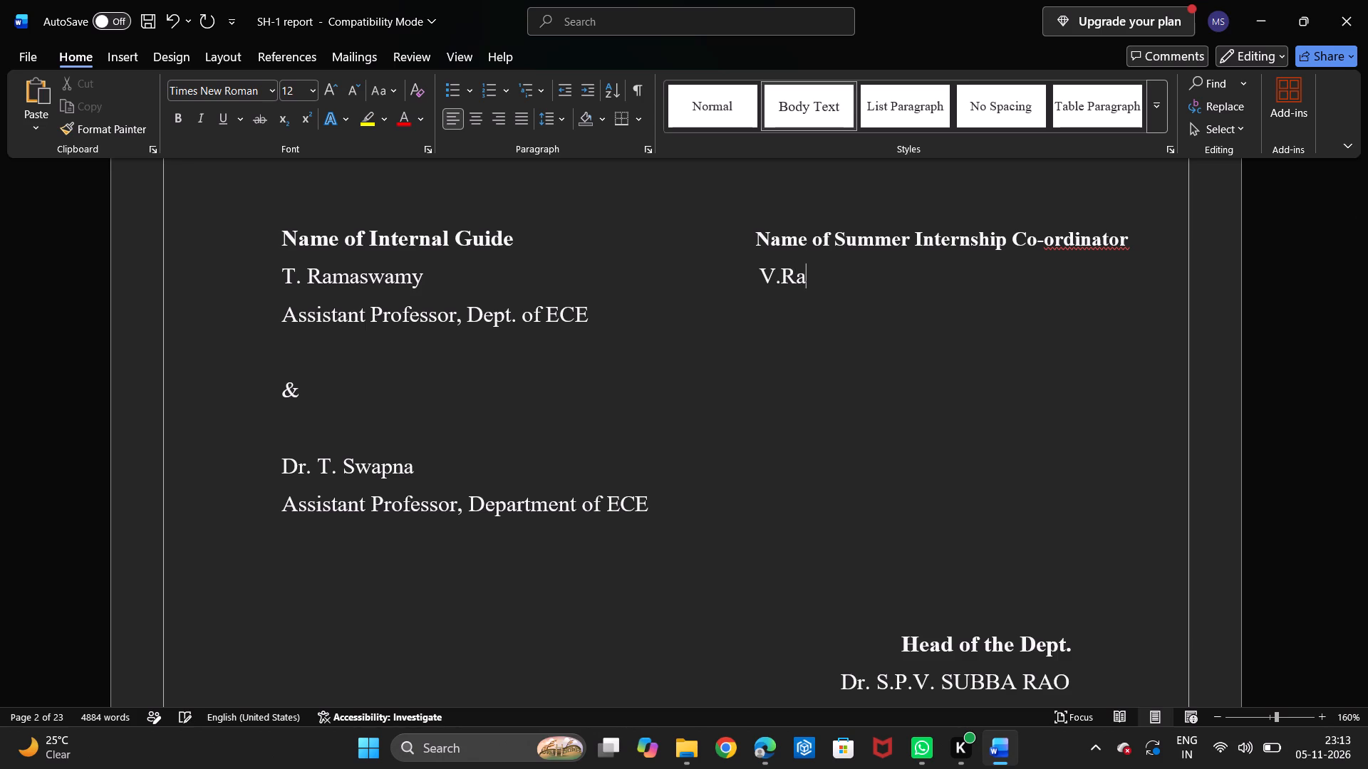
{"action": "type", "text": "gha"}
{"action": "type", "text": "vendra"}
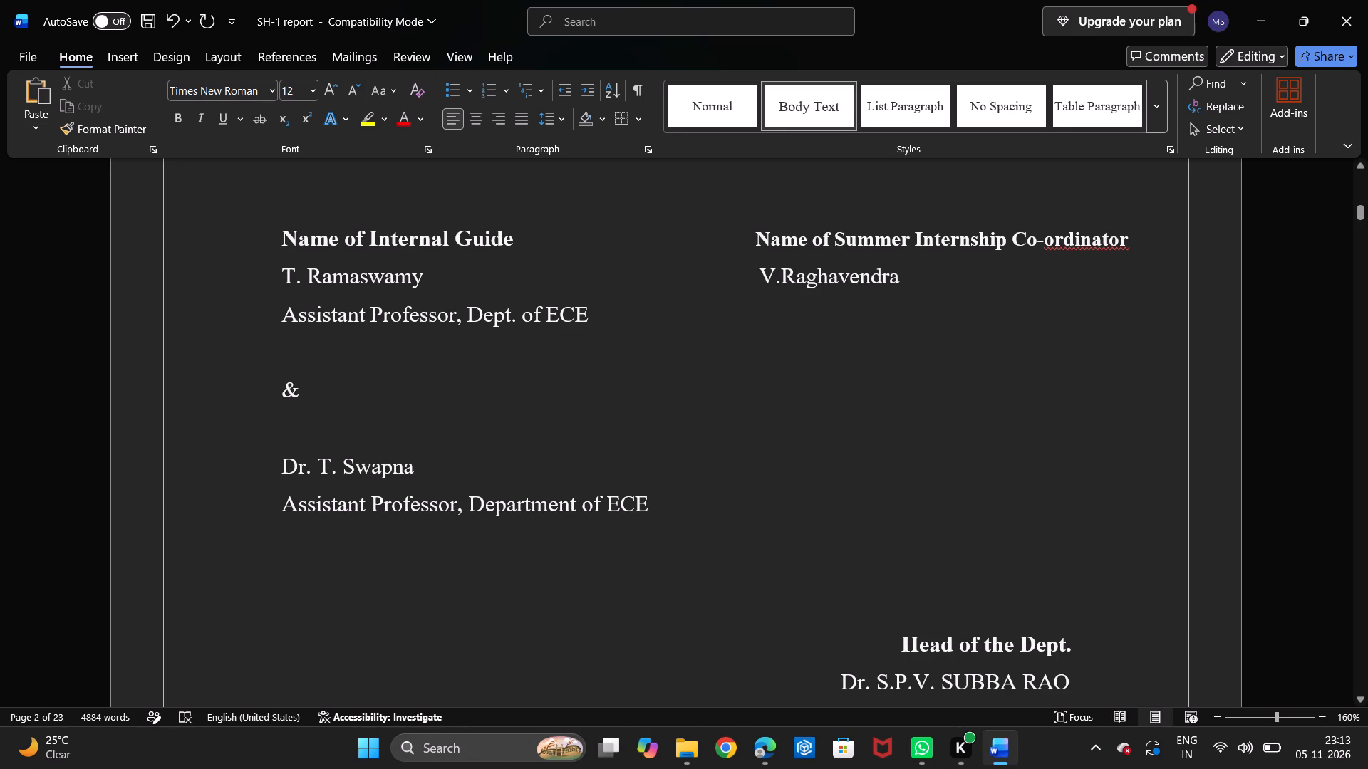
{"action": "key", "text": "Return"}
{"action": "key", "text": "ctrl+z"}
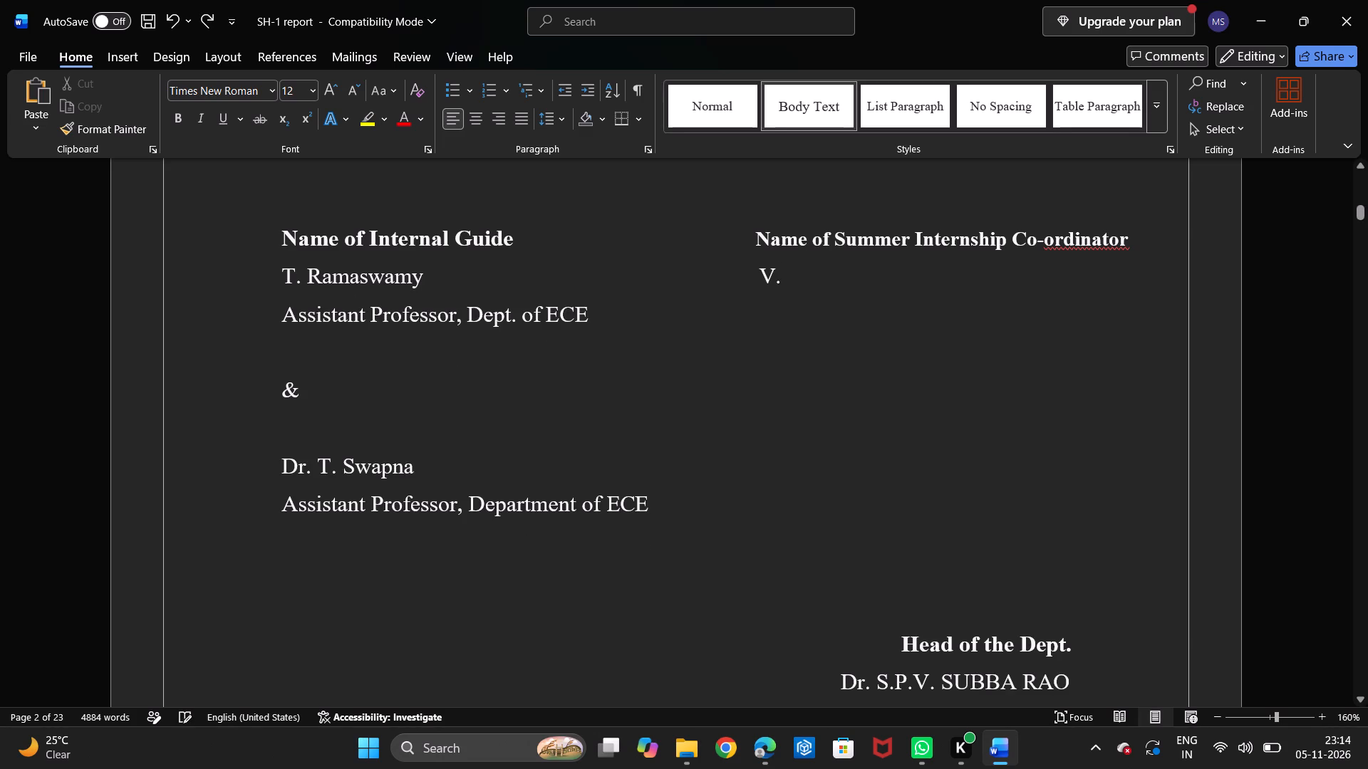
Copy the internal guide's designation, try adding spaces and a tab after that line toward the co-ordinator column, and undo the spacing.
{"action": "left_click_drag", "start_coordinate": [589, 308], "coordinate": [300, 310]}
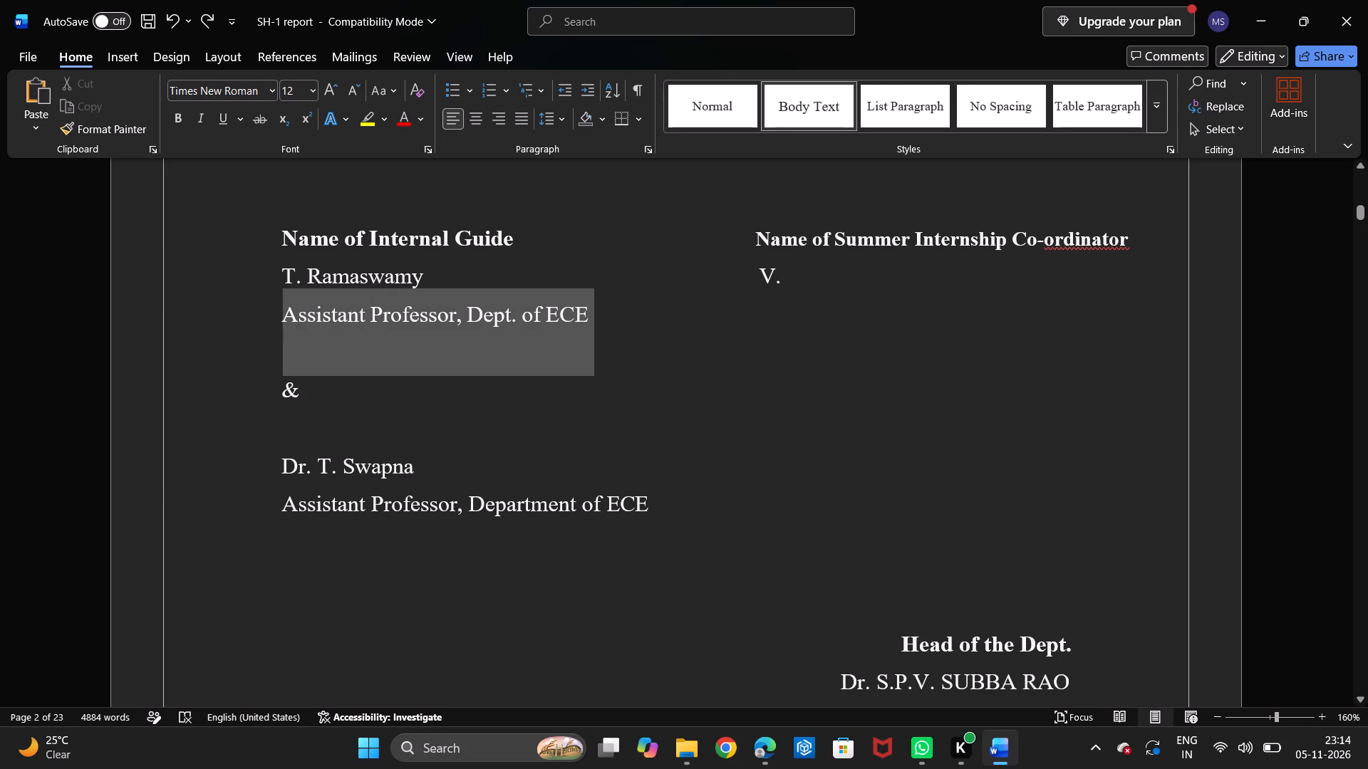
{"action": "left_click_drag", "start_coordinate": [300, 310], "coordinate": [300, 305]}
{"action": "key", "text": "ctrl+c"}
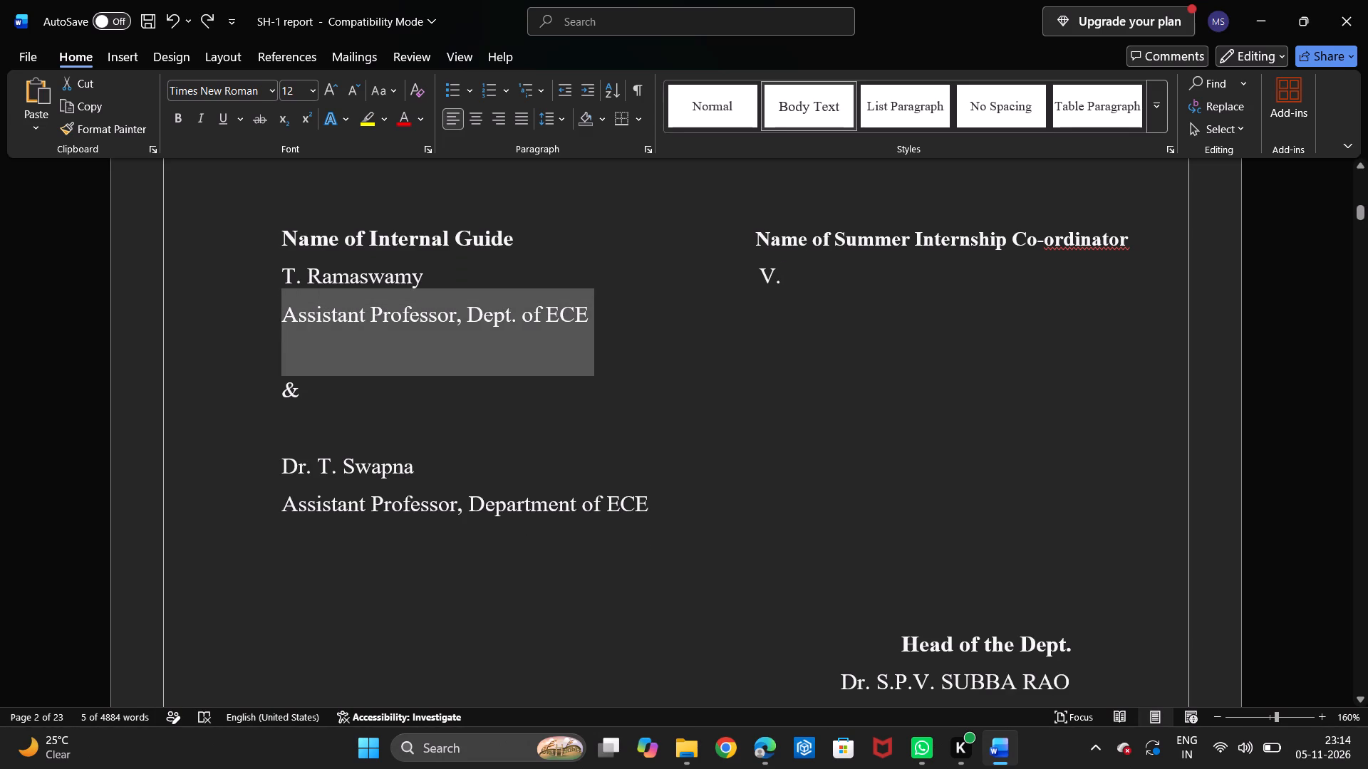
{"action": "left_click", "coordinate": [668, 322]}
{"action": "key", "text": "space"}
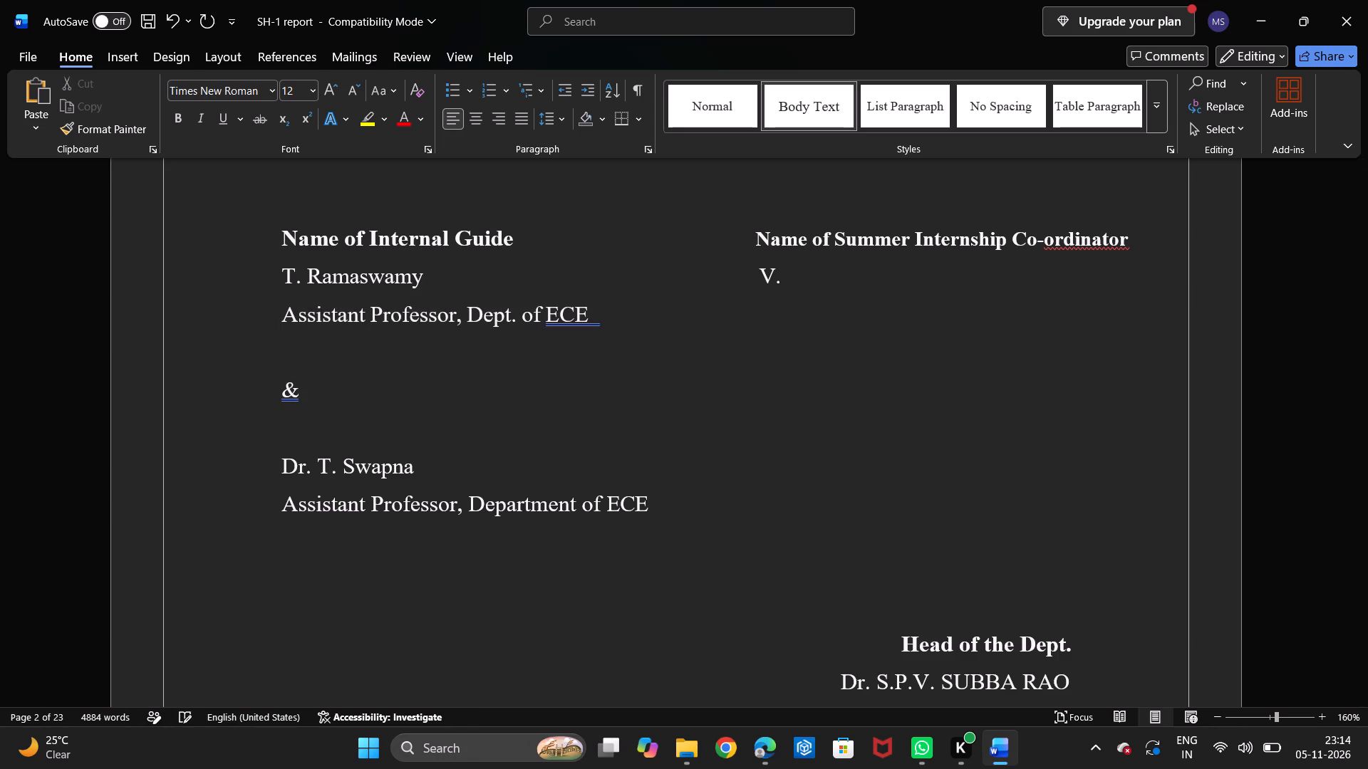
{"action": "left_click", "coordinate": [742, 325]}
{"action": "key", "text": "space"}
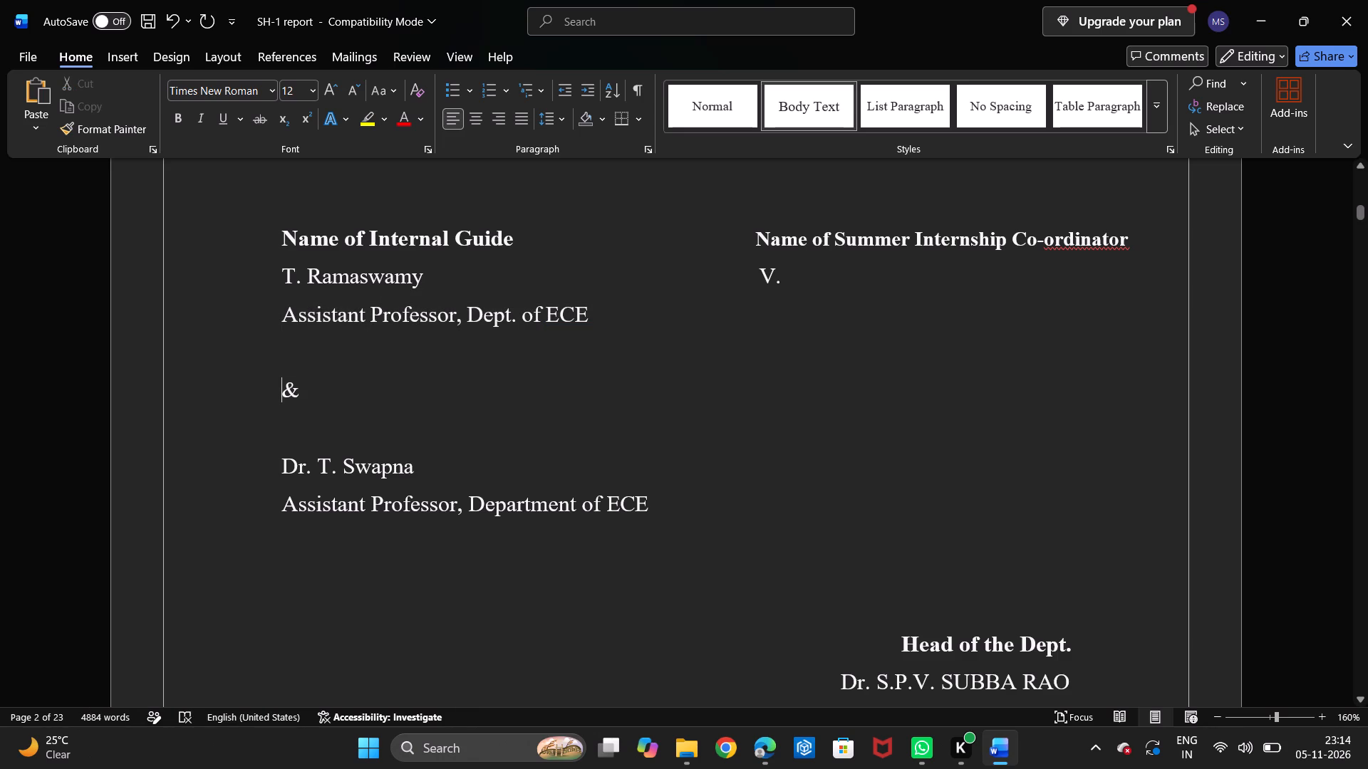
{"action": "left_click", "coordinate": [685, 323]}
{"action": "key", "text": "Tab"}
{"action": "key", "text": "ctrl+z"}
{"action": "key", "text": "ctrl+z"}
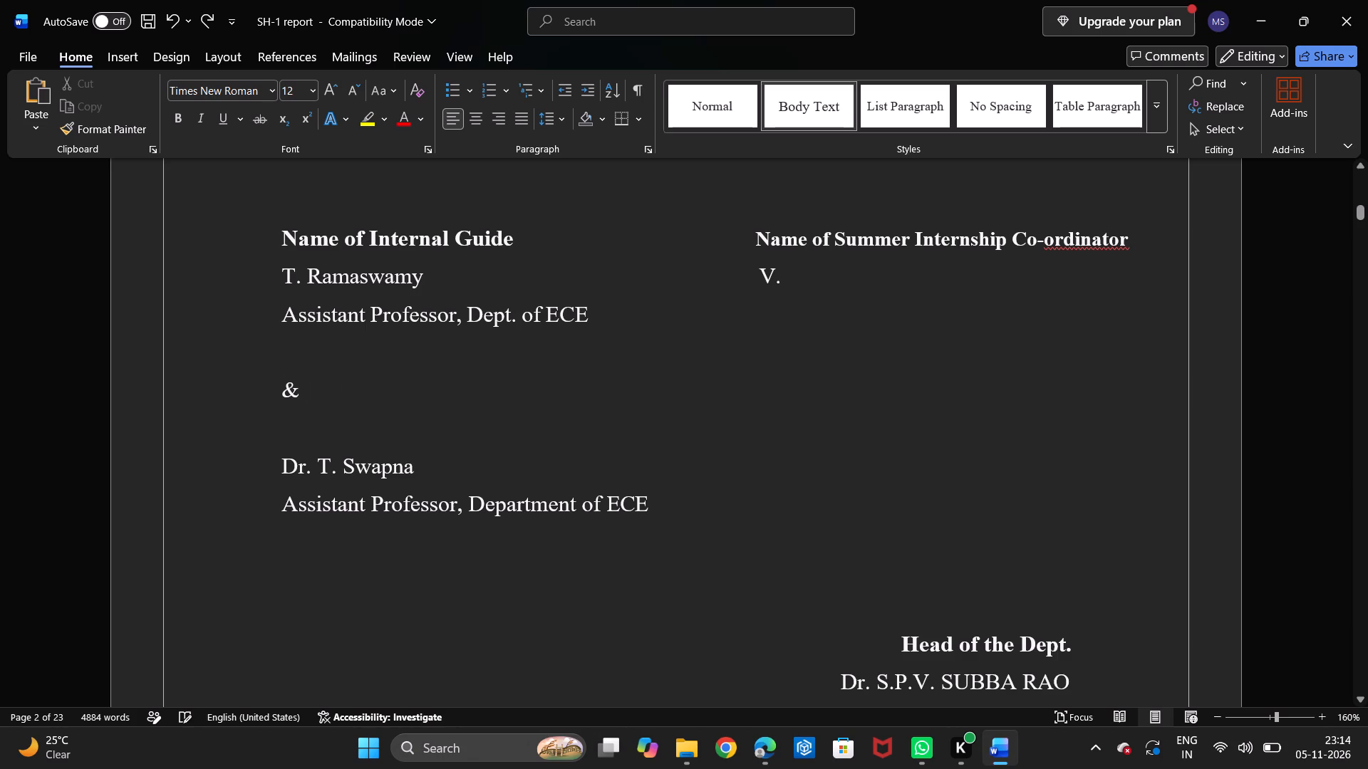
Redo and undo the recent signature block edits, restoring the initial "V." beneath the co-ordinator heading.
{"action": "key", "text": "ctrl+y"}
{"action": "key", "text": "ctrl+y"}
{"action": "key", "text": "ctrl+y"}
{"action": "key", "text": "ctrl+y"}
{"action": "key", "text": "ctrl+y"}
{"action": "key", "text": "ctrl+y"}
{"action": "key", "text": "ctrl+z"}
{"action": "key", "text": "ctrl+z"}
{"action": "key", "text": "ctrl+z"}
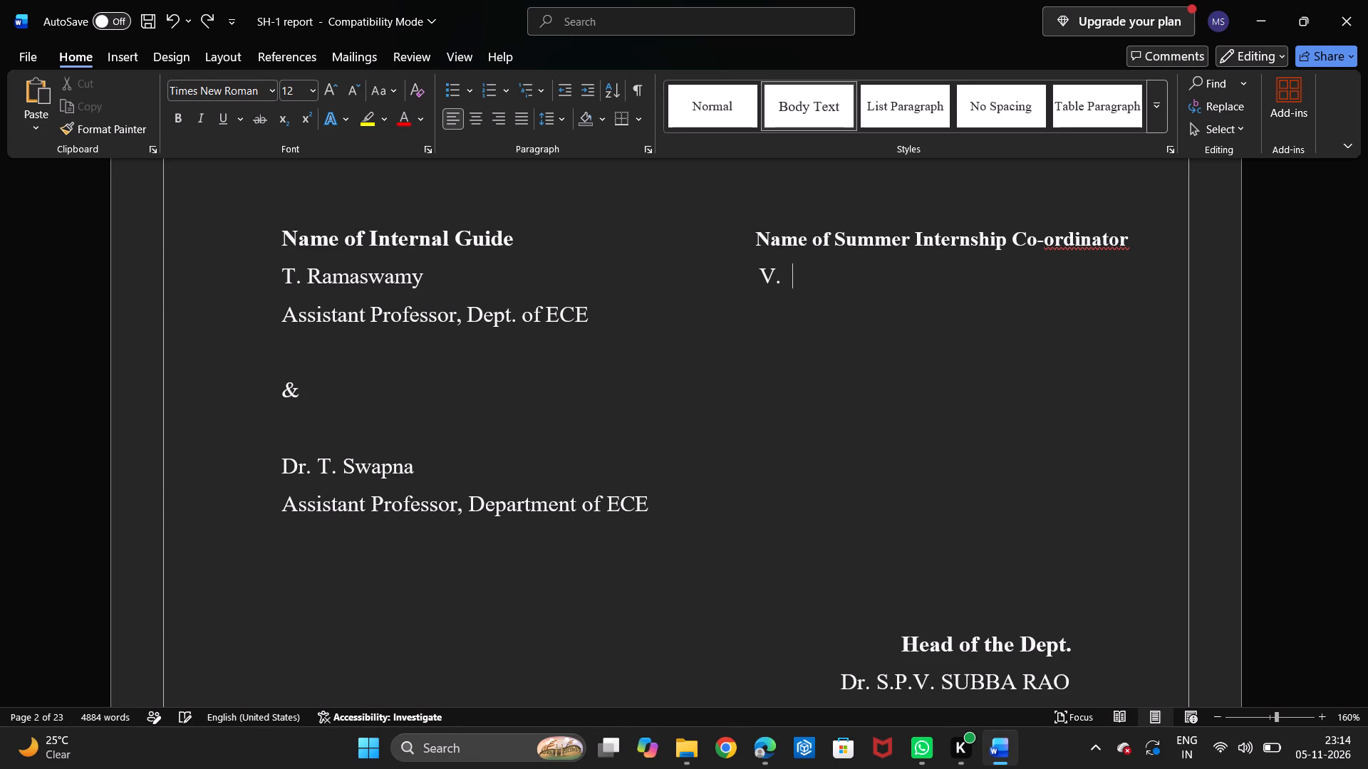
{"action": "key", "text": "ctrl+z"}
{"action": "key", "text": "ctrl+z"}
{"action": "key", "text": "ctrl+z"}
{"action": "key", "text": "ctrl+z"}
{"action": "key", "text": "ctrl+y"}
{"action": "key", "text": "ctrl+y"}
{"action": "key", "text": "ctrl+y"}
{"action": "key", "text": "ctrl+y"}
Remove the spaces after the initial "V." and complete the co-ordinator's name directly after it.
{"action": "left_click_drag", "start_coordinate": [591, 386], "coordinate": [790, 293]}
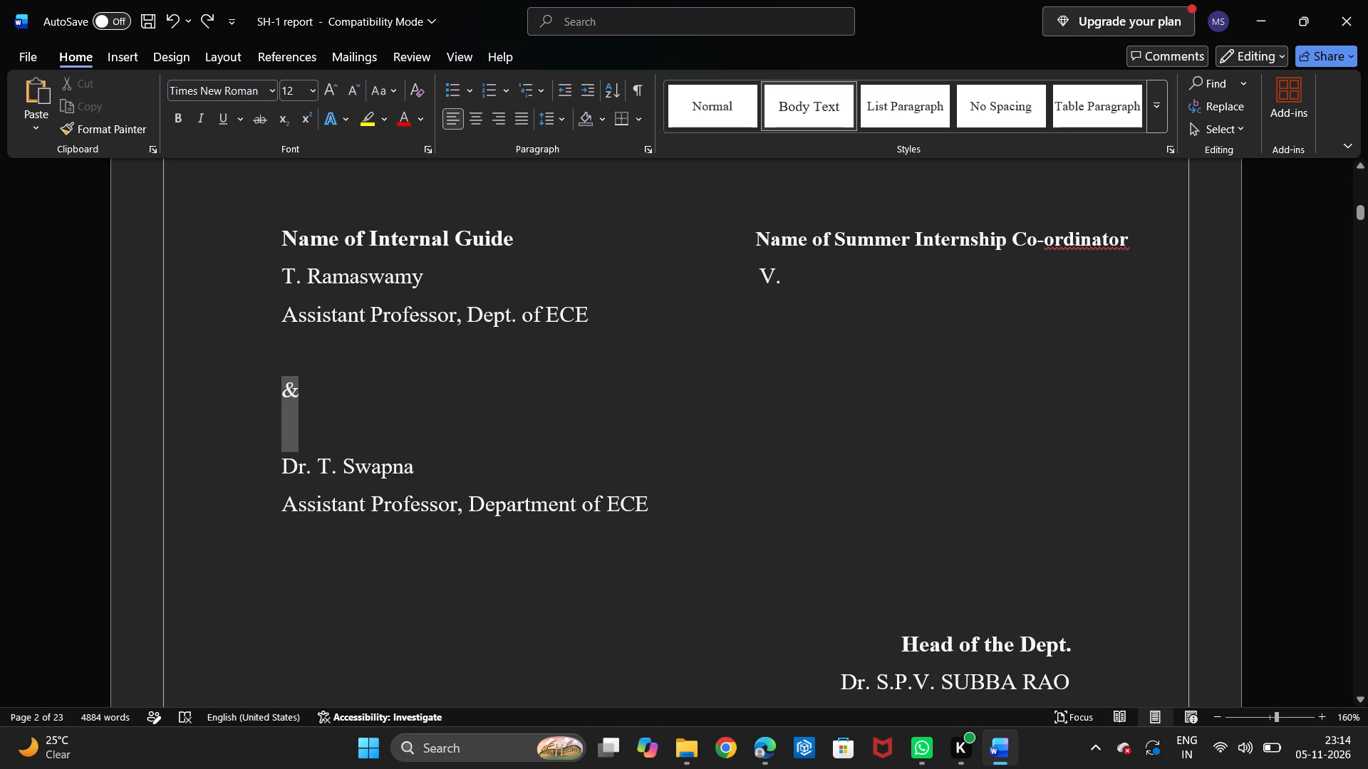
{"action": "left_click_drag", "start_coordinate": [790, 293], "coordinate": [792, 285]}
{"action": "left_click", "coordinate": [792, 285]}
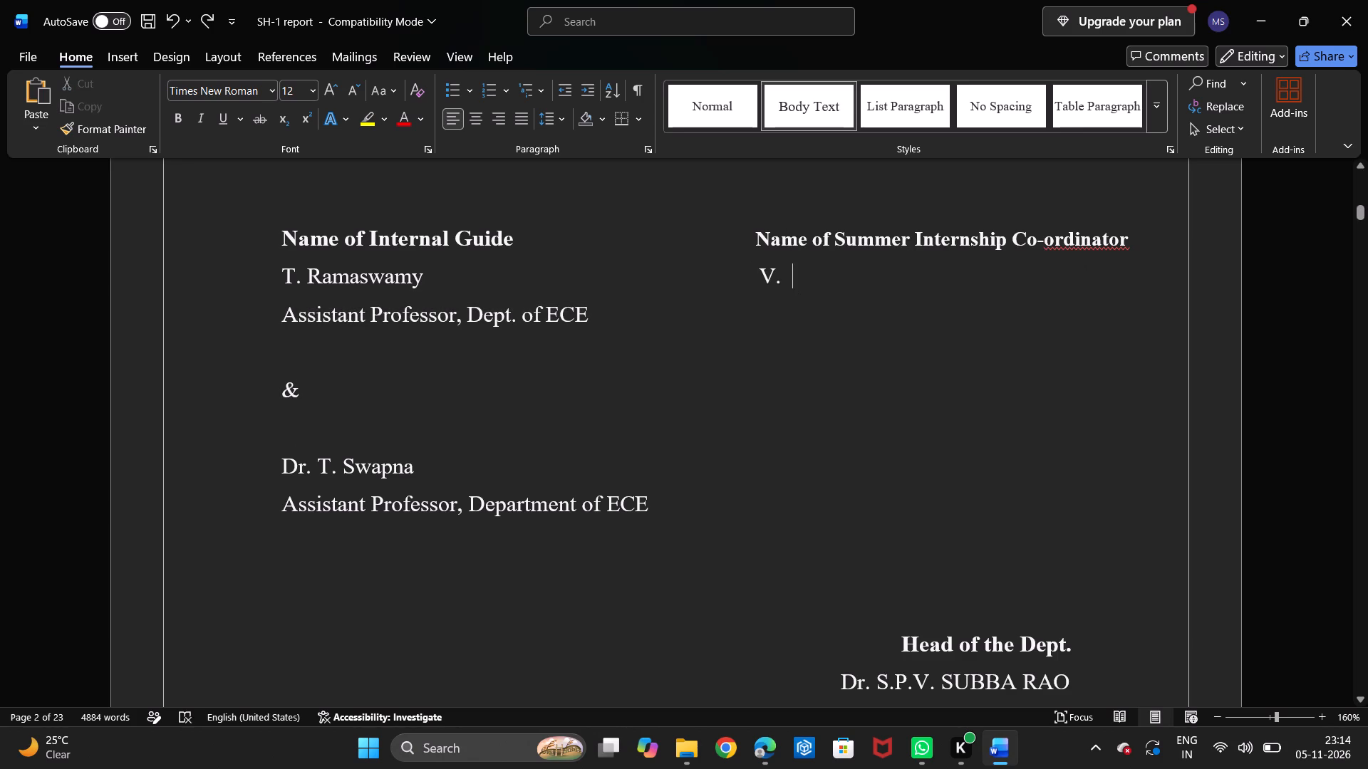
{"action": "key", "text": "BackSpace"}
{"action": "key", "text": "BackSpace"}
{"action": "type", "text": "Raghavendra"}
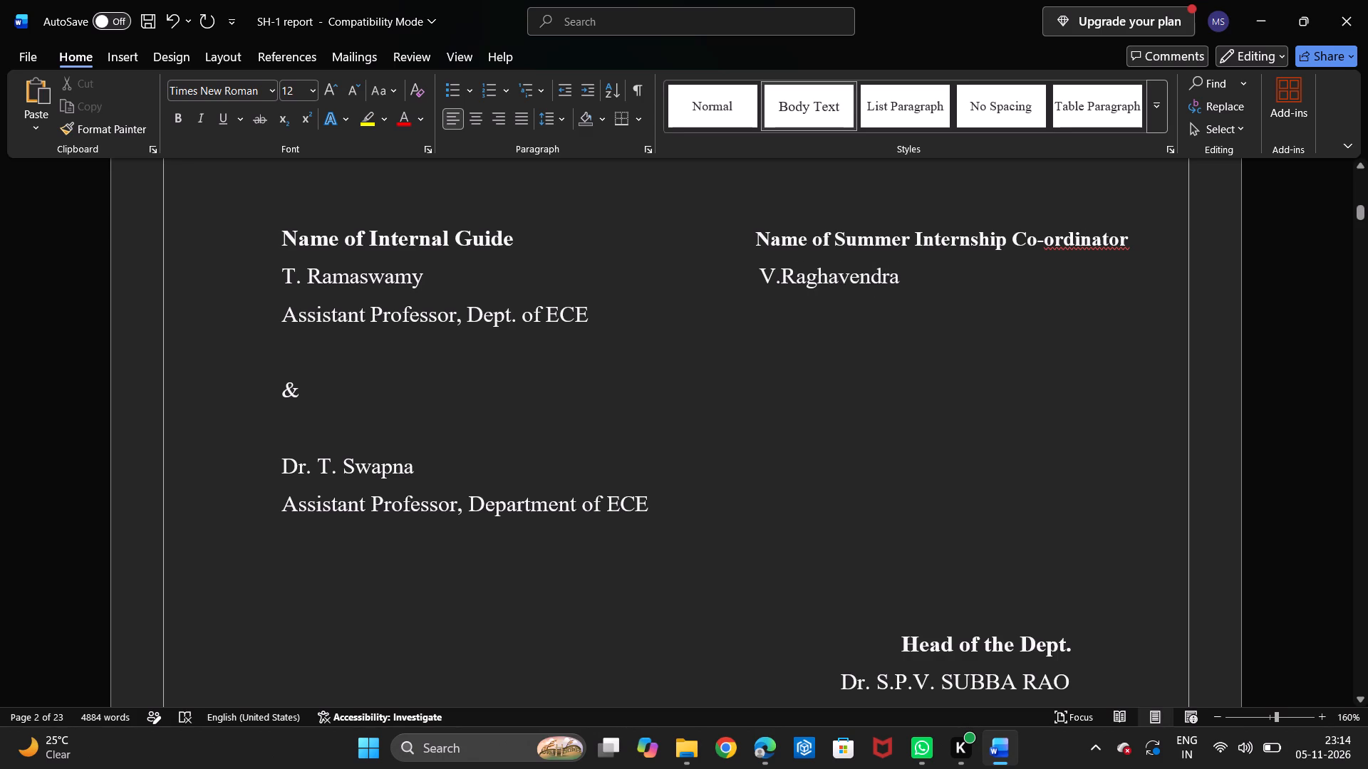
Add spaces after the internal guide's designation, "Assistant Professor, Dept. of ECE", toward the co-ordinator column.
{"action": "left_click", "coordinate": [760, 310]}
{"action": "left_click", "coordinate": [772, 310]}
{"action": "key", "text": "space"}
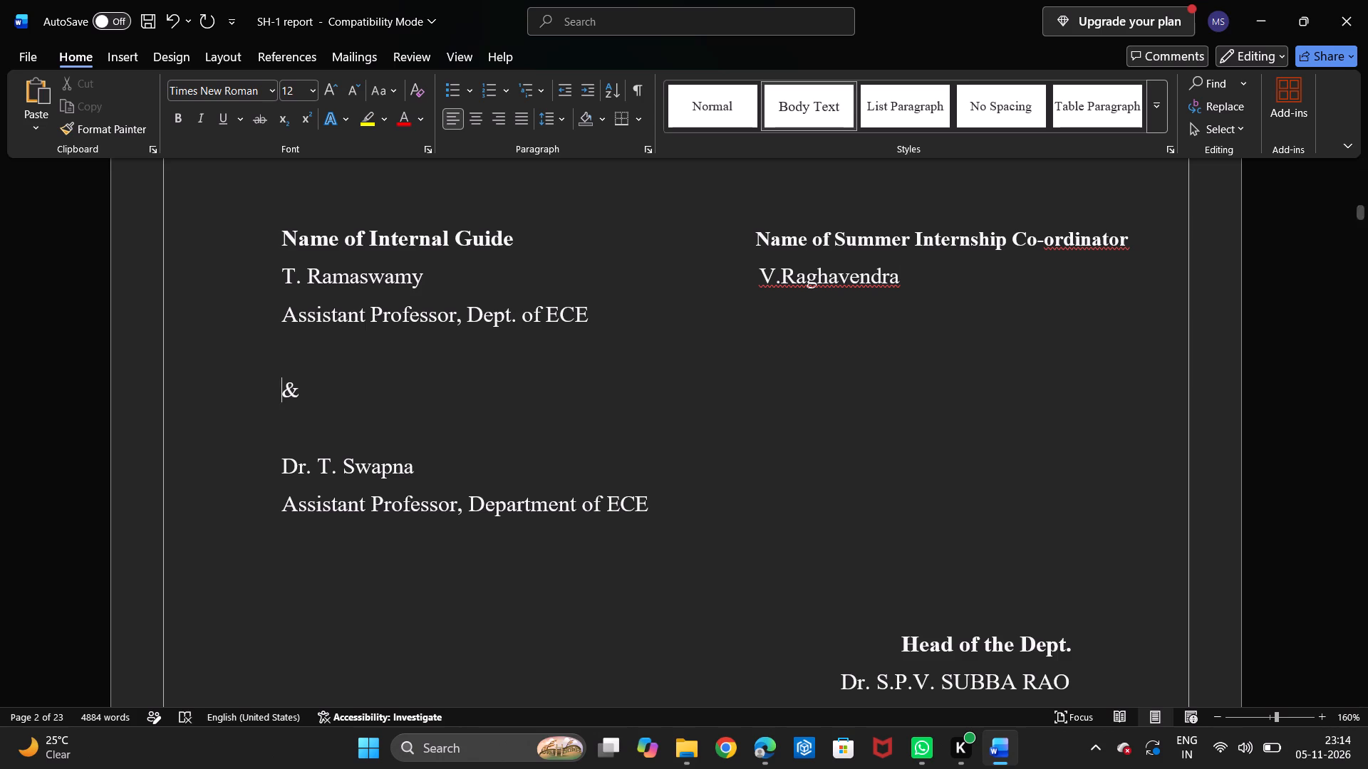
{"action": "left_click", "coordinate": [758, 322]}
{"action": "key", "text": "space"}
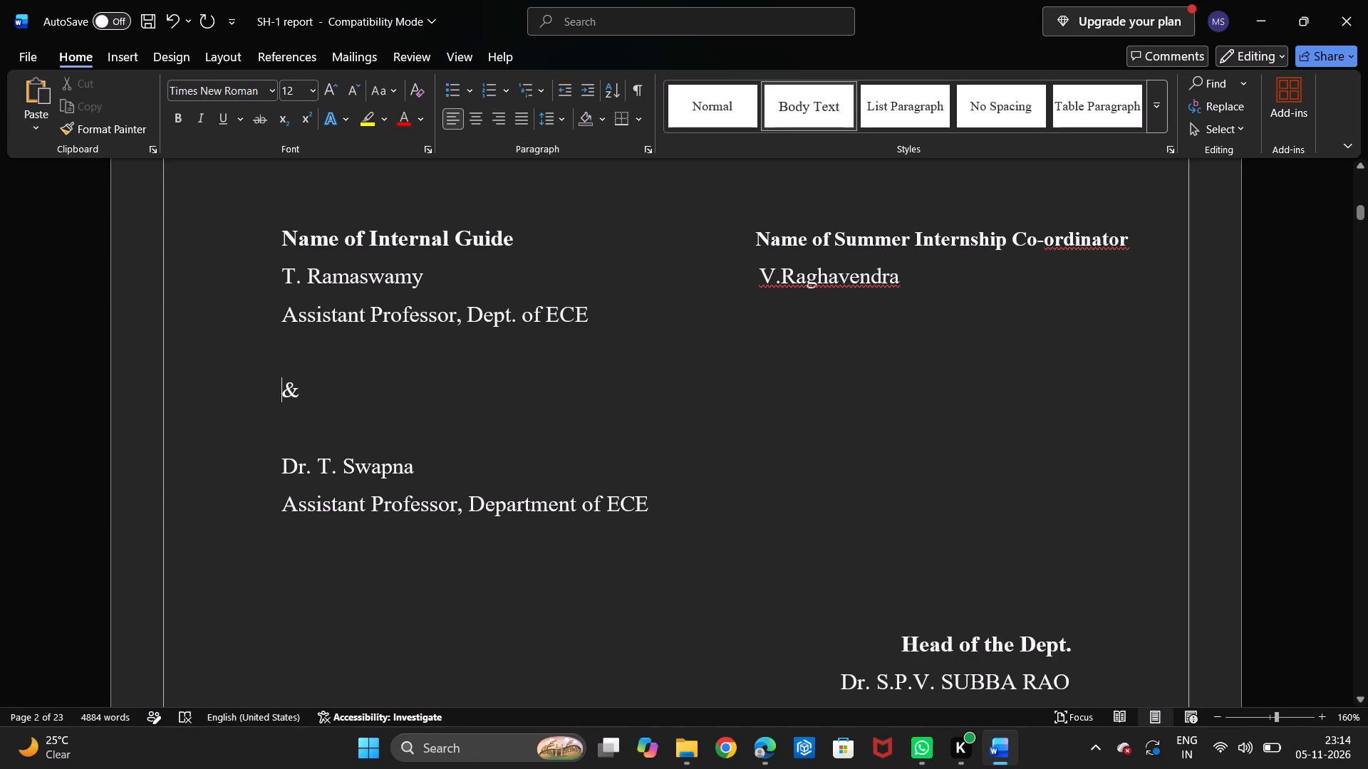
{"action": "left_click", "coordinate": [767, 314]}
{"action": "key", "text": "space"}
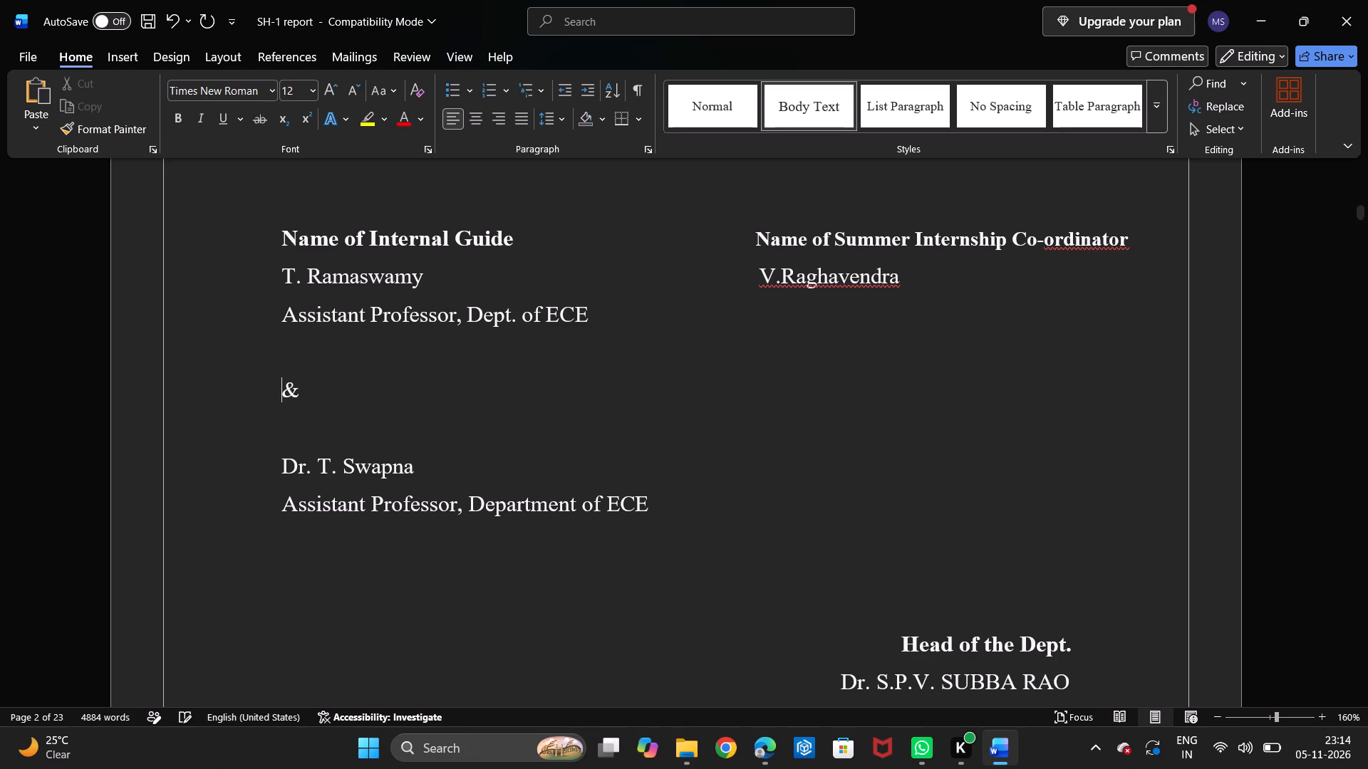
{"action": "left_click", "coordinate": [778, 314]}
{"action": "left_click_drag", "start_coordinate": [292, 315], "coordinate": [358, 325]}
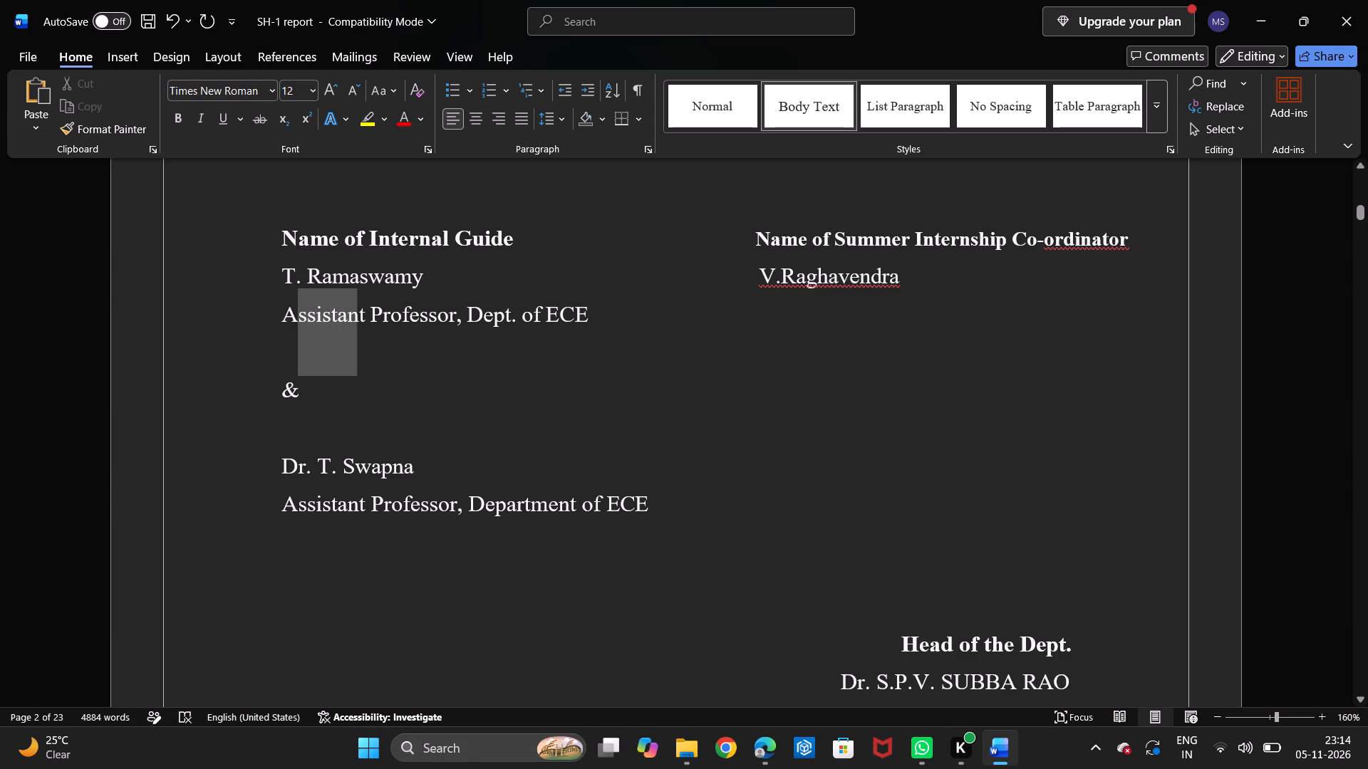
{"action": "left_click_drag", "start_coordinate": [358, 325], "coordinate": [364, 319]}
{"action": "left_click", "coordinate": [364, 319]}
{"action": "left_click", "coordinate": [772, 306]}
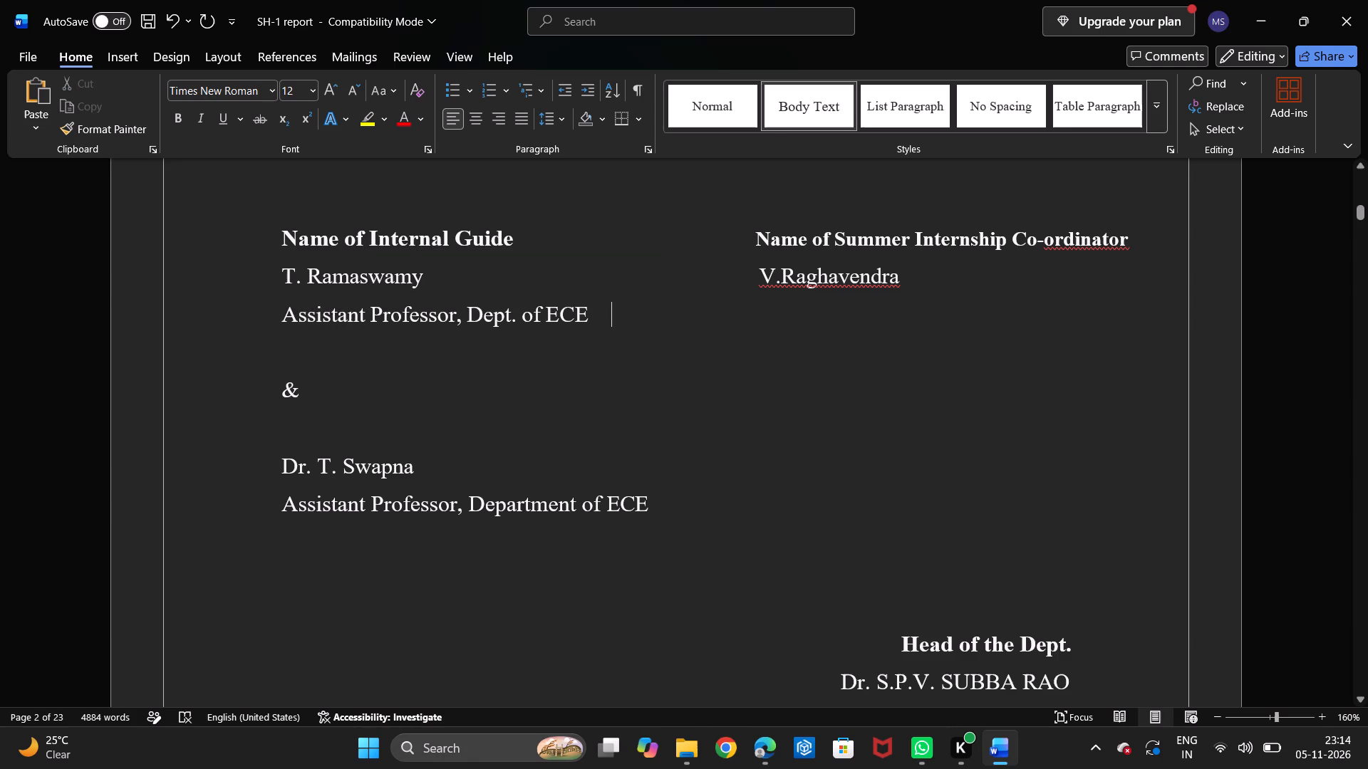
Remove one space before the co-ordinator's name to shift it toward the heading's left edge.
{"action": "left_click", "coordinate": [752, 275]}
{"action": "key", "text": "BackSpace"}
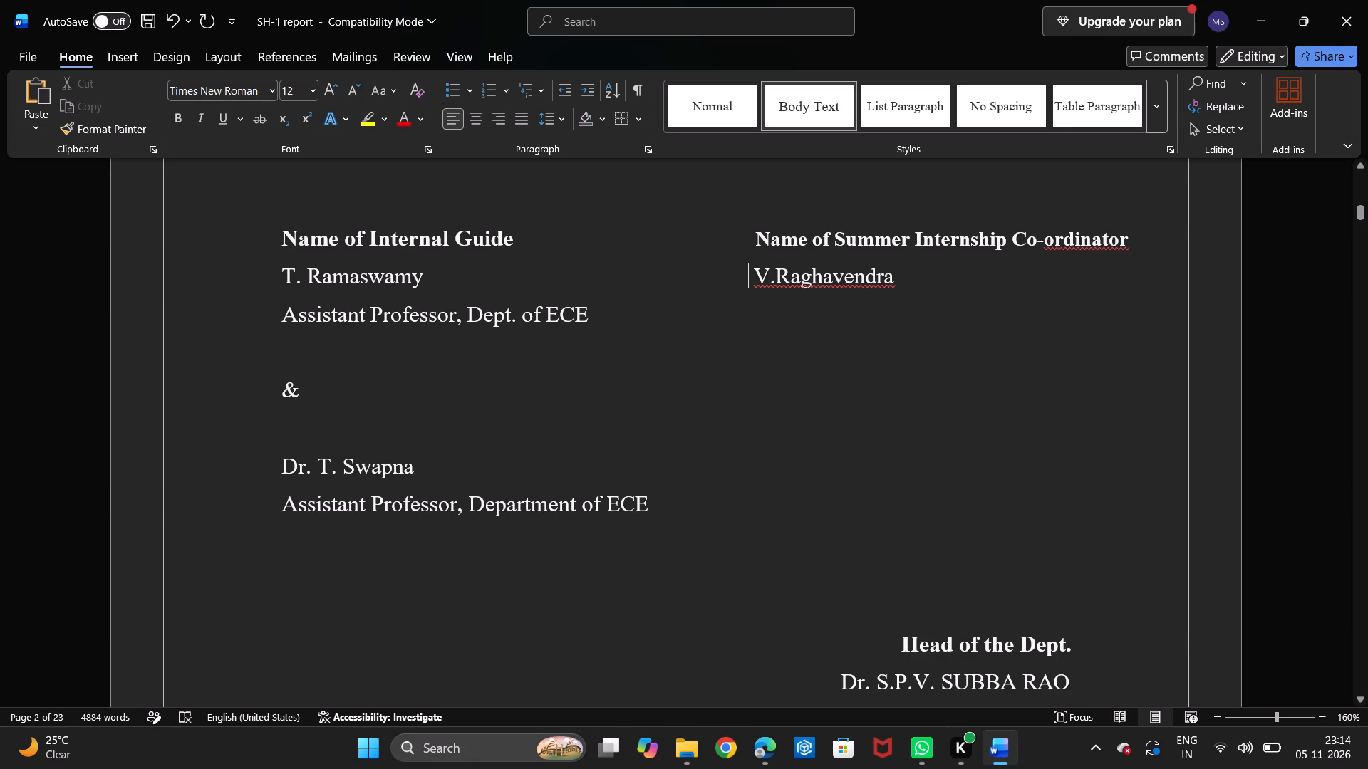
Set the font size to 11 for both signature headings, the names beneath them and the first guide's designation.
{"action": "left_click_drag", "start_coordinate": [283, 231], "coordinate": [545, 314]}
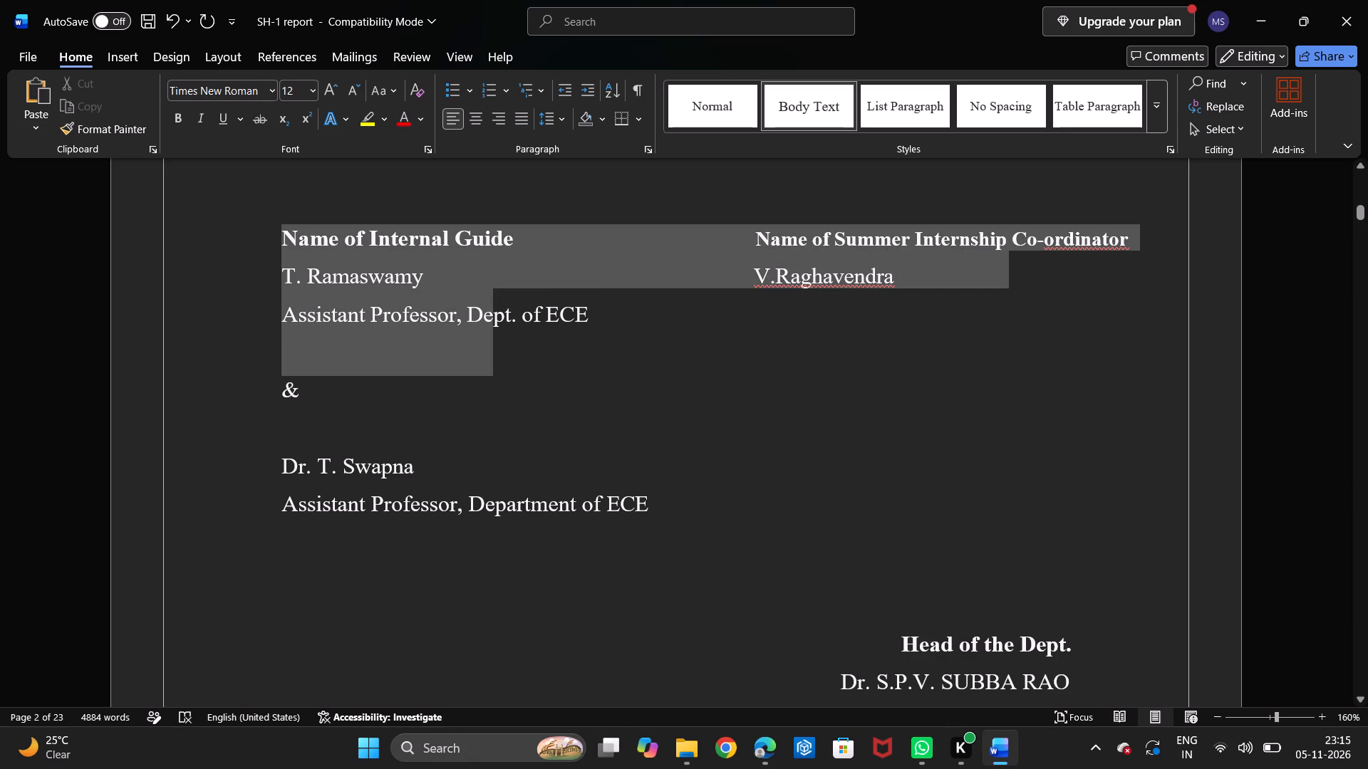
{"action": "left_click_drag", "start_coordinate": [545, 314], "coordinate": [591, 312]}
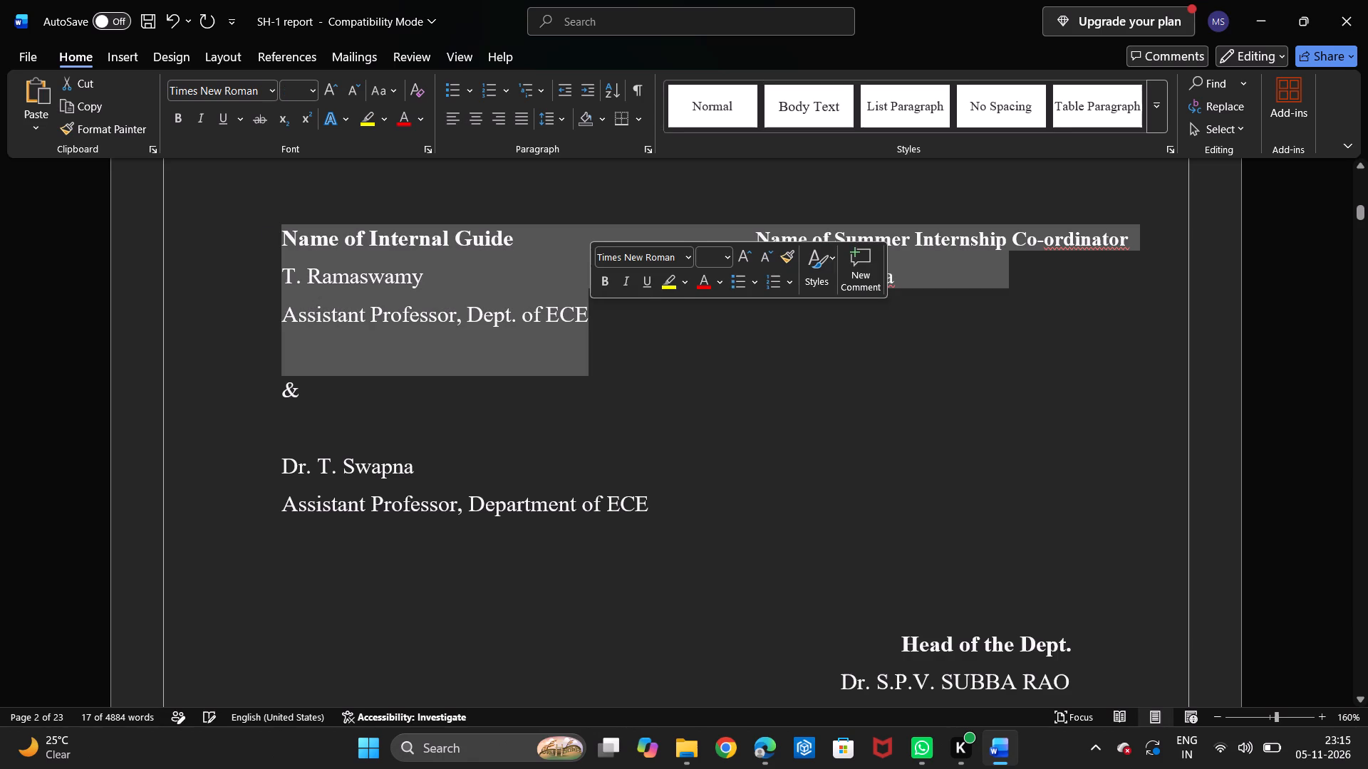
{"action": "left_click", "coordinate": [725, 257]}
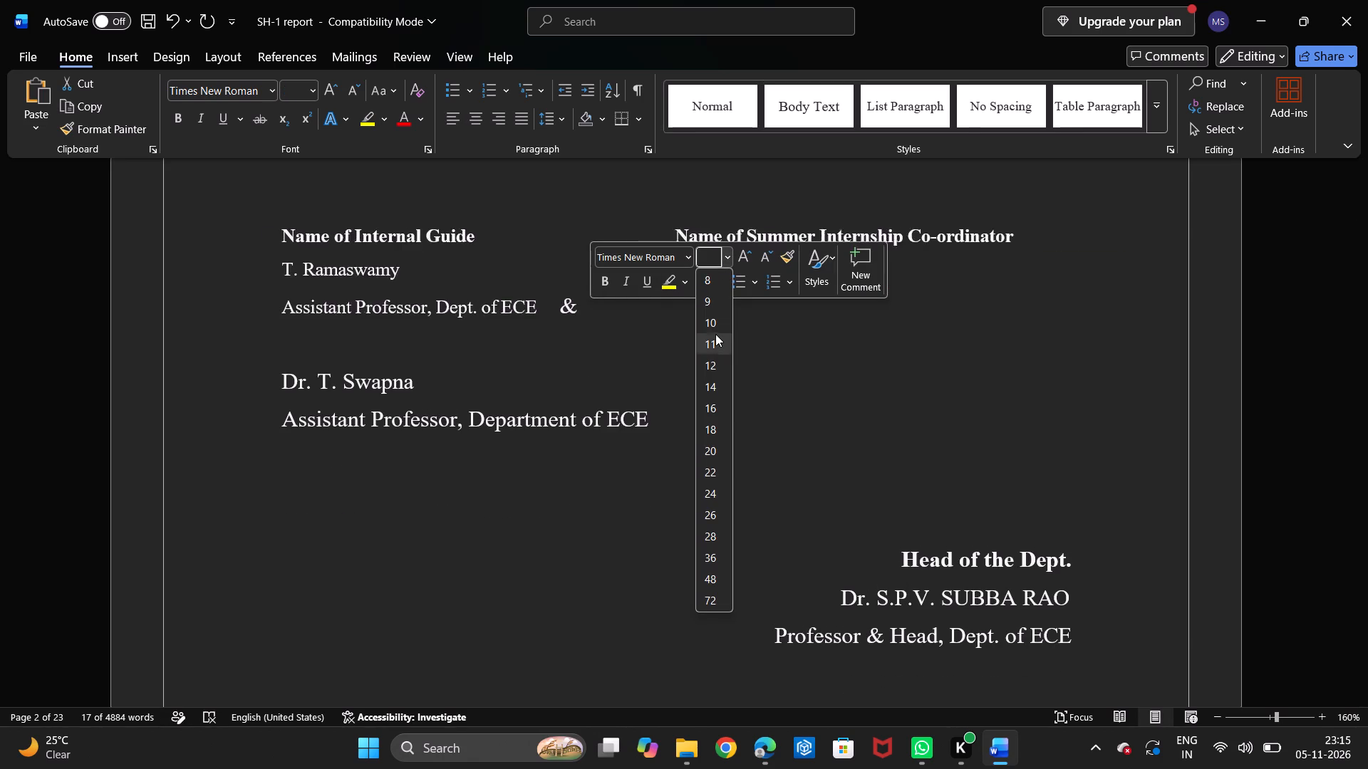
{"action": "left_click", "coordinate": [715, 338]}
{"action": "left_click", "coordinate": [826, 351]}
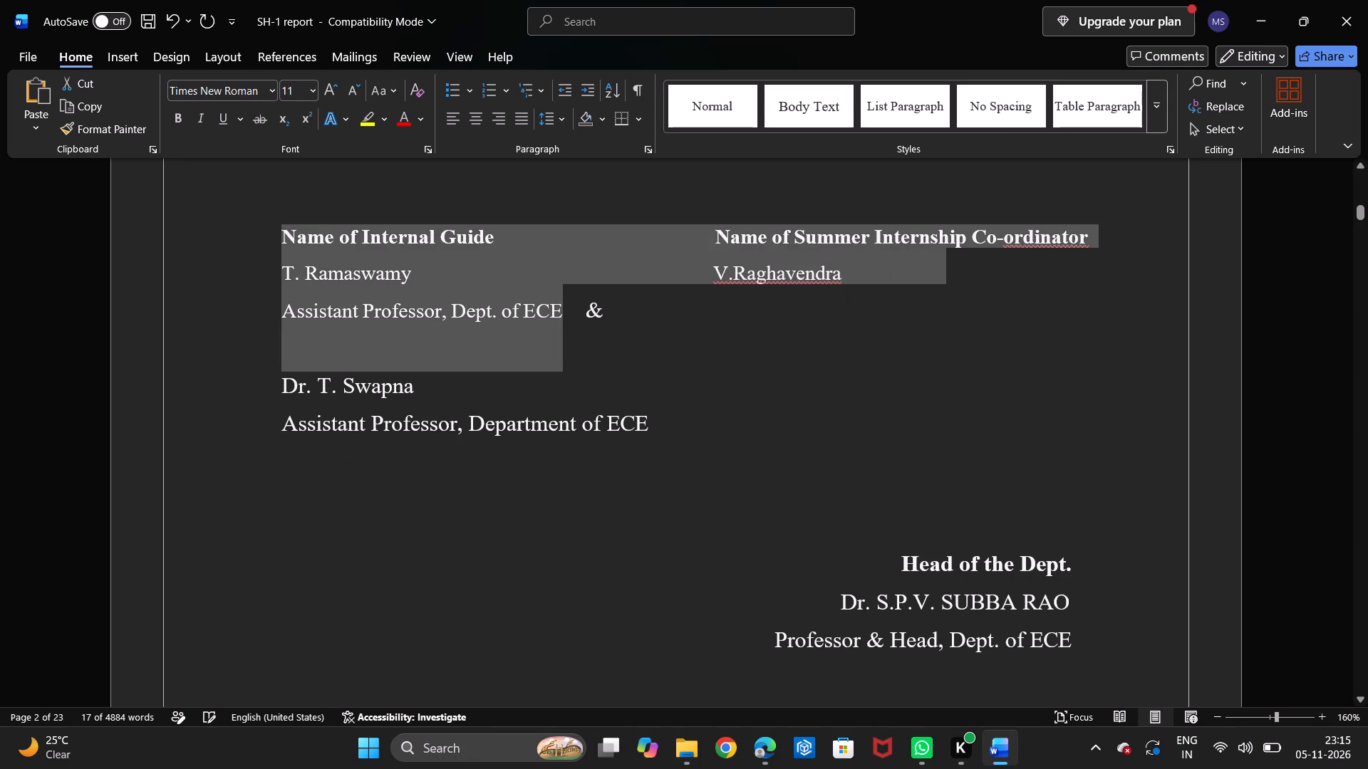
Delete the "&" after the first internal guide's designation.
{"action": "left_click", "coordinate": [874, 317]}
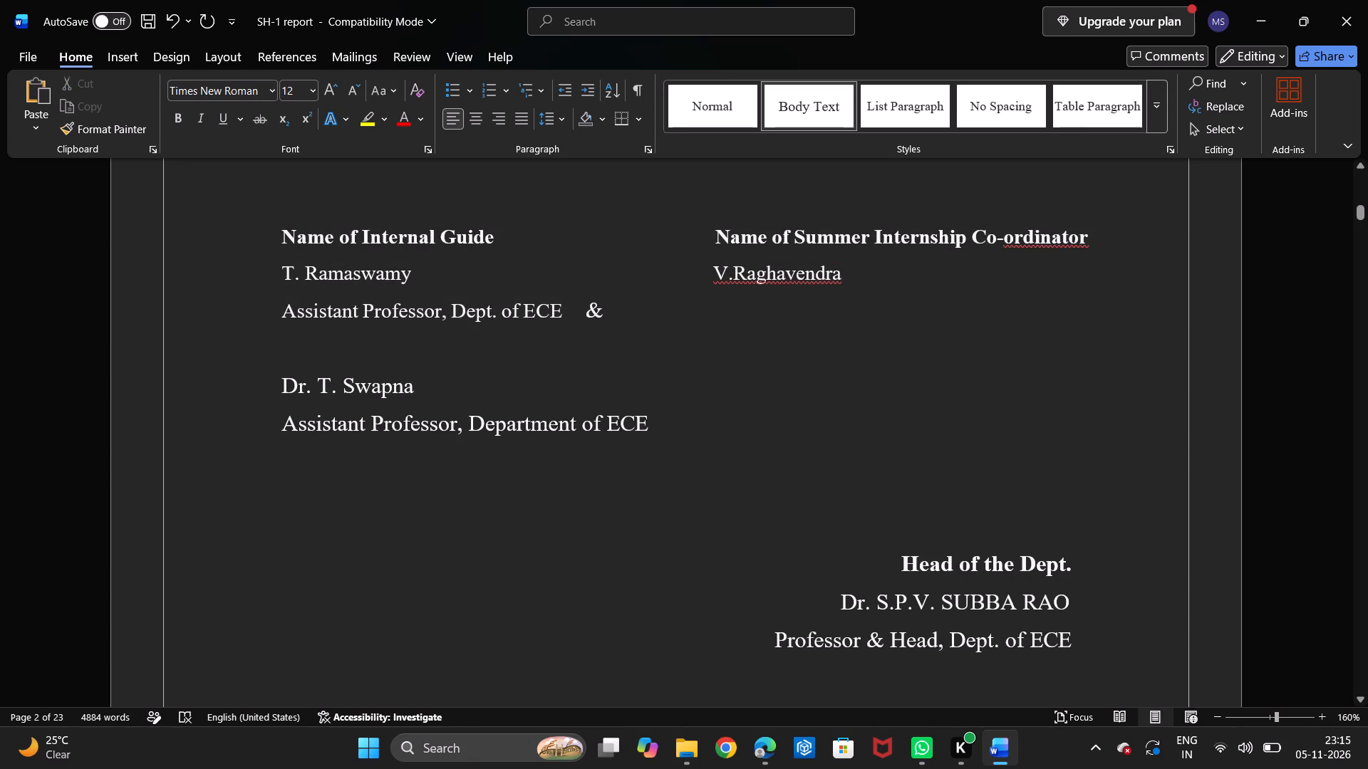
{"action": "key", "text": "BackSpace"}
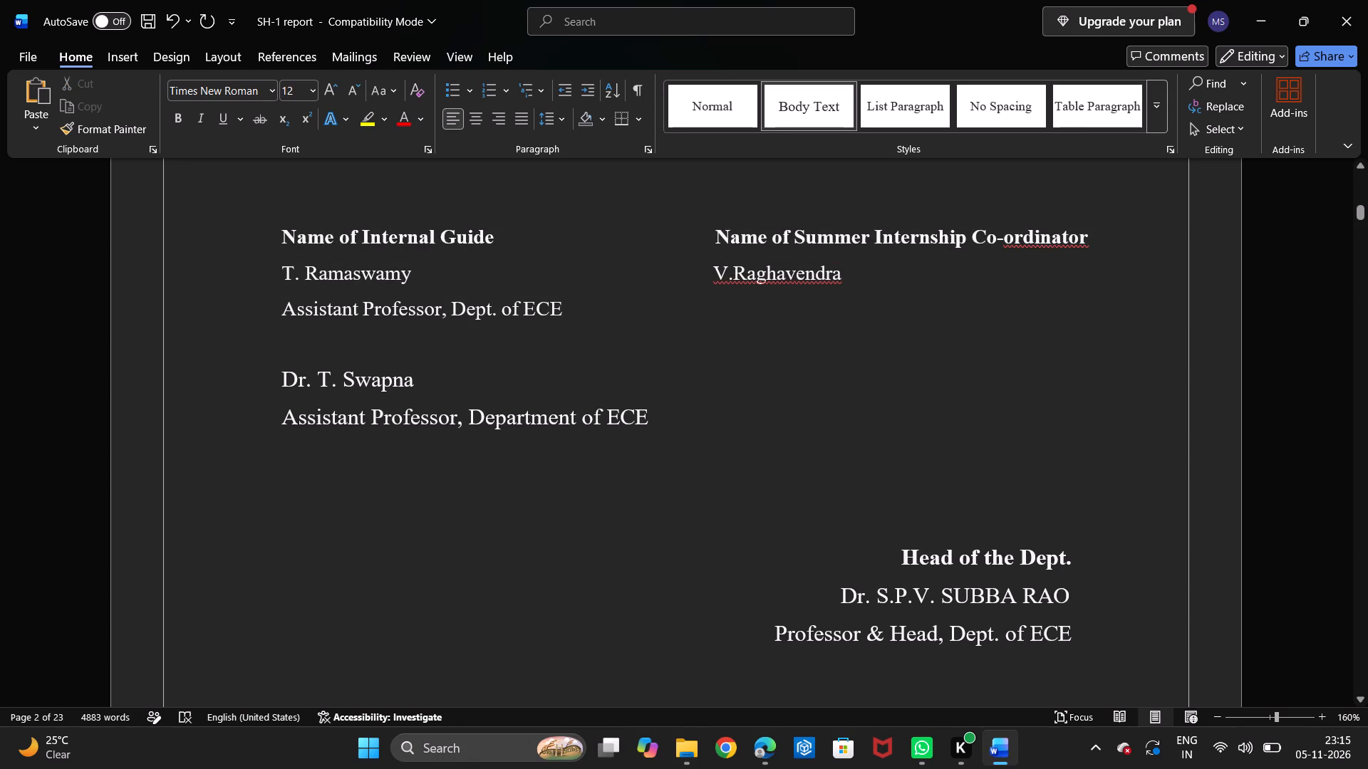
Insert spaces after the first guide's designation until the text position lines up beneath the co-ordinator's name.
{"action": "left_click", "coordinate": [710, 310]}
{"action": "key", "text": "space"}
{"action": "key", "text": "space"}
{"action": "key", "text": "space"}
{"action": "key", "text": "space"}
{"action": "key", "text": "space"}
{"action": "key", "text": "space"}
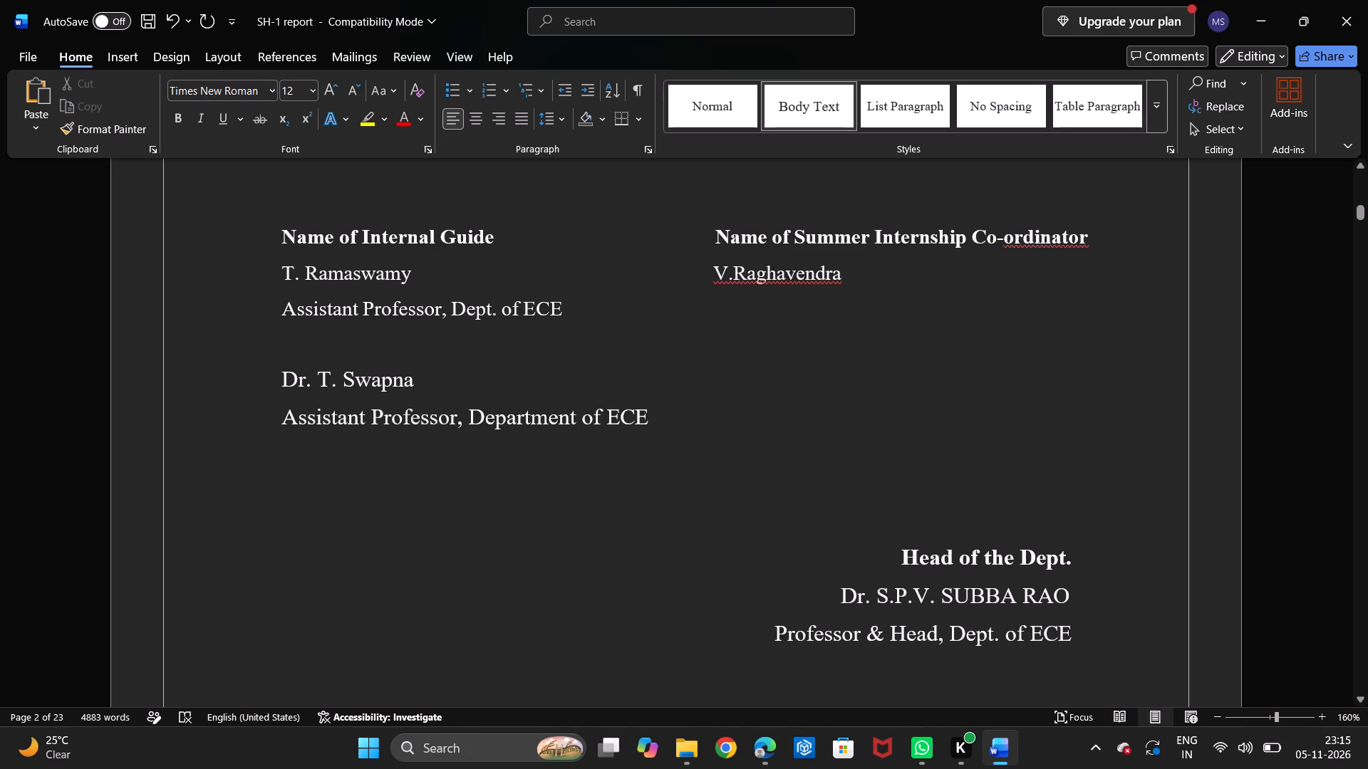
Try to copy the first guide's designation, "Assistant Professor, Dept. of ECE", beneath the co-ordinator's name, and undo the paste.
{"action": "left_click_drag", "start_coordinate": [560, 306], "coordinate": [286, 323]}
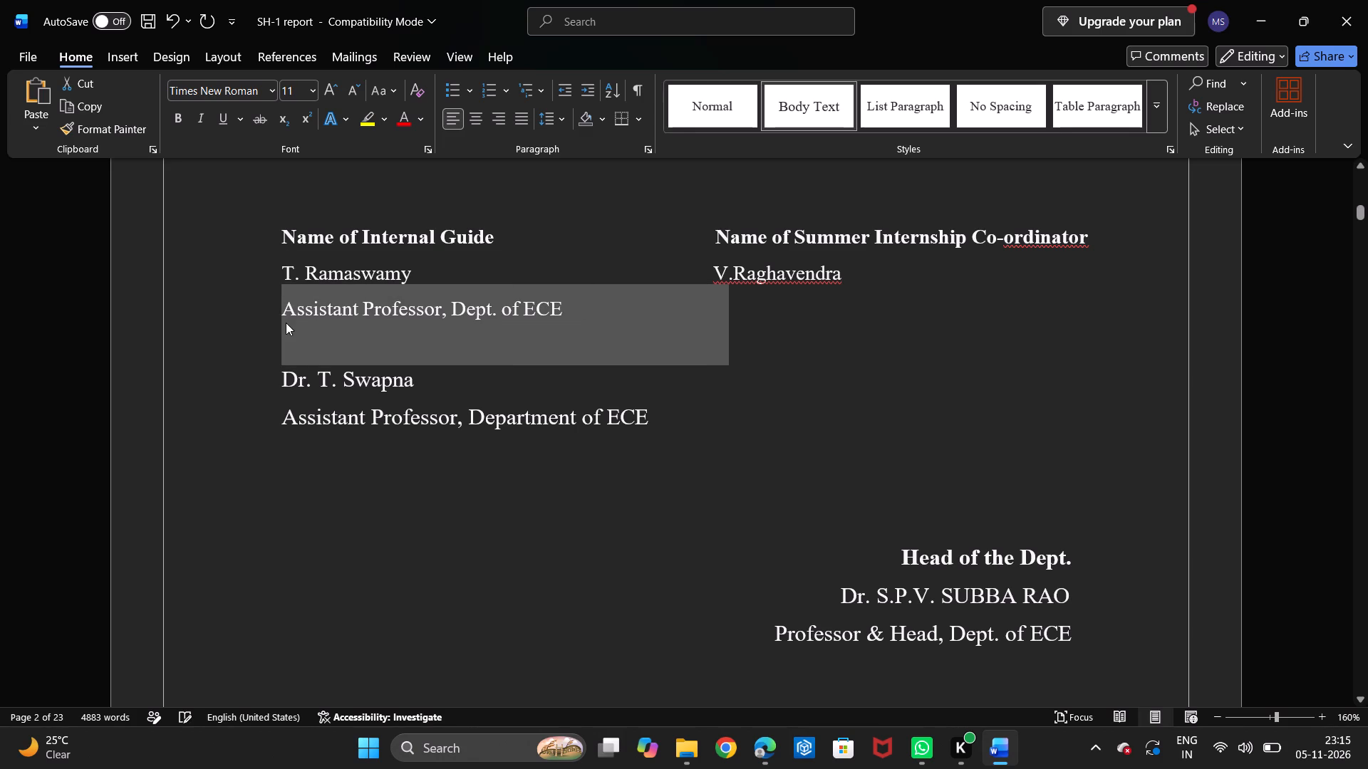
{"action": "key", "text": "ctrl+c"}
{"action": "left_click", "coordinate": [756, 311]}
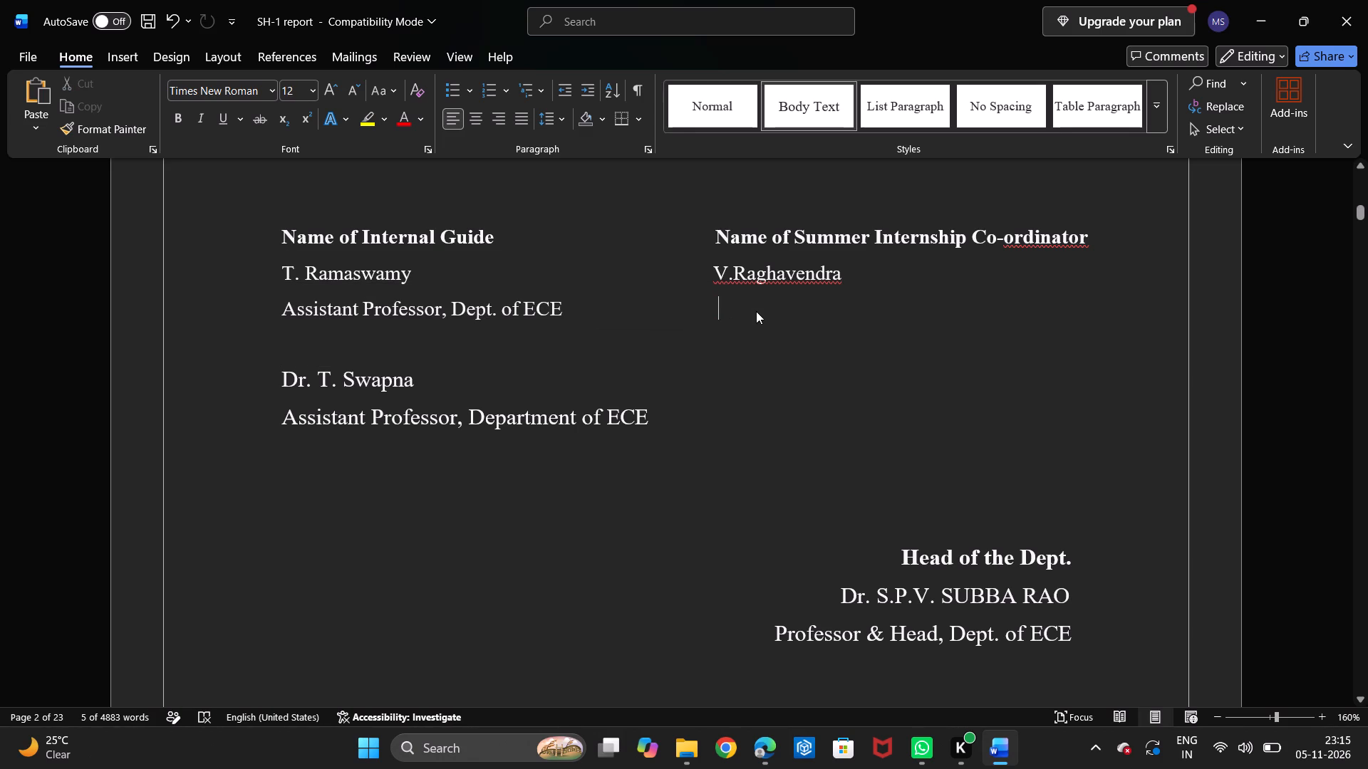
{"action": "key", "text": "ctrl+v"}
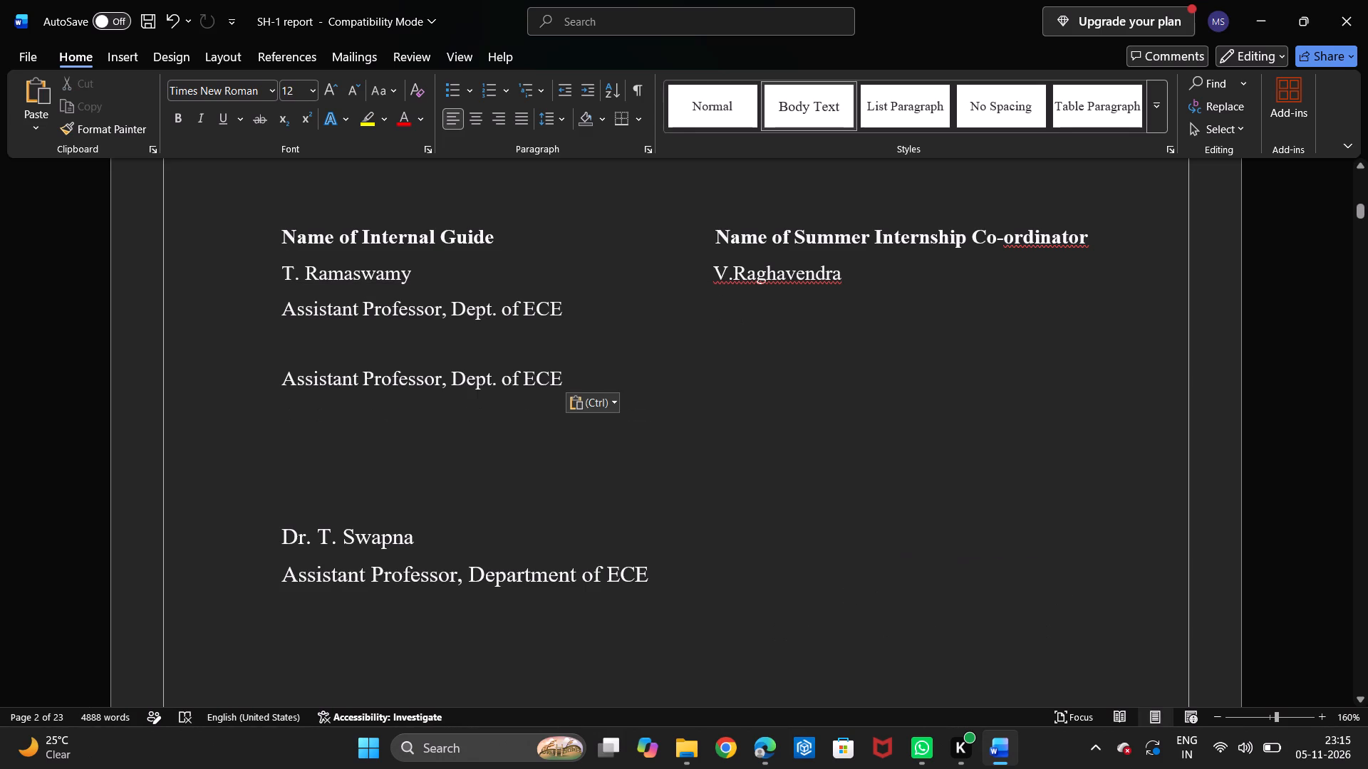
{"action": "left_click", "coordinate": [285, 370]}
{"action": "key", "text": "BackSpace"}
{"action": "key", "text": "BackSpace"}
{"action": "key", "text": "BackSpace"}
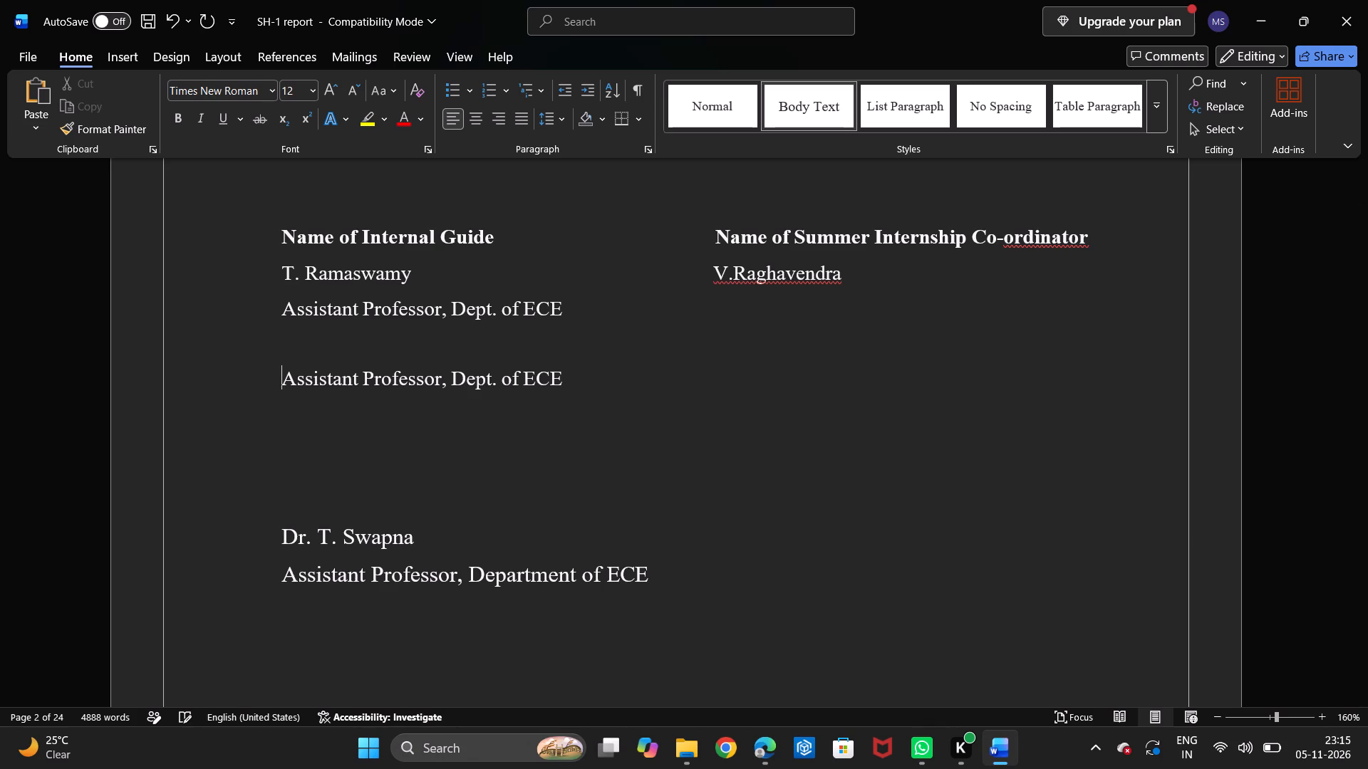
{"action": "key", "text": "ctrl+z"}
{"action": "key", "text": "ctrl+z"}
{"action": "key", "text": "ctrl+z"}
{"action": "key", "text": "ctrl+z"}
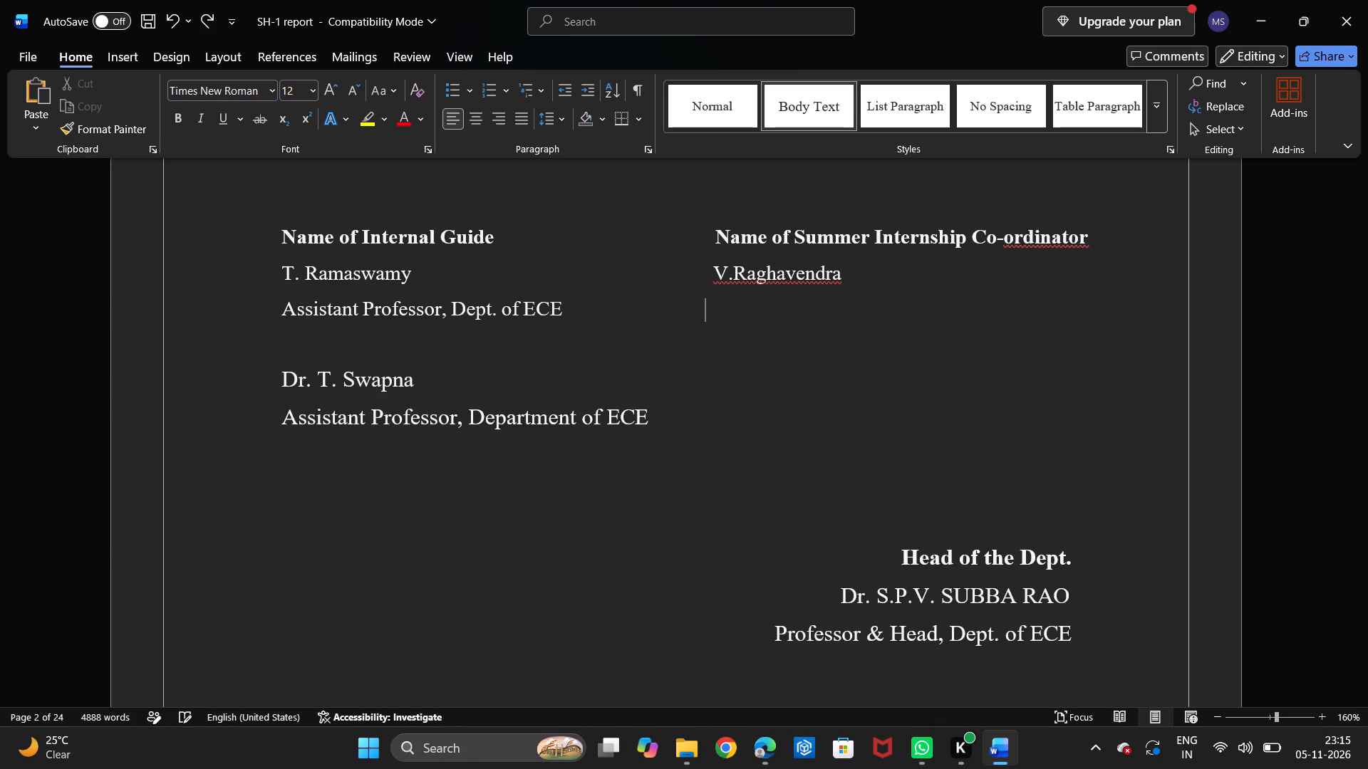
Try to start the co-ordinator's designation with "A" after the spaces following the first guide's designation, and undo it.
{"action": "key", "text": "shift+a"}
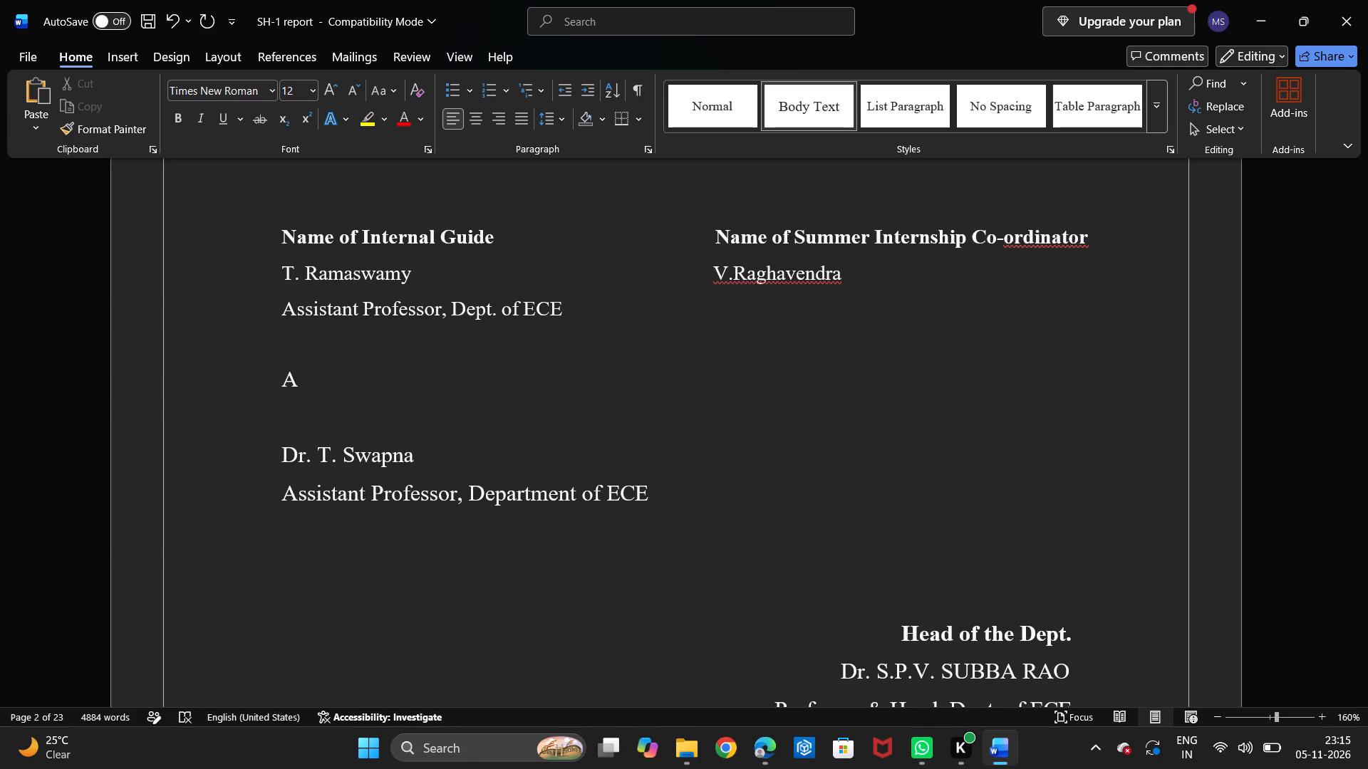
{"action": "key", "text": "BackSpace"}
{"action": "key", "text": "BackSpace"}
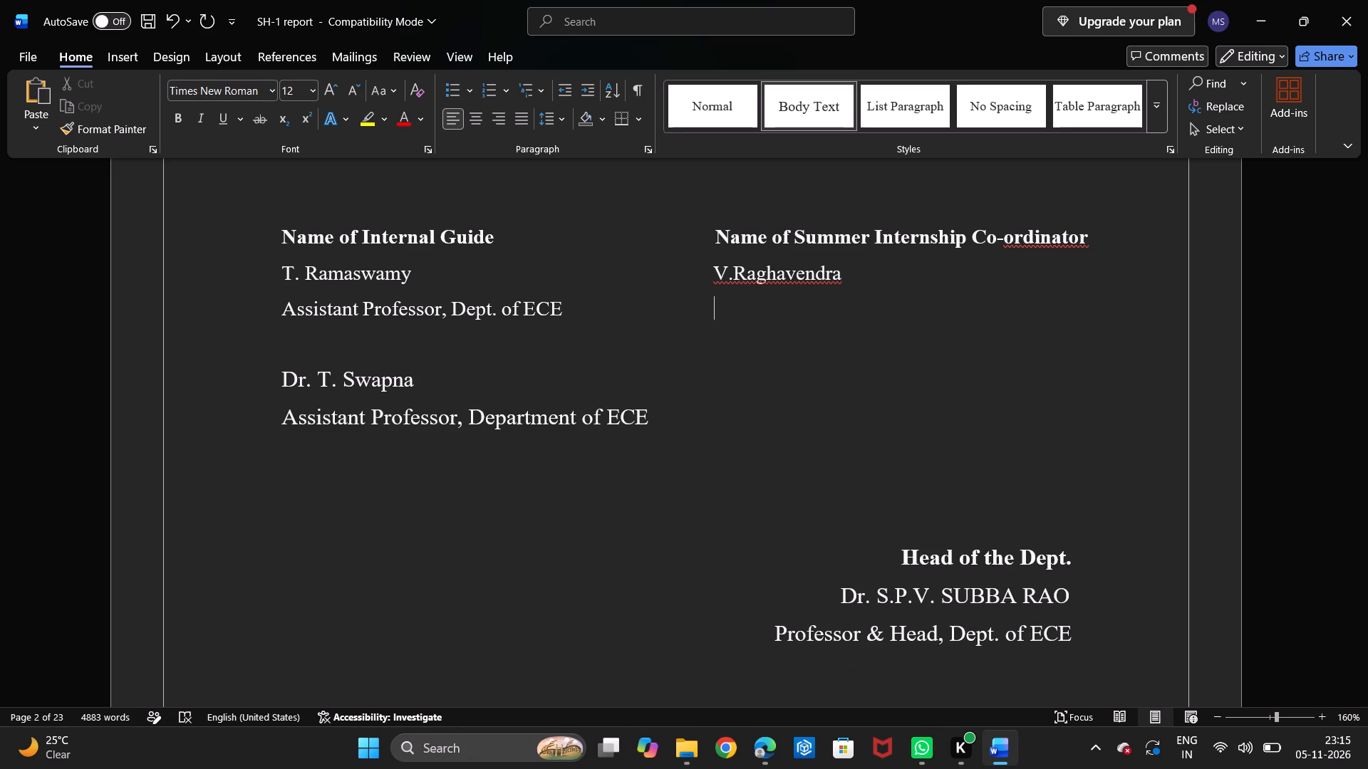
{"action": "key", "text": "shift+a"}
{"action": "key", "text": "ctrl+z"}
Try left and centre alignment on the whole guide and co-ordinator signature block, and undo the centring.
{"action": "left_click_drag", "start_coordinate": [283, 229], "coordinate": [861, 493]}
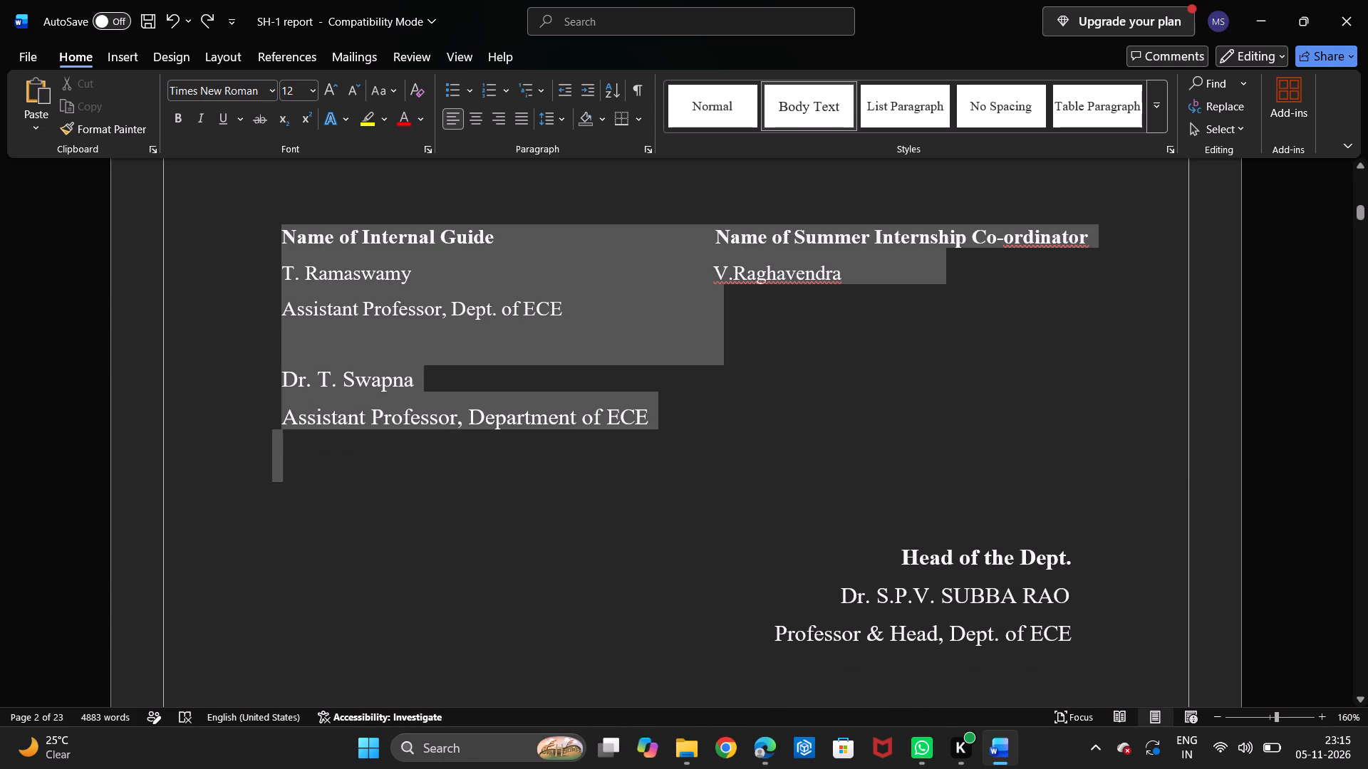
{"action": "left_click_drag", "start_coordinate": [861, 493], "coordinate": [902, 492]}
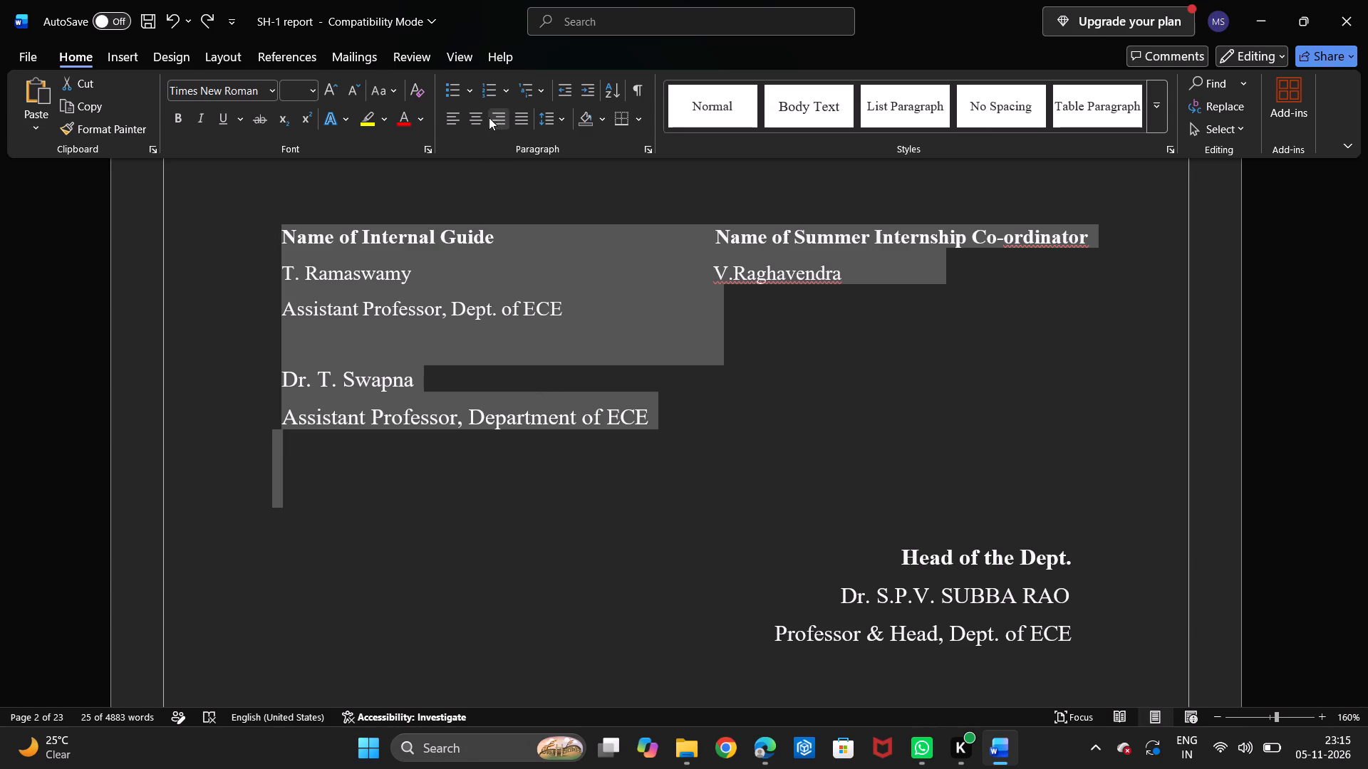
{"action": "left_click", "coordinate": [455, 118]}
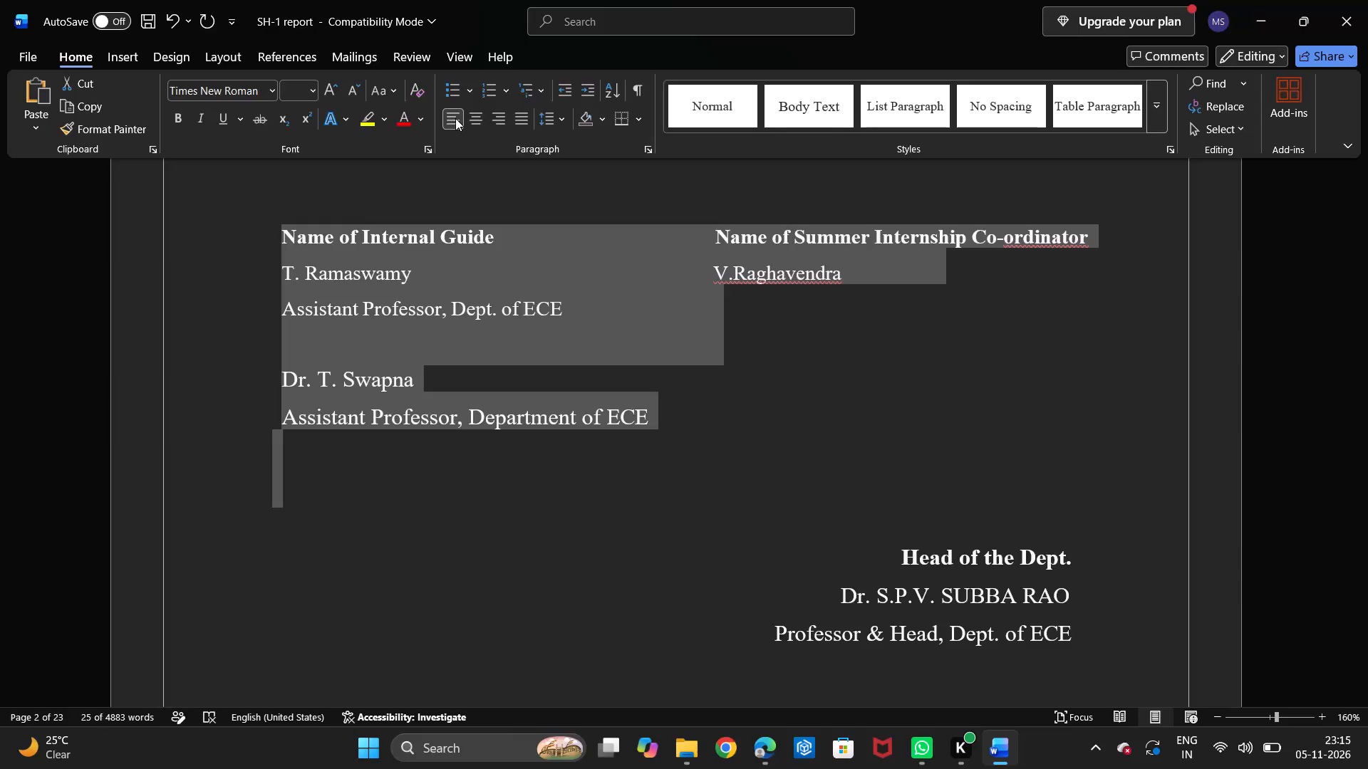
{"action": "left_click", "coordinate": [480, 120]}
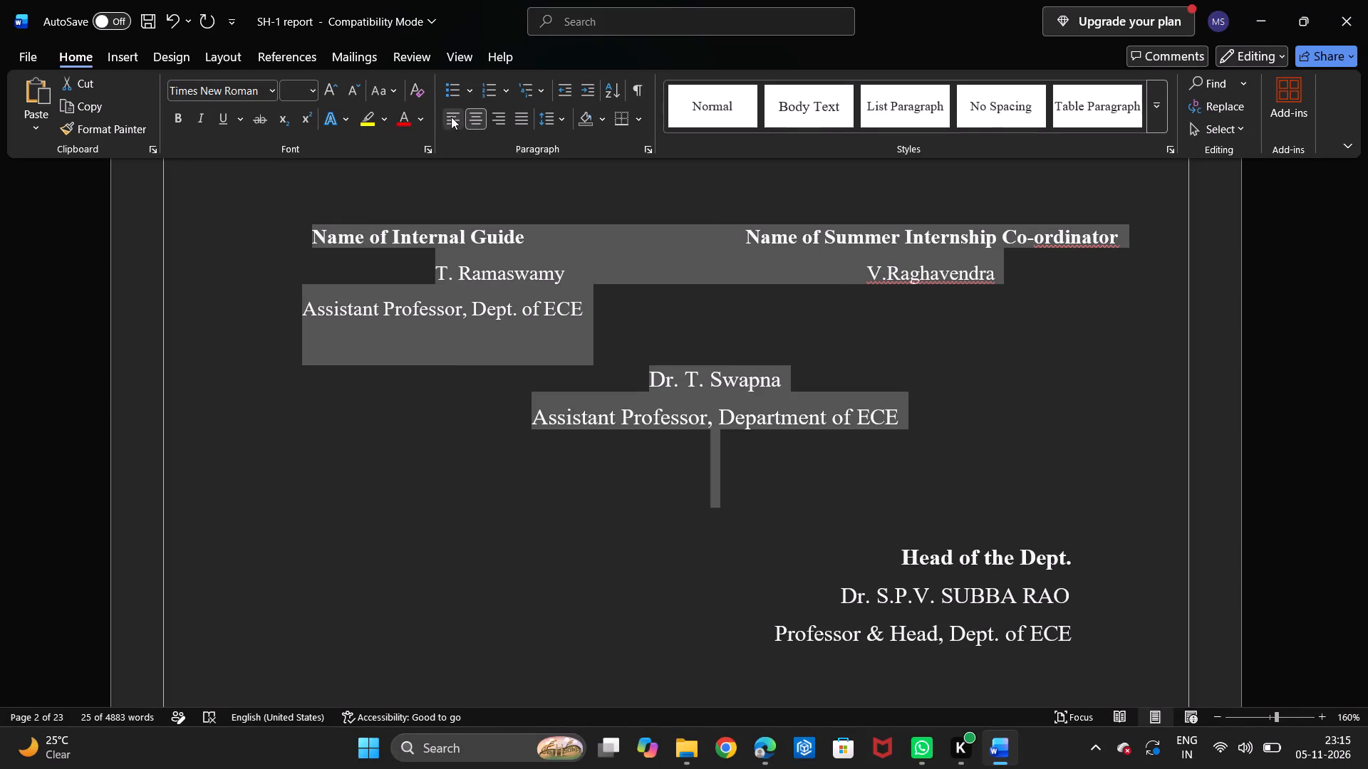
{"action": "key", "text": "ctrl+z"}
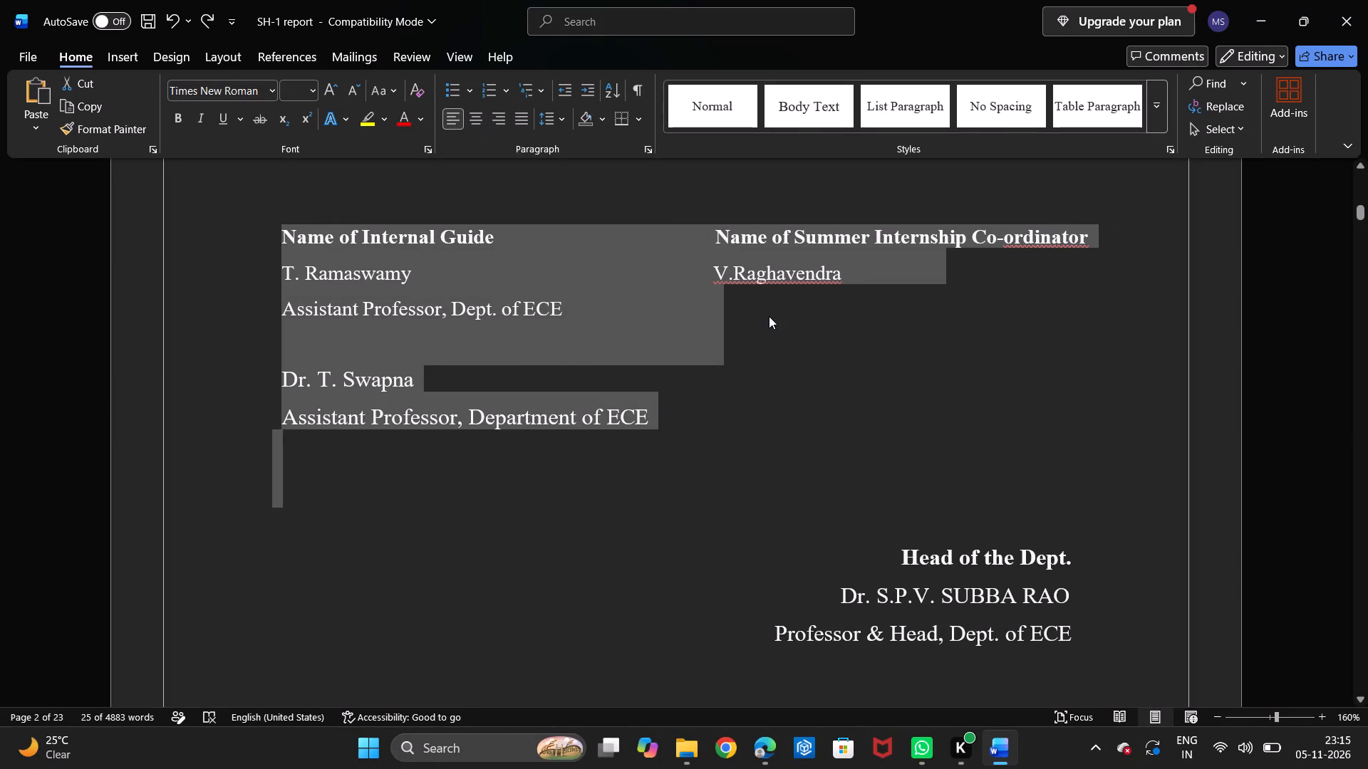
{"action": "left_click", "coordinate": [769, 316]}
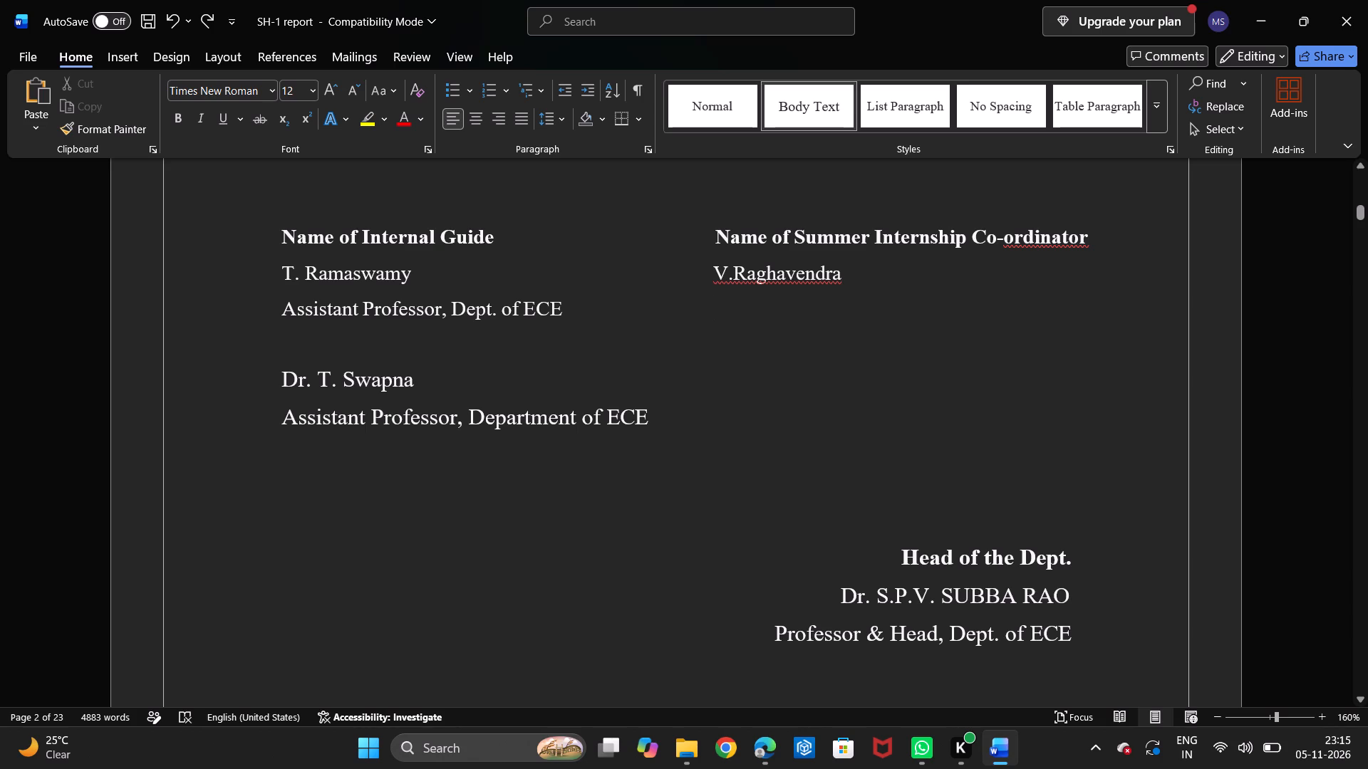
Remove one space before the "Name of Summer Internship Co-ordinator" heading.
{"action": "left_click", "coordinate": [714, 235]}
{"action": "key", "text": "BackSpace"}
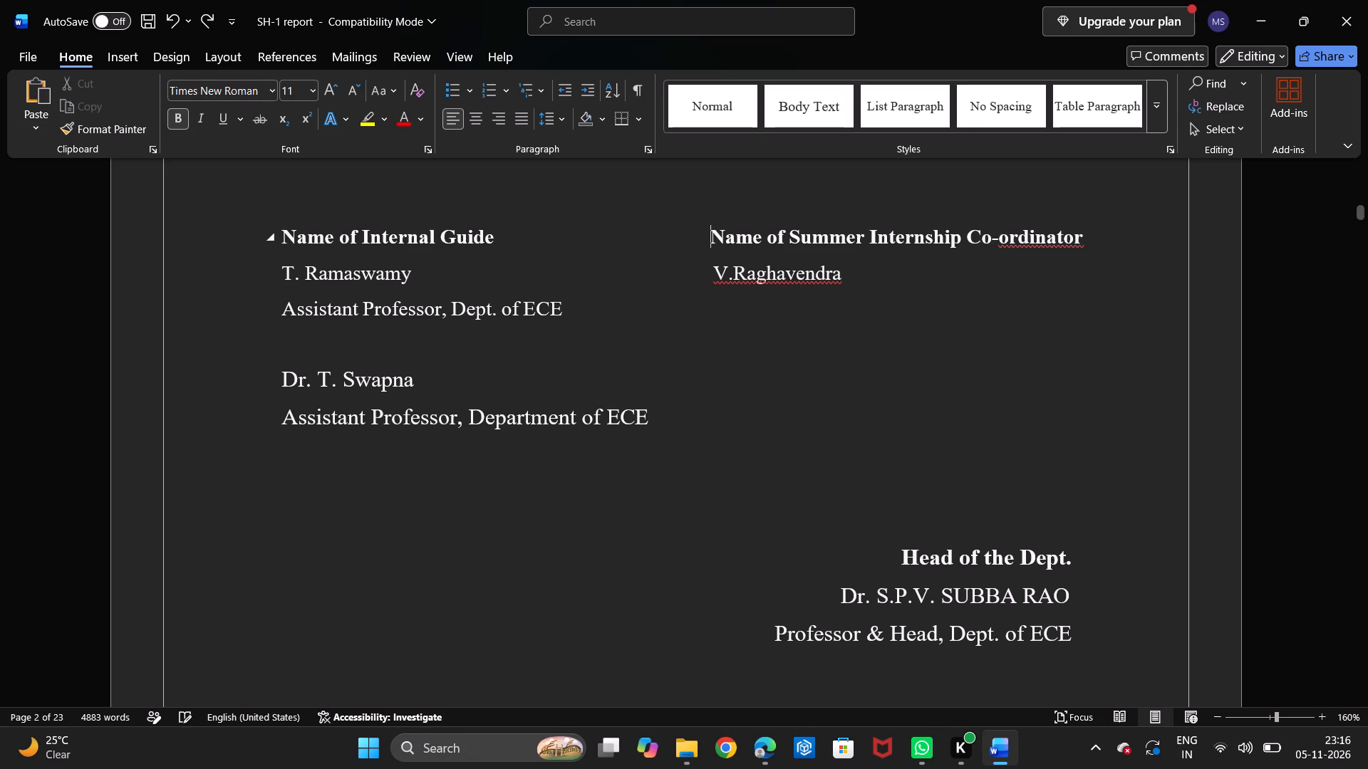
Insert a space between the co-ordinator's initial and surname.
{"action": "left_click", "coordinate": [731, 273]}
{"action": "key", "text": "space"}
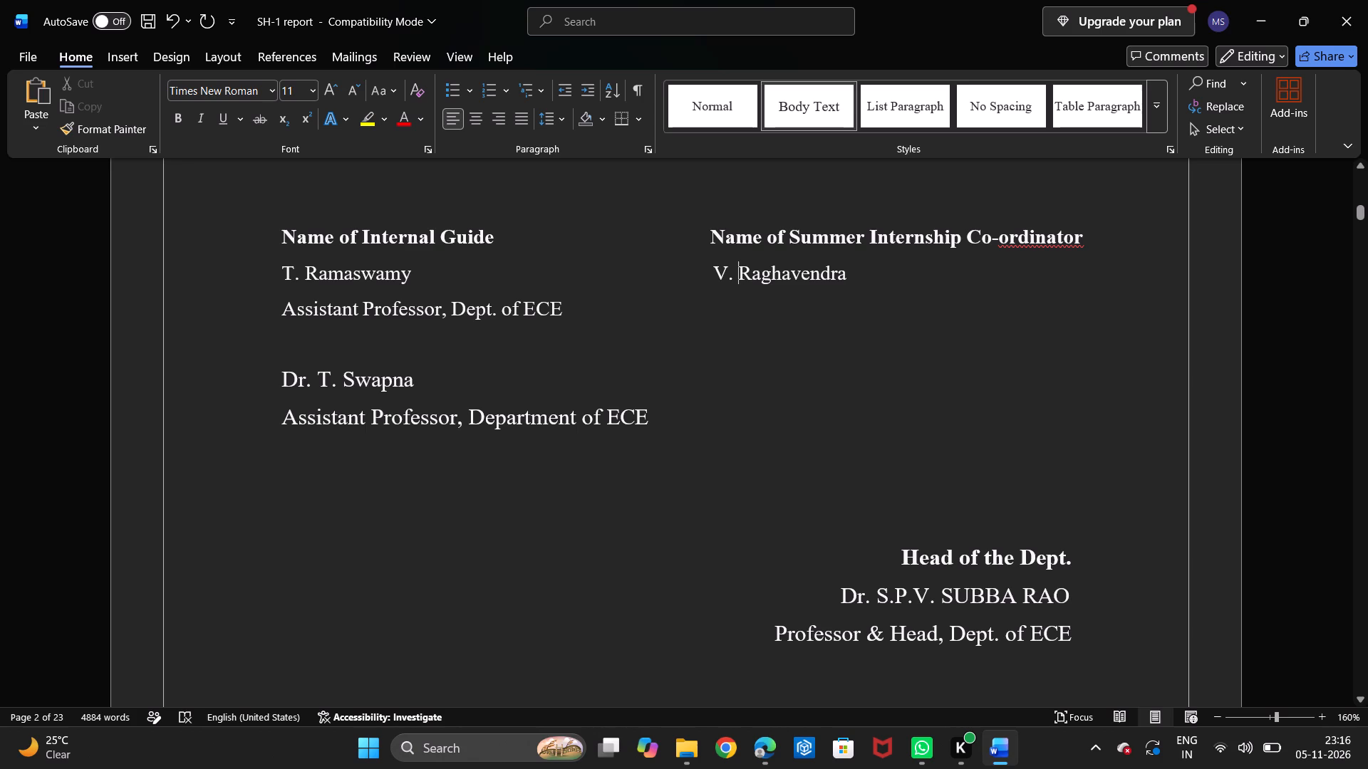
Delete 12 of the padding spaces after the first guide's designation.
{"action": "left_click", "coordinate": [709, 309]}
{"action": "key", "text": "BackSpace"}
{"action": "key", "text": "BackSpace"}
{"action": "key", "text": "BackSpace"}
{"action": "key", "text": "BackSpace"}
{"action": "key", "text": "BackSpace"}
{"action": "key", "text": "BackSpace"}
{"action": "key", "text": "BackSpace"}
{"action": "key", "text": "BackSpace"}
{"action": "key", "text": "BackSpace"}
{"action": "key", "text": "BackSpace"}
{"action": "key", "text": "BackSpace"}
{"action": "key", "text": "BackSpace"}
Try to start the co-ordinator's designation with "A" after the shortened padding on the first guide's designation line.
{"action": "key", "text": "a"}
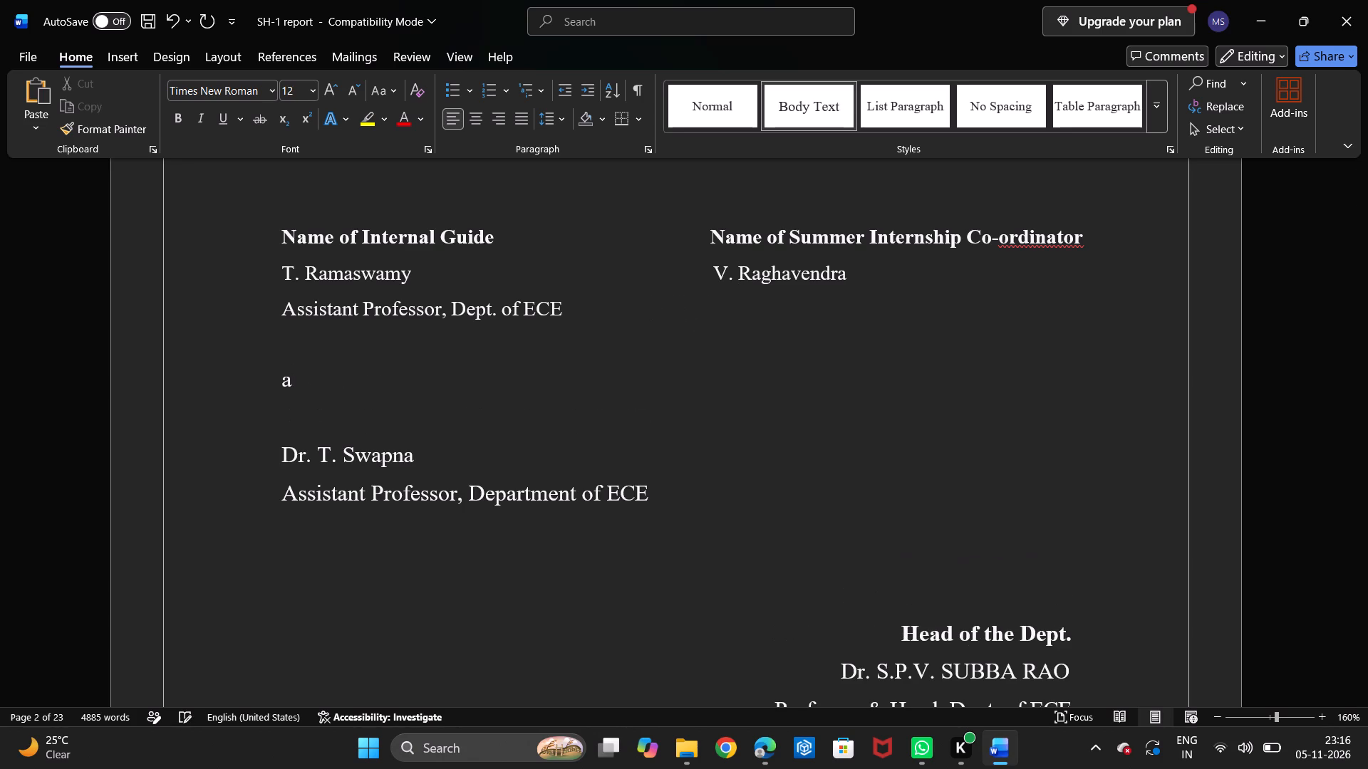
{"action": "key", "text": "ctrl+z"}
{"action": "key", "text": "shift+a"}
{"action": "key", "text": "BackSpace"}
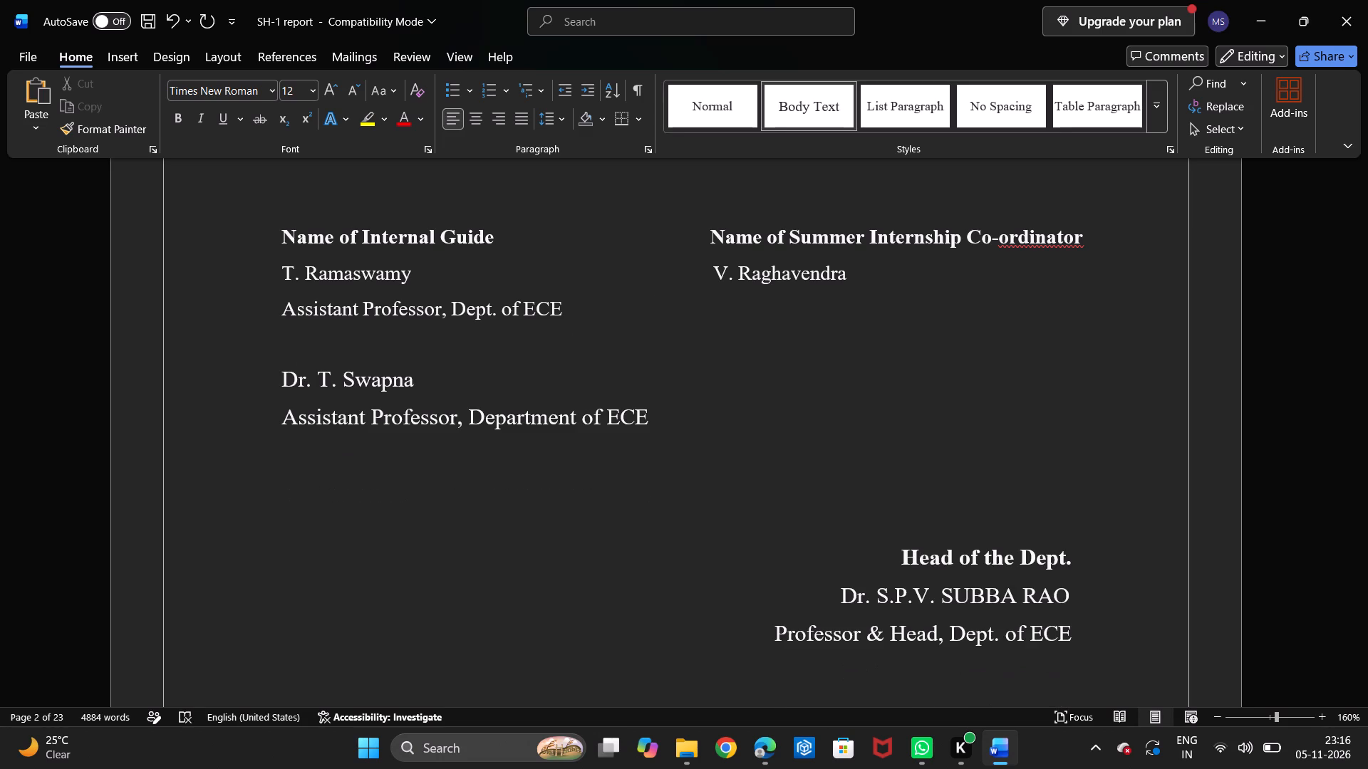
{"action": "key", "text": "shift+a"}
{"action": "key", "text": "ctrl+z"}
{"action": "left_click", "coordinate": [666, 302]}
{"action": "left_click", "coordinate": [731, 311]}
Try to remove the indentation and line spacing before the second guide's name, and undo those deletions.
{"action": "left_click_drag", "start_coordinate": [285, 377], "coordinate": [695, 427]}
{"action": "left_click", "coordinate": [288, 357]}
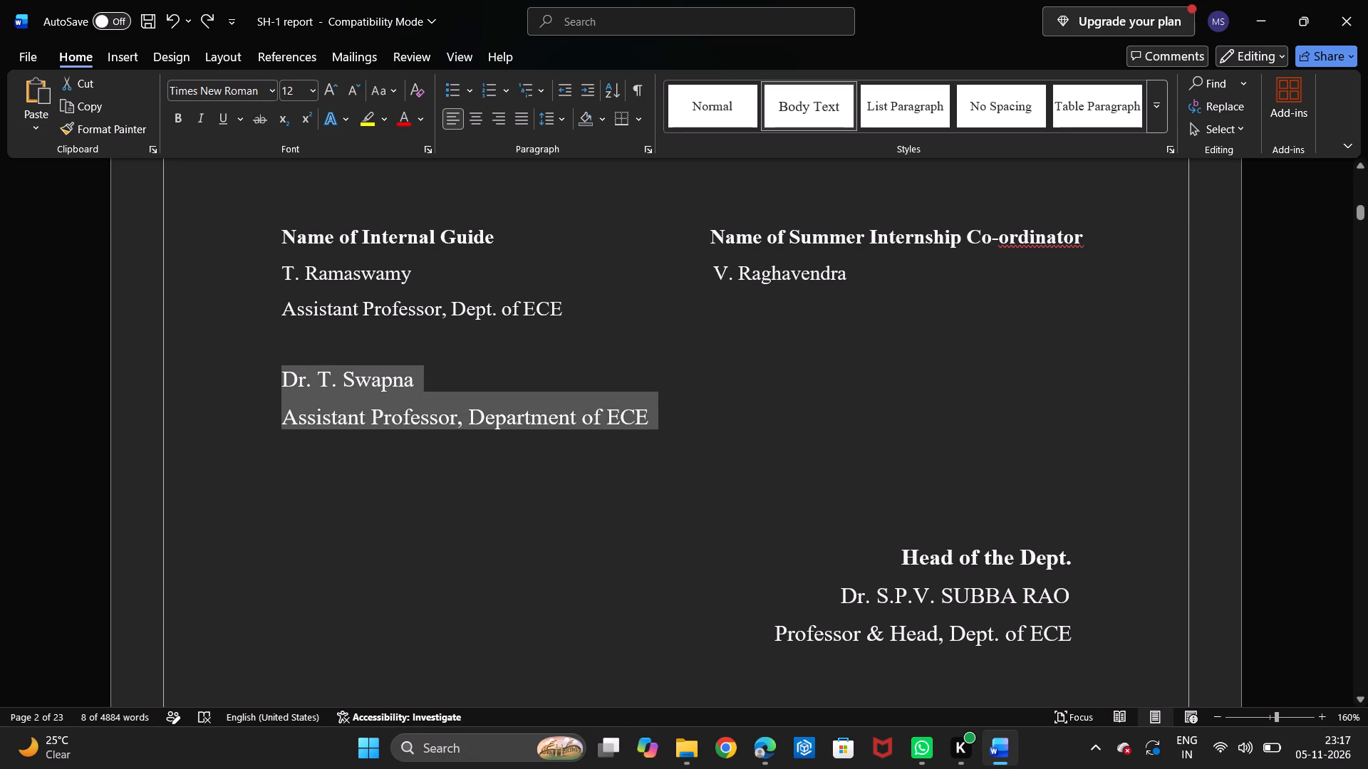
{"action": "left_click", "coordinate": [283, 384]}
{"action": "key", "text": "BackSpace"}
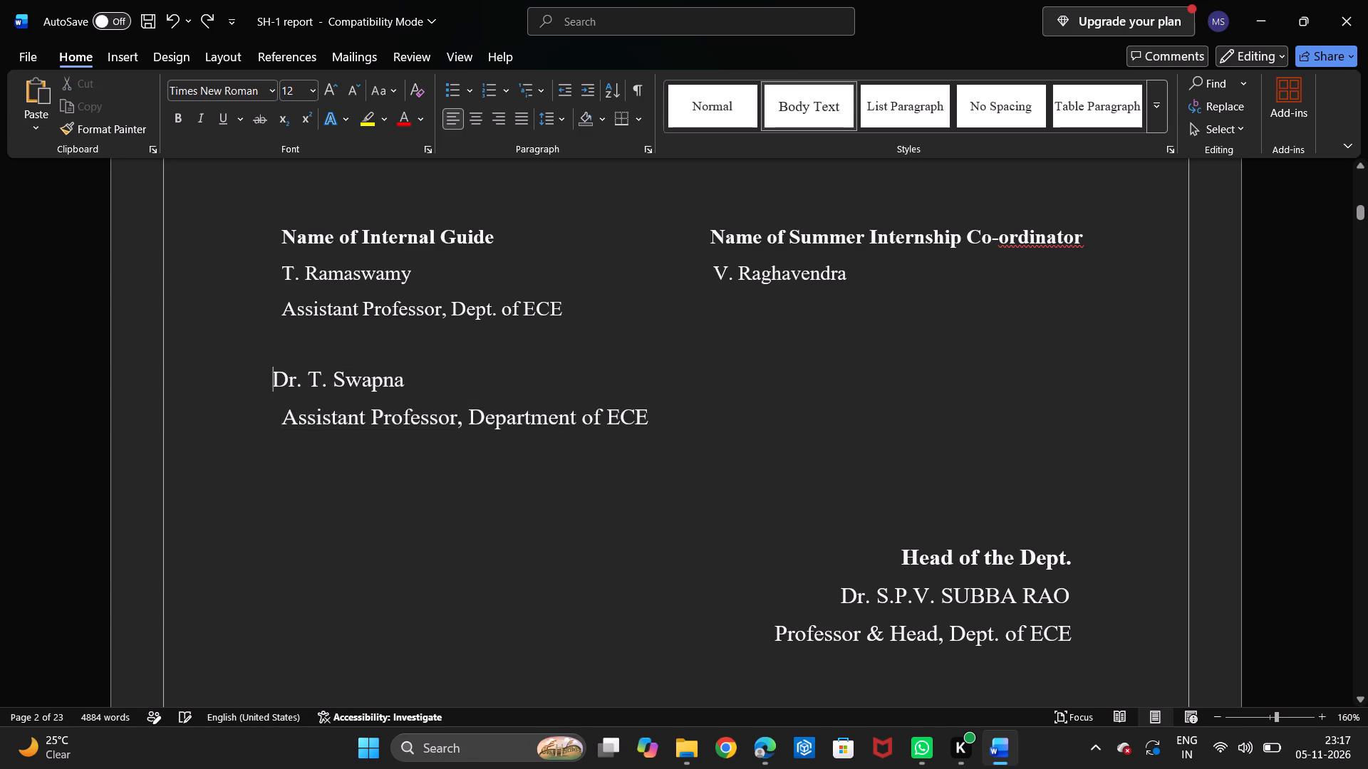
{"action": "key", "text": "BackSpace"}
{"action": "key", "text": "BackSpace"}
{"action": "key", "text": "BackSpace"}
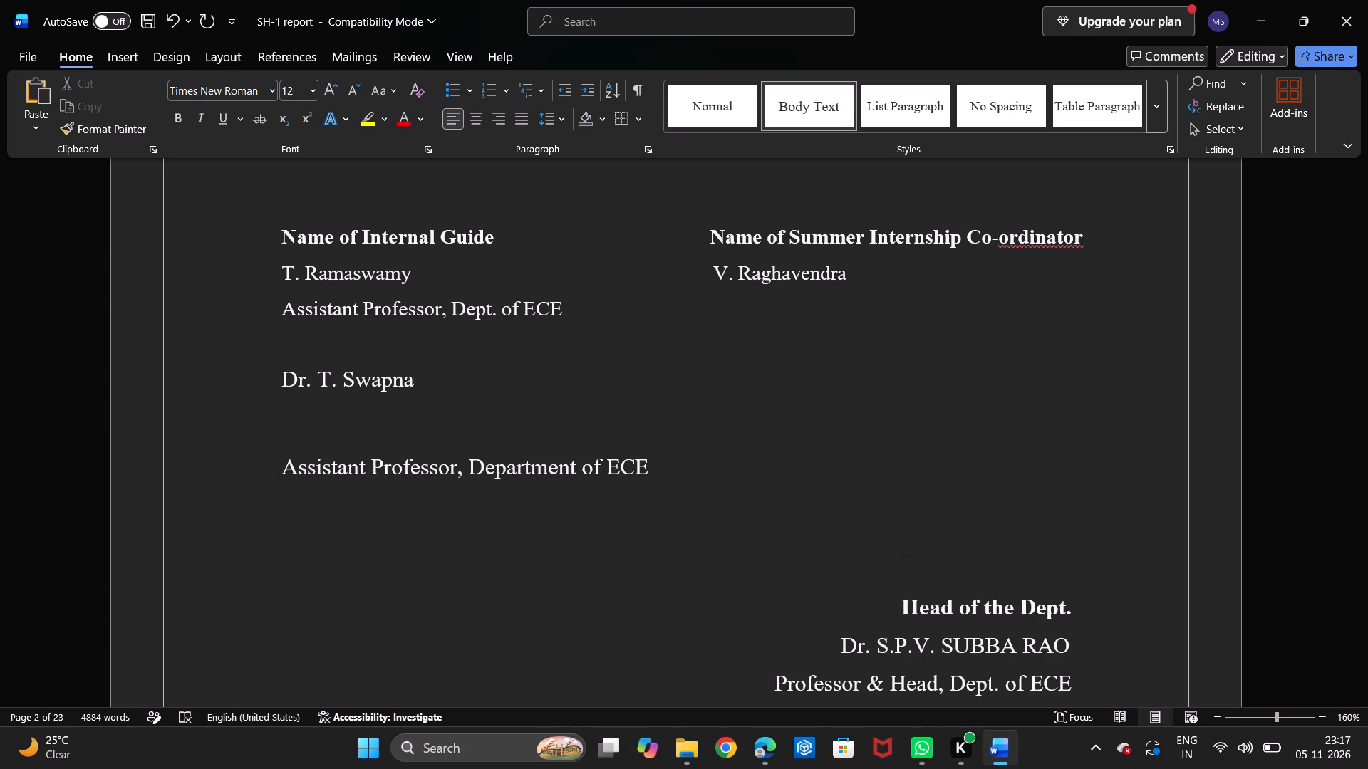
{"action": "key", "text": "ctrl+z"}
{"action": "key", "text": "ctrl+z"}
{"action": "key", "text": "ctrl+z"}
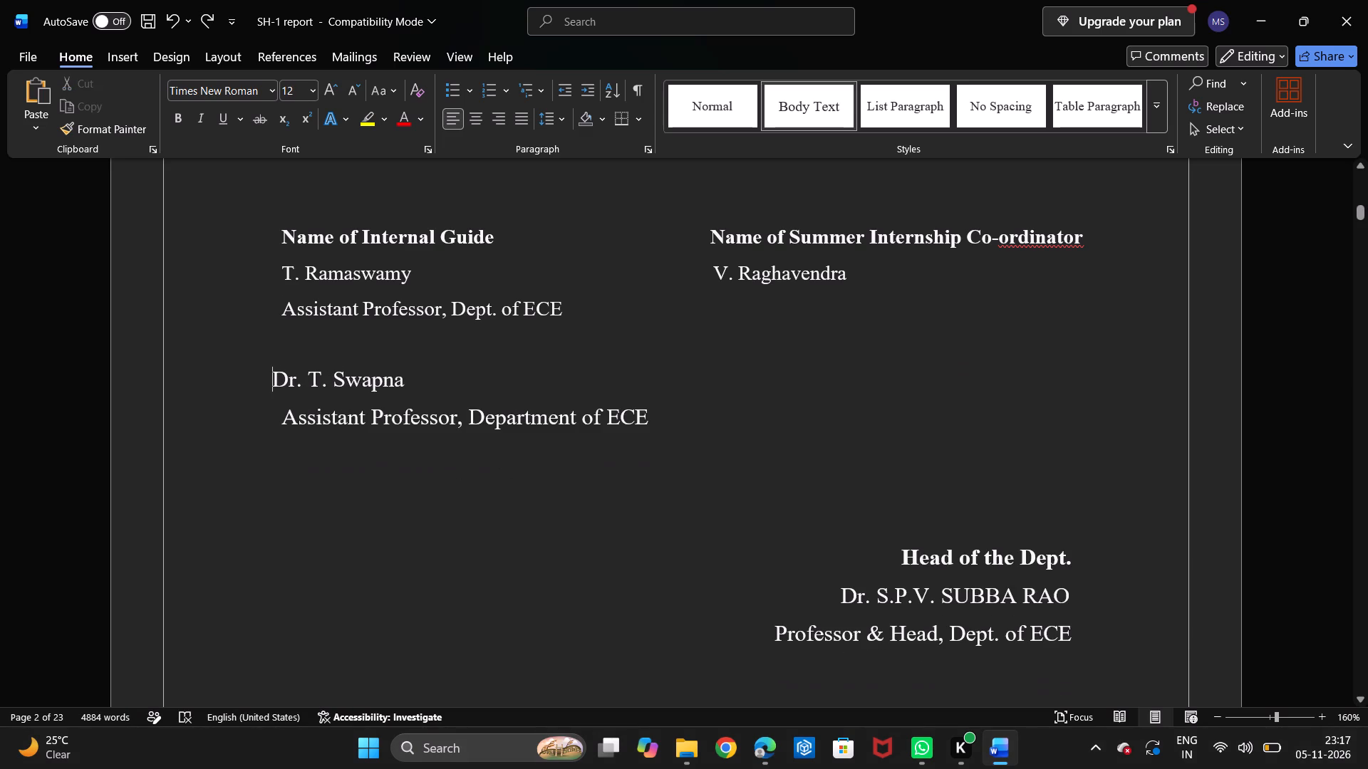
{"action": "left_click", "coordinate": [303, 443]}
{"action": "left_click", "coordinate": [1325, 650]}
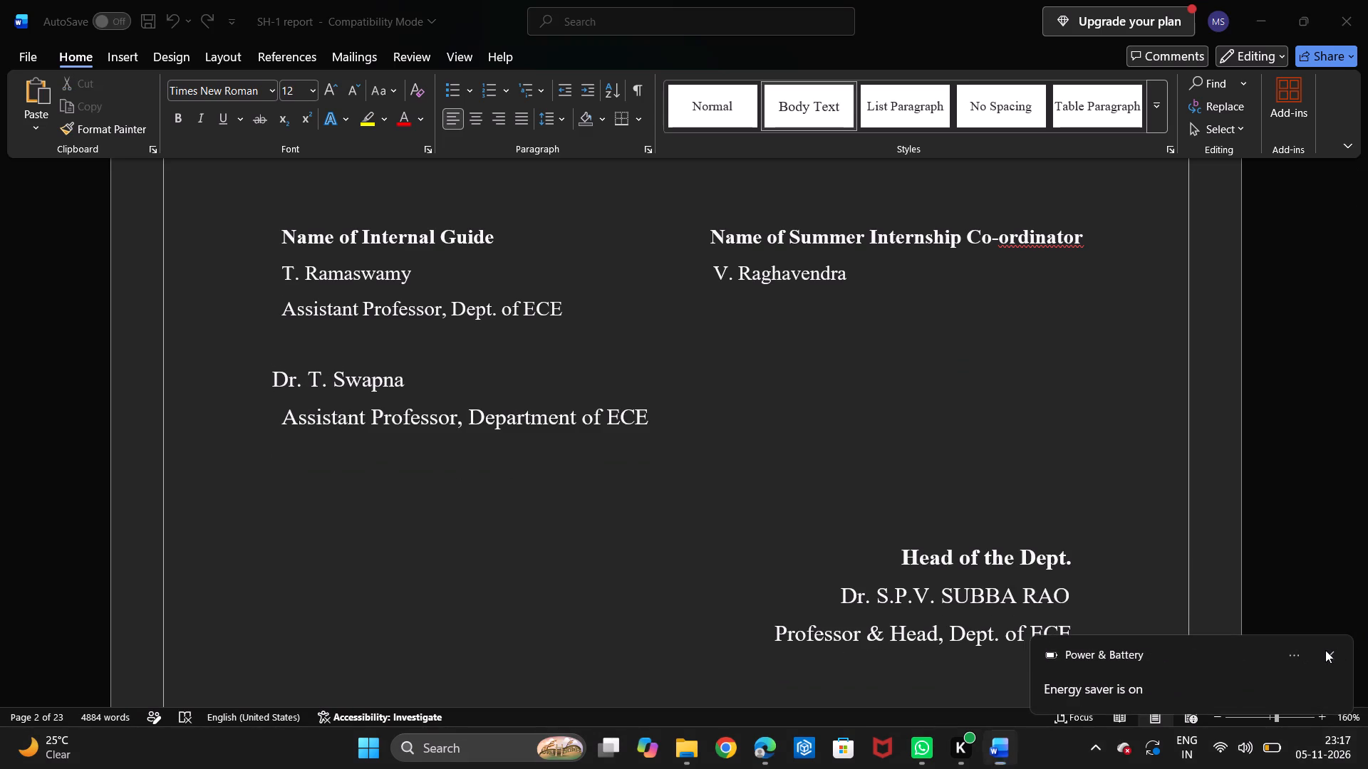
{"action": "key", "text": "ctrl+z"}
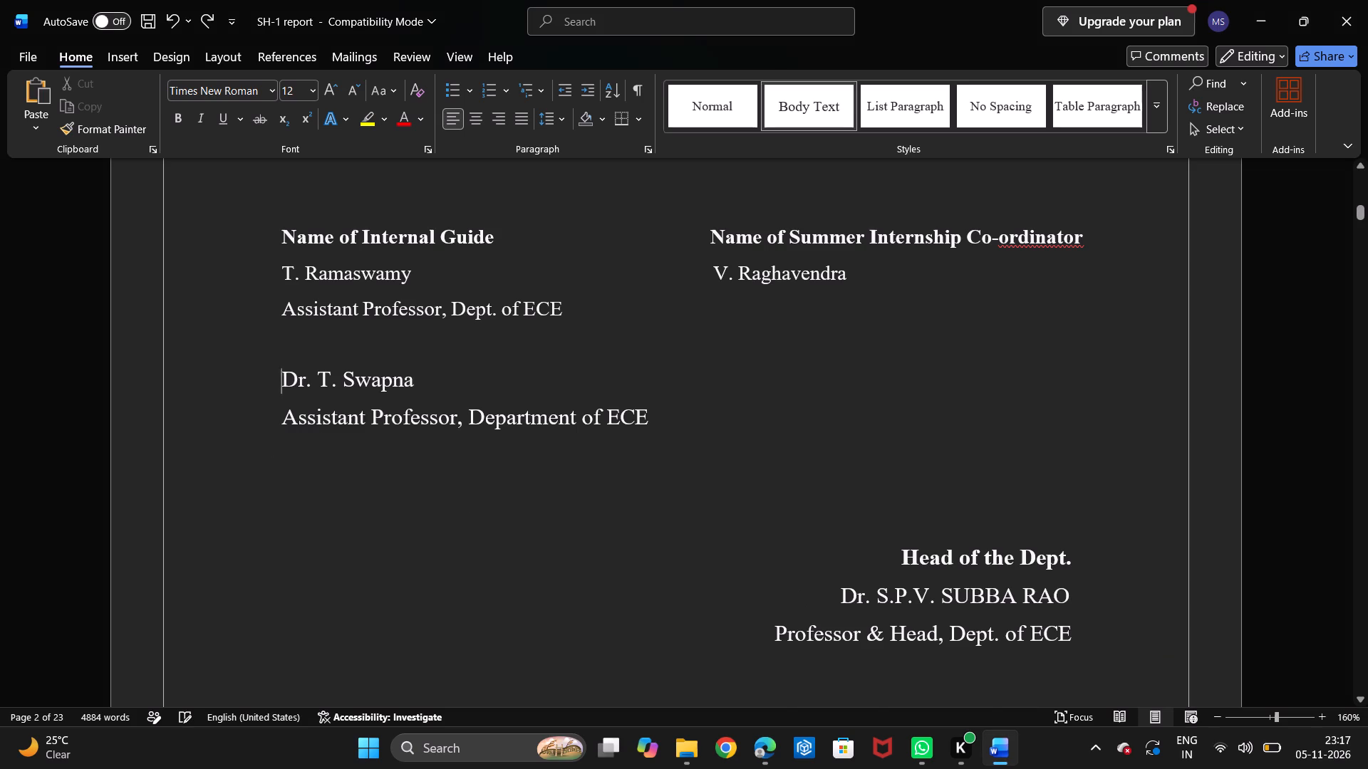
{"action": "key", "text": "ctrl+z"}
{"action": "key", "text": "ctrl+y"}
Enter "Assistant Professor,department of ECE" as the co-ordinator's designation, after the padding that follows the first guide's designation.
{"action": "key", "text": "shift+a"}
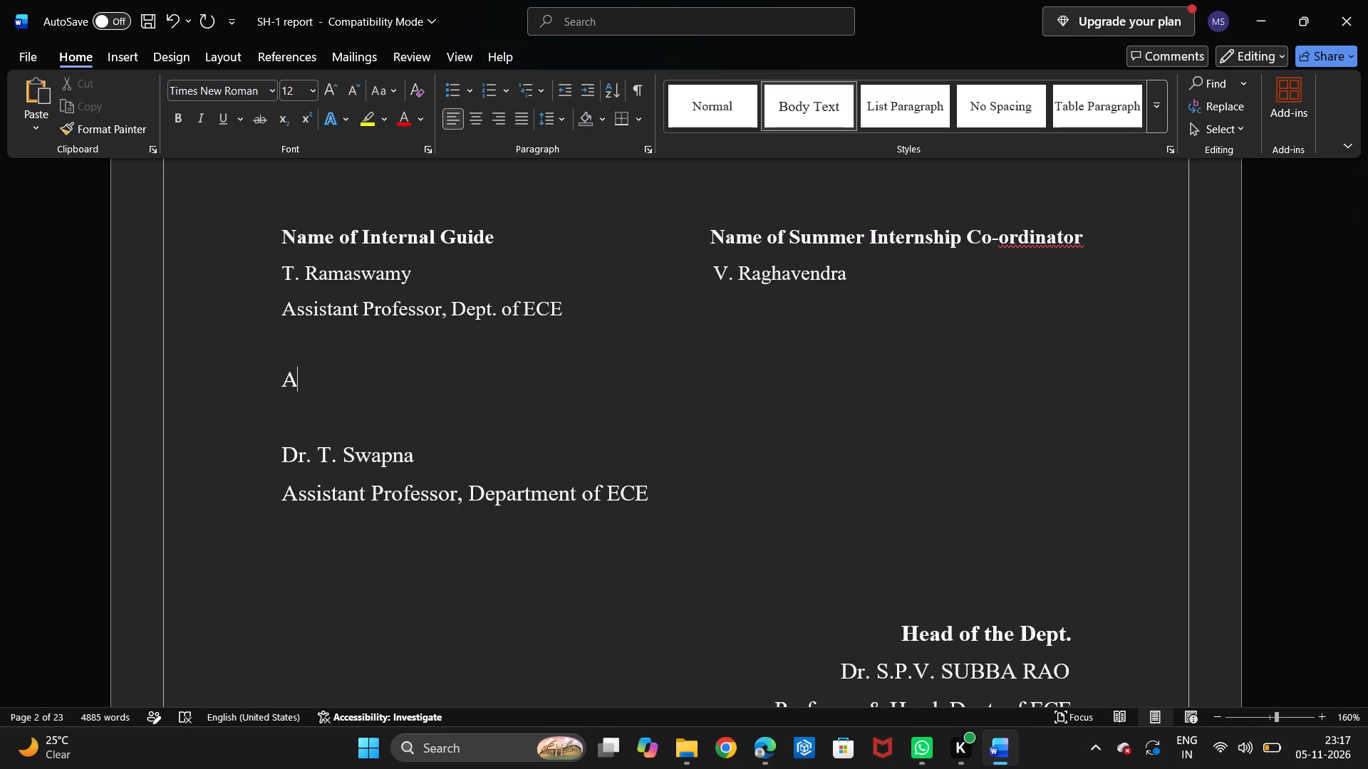
{"action": "type", "text": "ss"}
{"action": "key", "text": "i"}
{"action": "type", "text": "stant"}
{"action": "key", "text": "space"}
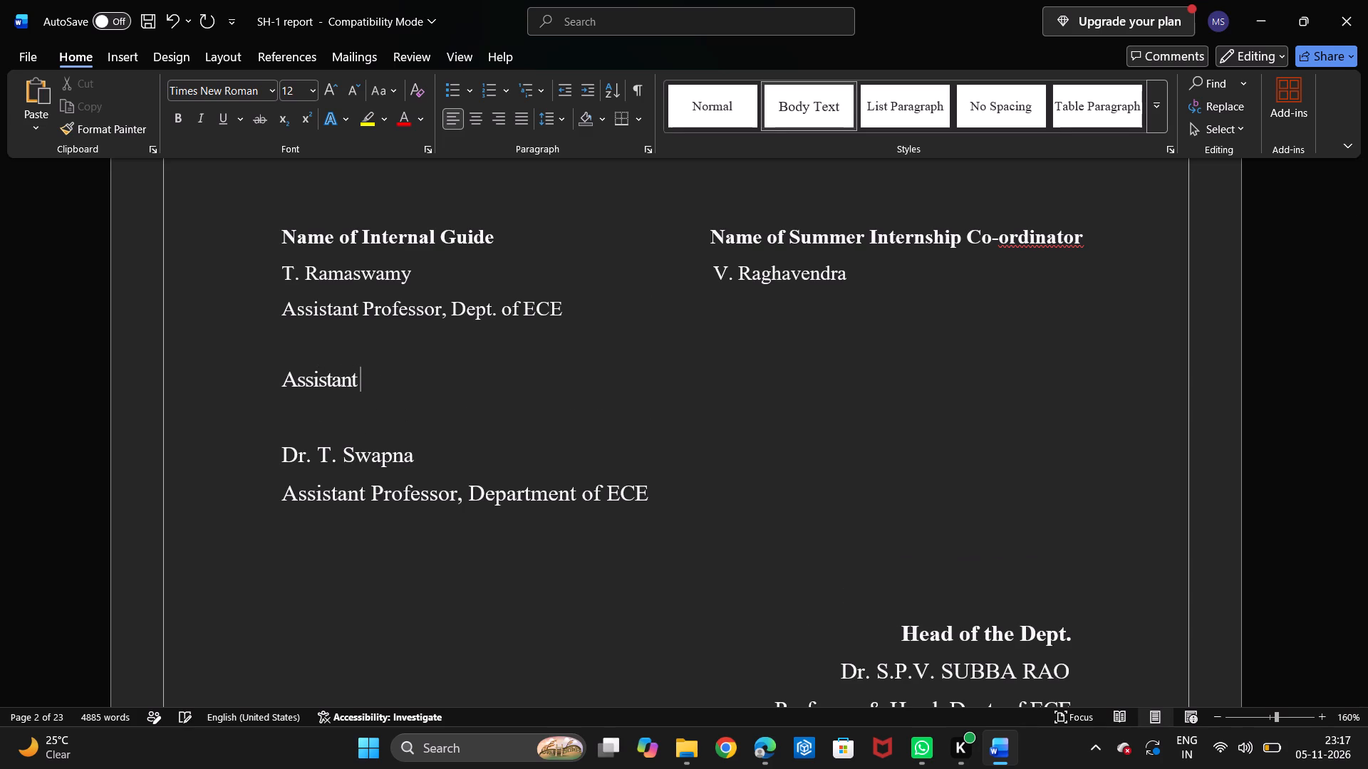
{"action": "type", "text": "Pr"}
{"action": "key", "text": "o"}
{"action": "type", "text": "fessor"}
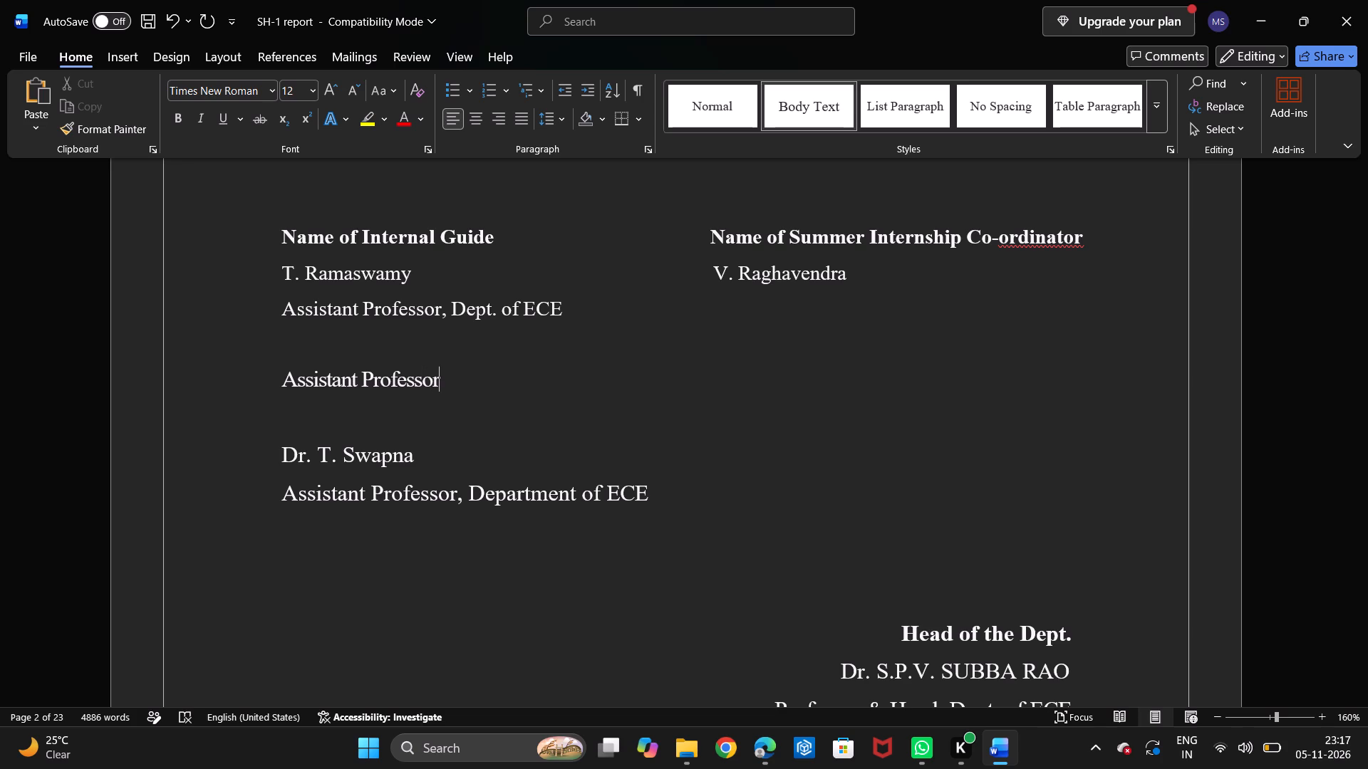
{"action": "key", "text": "comma"}
{"action": "type", "text": "de"}
{"action": "type", "text": "part"}
{"action": "type", "text": "ment"}
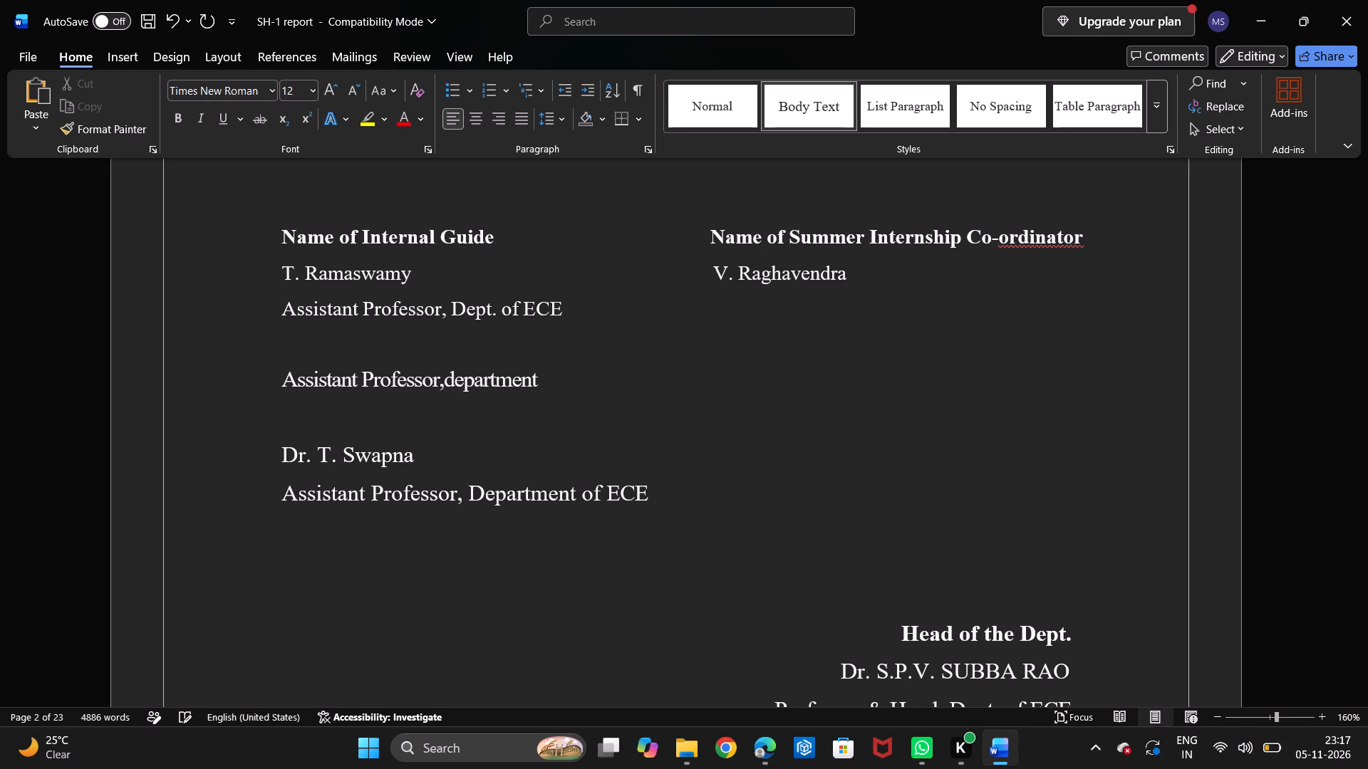
{"action": "key", "text": "space"}
{"action": "type", "text": "of"}
{"action": "key", "text": "space"}
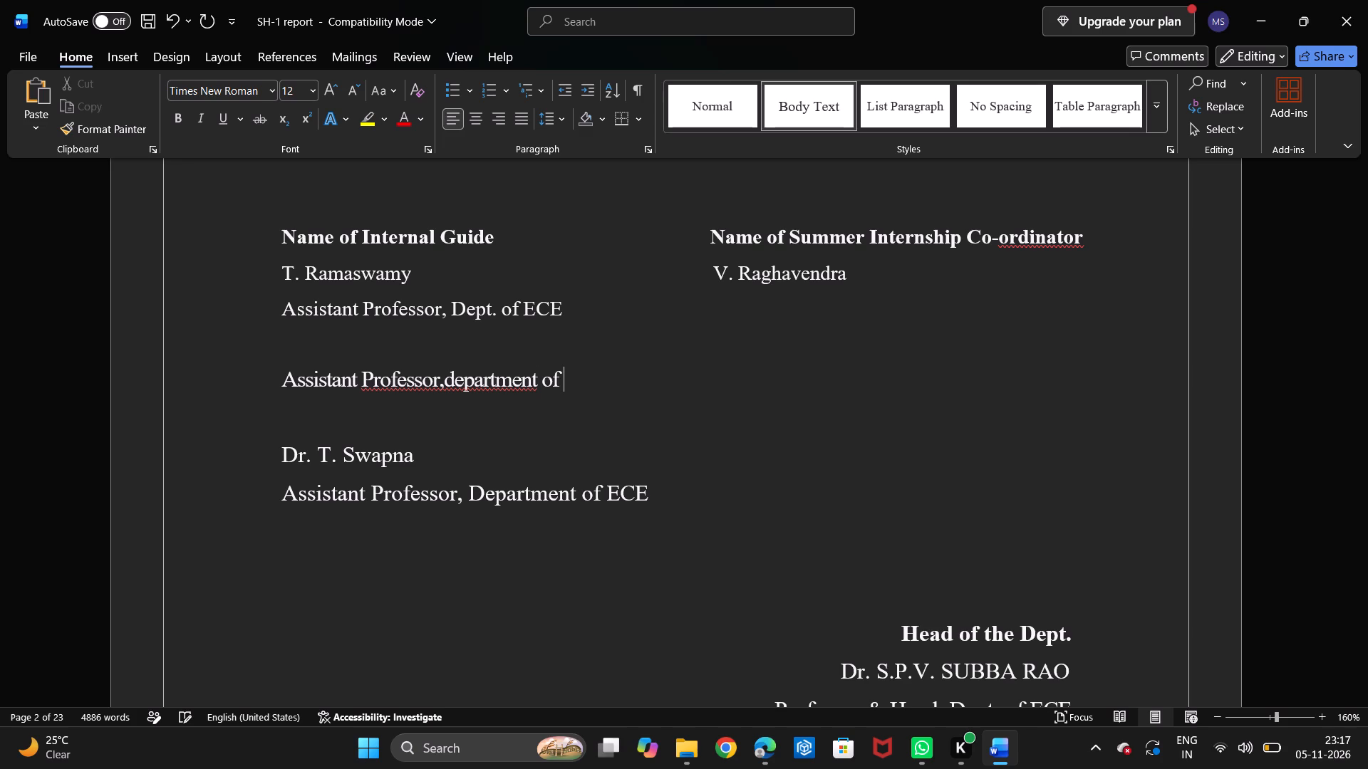
{"action": "key", "text": "shift+e"}
{"action": "type", "text": "Ce"}
{"action": "key", "text": "BackSpace"}
{"action": "key", "text": "shift+e"}
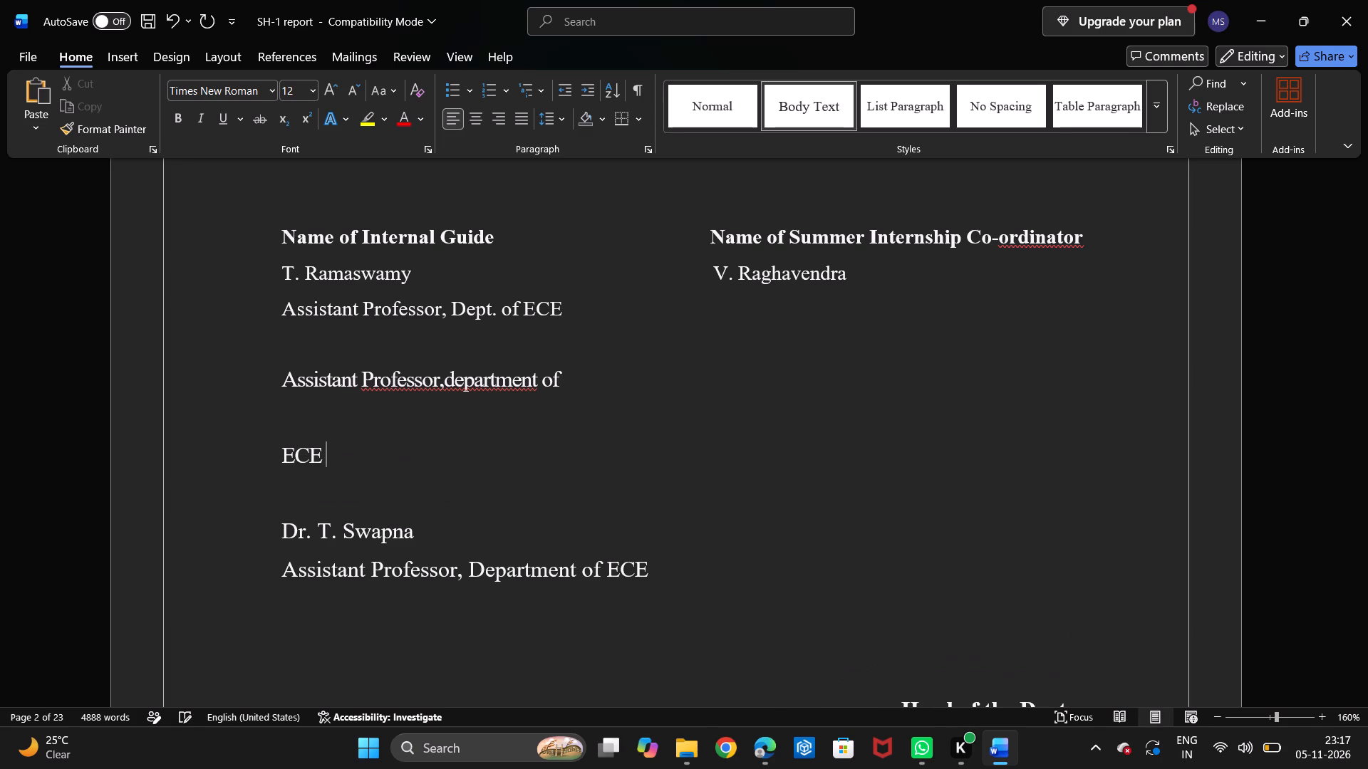
Delete the space before "ECE" to join it to the new designation's line, undoing a replacement space.
{"action": "left_click", "coordinate": [281, 455]}
{"action": "key", "text": "BackSpace"}
{"action": "key", "text": "space"}
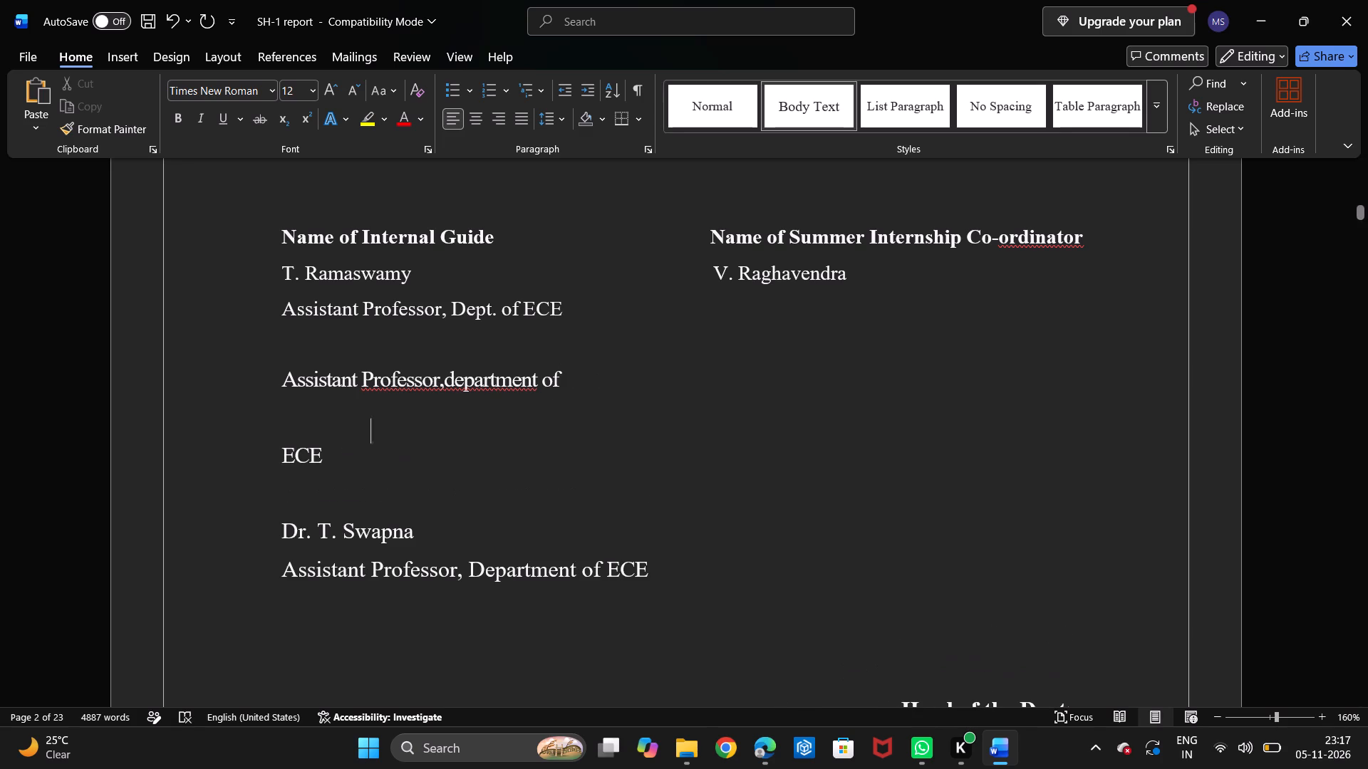
{"action": "key", "text": "ctrl+z"}
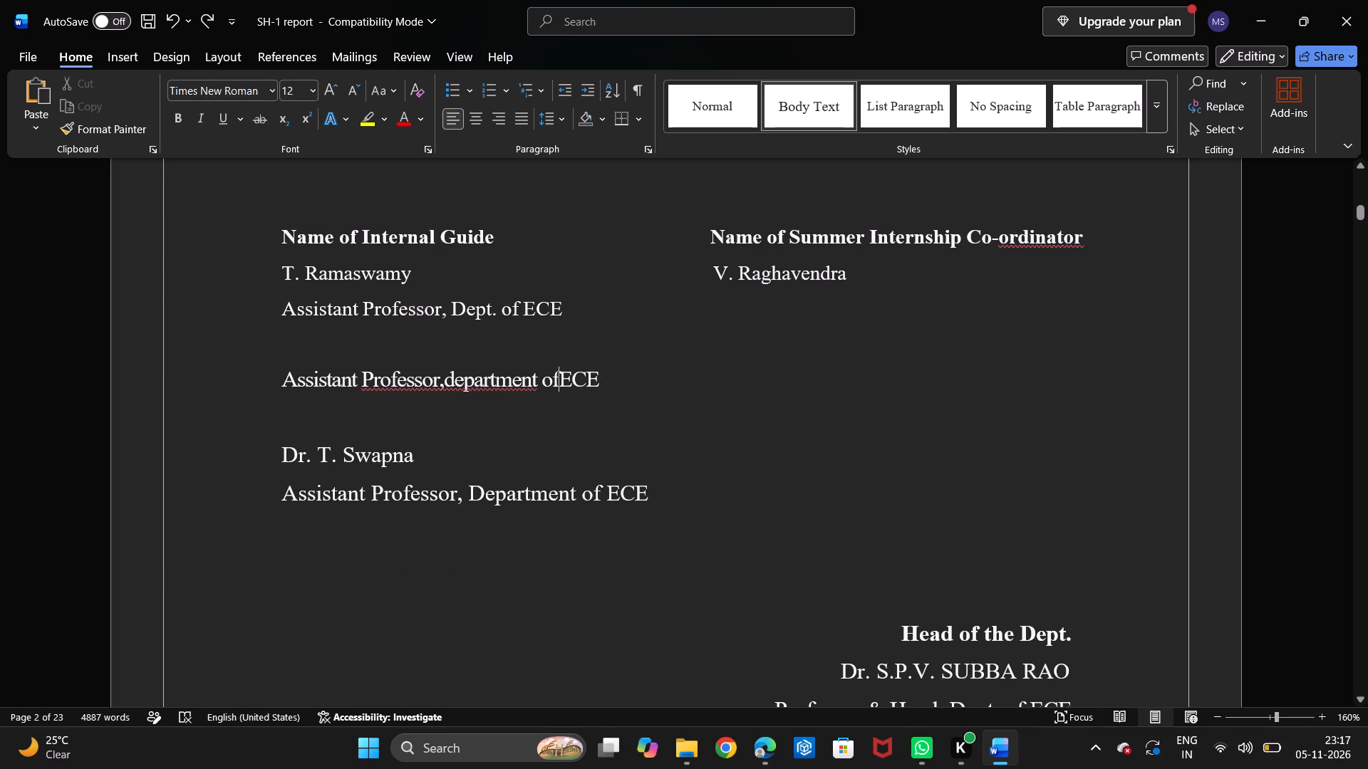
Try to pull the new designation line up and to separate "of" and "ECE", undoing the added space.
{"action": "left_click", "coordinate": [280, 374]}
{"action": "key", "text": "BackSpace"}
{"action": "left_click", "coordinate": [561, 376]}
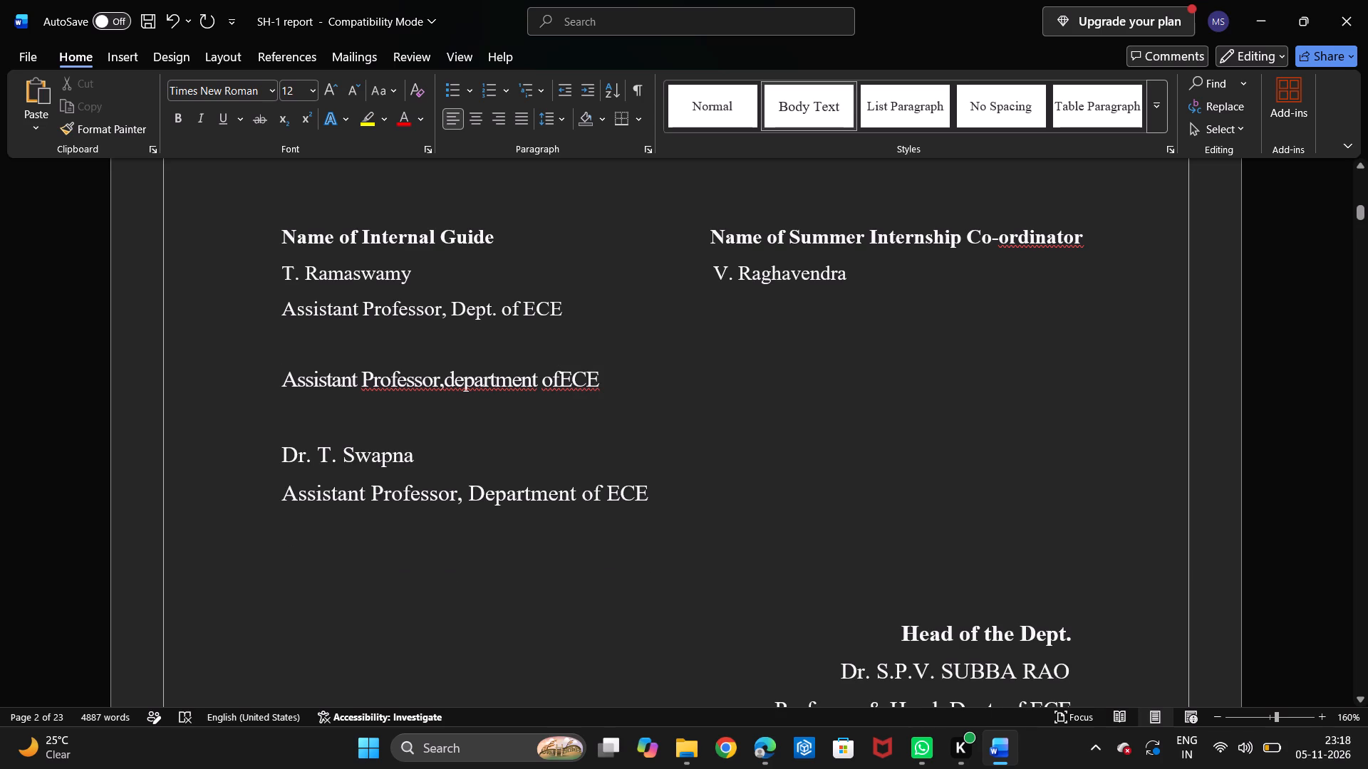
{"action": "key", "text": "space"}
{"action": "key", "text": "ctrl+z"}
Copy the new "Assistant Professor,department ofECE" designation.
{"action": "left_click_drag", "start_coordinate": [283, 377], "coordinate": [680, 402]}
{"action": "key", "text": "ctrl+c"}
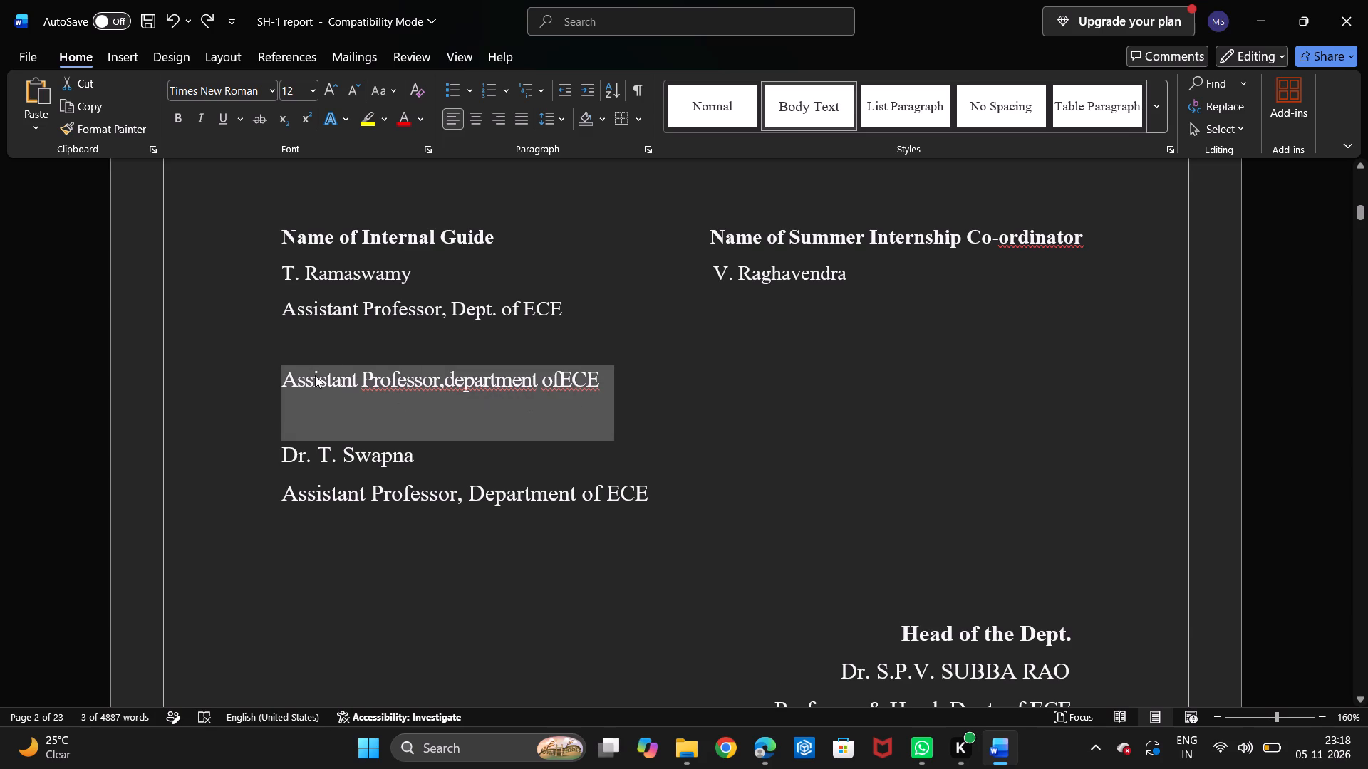
Remove padding spaces immediately before the new designation to pull it towards the first guide's designation line.
{"action": "left_click", "coordinate": [315, 375]}
{"action": "left_click", "coordinate": [283, 375]}
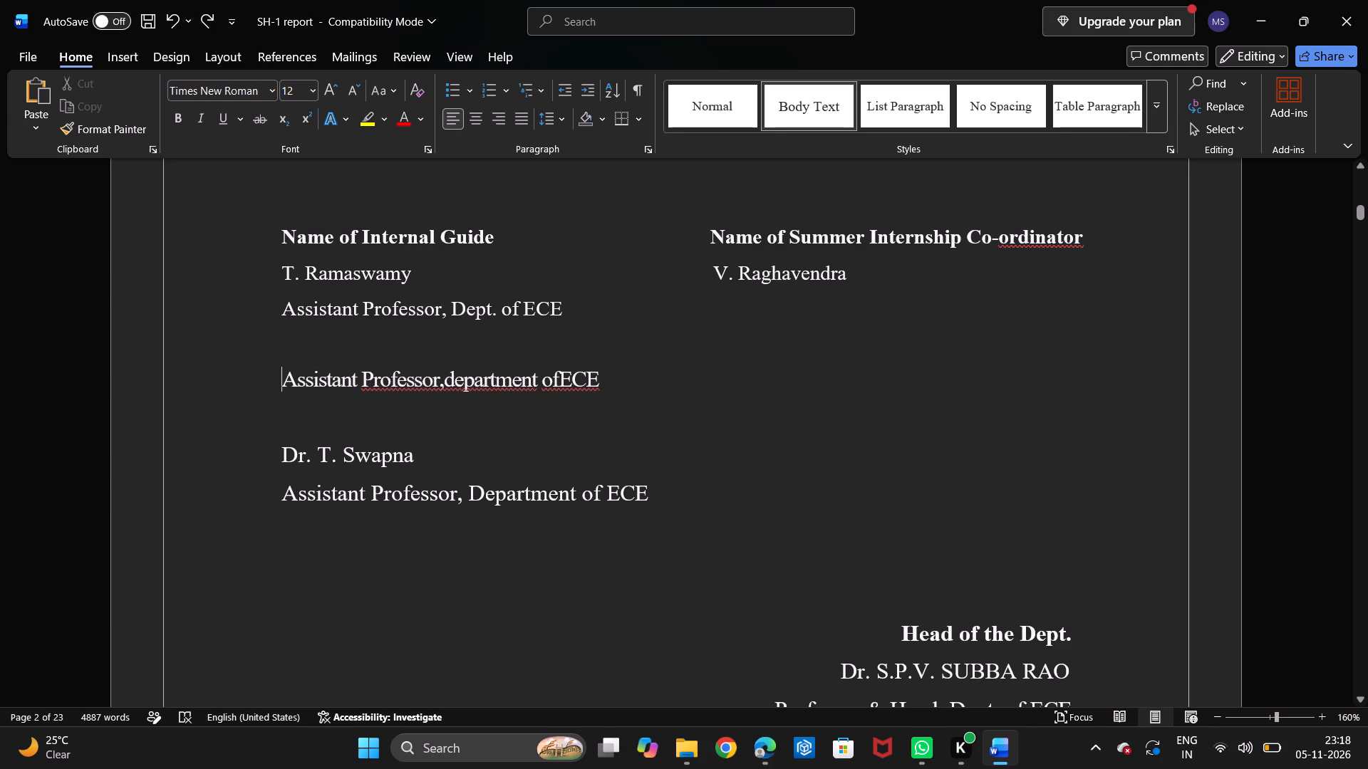
{"action": "key", "text": "BackSpace"}
{"action": "key", "text": "BackSpace"}
{"action": "key", "text": "BackSpace"}
{"action": "key", "text": "BackSpace"}
{"action": "key", "text": "BackSpace"}
{"action": "key", "text": "BackSpace"}
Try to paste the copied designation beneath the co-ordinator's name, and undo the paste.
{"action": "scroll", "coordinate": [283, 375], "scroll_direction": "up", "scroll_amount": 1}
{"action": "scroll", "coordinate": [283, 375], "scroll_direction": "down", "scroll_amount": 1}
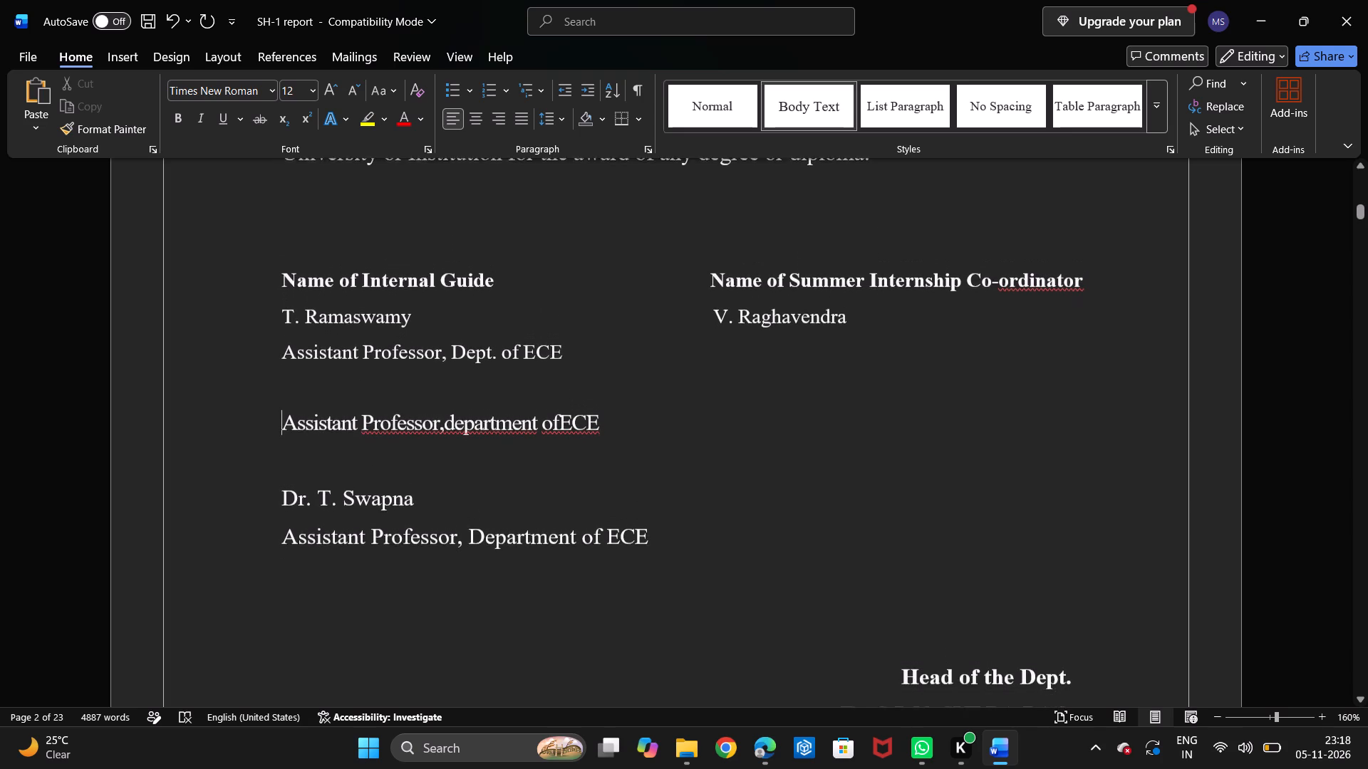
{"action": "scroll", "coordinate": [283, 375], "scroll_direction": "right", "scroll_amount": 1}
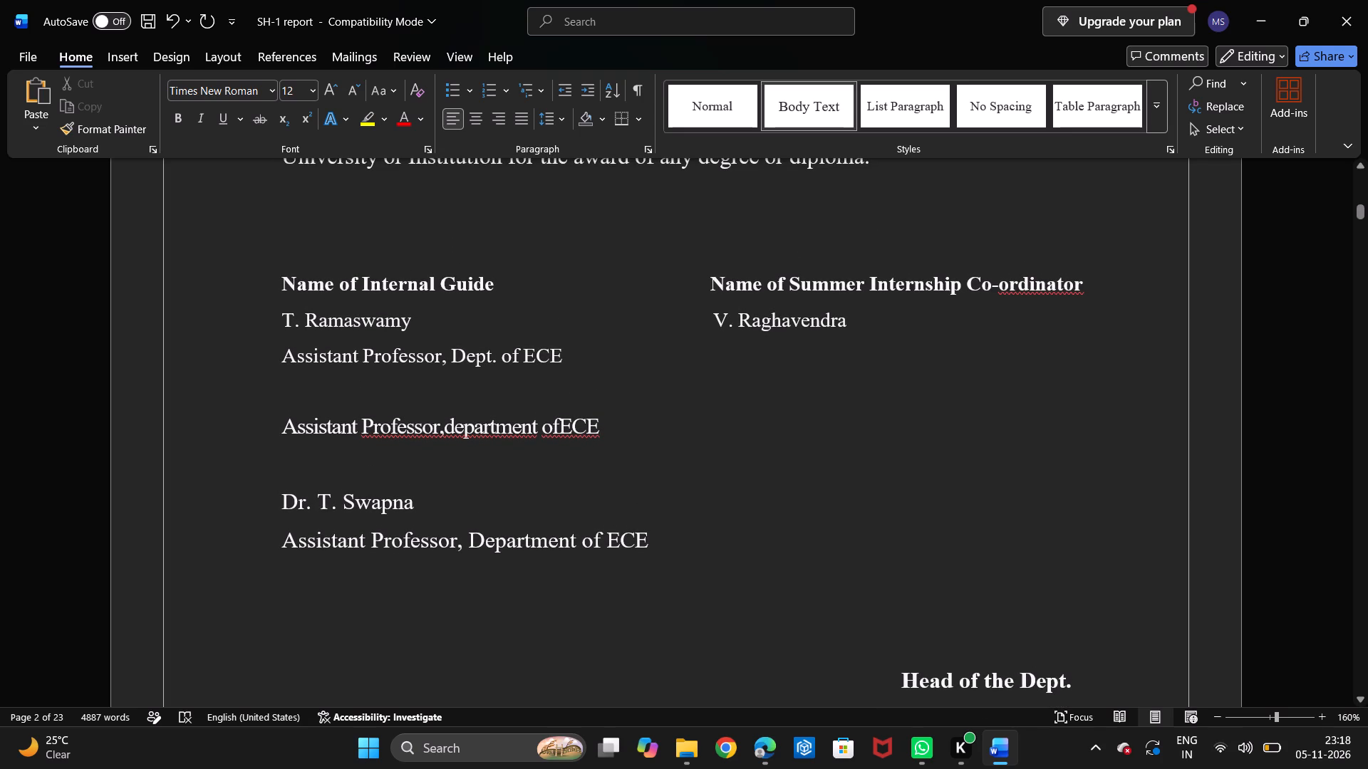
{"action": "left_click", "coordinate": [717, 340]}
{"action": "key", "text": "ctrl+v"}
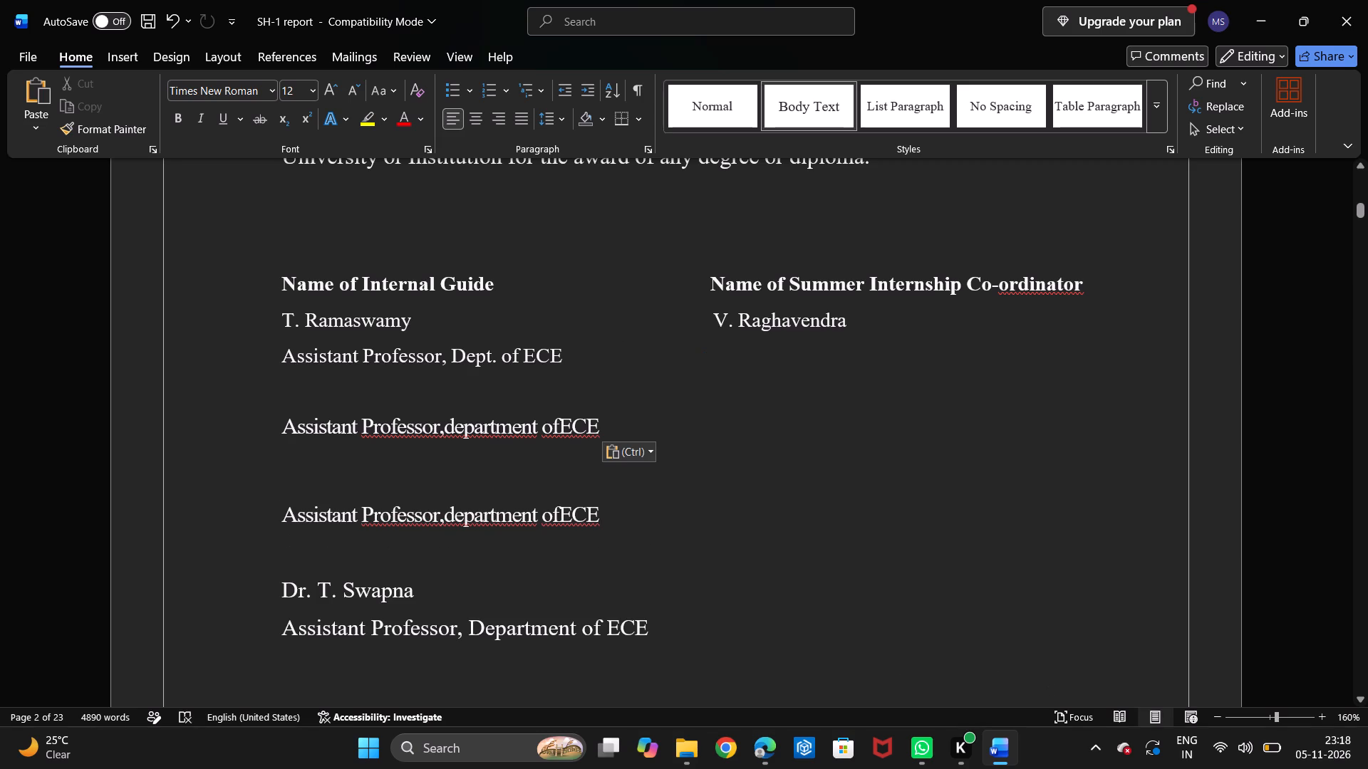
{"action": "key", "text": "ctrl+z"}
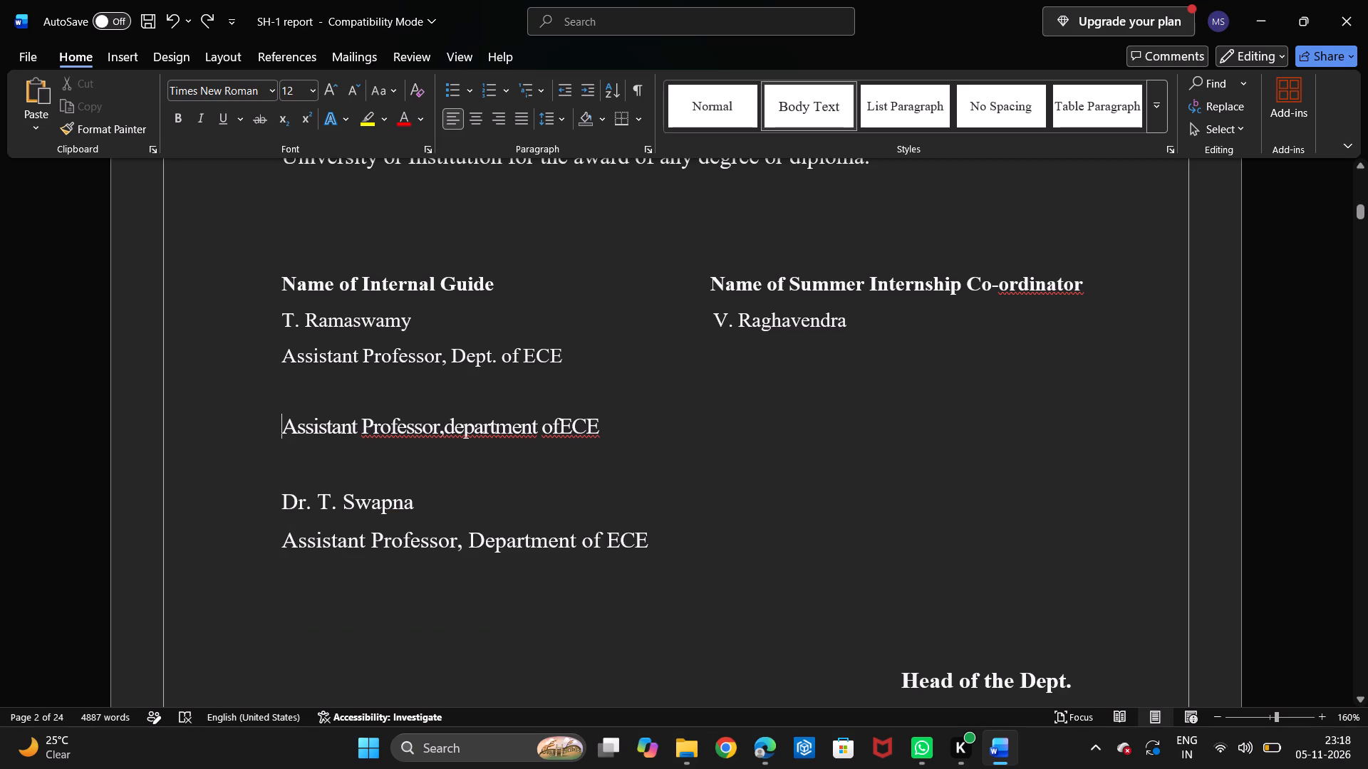
Apply the Body Text style to the paragraph holding the first guide's and co-ordinator's designations.
{"action": "left_click", "coordinate": [823, 109]}
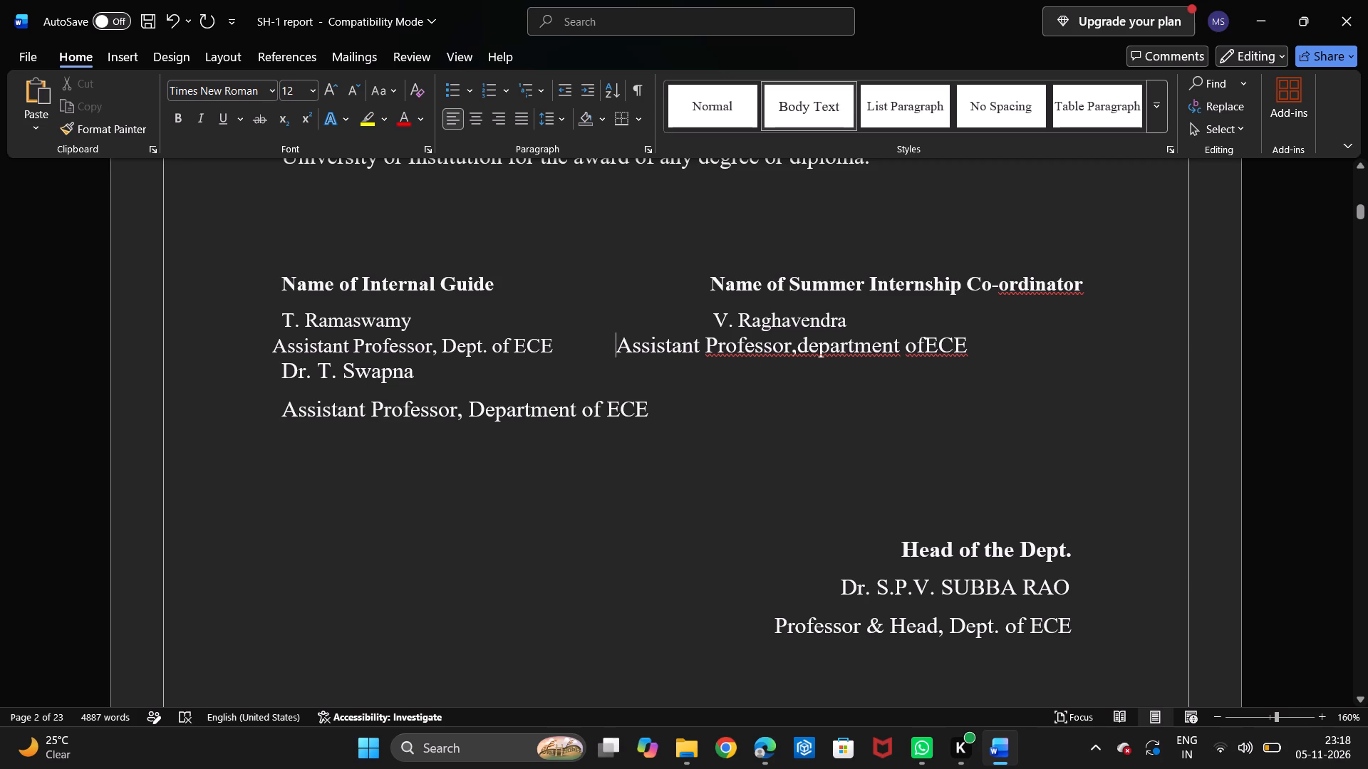
Insert spaces before the co-ordinator's designation to align its start with the co-ordinator's name above.
{"action": "key", "text": "space"}
{"action": "key", "text": "space"}
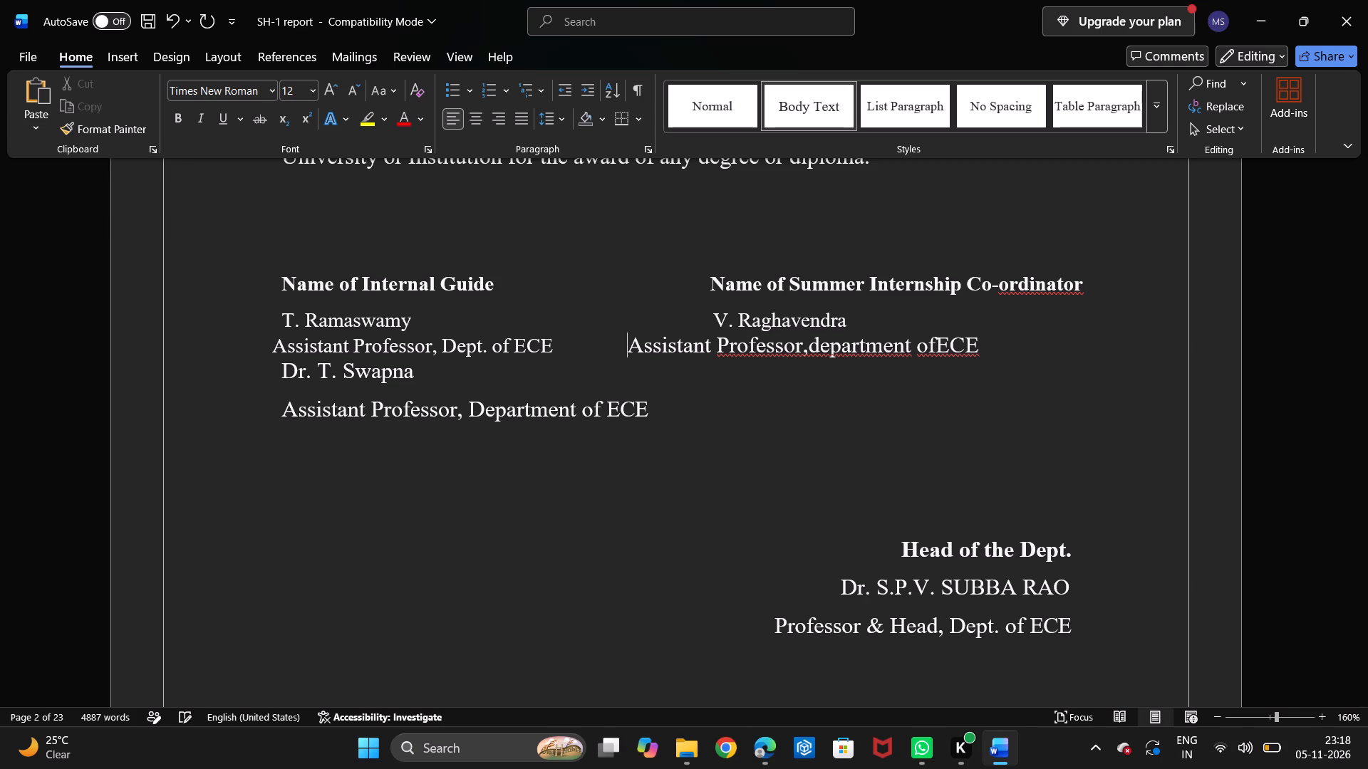
{"action": "key", "text": "space"}
{"action": "key", "text": "space"}
{"action": "key", "text": "space"}
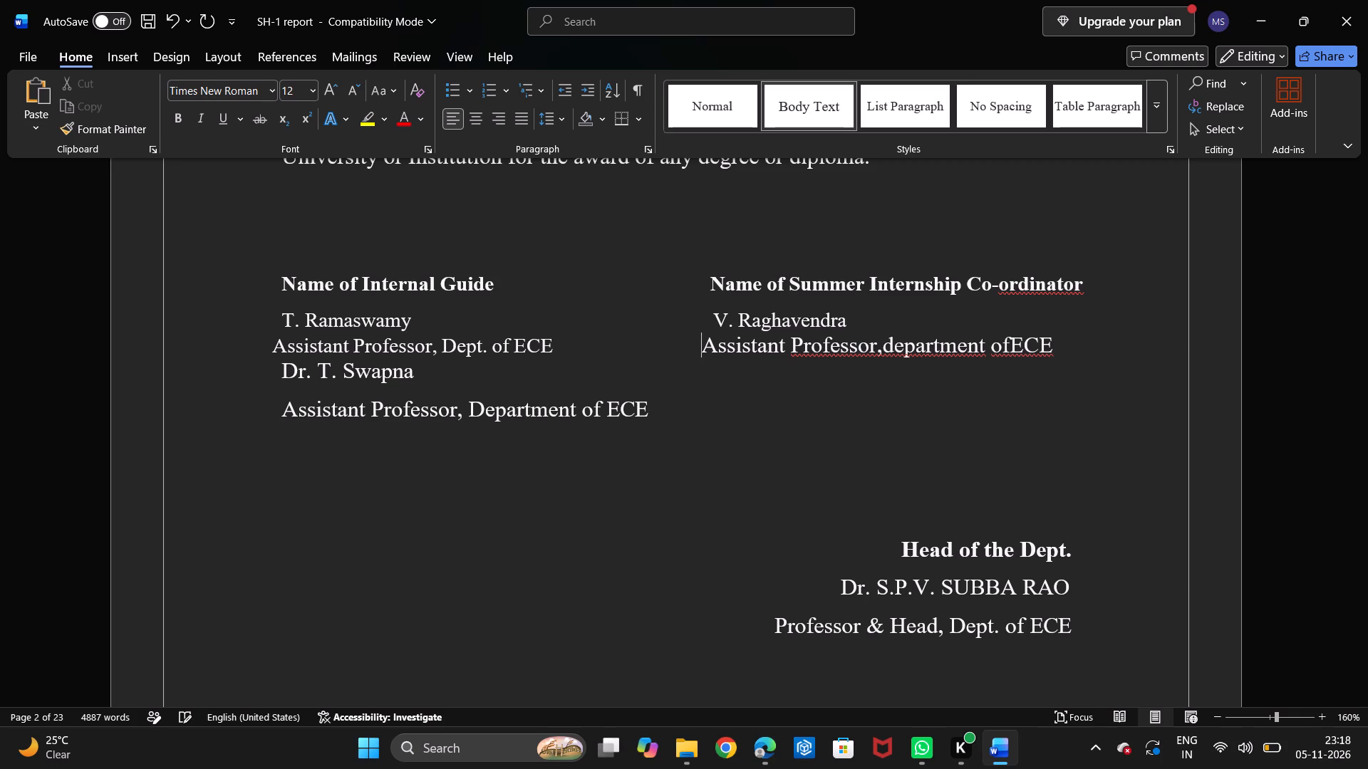
{"action": "key", "text": "space"}
{"action": "key", "text": "space"}
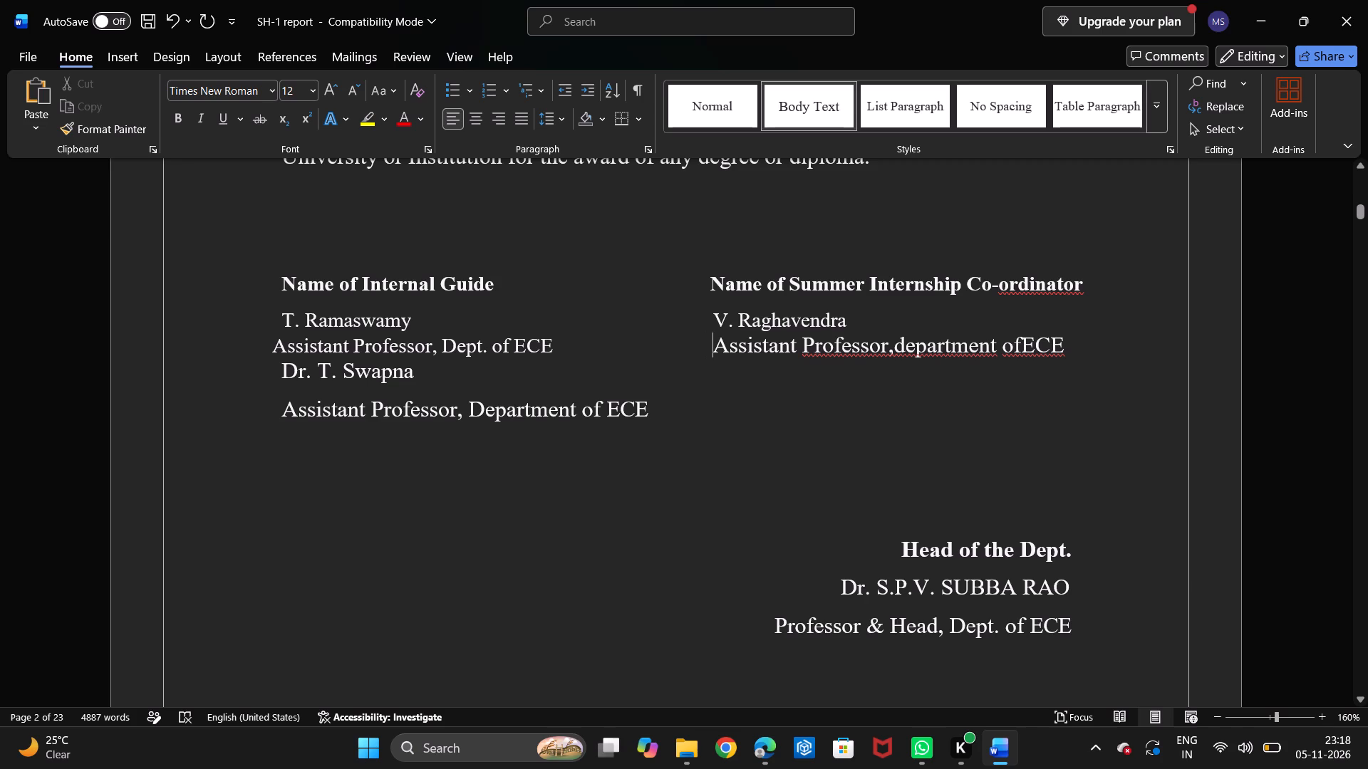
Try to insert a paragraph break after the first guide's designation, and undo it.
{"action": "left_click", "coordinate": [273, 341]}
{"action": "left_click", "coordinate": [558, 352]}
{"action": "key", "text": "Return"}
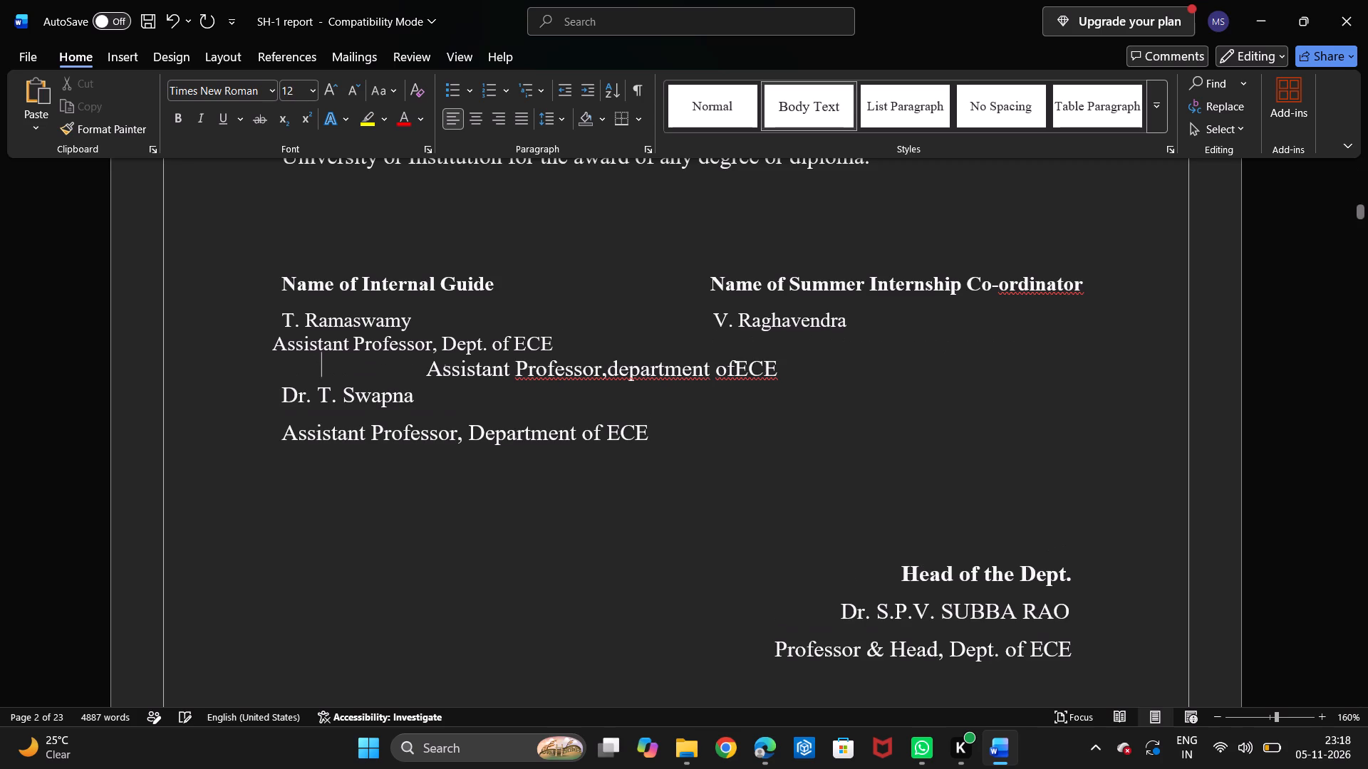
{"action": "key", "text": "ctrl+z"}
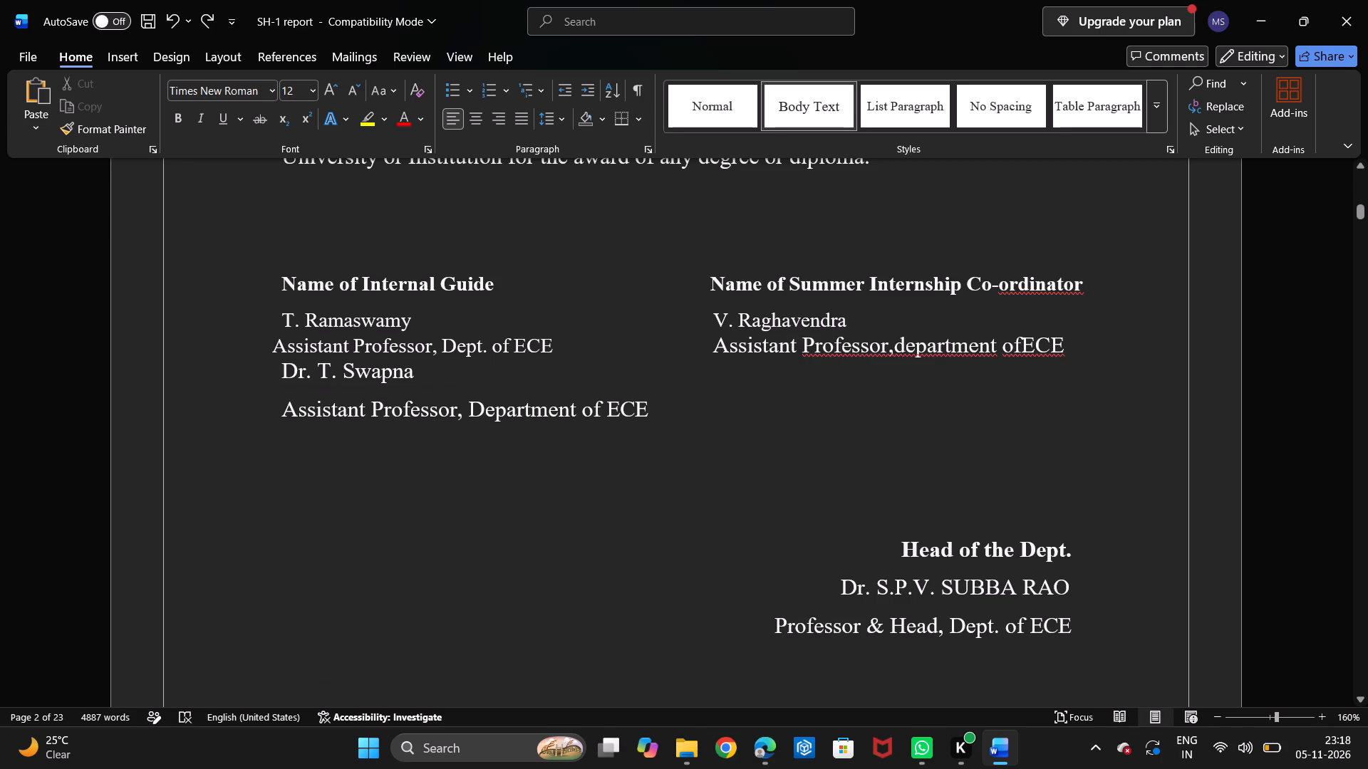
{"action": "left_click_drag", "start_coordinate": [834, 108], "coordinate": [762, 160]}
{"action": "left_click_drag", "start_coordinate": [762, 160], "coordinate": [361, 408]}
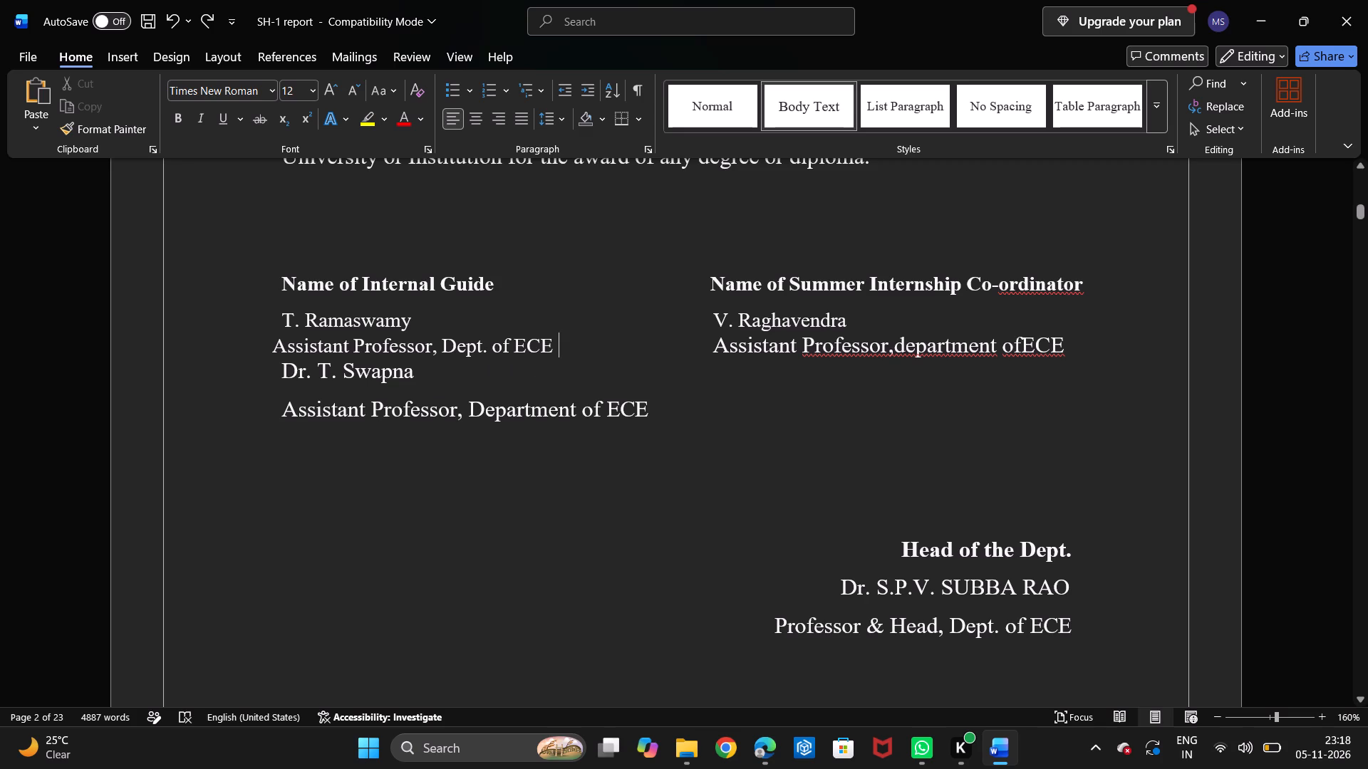
Insert a space between "of" and "ECE" in the co-ordinator's designation.
{"action": "left_click", "coordinate": [1102, 340]}
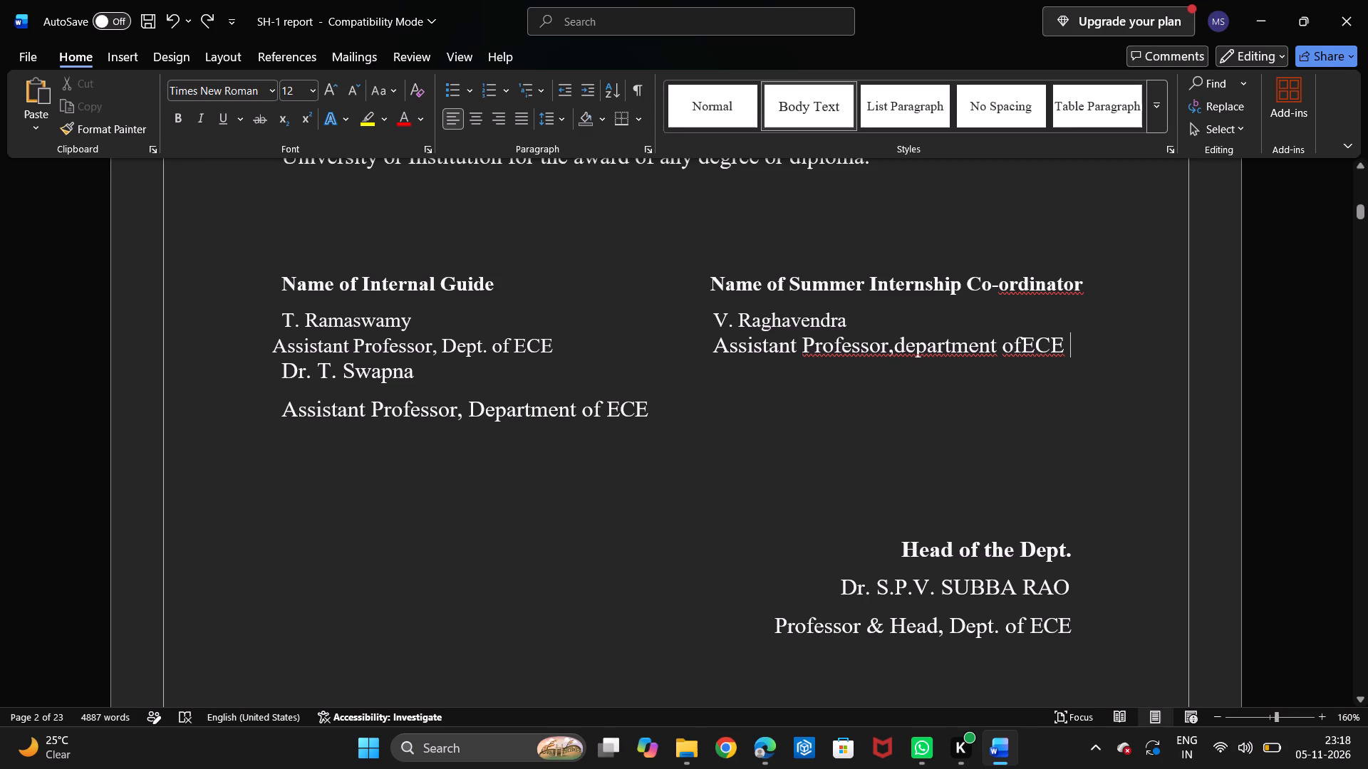
{"action": "left_click", "coordinate": [1024, 348]}
{"action": "key", "text": "space"}
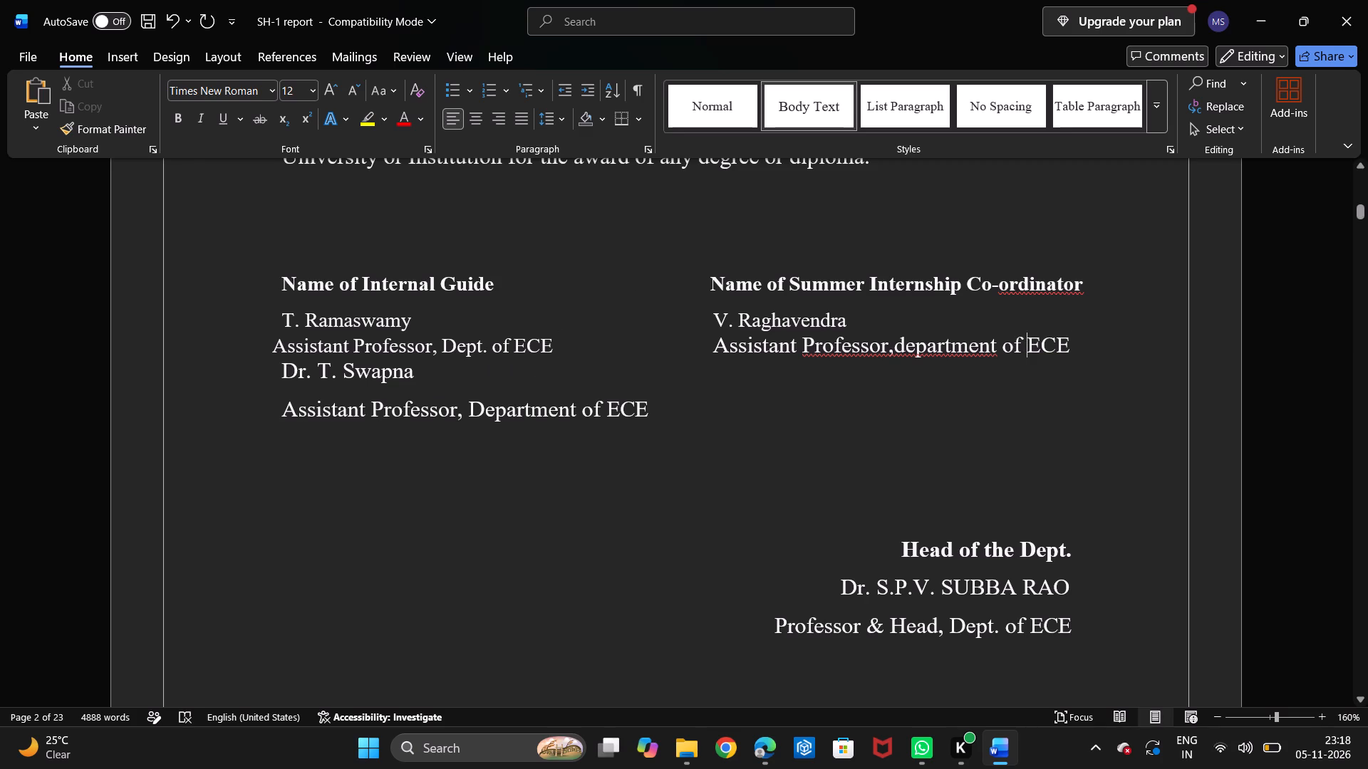
Insert three paragraph breaks after the co-ordinator's designation to separate the first guide's details from the second guide's name.
{"action": "left_click", "coordinate": [1081, 347]}
{"action": "key", "text": "Return"}
{"action": "key", "text": "Return"}
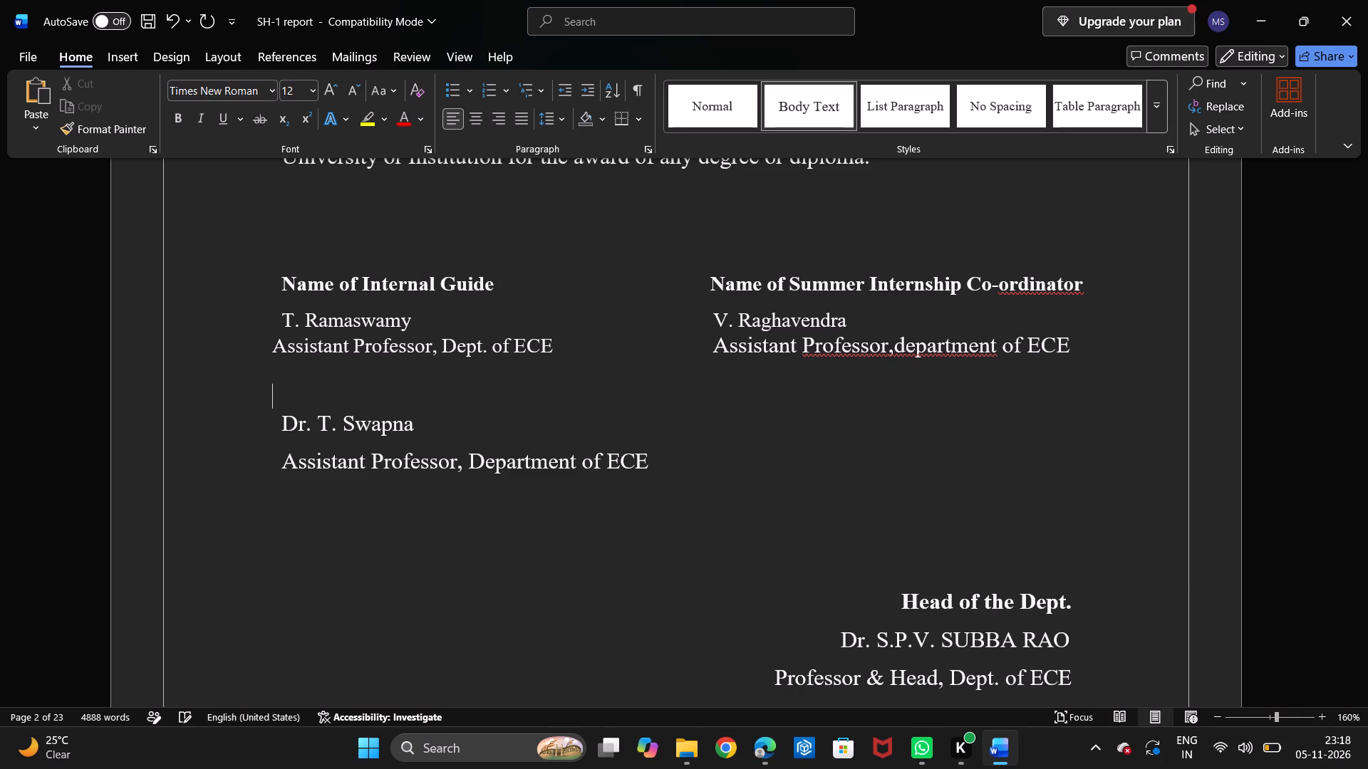
{"action": "key", "text": "Return"}
{"action": "scroll", "coordinate": [1081, 347], "scroll_direction": "down", "scroll_amount": 1}
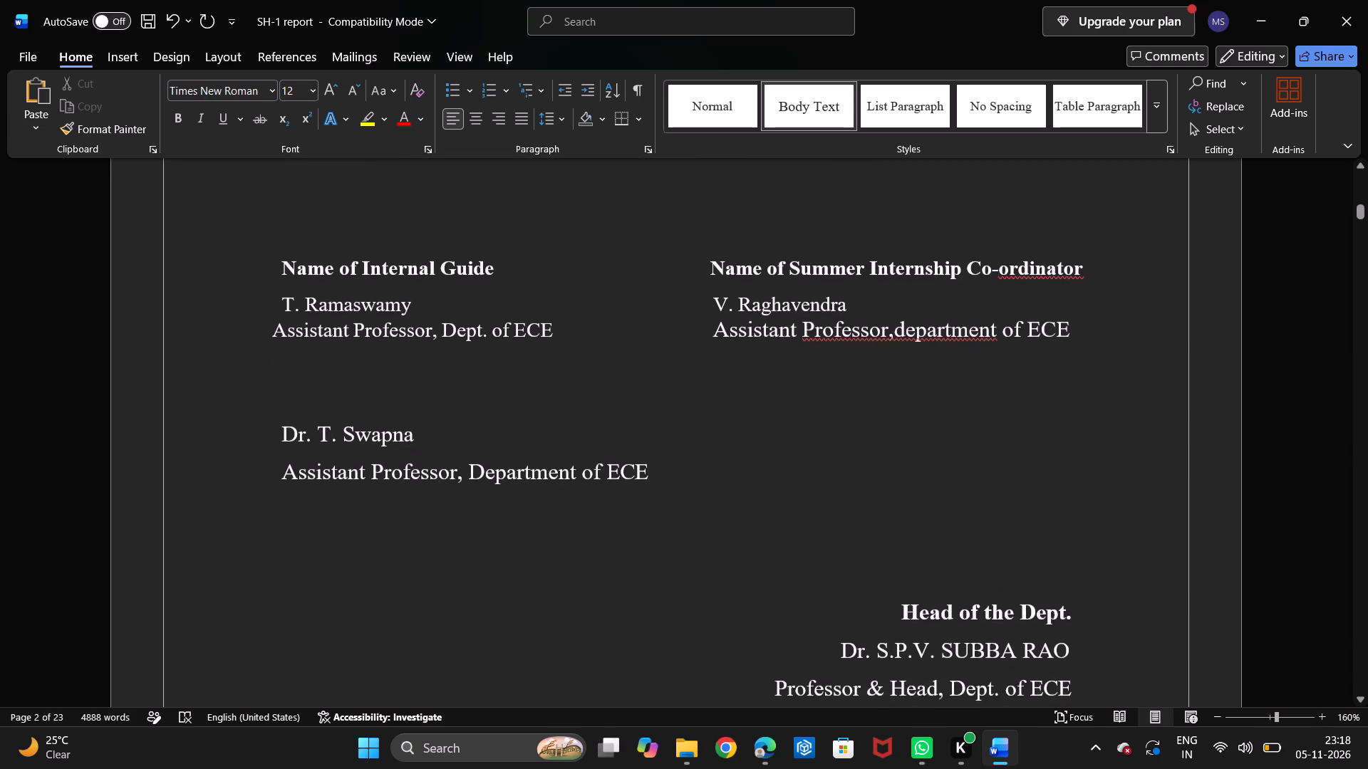
Indent the first guide's designation by one space and remove one space before the co-ordinator's designation to realign it with the name above.
{"action": "left_click", "coordinate": [275, 319]}
{"action": "key", "text": "space"}
{"action": "key", "text": "space"}
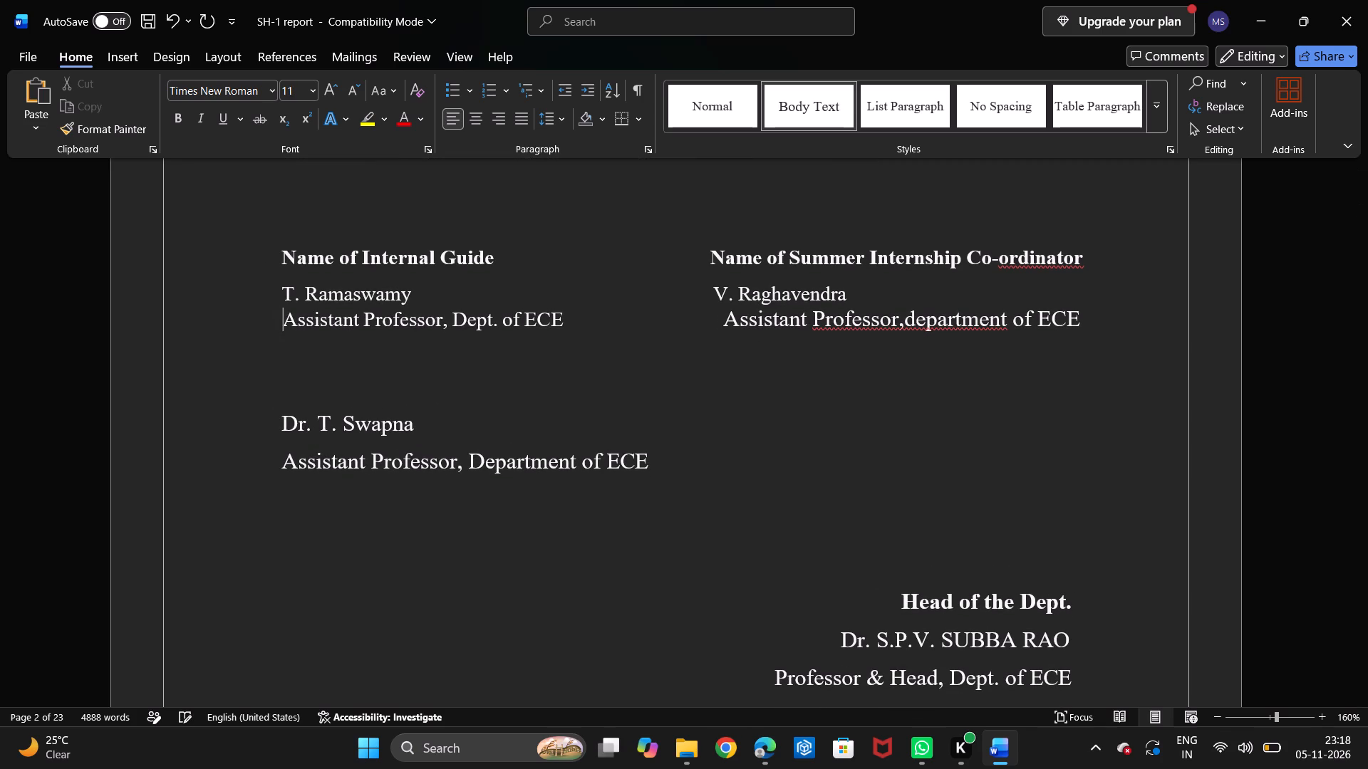
{"action": "key", "text": "BackSpace"}
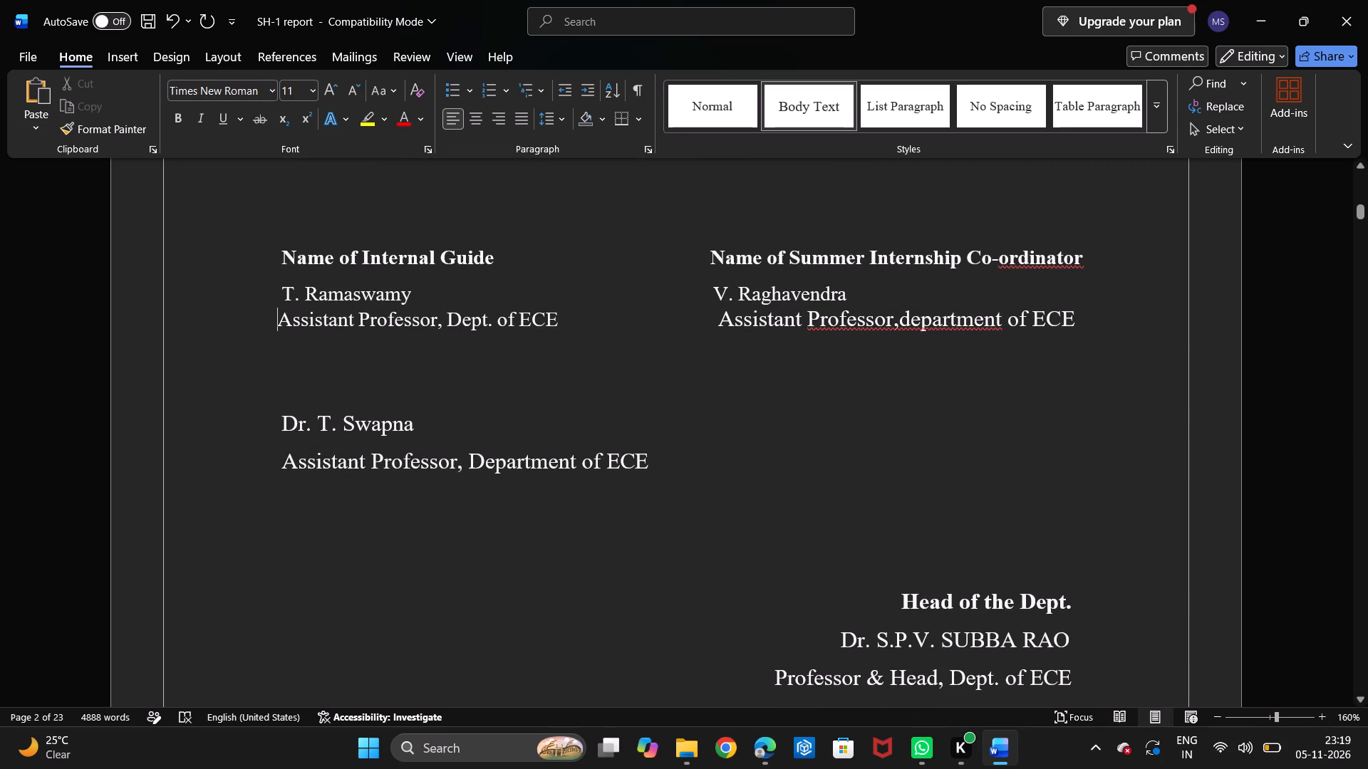
{"action": "left_click", "coordinate": [718, 318]}
{"action": "key", "text": "BackSpace"}
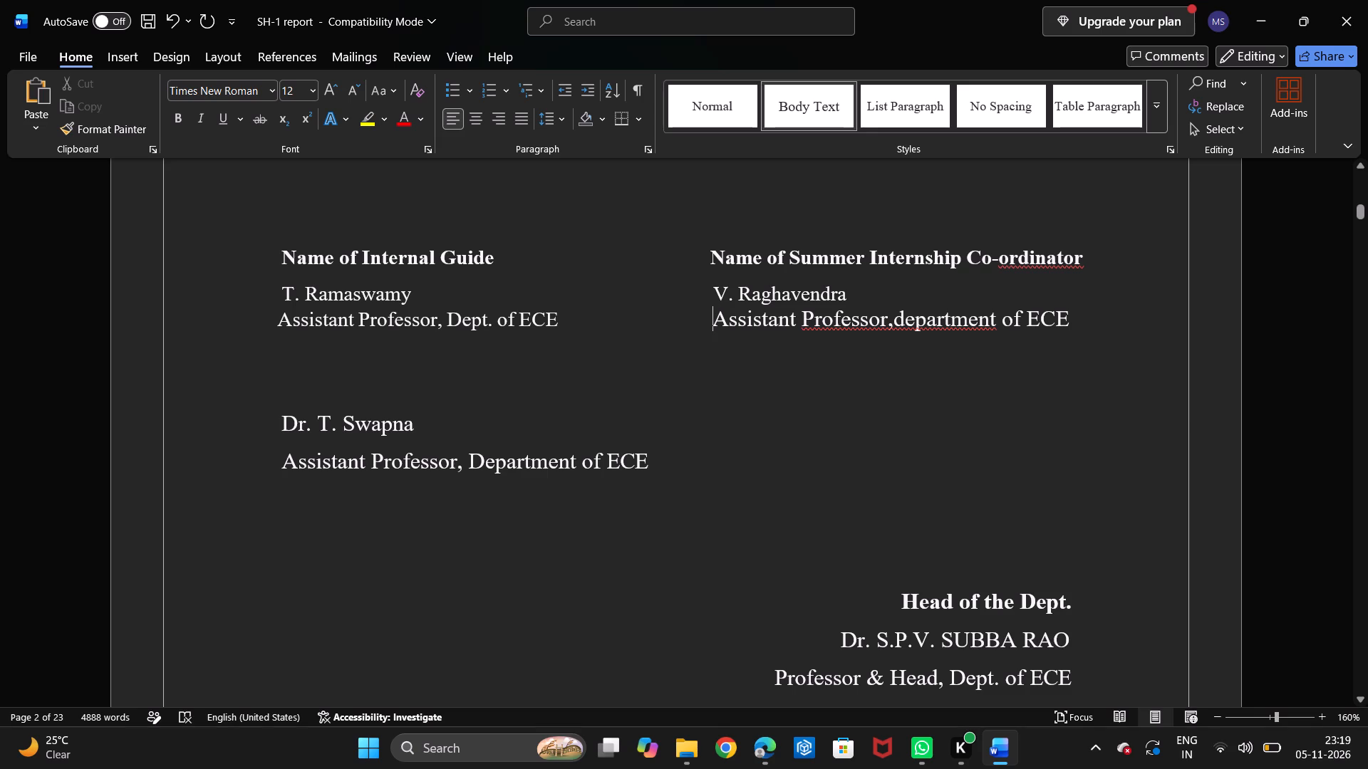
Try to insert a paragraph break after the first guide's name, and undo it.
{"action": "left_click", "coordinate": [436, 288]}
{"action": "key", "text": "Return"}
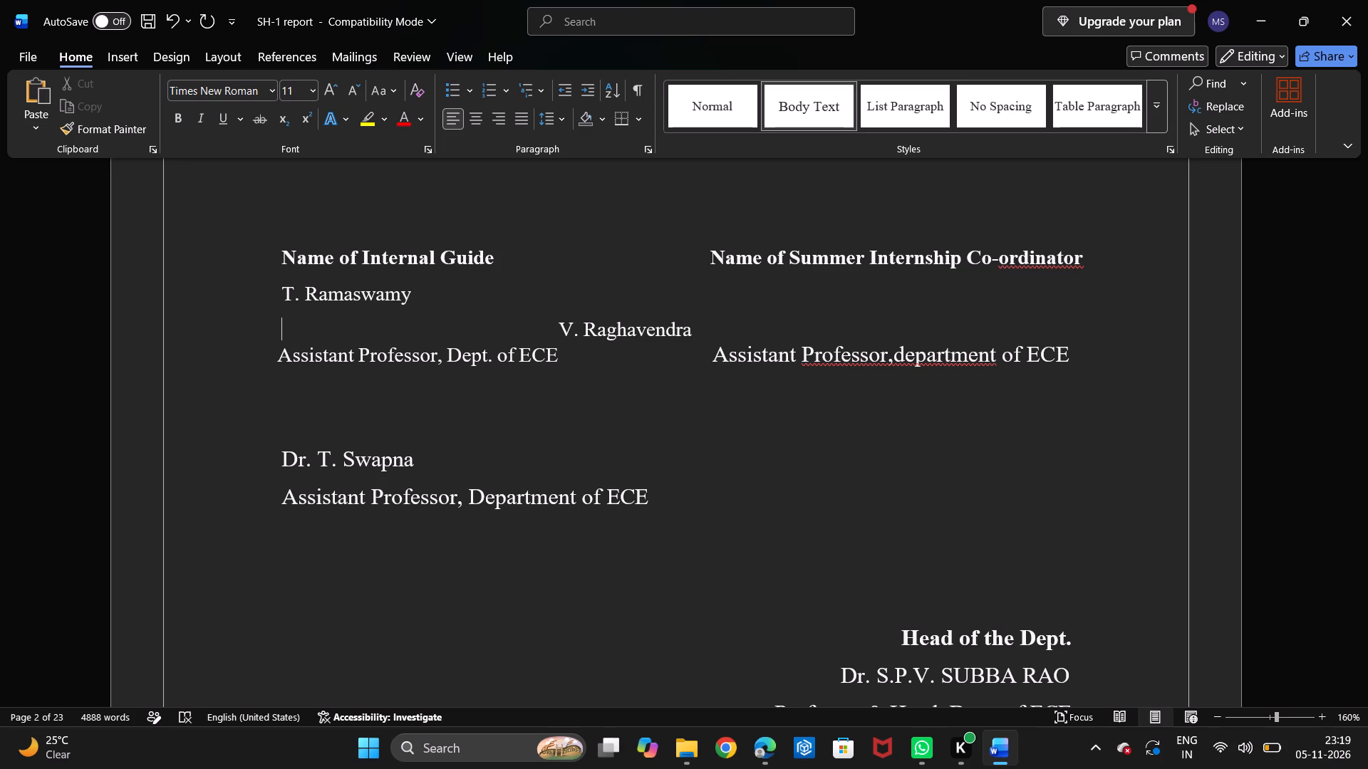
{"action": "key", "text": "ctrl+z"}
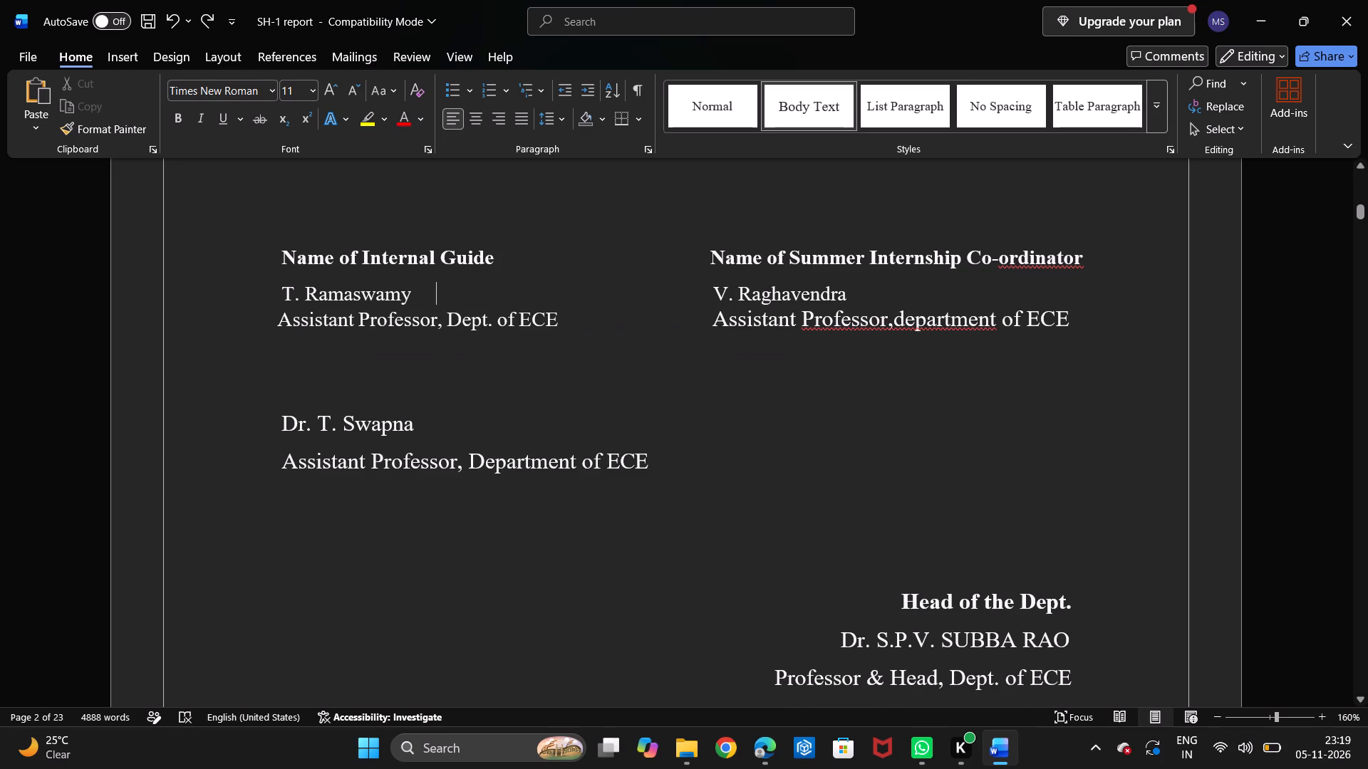
Add an "&" indented by nine spaces on the blank line between the first guide's designation and the second guide's name.
{"action": "scroll", "coordinate": [724, 429], "scroll_direction": "right", "scroll_amount": 1}
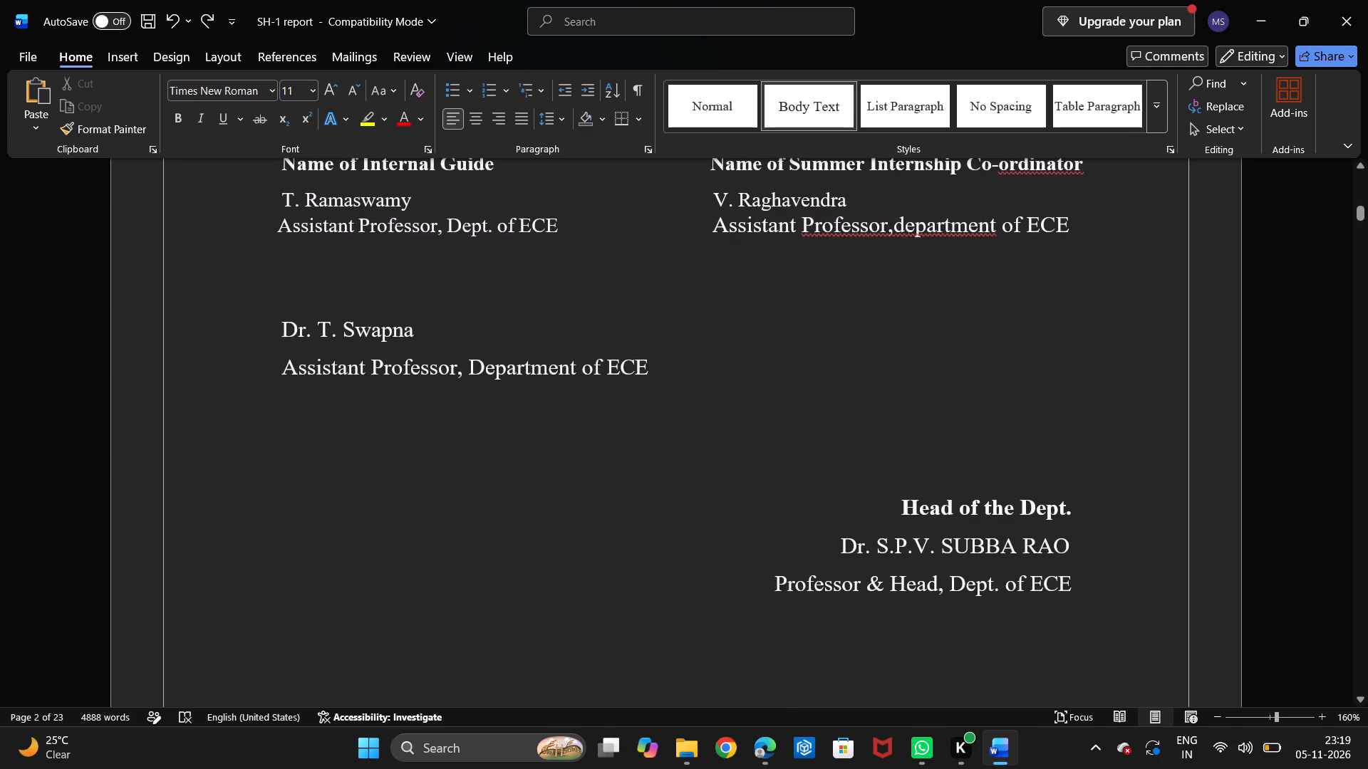
{"action": "left_click", "coordinate": [393, 279]}
{"action": "key", "text": "space"}
{"action": "key", "text": "space"}
{"action": "key", "text": "space"}
{"action": "key", "text": "space"}
{"action": "key", "text": "space"}
{"action": "key", "text": "space"}
{"action": "key", "text": "space"}
{"action": "key", "text": "space"}
{"action": "key", "text": "space"}
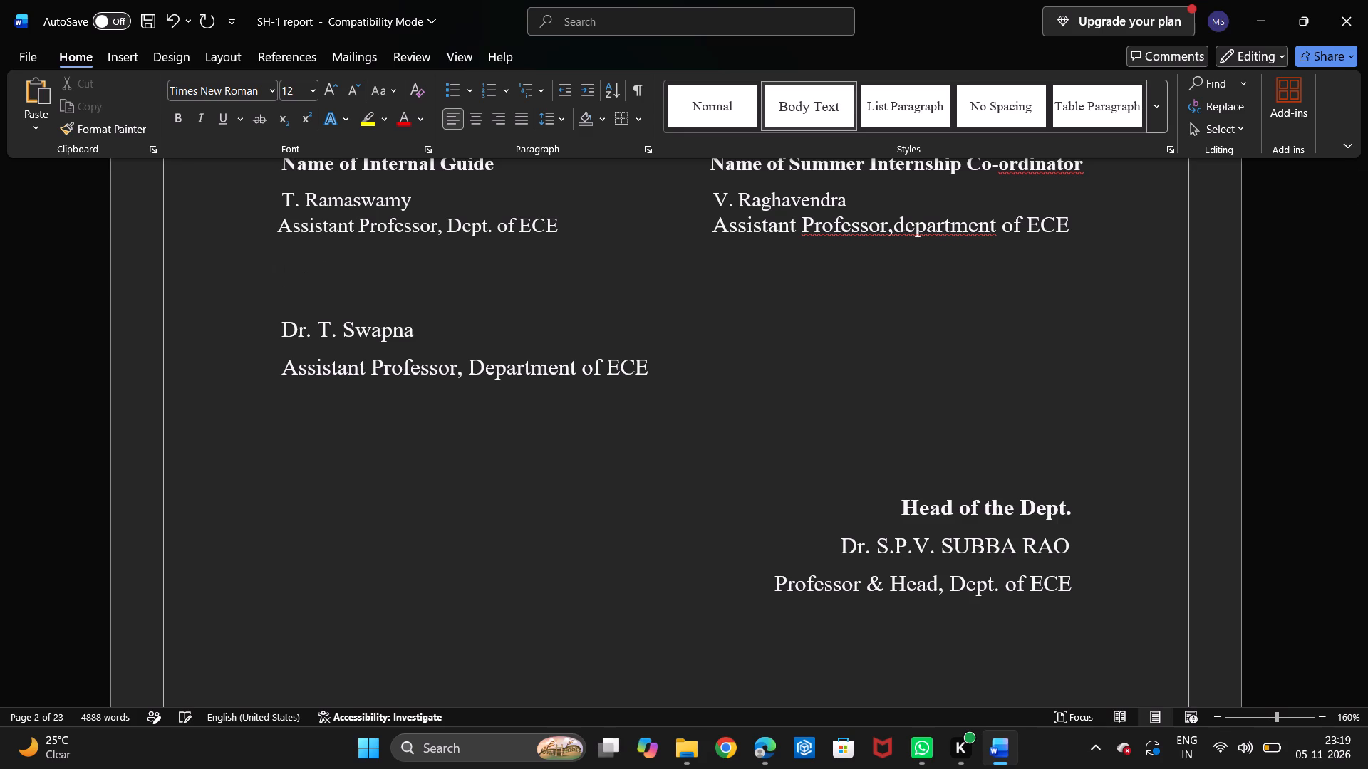
{"action": "key", "text": "shift+ampersand"}
In the declaration's "under the guidance of" sentence, replace both guides' names and the designation between them with the internship co-ordinator's name.
{"action": "scroll", "coordinate": [507, 377], "scroll_direction": "up", "scroll_amount": 1}
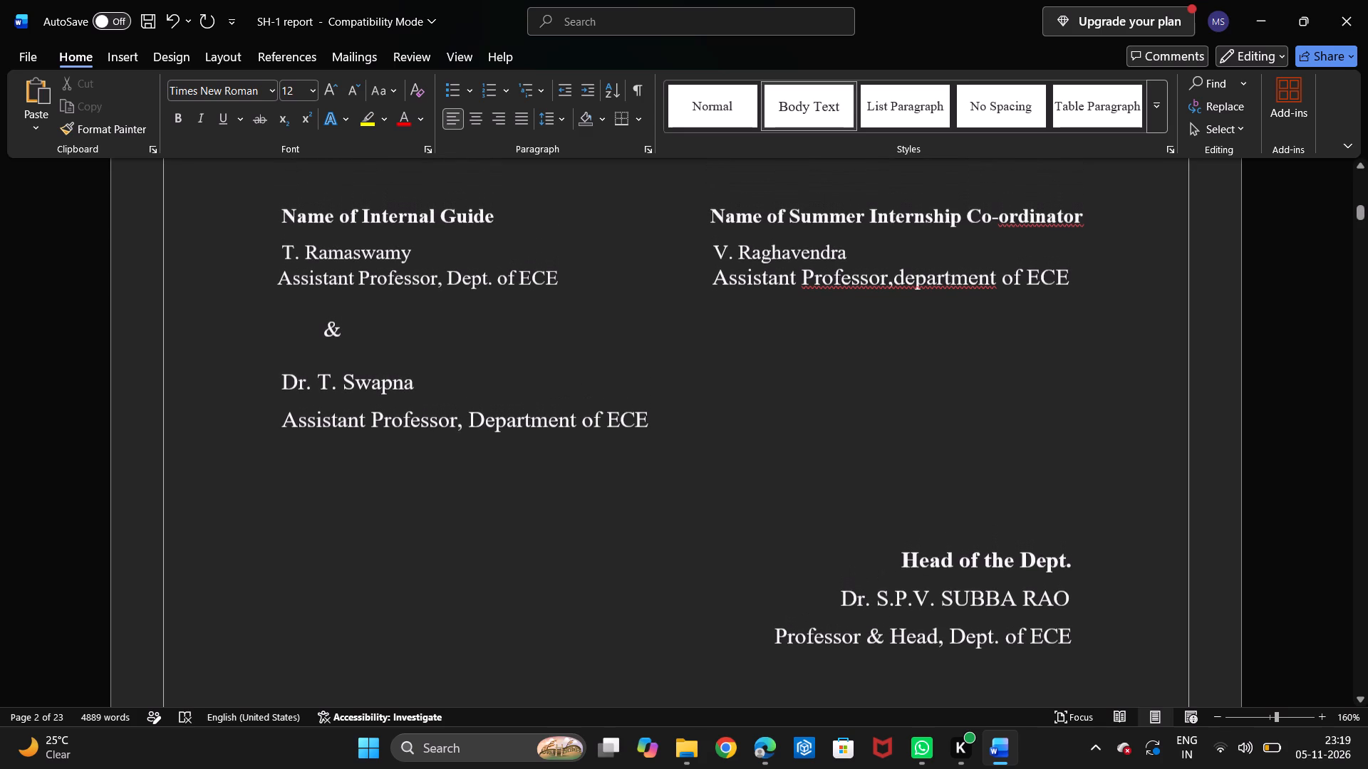
{"action": "scroll", "coordinate": [507, 377], "scroll_direction": "down", "scroll_amount": 2}
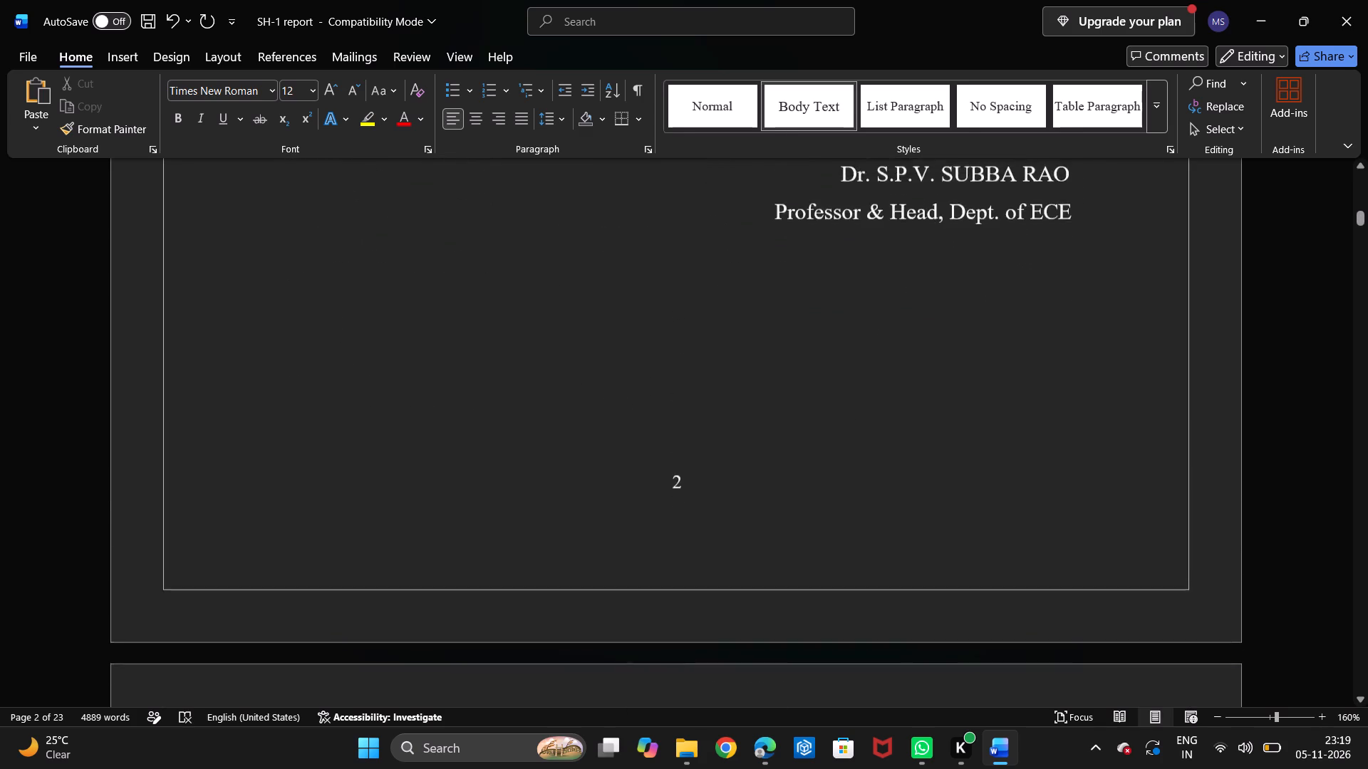
{"action": "scroll", "coordinate": [507, 377], "scroll_direction": "down", "scroll_amount": 2}
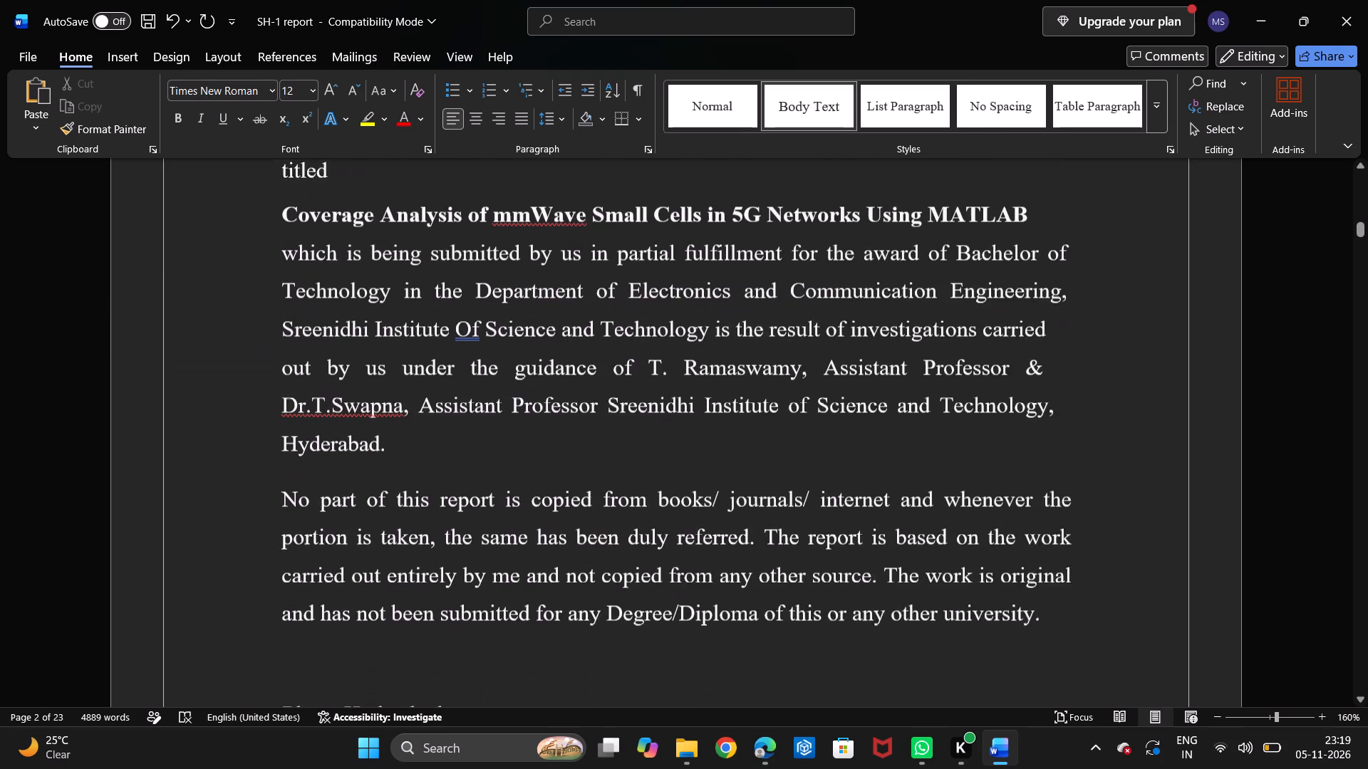
{"action": "scroll", "coordinate": [507, 377], "scroll_direction": "down", "scroll_amount": 1}
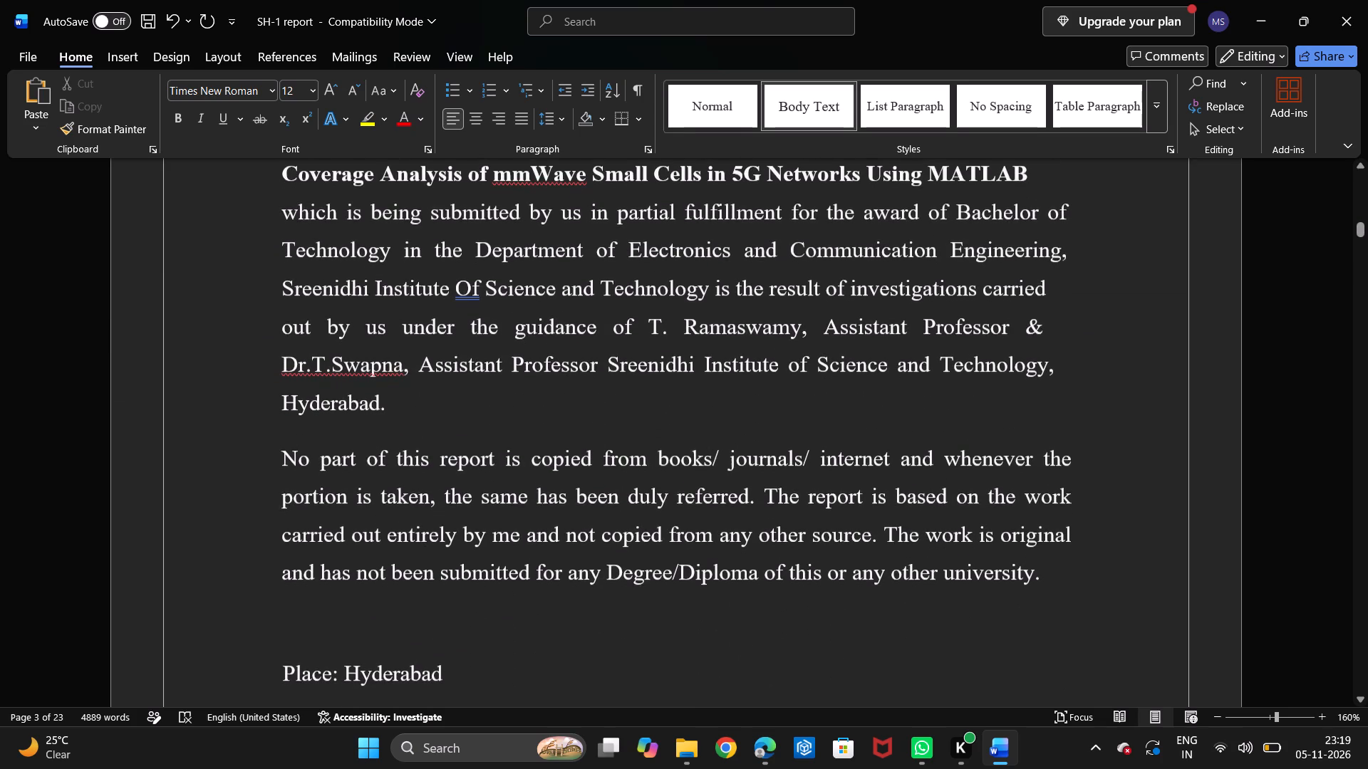
{"action": "scroll", "coordinate": [507, 377], "scroll_direction": "down", "scroll_amount": 1}
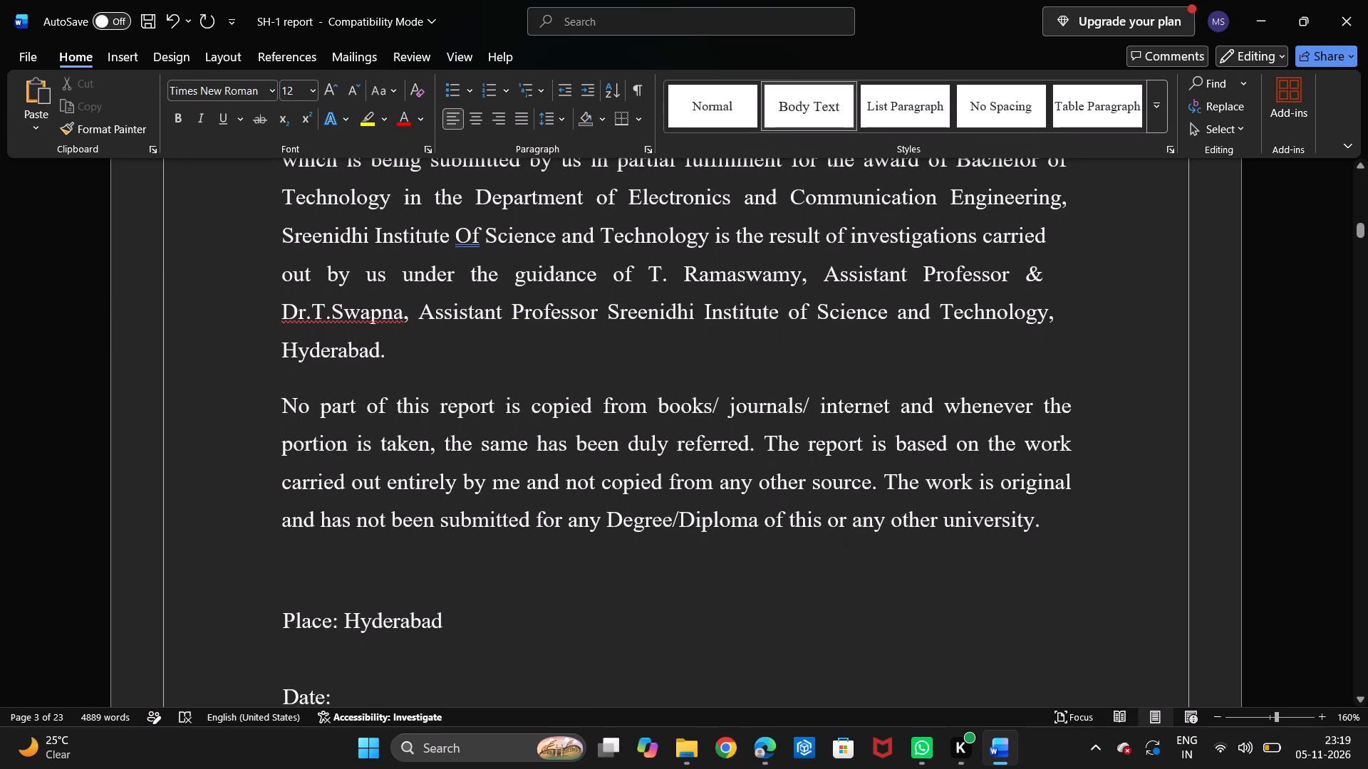
{"action": "scroll", "coordinate": [507, 377], "scroll_direction": "down", "scroll_amount": 1}
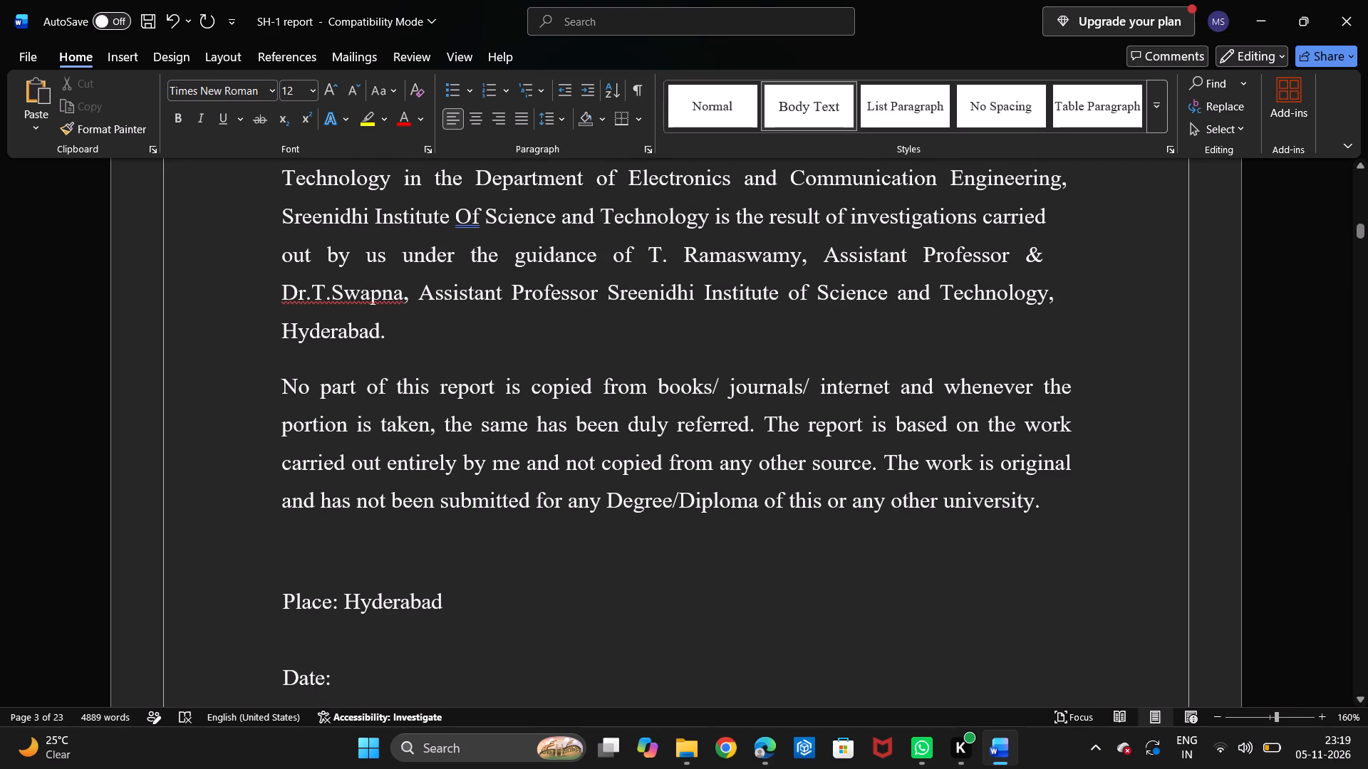
{"action": "left_click_drag", "start_coordinate": [405, 253], "coordinate": [748, 267]}
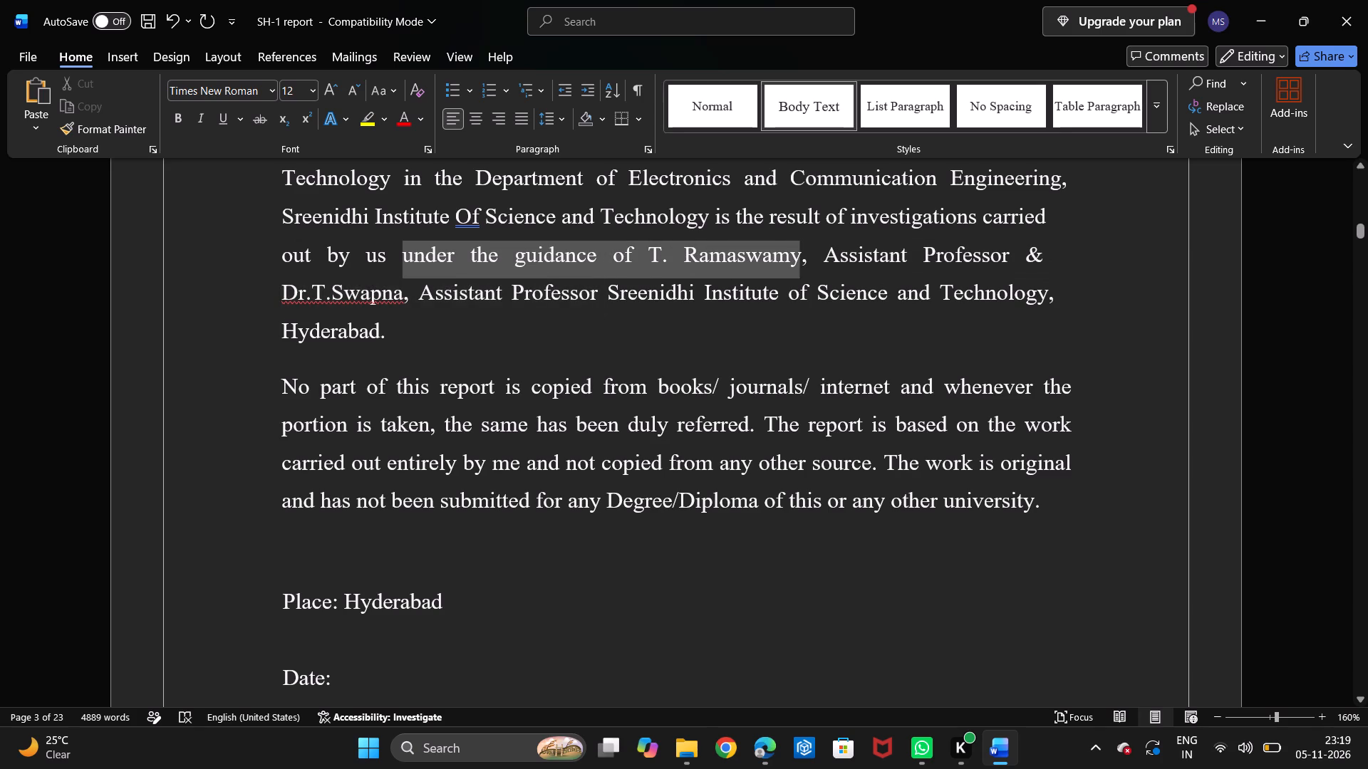
{"action": "left_click_drag", "start_coordinate": [748, 267], "coordinate": [611, 261]}
{"action": "left_click", "coordinate": [611, 261]}
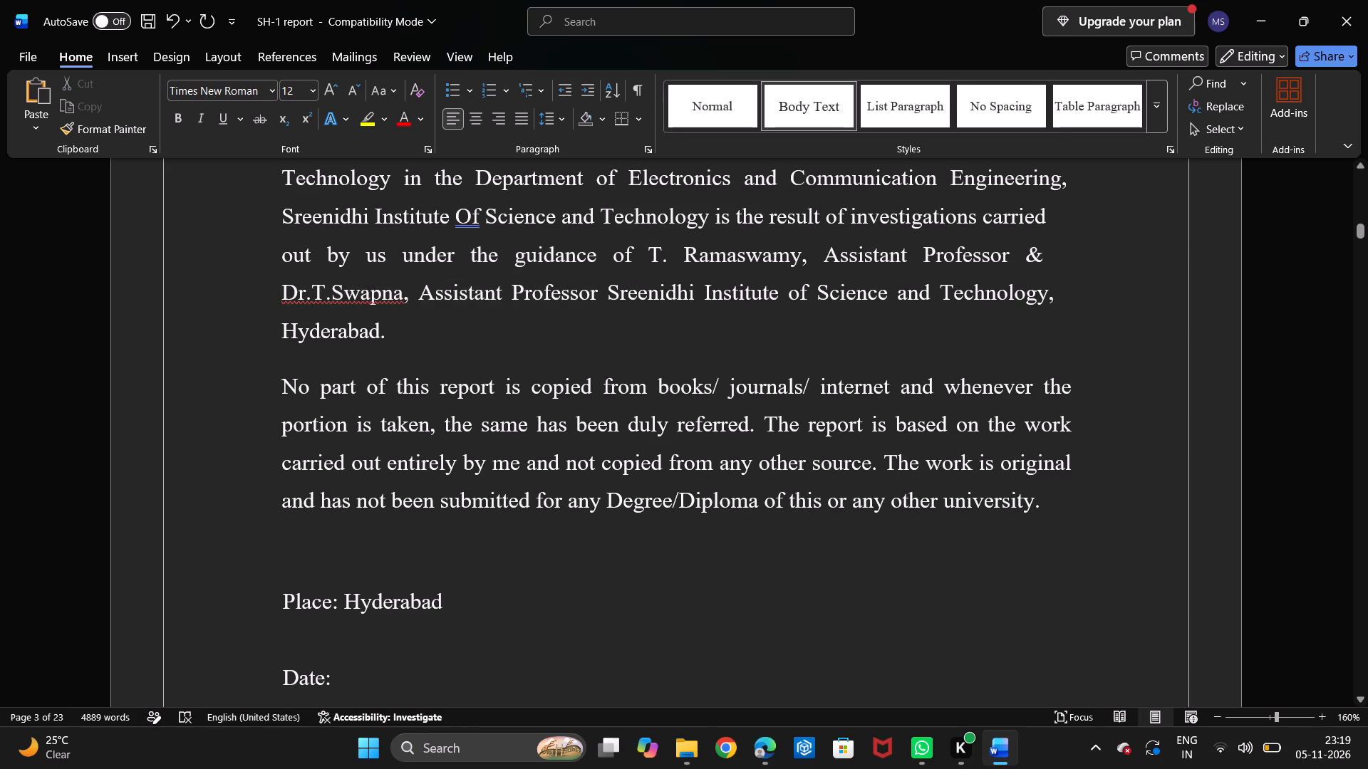
{"action": "left_click_drag", "start_coordinate": [655, 253], "coordinate": [861, 287]}
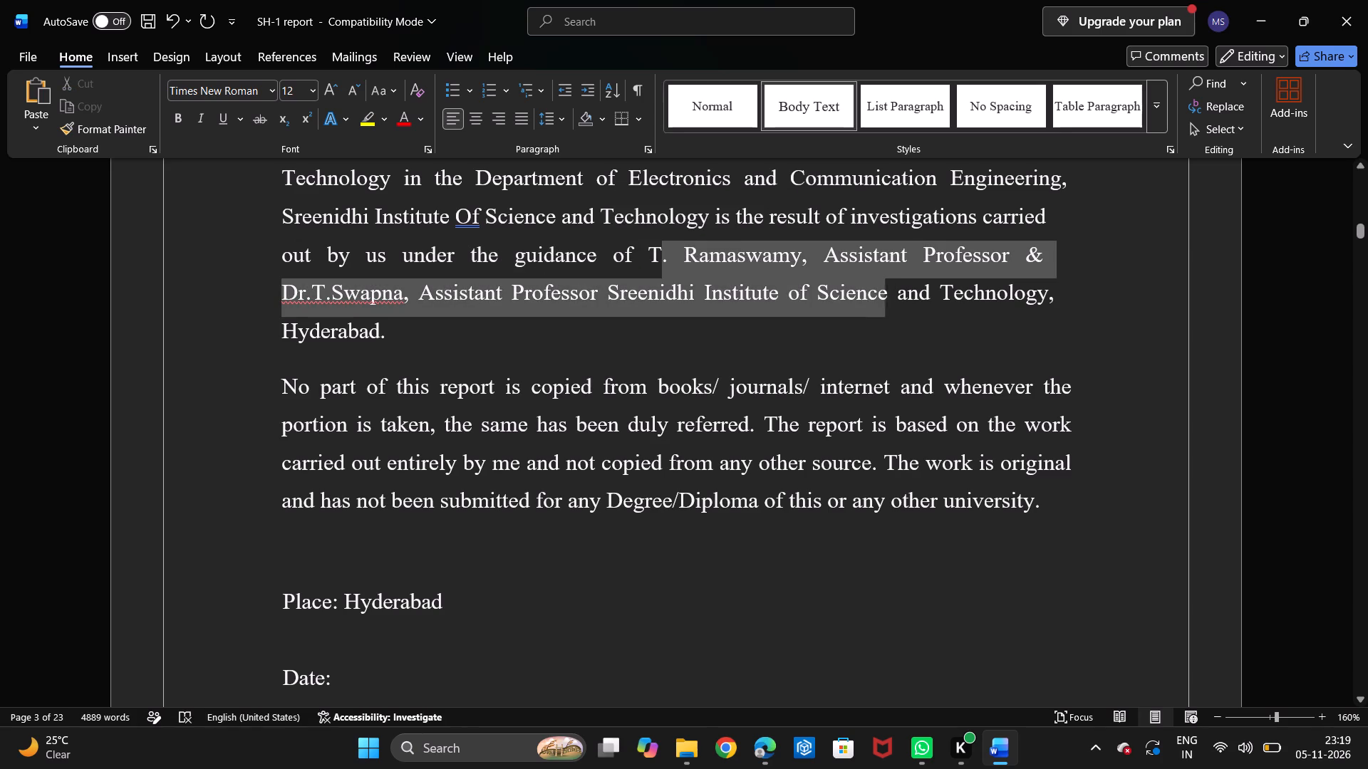
{"action": "left_click_drag", "start_coordinate": [861, 287], "coordinate": [386, 301]}
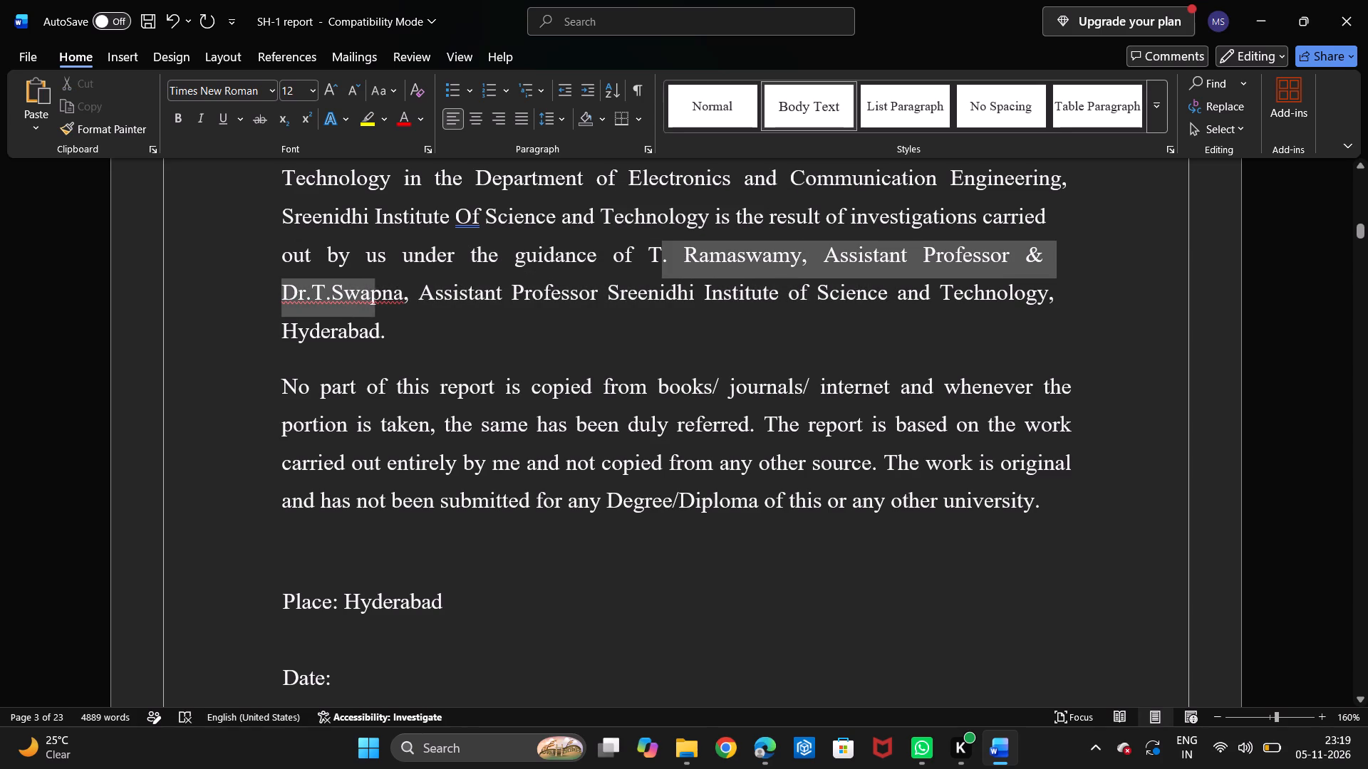
{"action": "left_click_drag", "start_coordinate": [386, 301], "coordinate": [406, 298]}
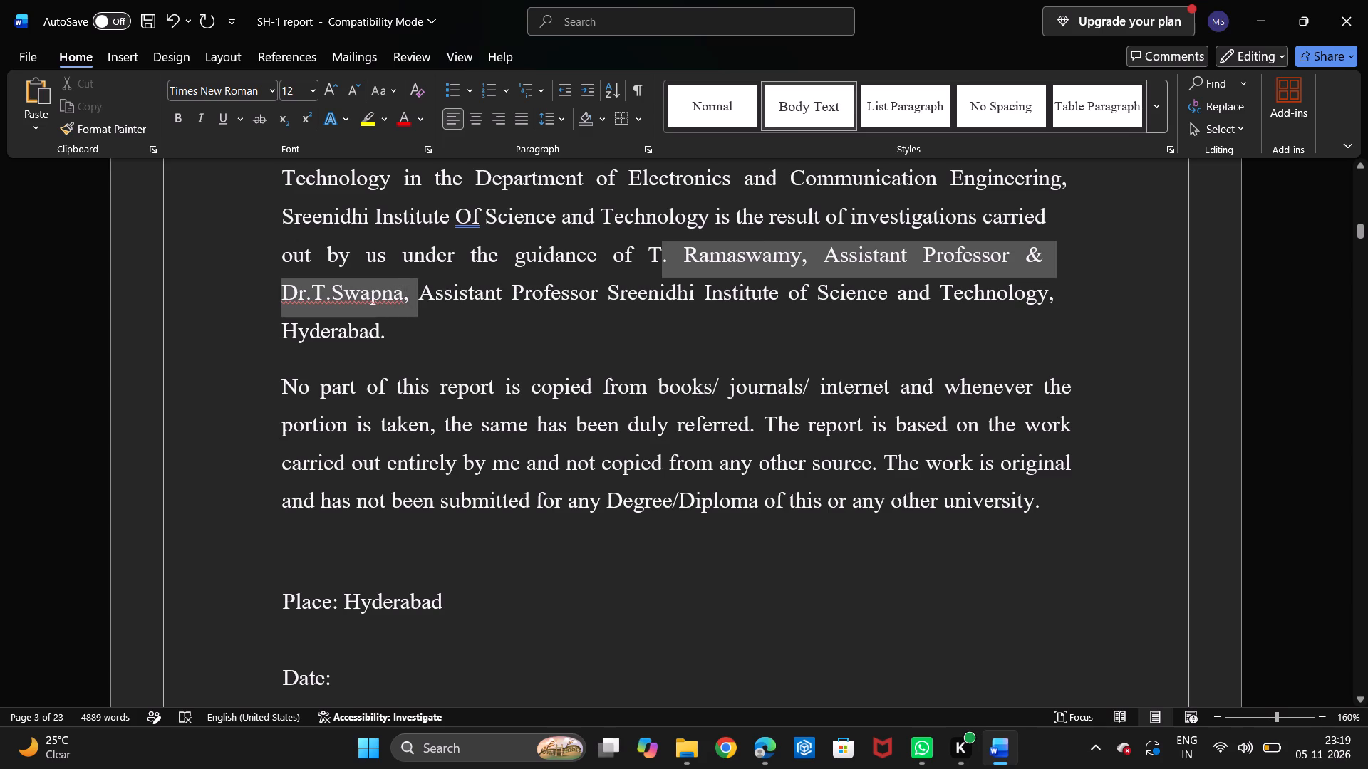
{"action": "left_click_drag", "start_coordinate": [406, 298], "coordinate": [401, 300]}
{"action": "key", "text": "BackSpace"}
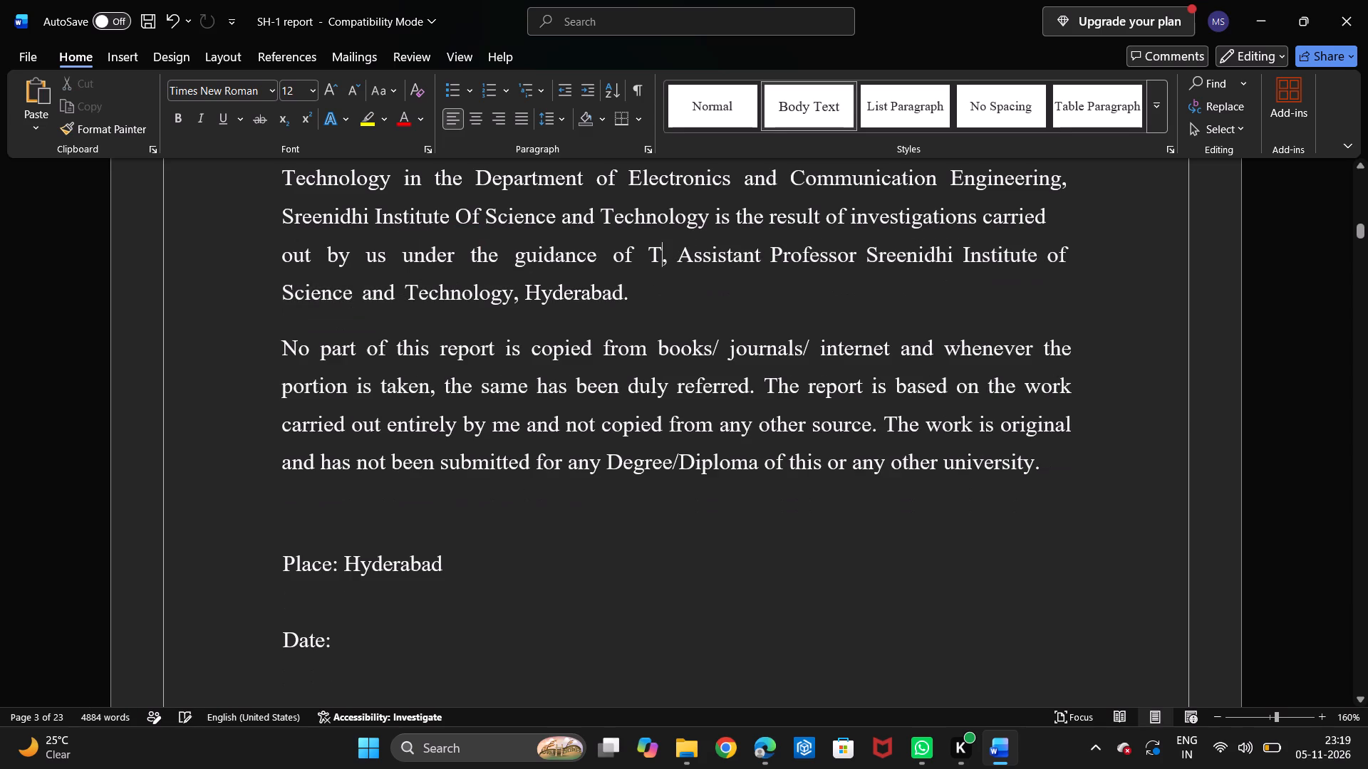
{"action": "key", "text": "BackSpace"}
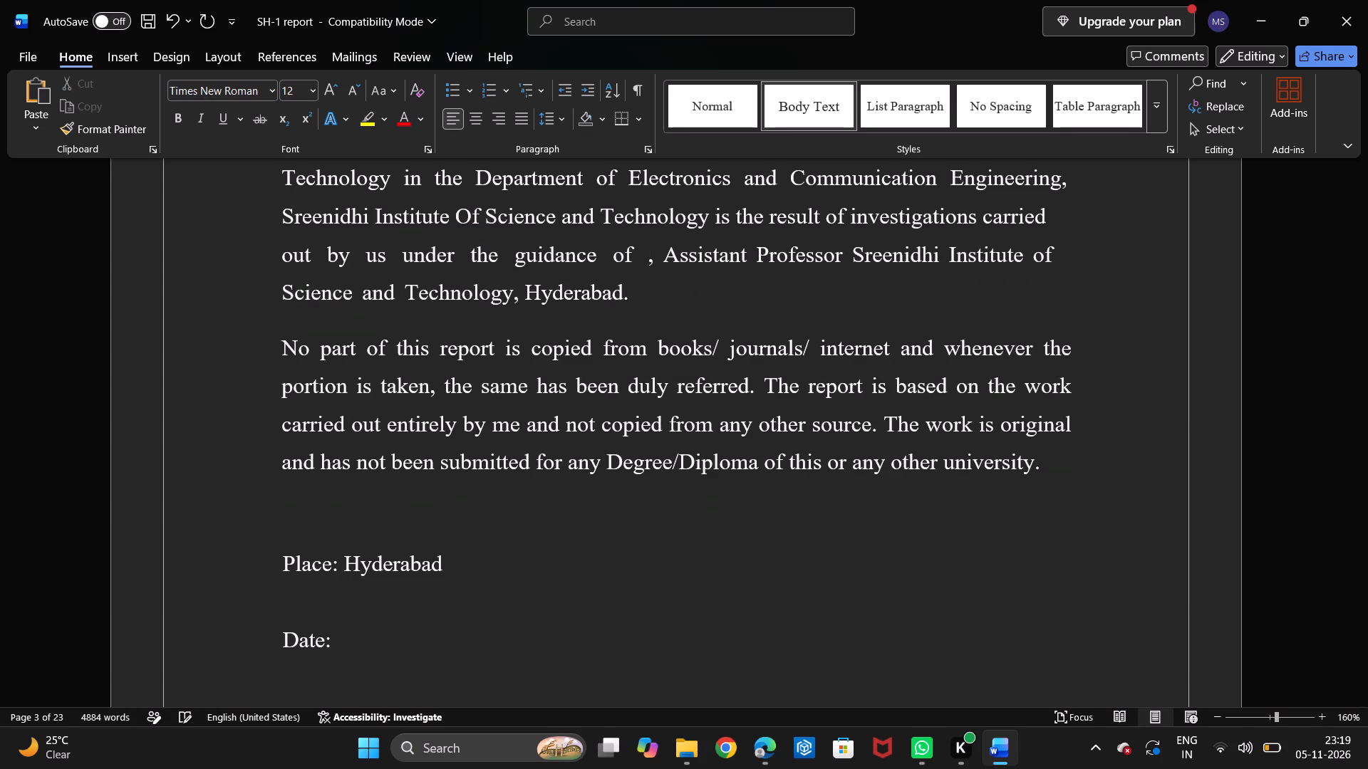
{"action": "key", "text": "shift+v"}
{"action": "key", "text": "period"}
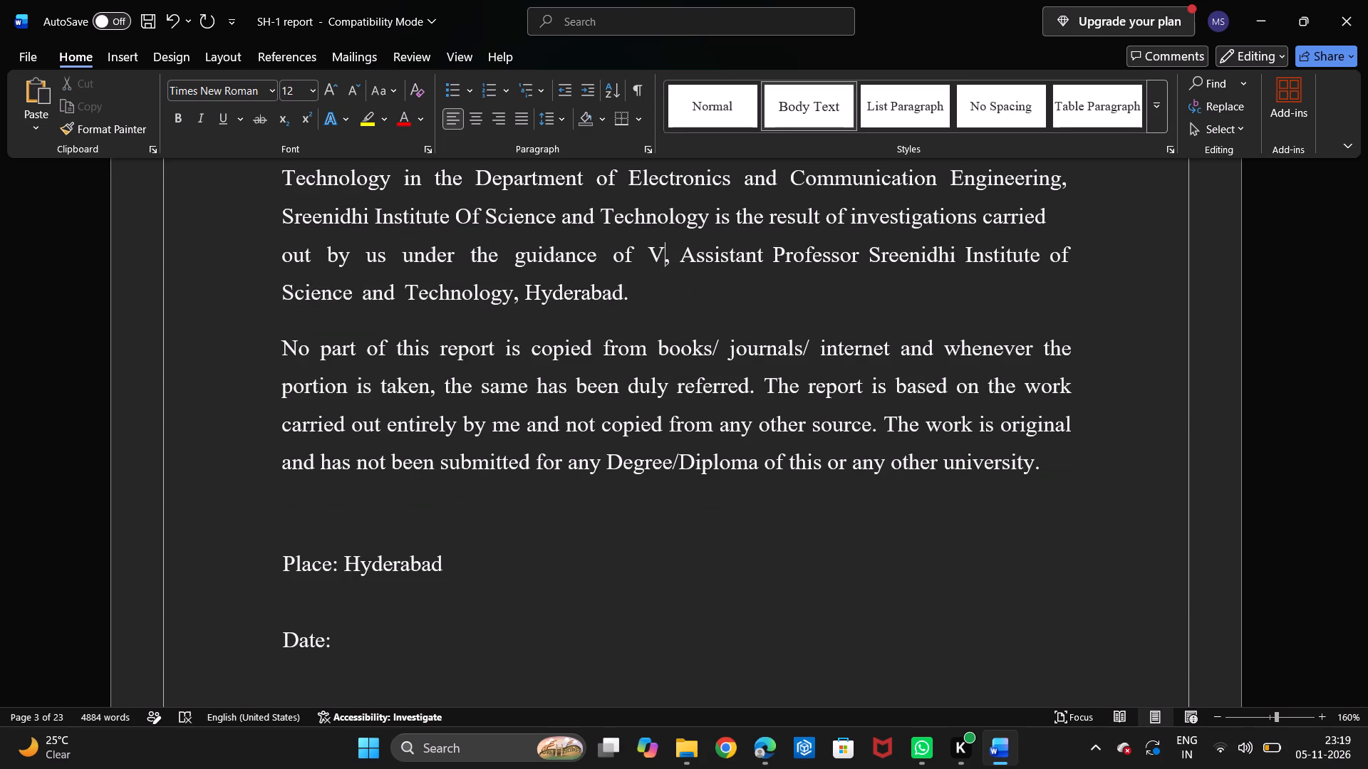
{"action": "type", "text": "ragha"}
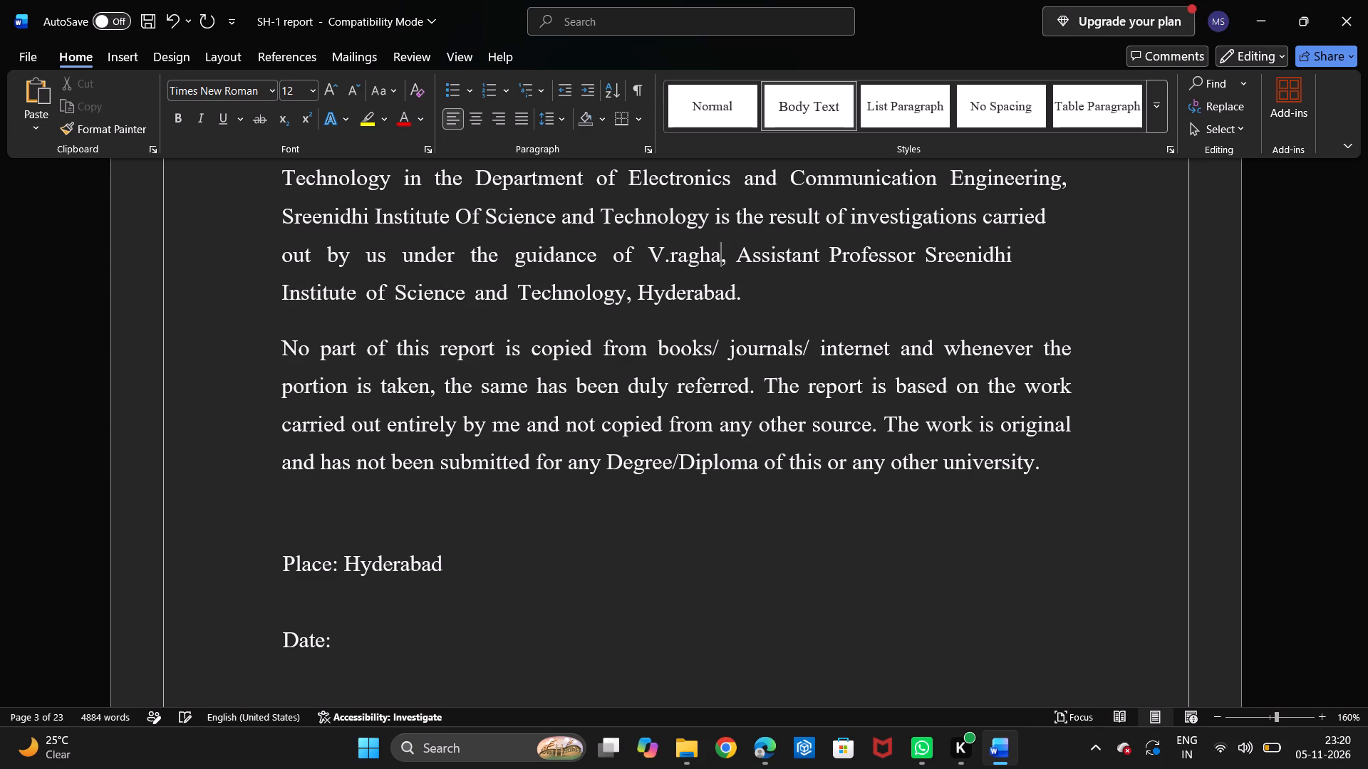
{"action": "key", "text": "backslash"}
{"action": "key", "text": "BackSpace"}
{"action": "key", "text": "BackSpace"}
{"action": "key", "text": "BackSpace"}
{"action": "key", "text": "BackSpace"}
{"action": "key", "text": "BackSpace"}
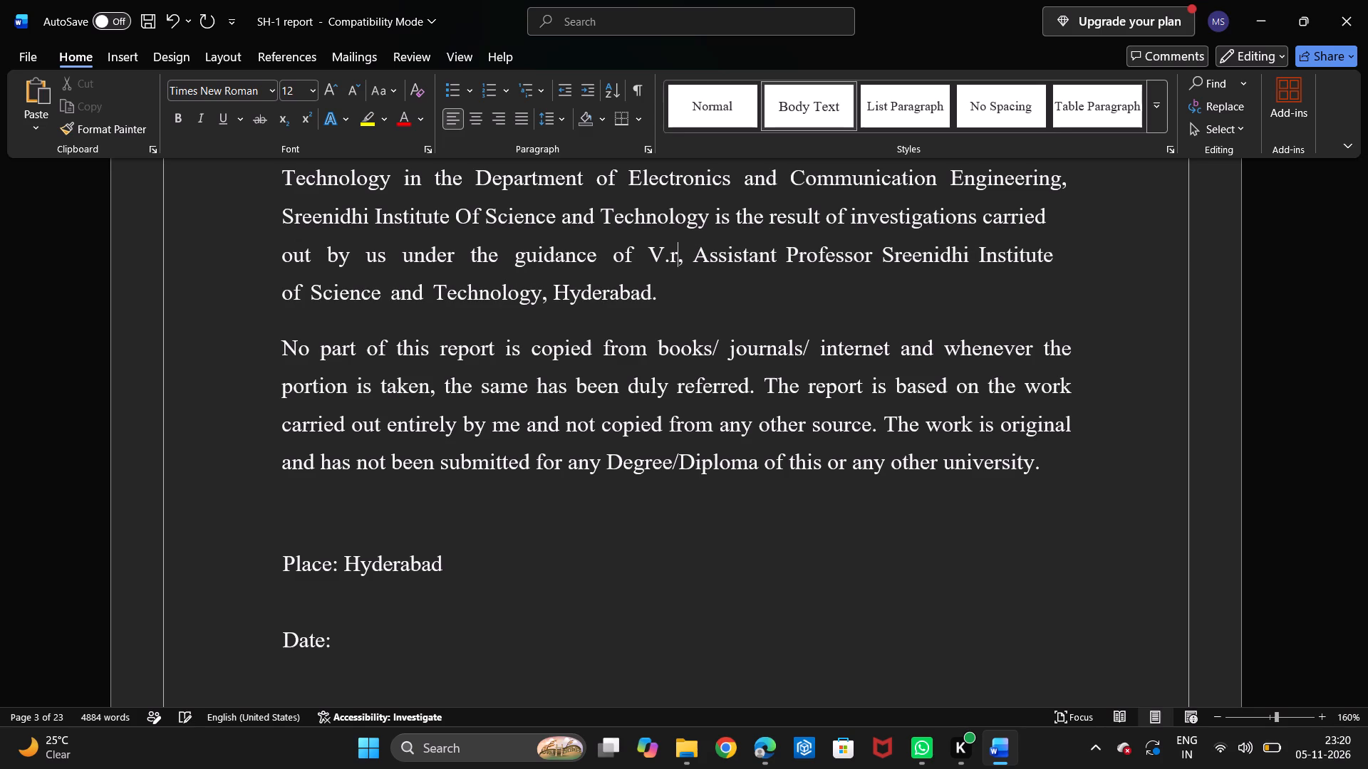
{"action": "key", "text": "BackSpace"}
{"action": "key", "text": "shift+r"}
{"action": "type", "text": "agha"}
{"action": "type", "text": "vendra"}
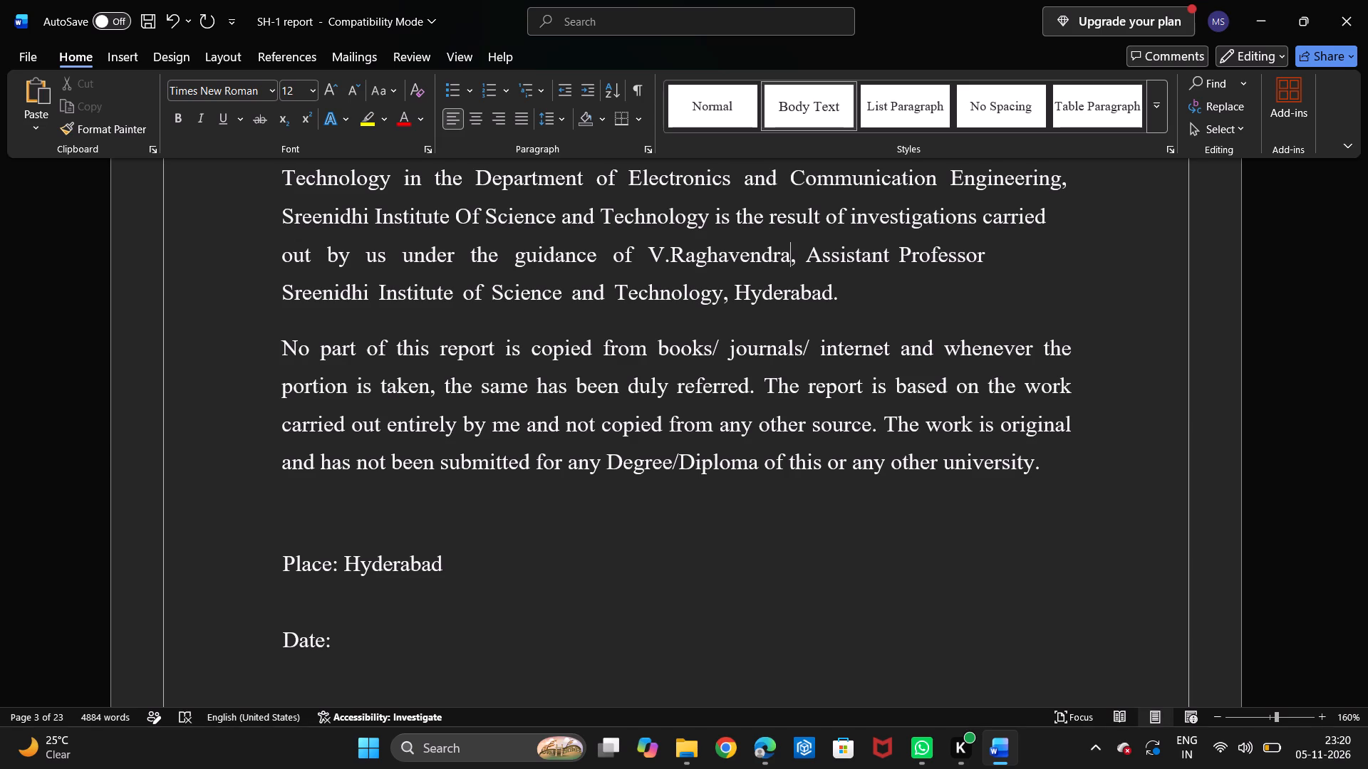
Review the rest of the declaration page and the Acknowledgements page for guide and co-ordinator mentions.
{"action": "scroll", "coordinate": [638, 284], "scroll_direction": "down", "scroll_amount": 3}
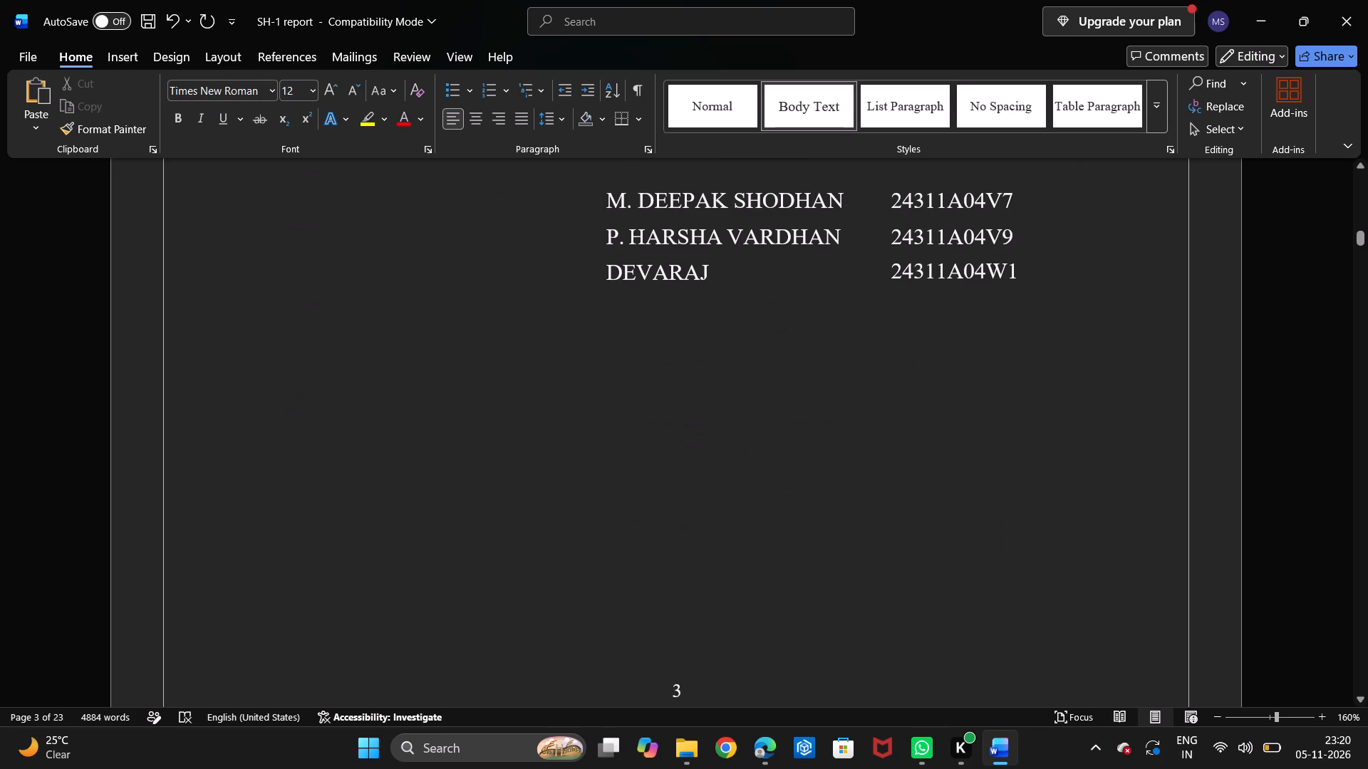
{"action": "scroll", "coordinate": [638, 278], "scroll_direction": "down", "scroll_amount": 1}
{"action": "scroll", "coordinate": [638, 278], "scroll_direction": "up", "scroll_amount": 1}
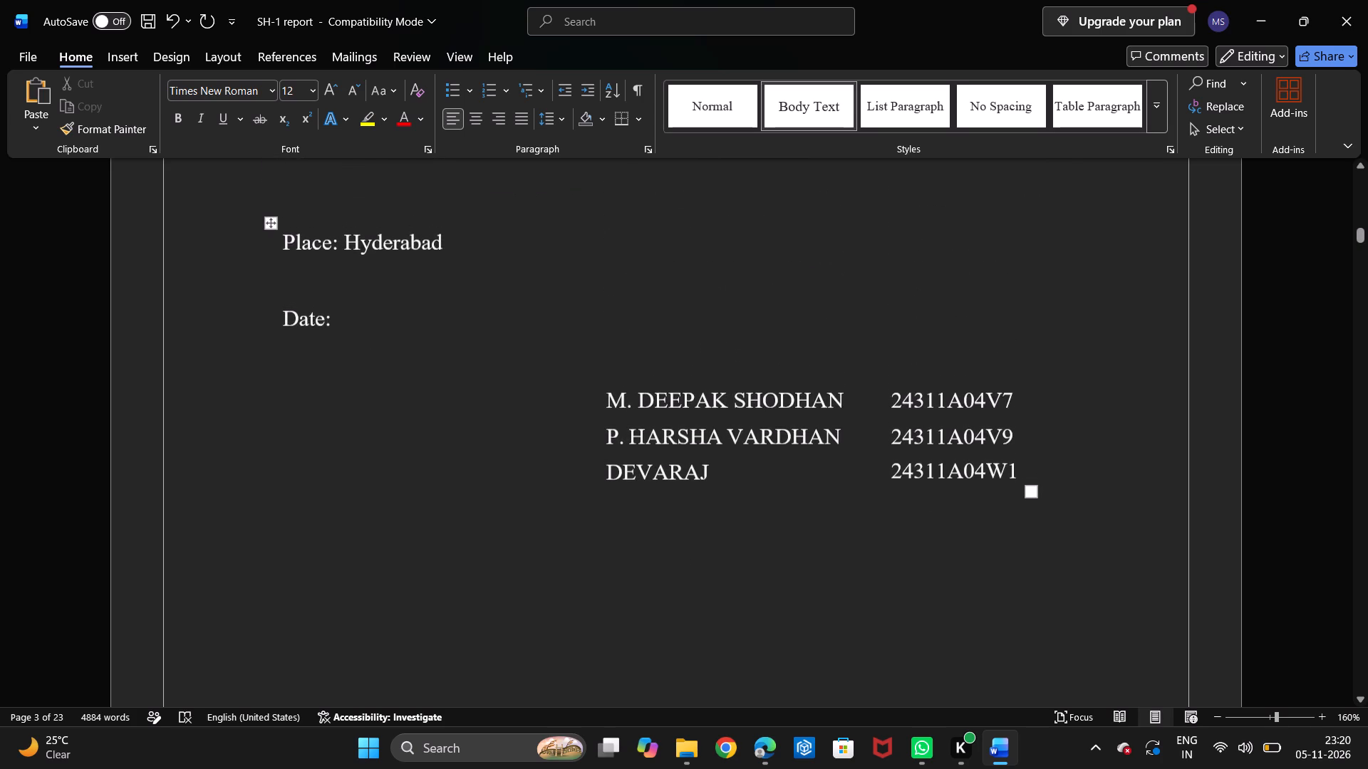
{"action": "scroll", "coordinate": [638, 278], "scroll_direction": "up", "scroll_amount": 1}
{"action": "scroll", "coordinate": [638, 278], "scroll_direction": "down", "scroll_amount": 3}
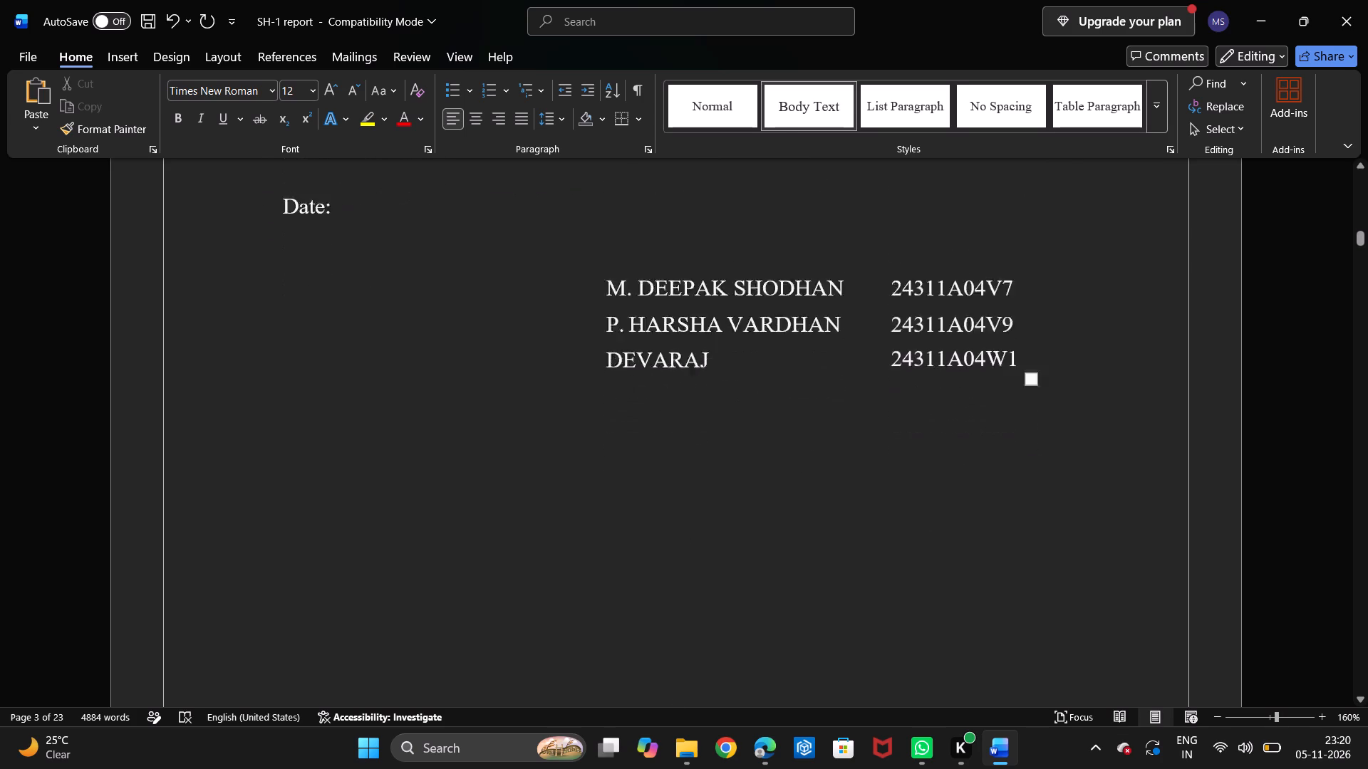
{"action": "scroll", "coordinate": [638, 278], "scroll_direction": "down", "scroll_amount": 2}
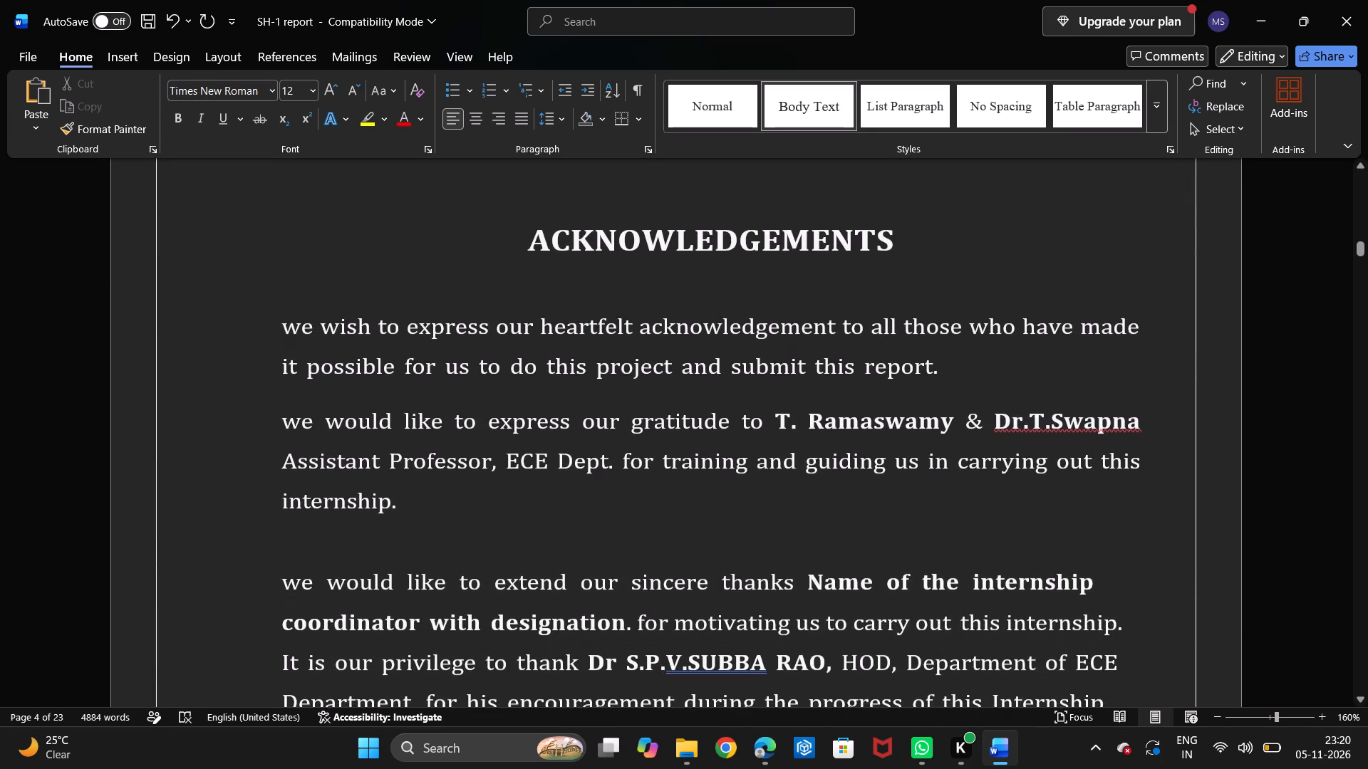
{"action": "scroll", "coordinate": [638, 278], "scroll_direction": "down", "scroll_amount": 1}
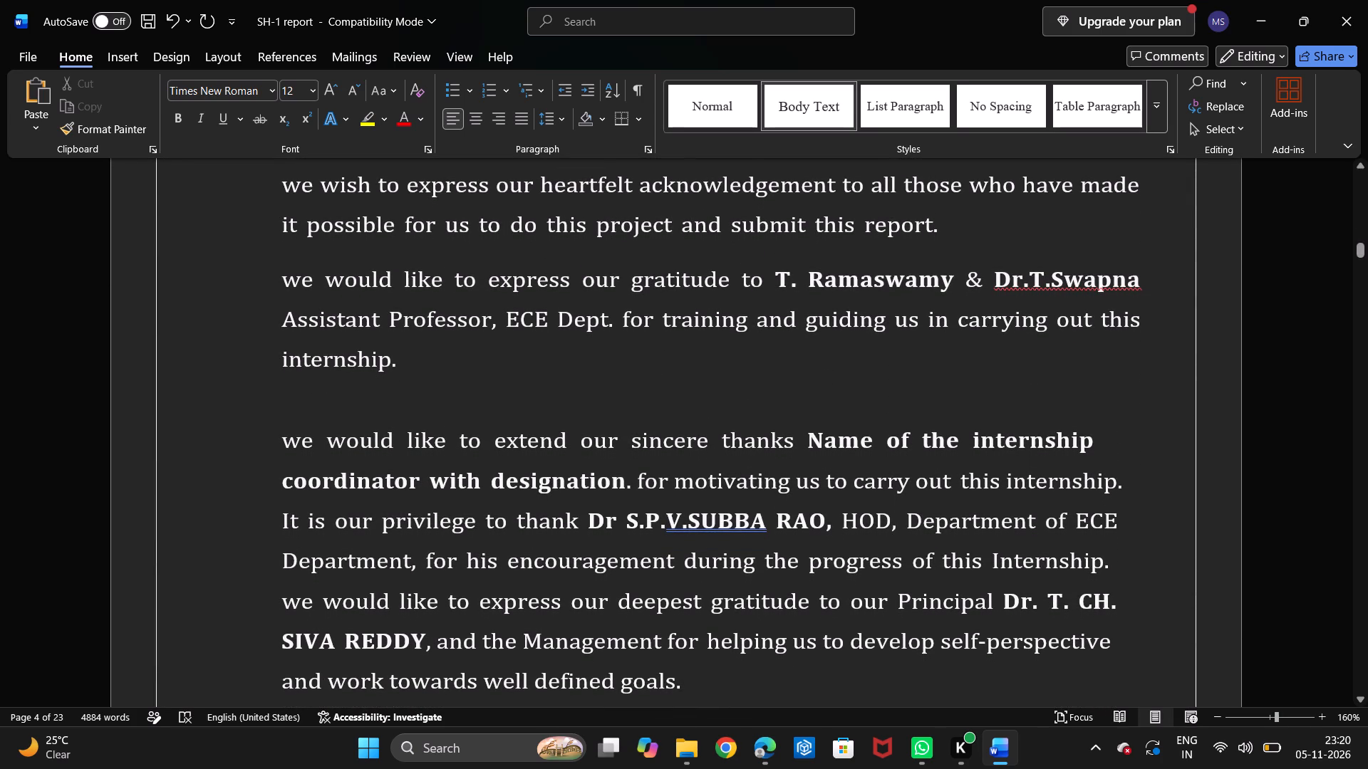
In the Acknowledgements' first gratitude sentence, replace both guides' names with the internship co-ordinator's name and a comma before "Assistant Professor".
{"action": "left_click_drag", "start_coordinate": [769, 277], "coordinate": [946, 304]}
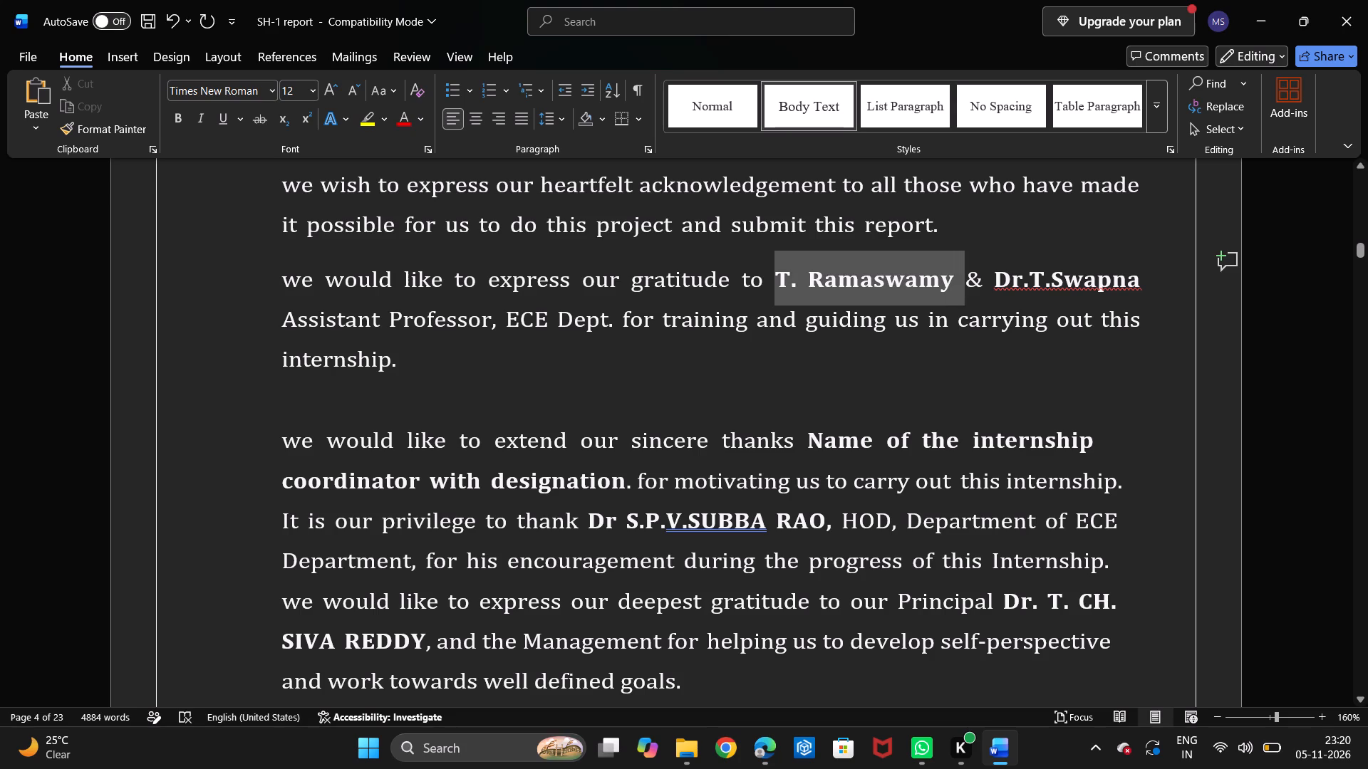
{"action": "left_click_drag", "start_coordinate": [946, 304], "coordinate": [1086, 271]}
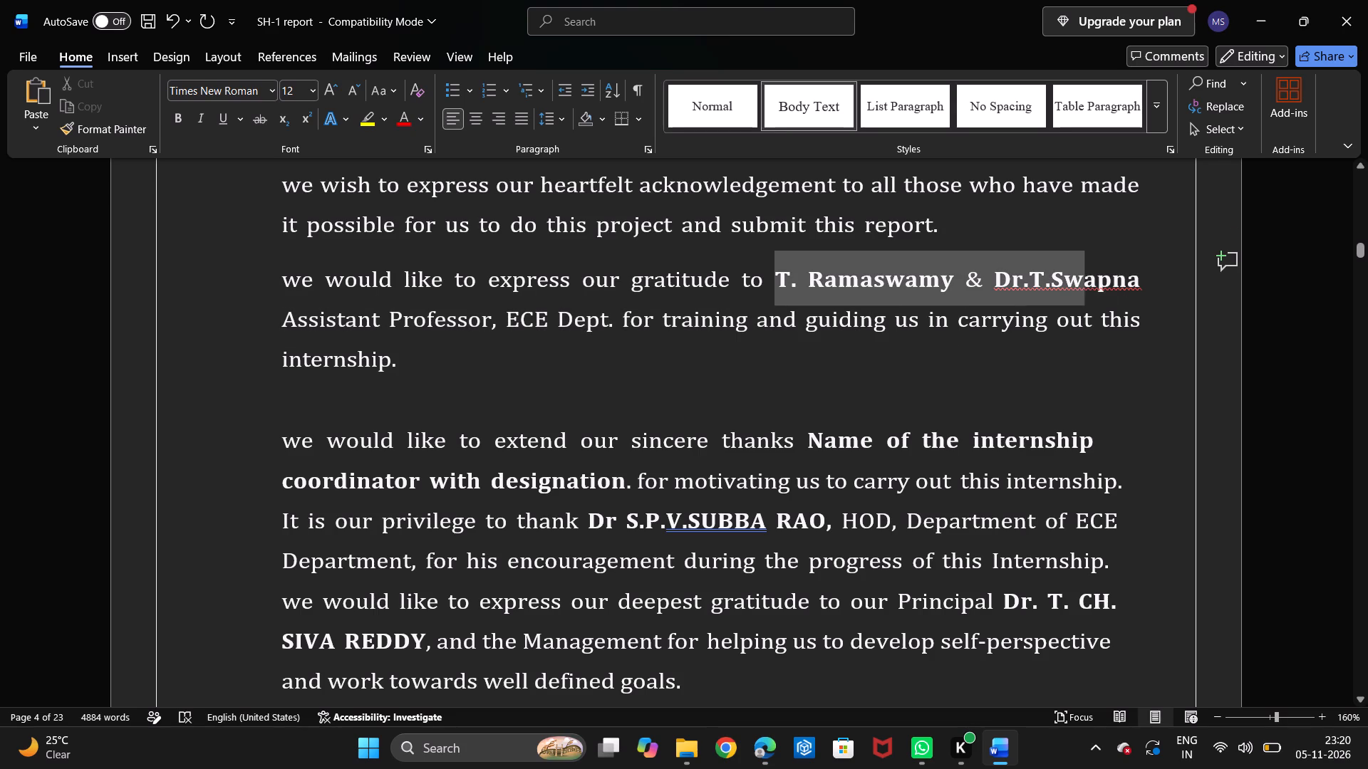
{"action": "left_click_drag", "start_coordinate": [1086, 271], "coordinate": [1143, 278]}
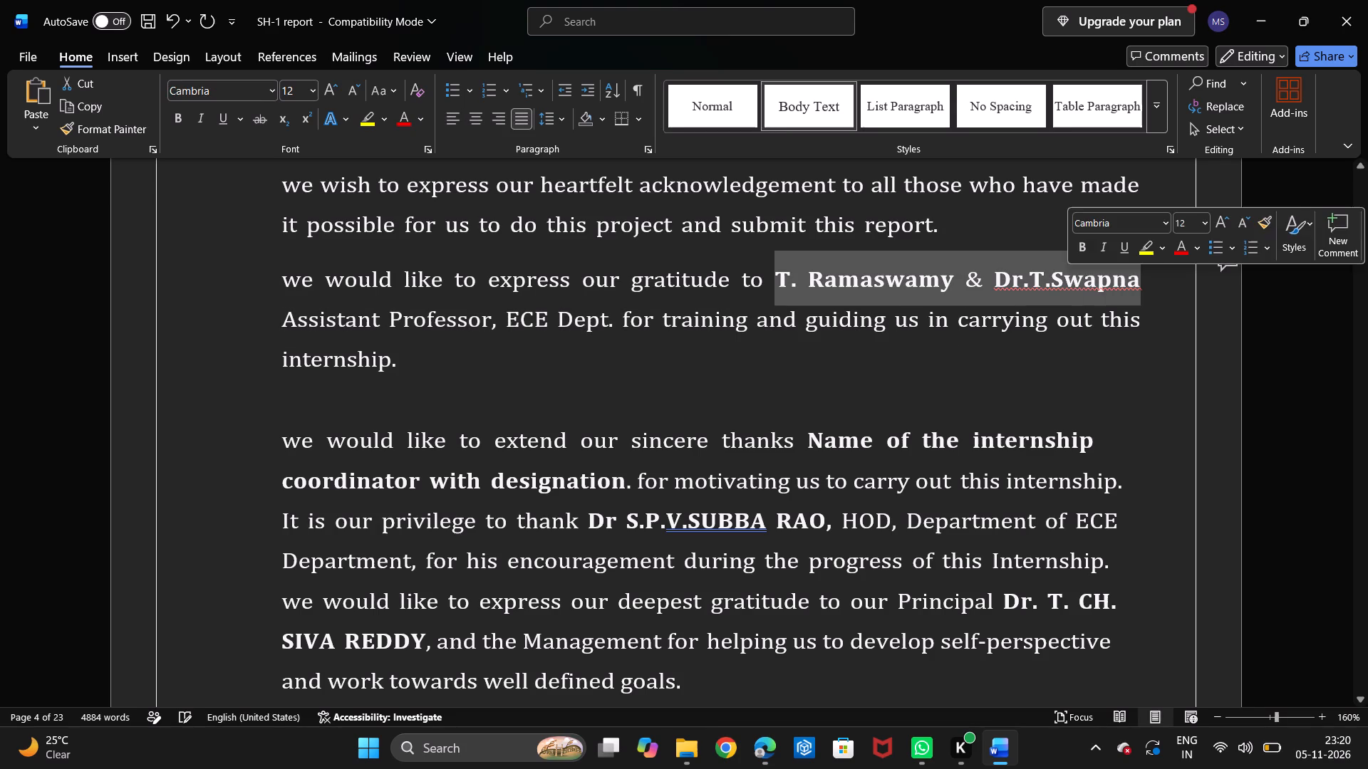
{"action": "key", "text": "BackSpace"}
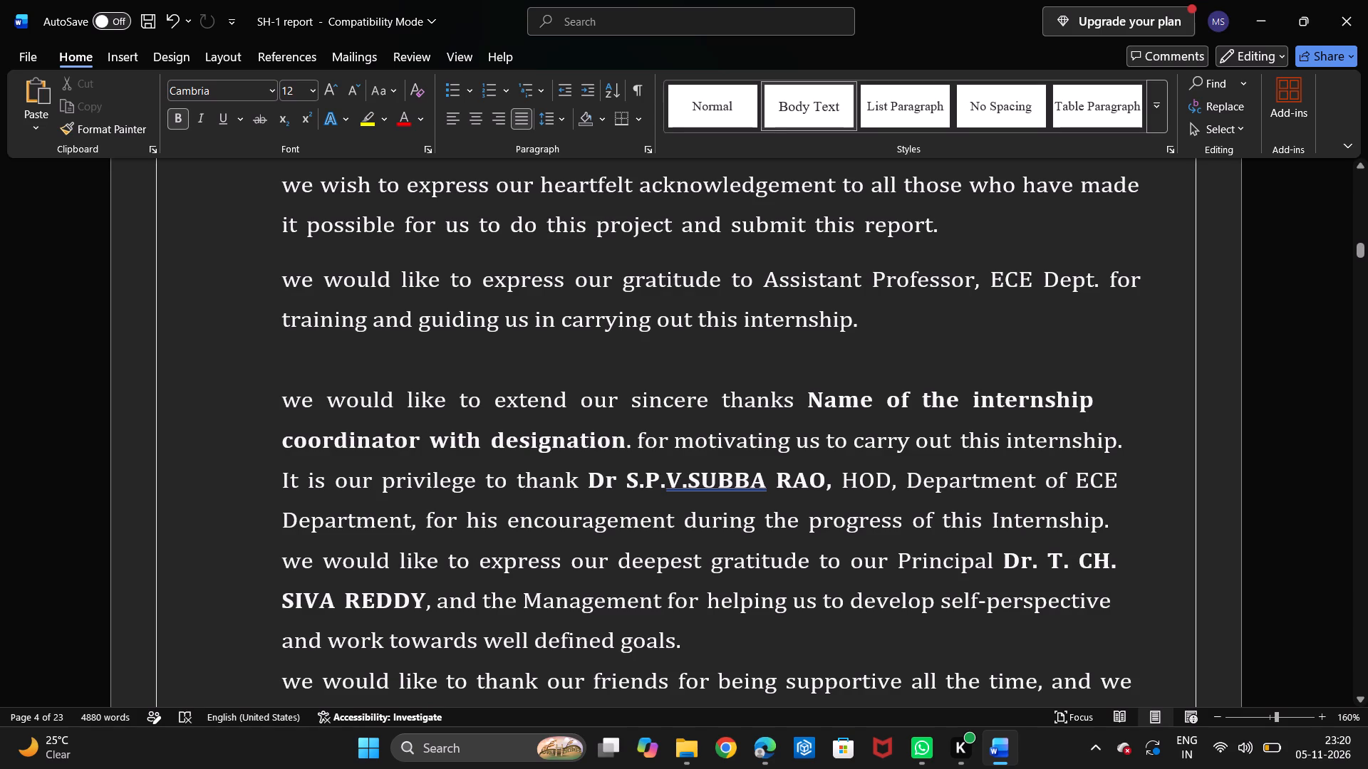
{"action": "key", "text": "shift+v"}
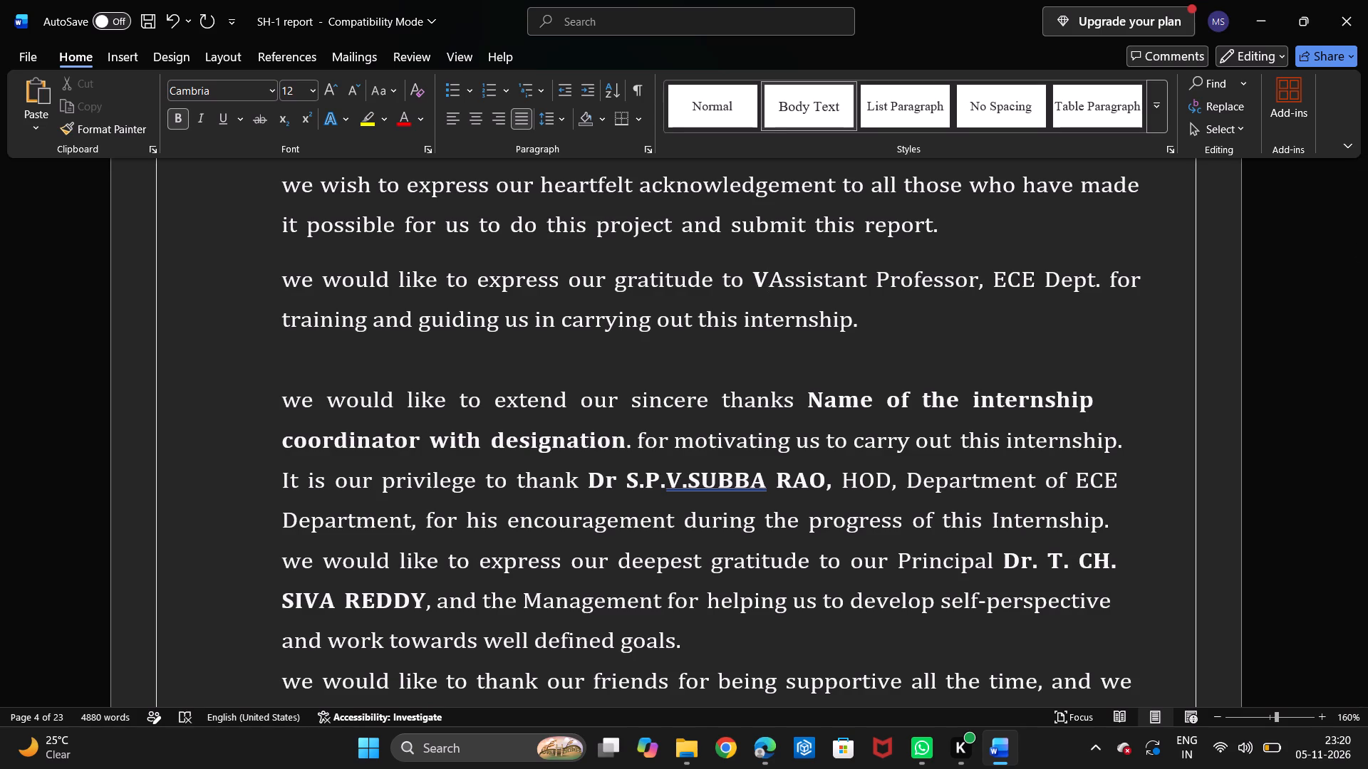
{"action": "key", "text": "period"}
{"action": "type", "text": "Ra"}
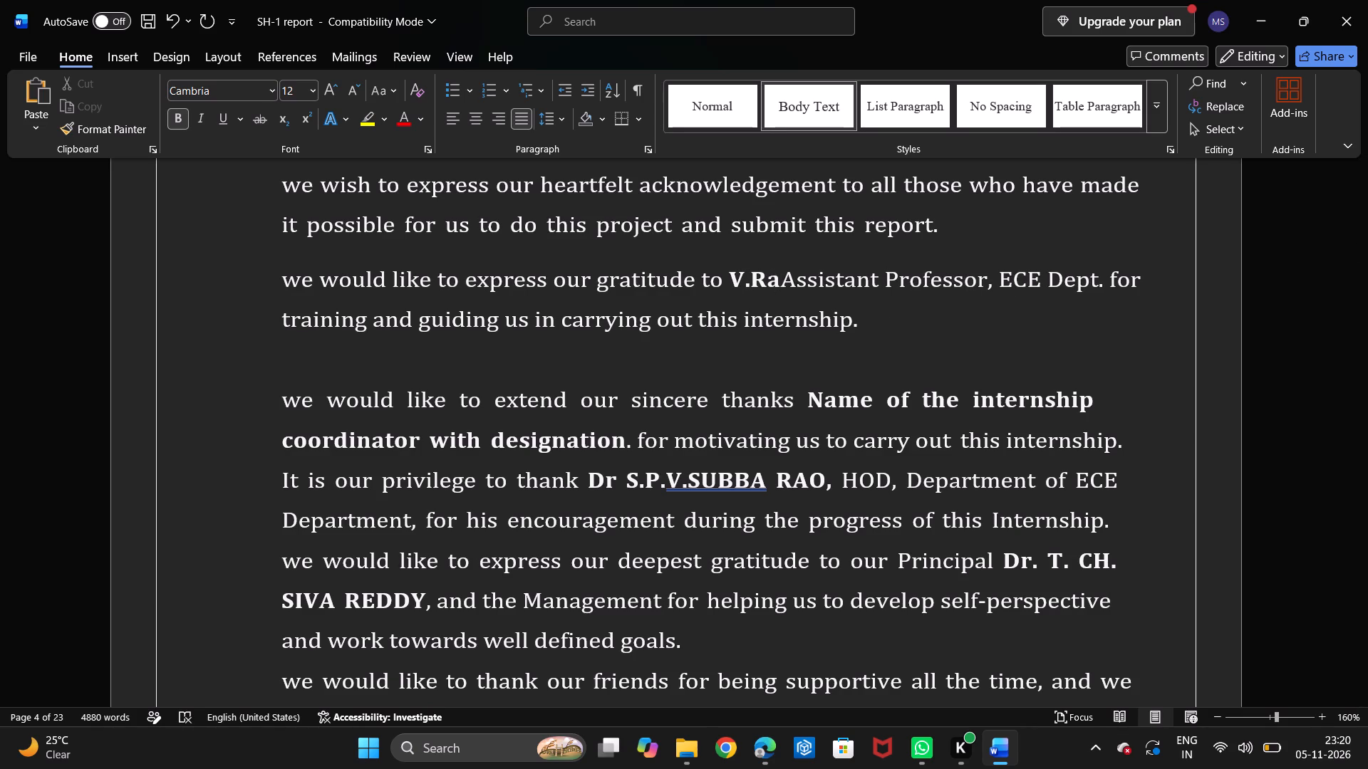
{"action": "type", "text": "gha"}
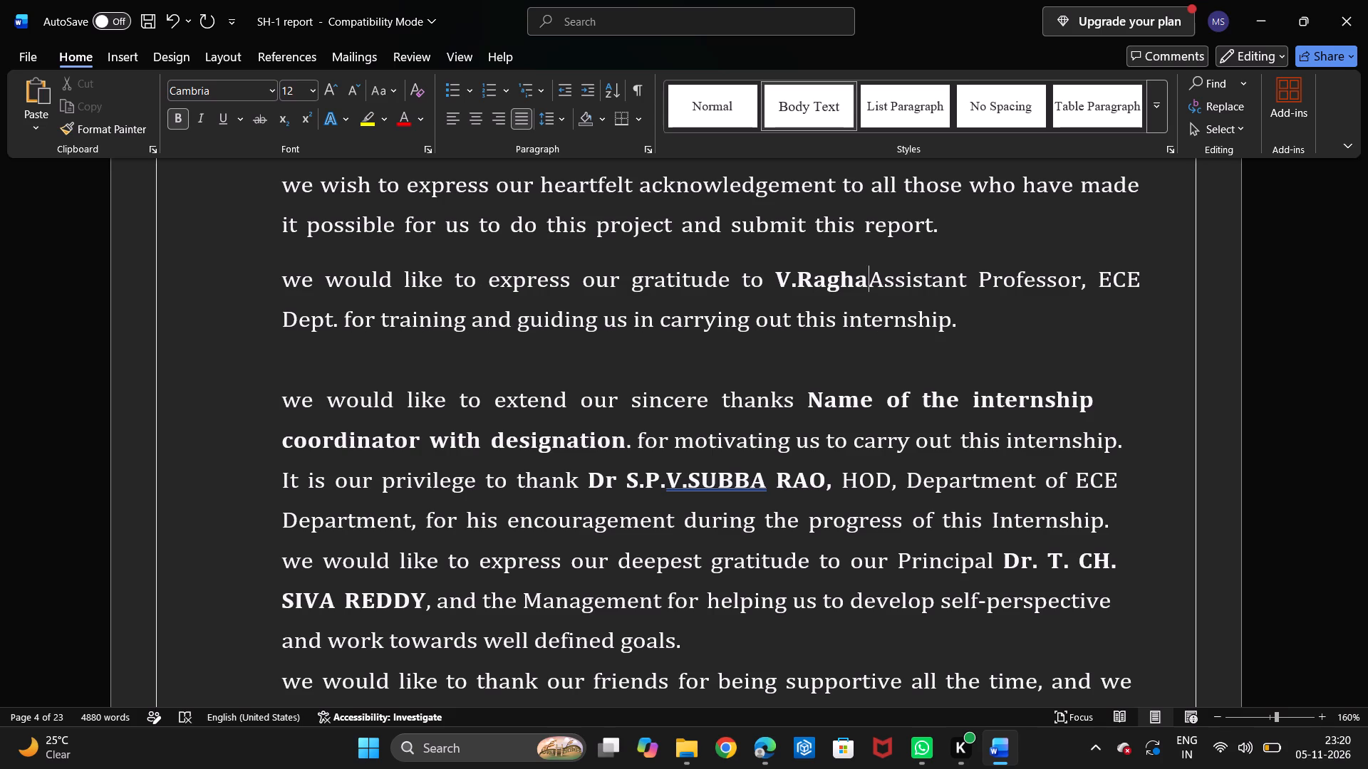
{"action": "type", "text": "vendra"}
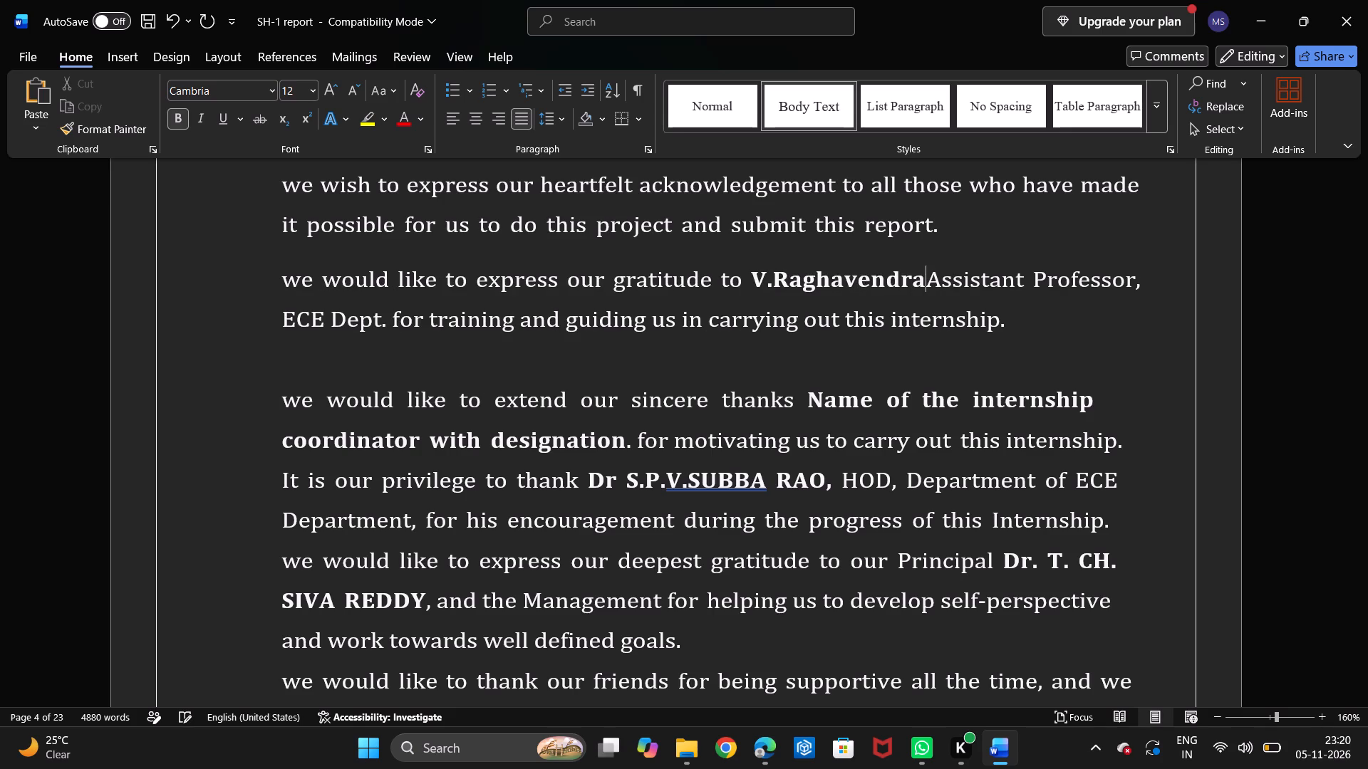
{"action": "key", "text": "space"}
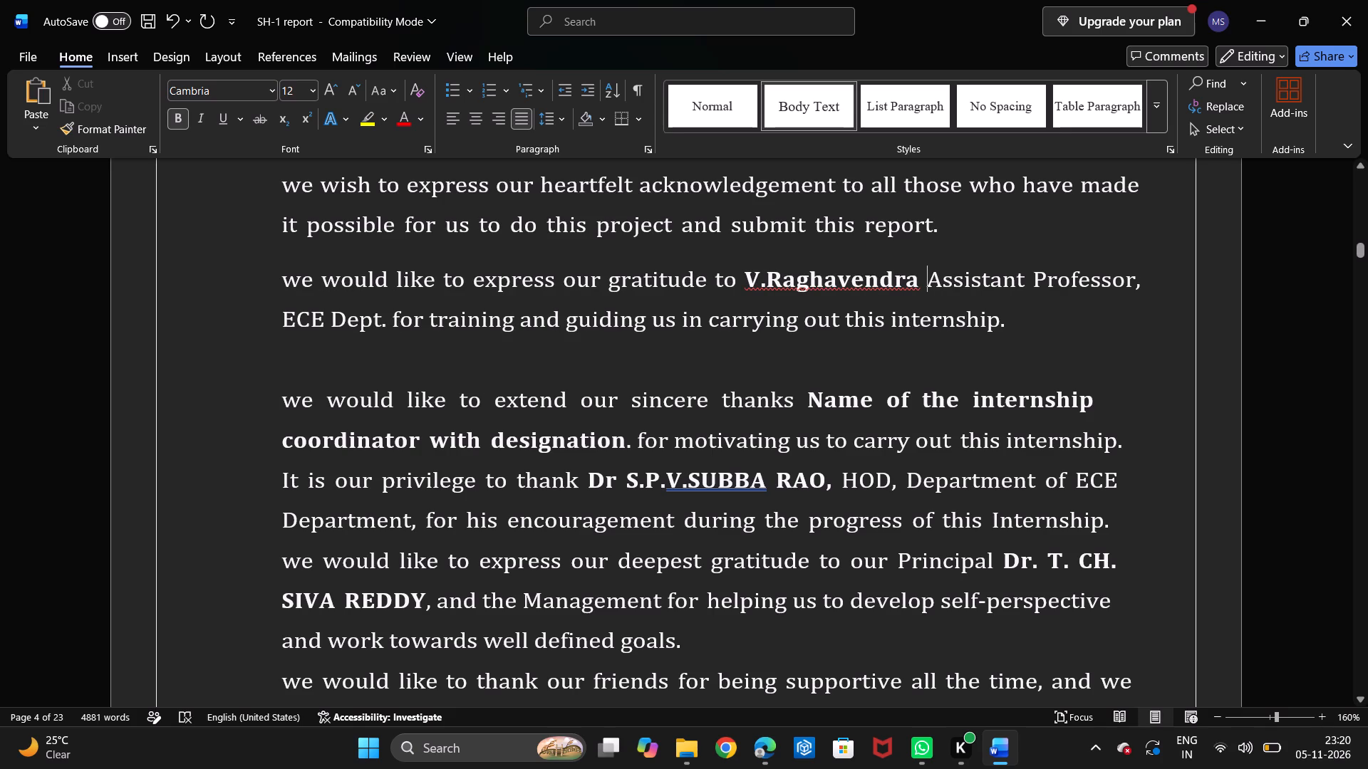
{"action": "key", "text": "comma"}
Start exporting the report as a PDF and browse the folder locations for saving it.
{"action": "scroll", "coordinate": [969, 427], "scroll_direction": "up", "scroll_amount": 1}
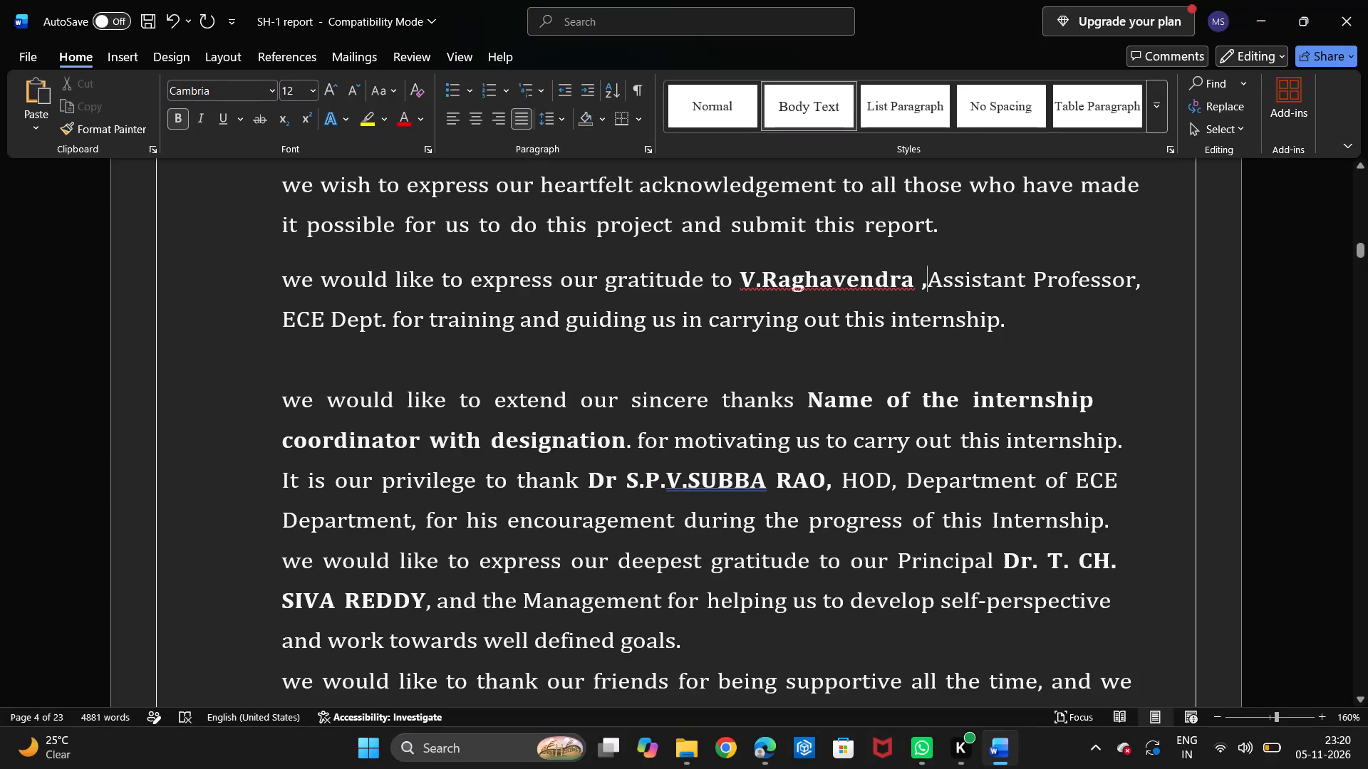
{"action": "scroll", "coordinate": [750, 587], "scroll_direction": "down", "scroll_amount": 1}
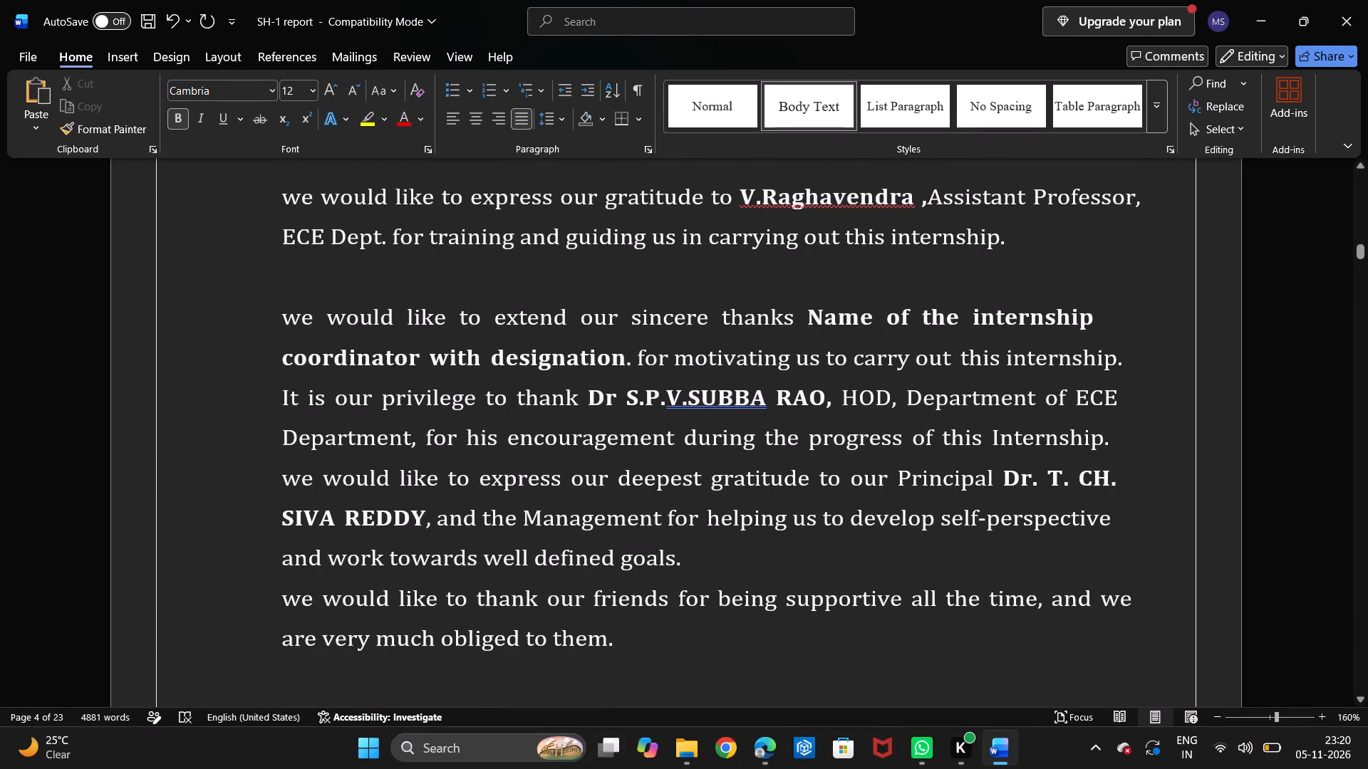
{"action": "scroll", "coordinate": [750, 587], "scroll_direction": "down", "scroll_amount": 3}
{"action": "scroll", "coordinate": [750, 587], "scroll_direction": "up", "scroll_amount": 1}
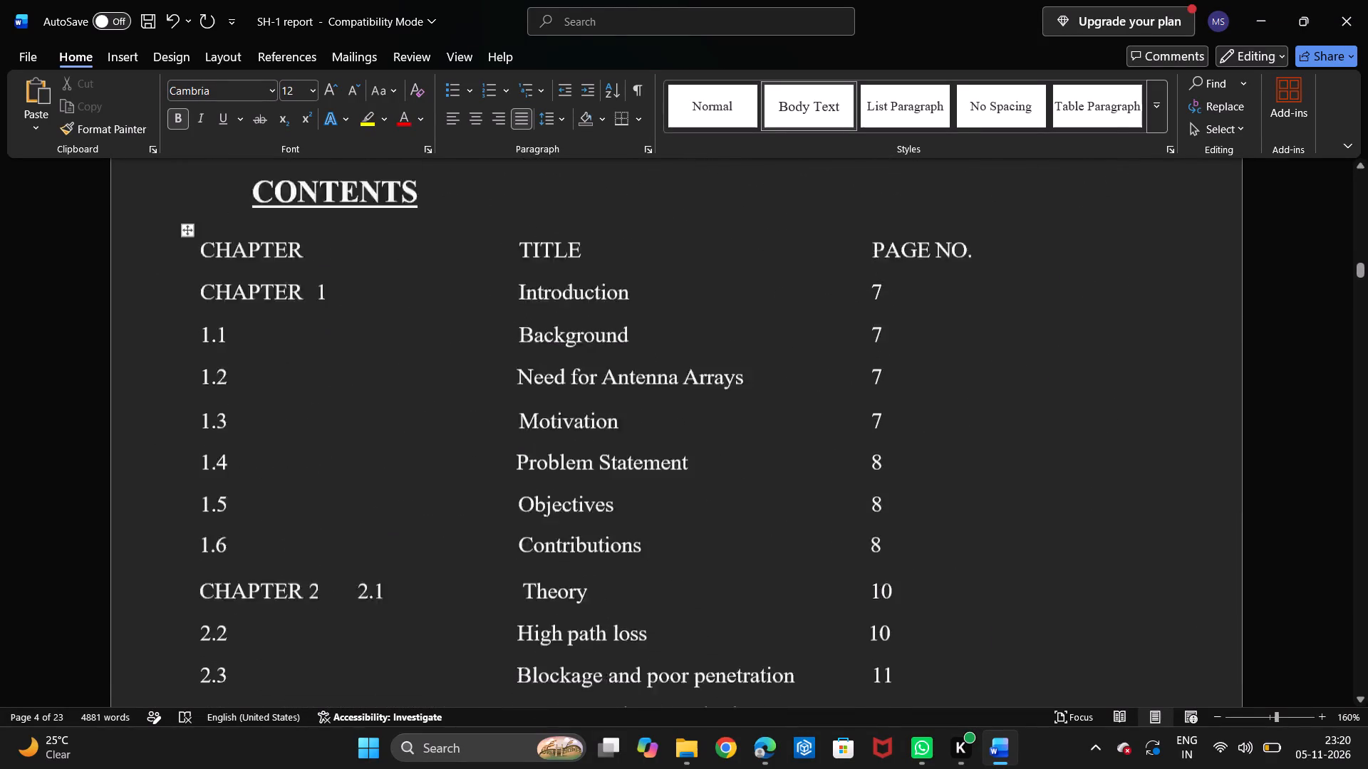
{"action": "scroll", "coordinate": [750, 587], "scroll_direction": "up", "scroll_amount": 4}
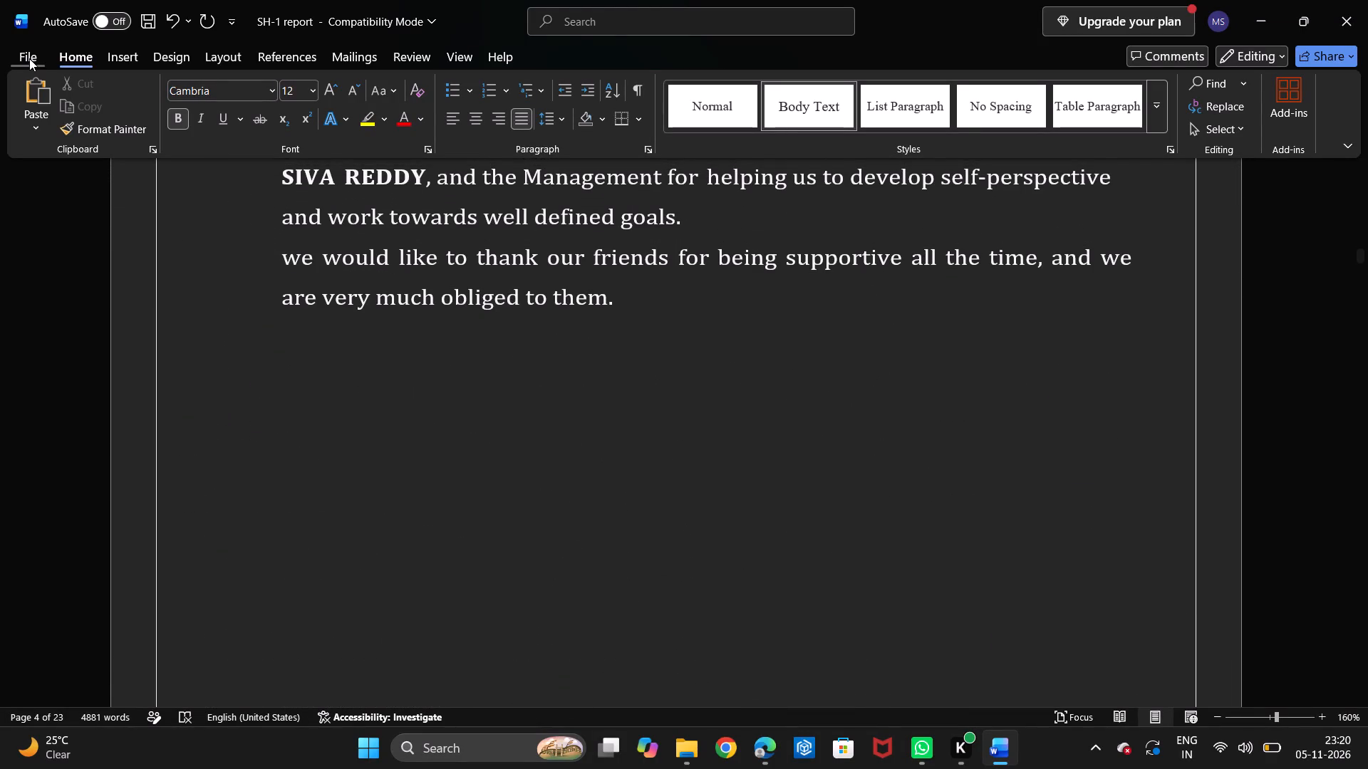
{"action": "left_click", "coordinate": [29, 58]}
{"action": "left_click", "coordinate": [62, 399]}
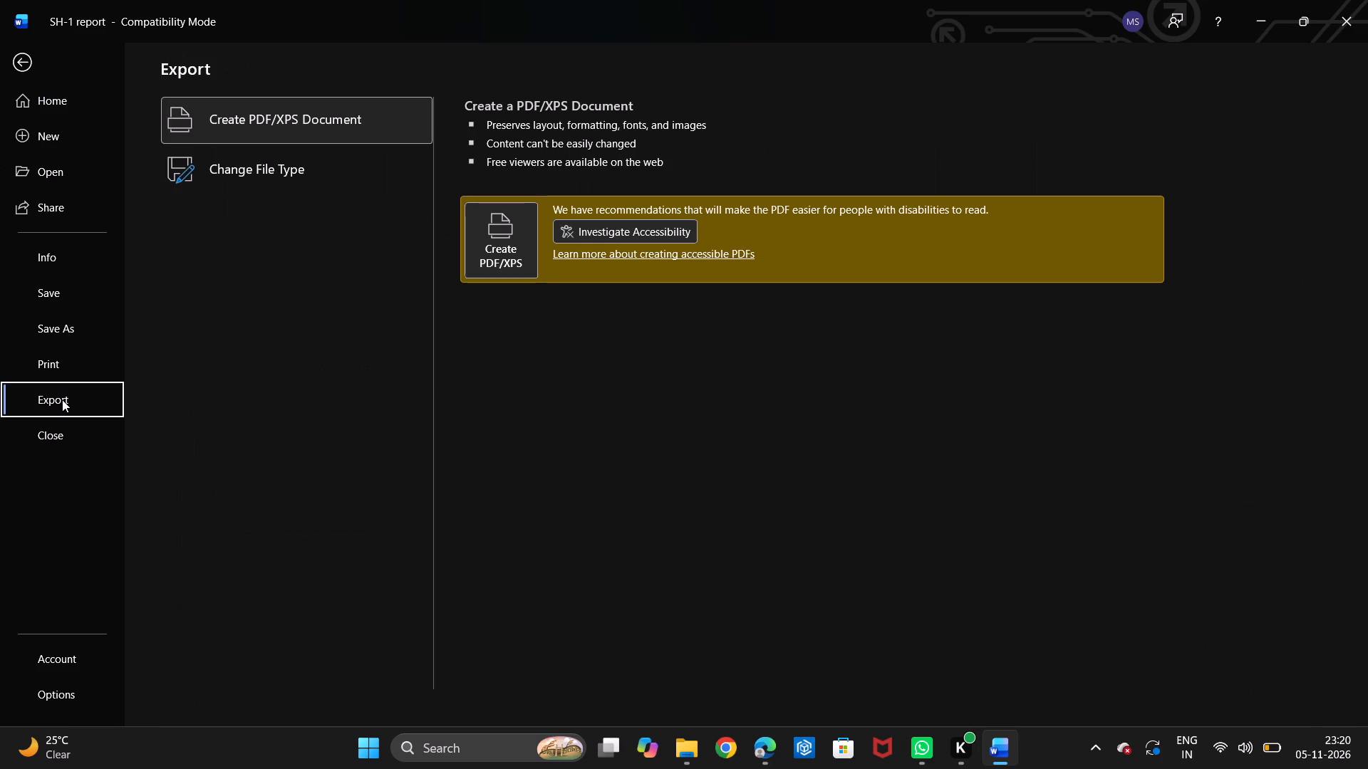
{"action": "left_click", "coordinate": [482, 249]}
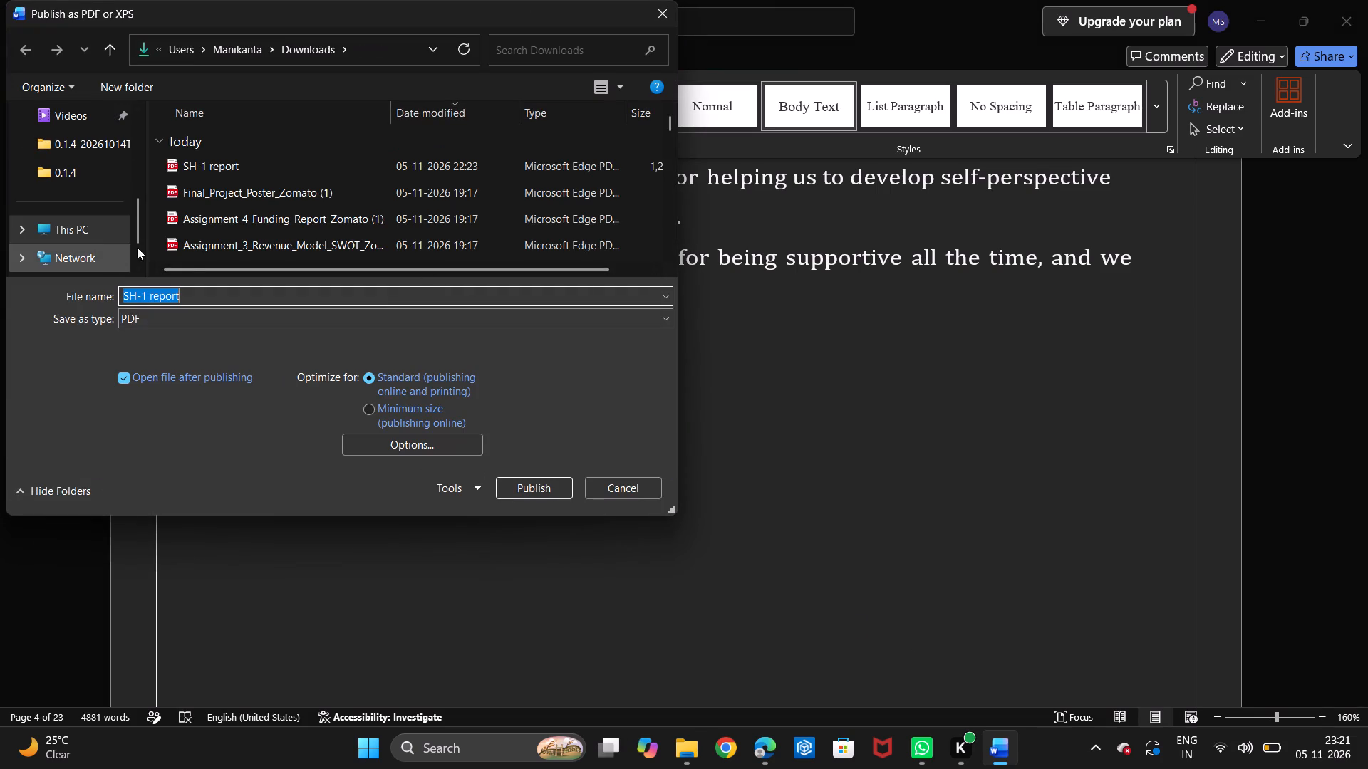
{"action": "scroll", "coordinate": [80, 237], "scroll_direction": "down", "scroll_amount": 13}
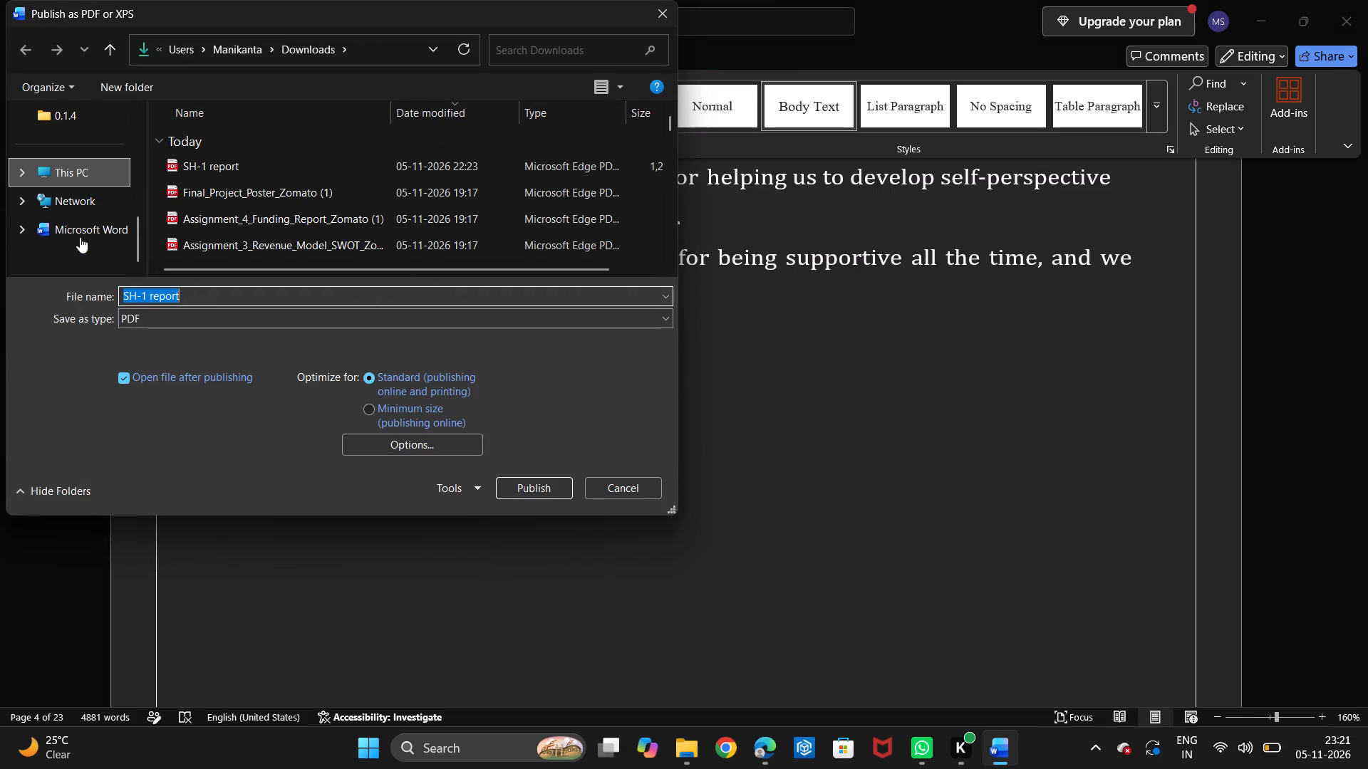
{"action": "scroll", "coordinate": [80, 237], "scroll_direction": "up", "scroll_amount": 14}
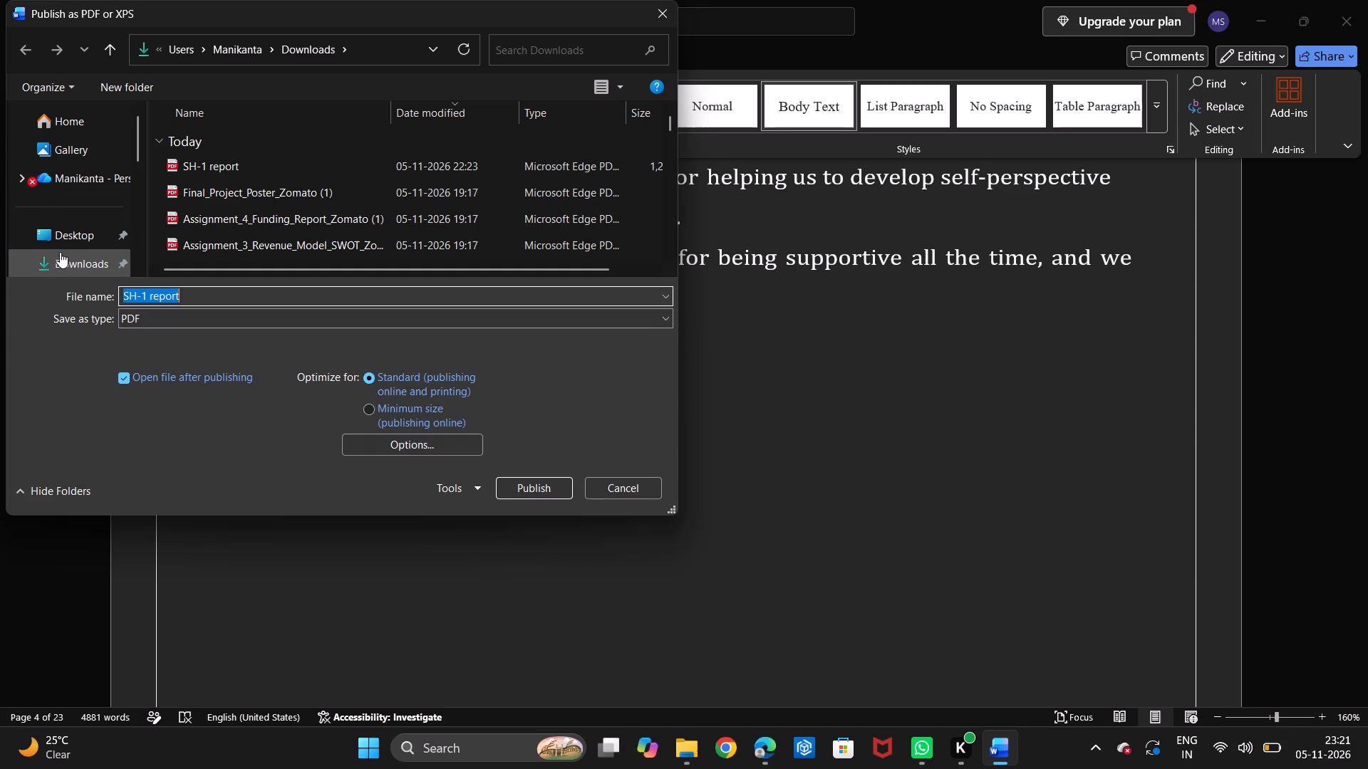
{"action": "left_click", "coordinate": [60, 252]}
{"action": "scroll", "coordinate": [60, 252], "scroll_direction": "right", "scroll_amount": 4}
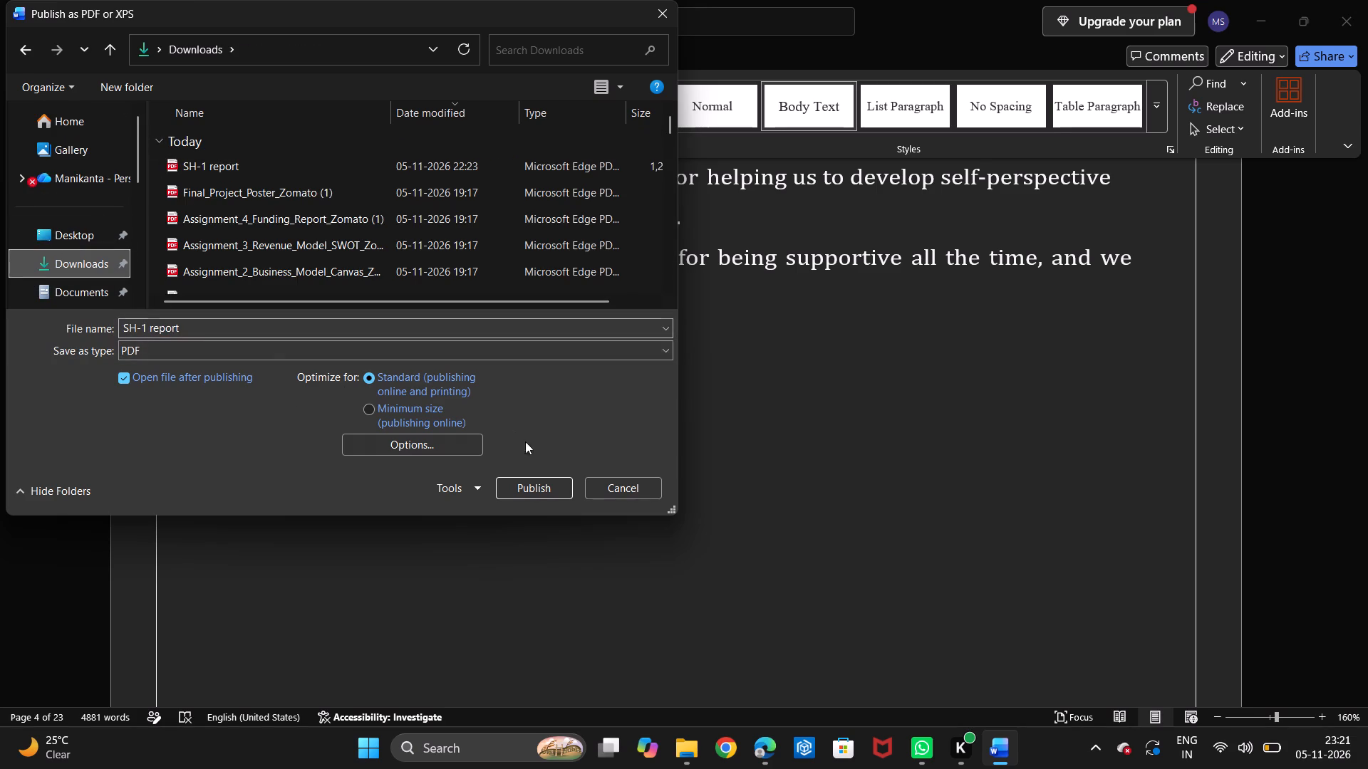
{"action": "left_click", "coordinate": [184, 324]}
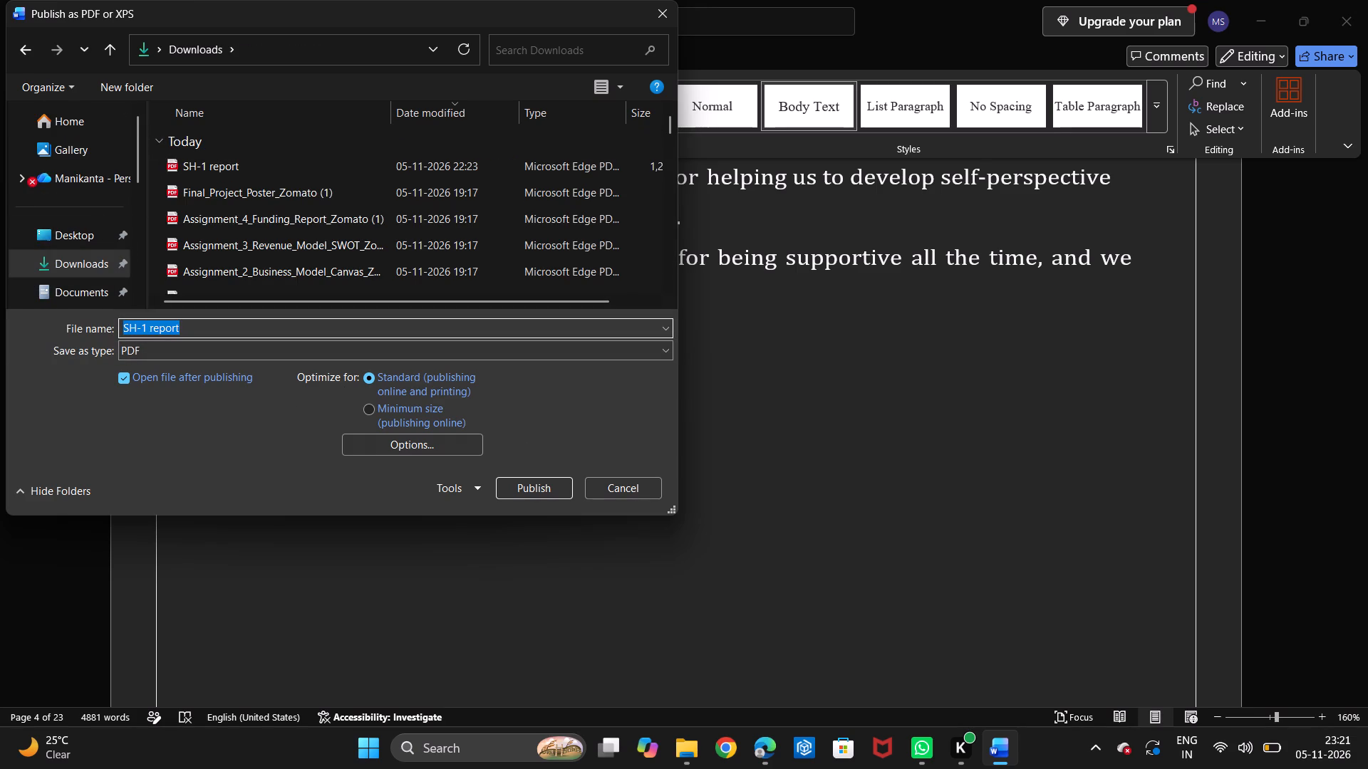
{"action": "left_click", "coordinate": [186, 333]}
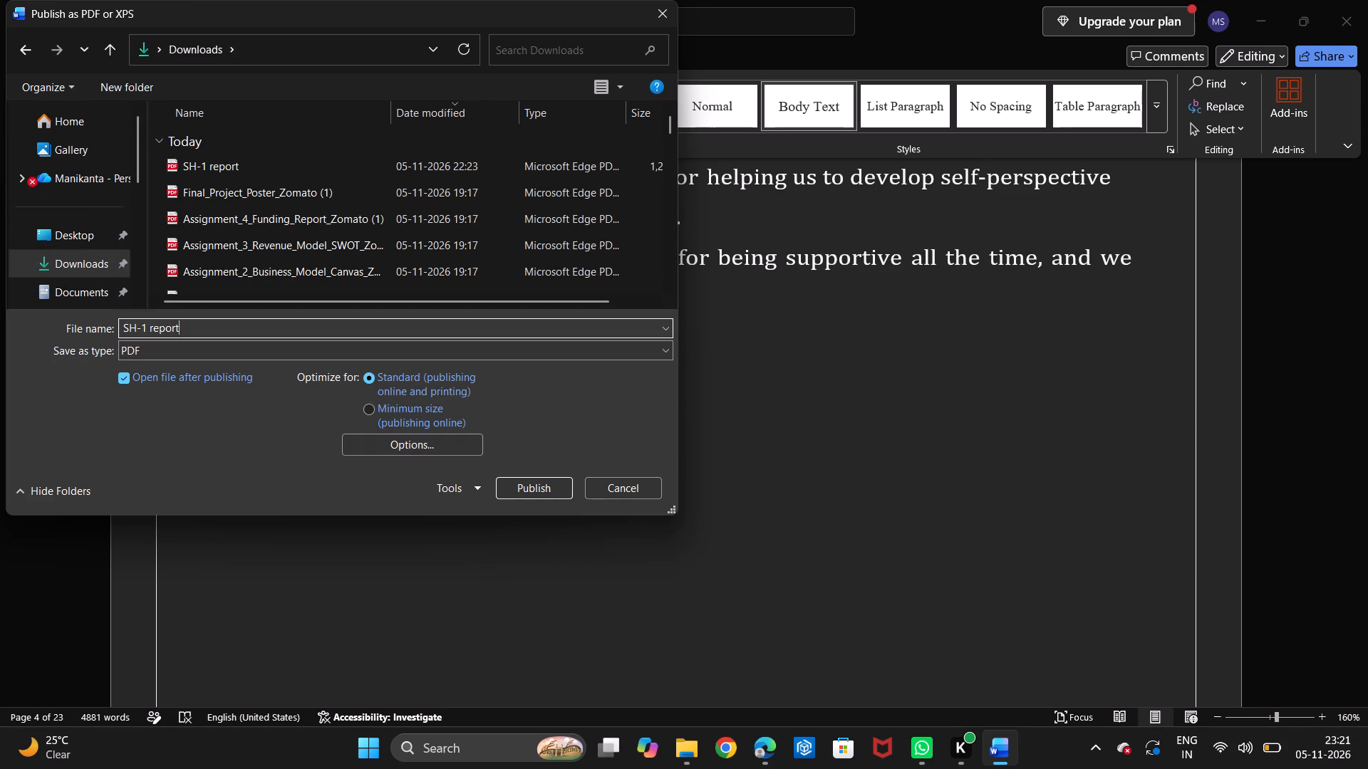